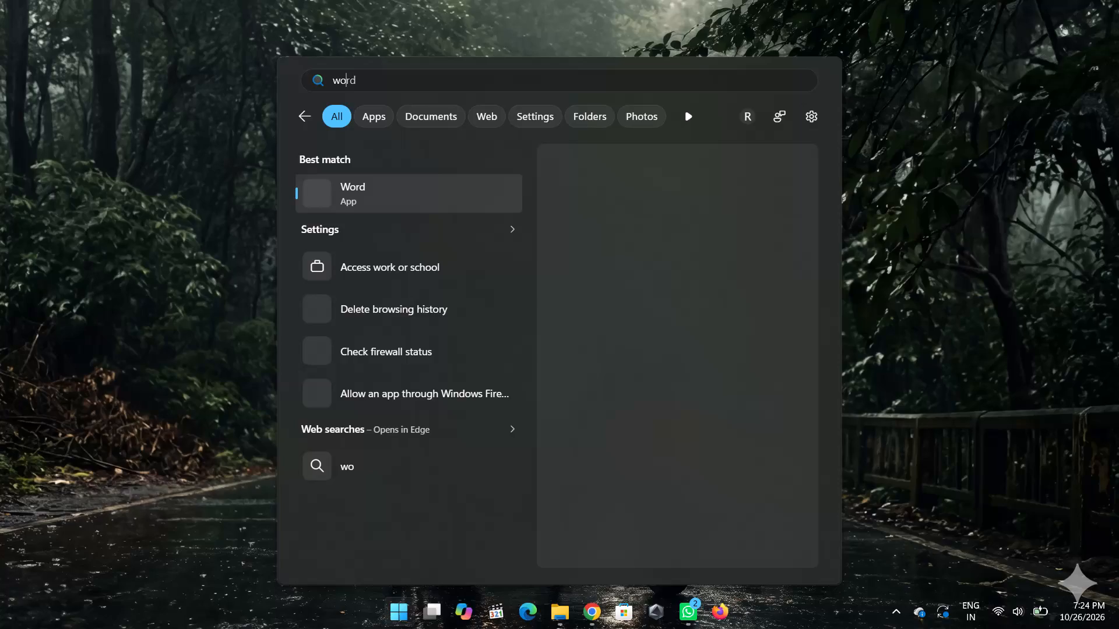
# Open Word, create a blank document, and dismiss the Office activation notice.
pyautogui.press('d')
pyautogui.press('Return')
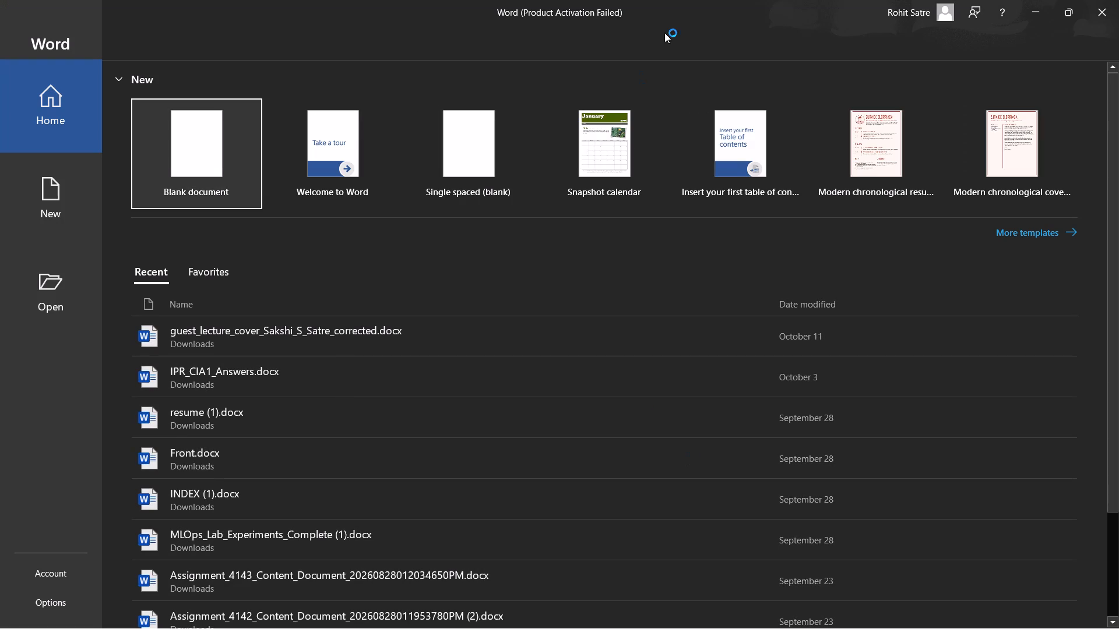
pyautogui.press('Return')
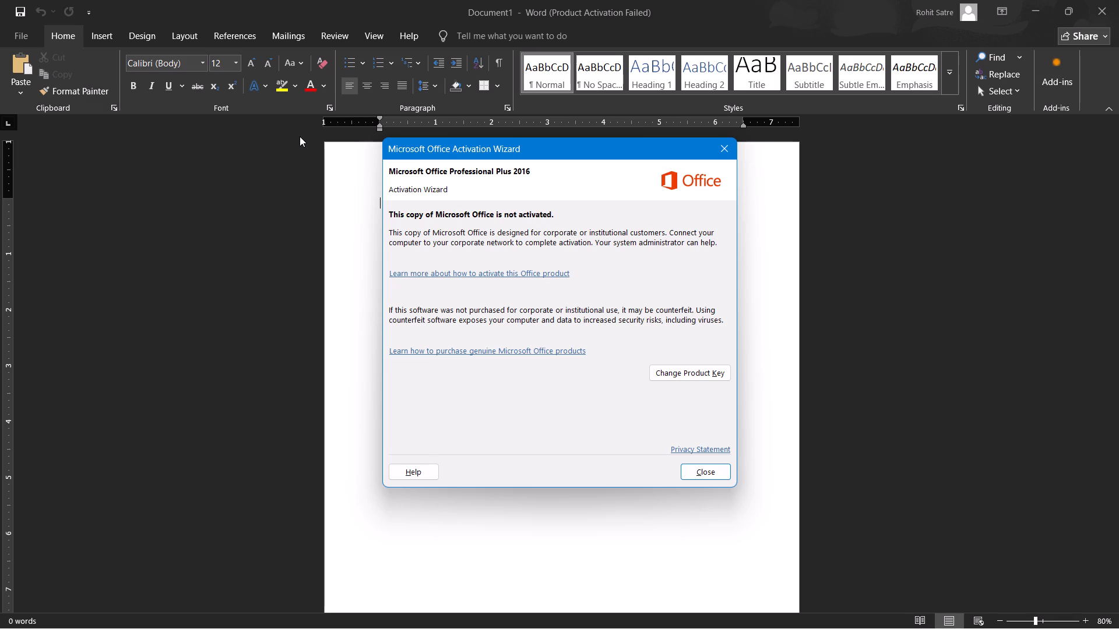
pyautogui.click(704, 477)
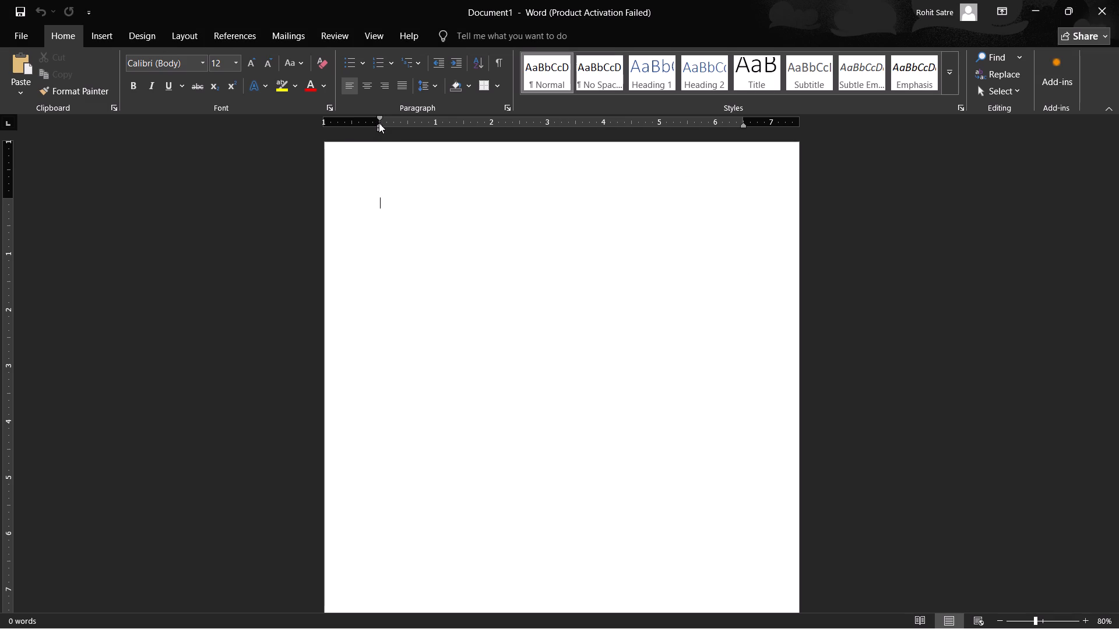
# Narrow the page's side margins to about 0.25 inch on the left and about 0.2 inch on the right.
pyautogui.moveTo(378, 120); pyautogui.dragTo(367, 120)
pyautogui.moveTo(367, 120); pyautogui.dragTo(338, 120)
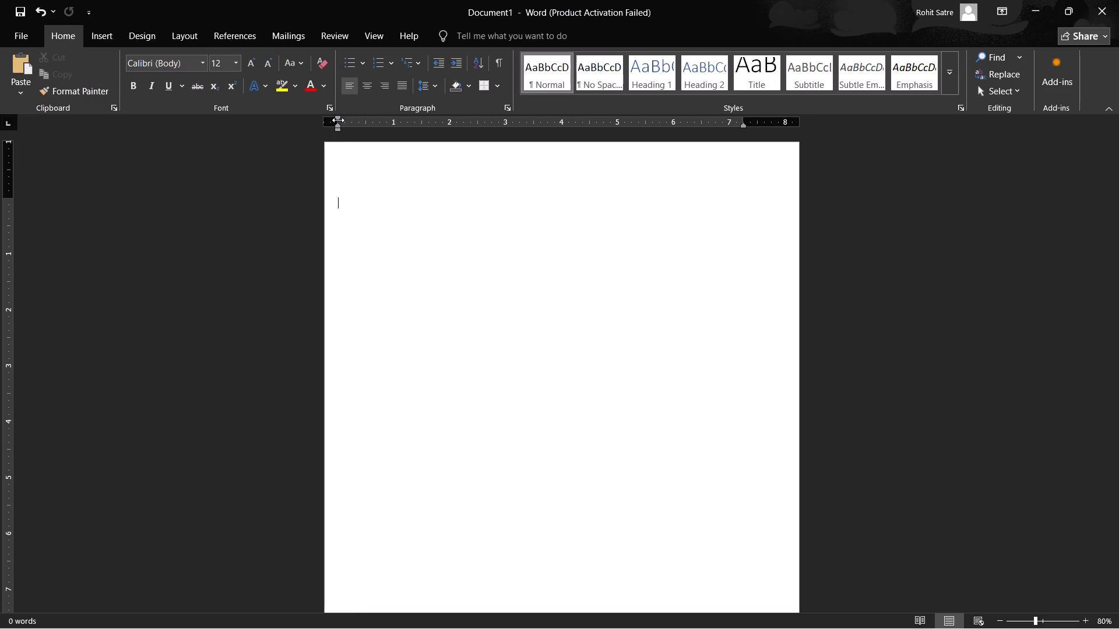
pyautogui.moveTo(741, 119); pyautogui.dragTo(773, 123)
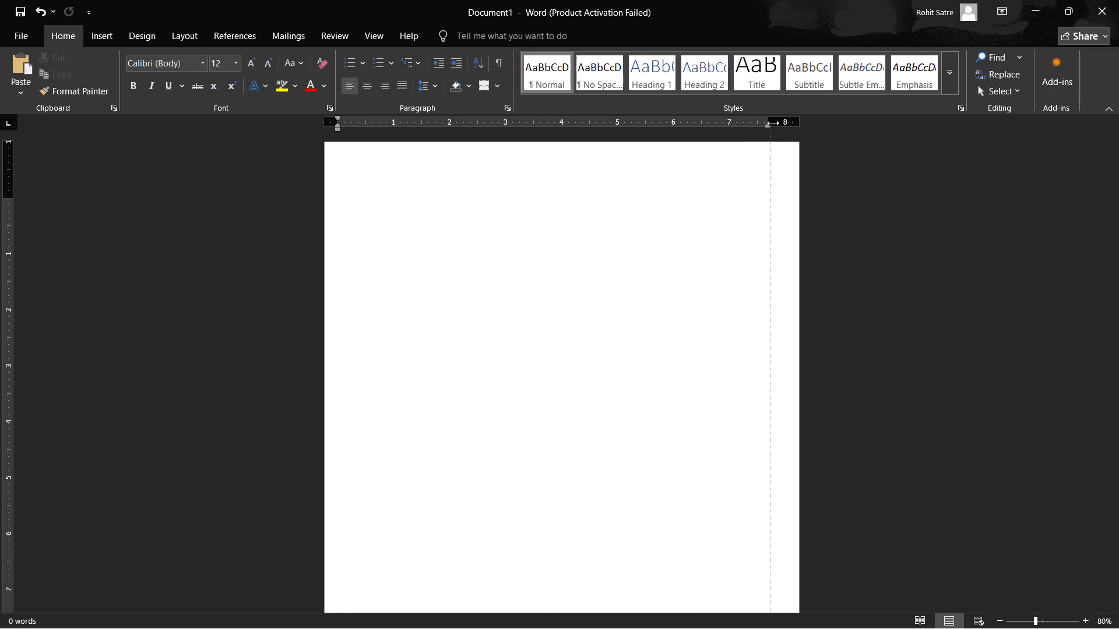
pyautogui.moveTo(773, 123); pyautogui.dragTo(787, 122)
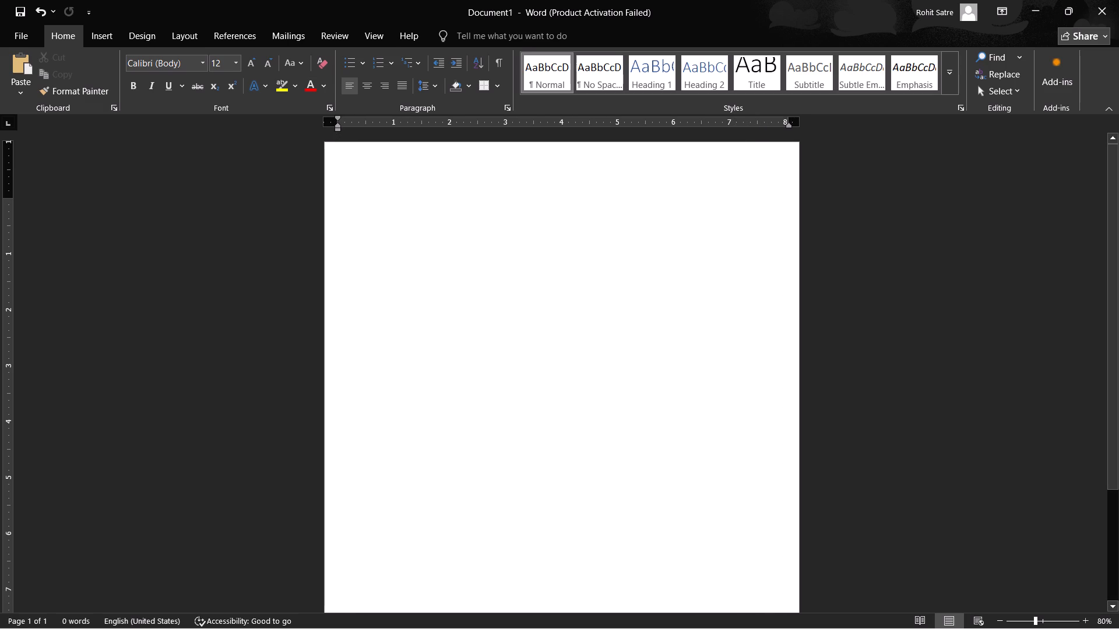
# Reduce the page's top margin to about 0.15 inch.
pyautogui.click(8, 196)
pyautogui.moveTo(8, 196); pyautogui.dragTo(8, 184)
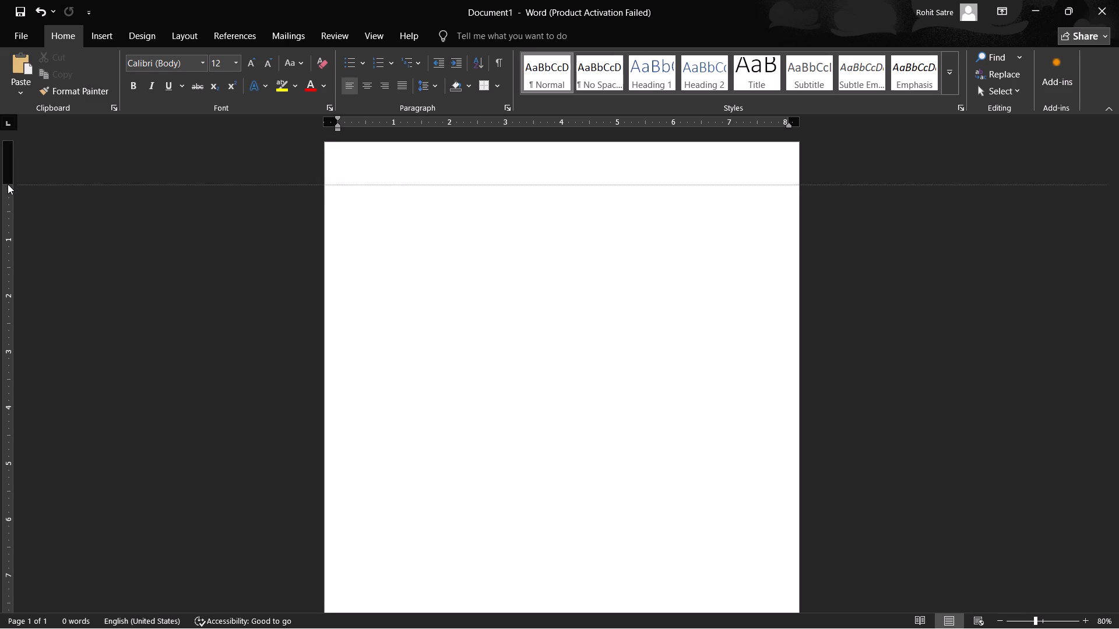
pyautogui.moveTo(8, 184); pyautogui.dragTo(4, 150)
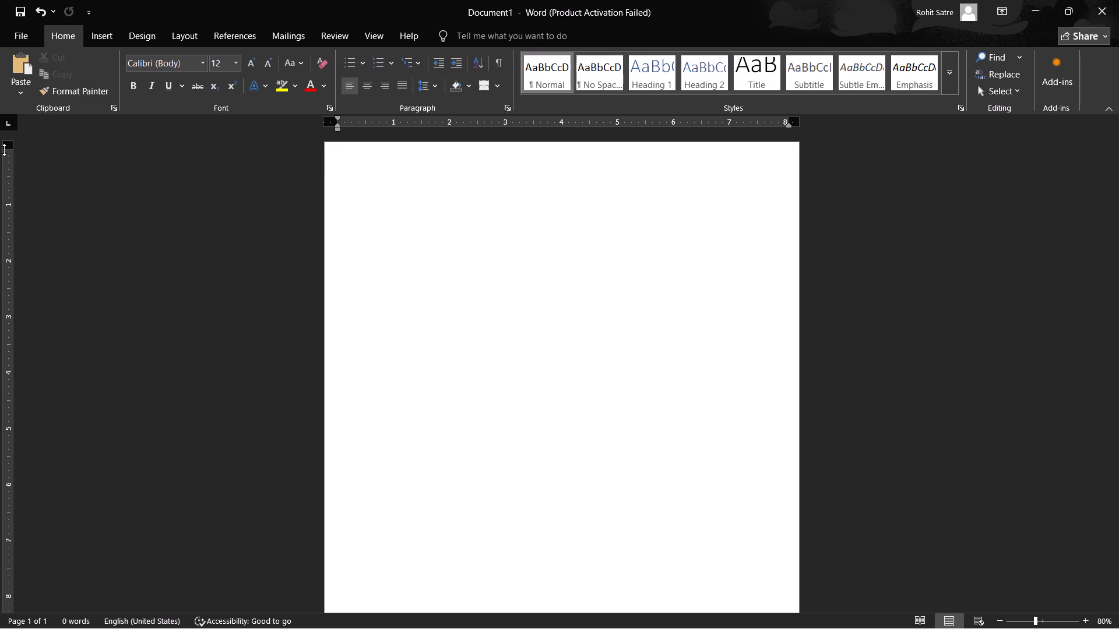
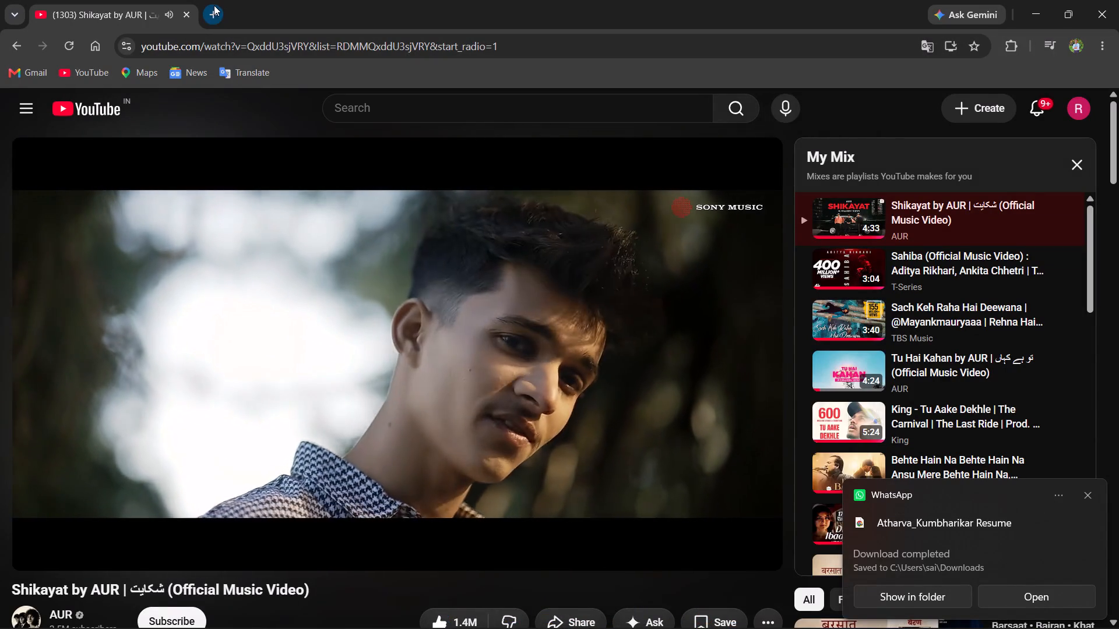
# In the browser, search for "i love pdf" in a new tab and open the iLovePDF site.
pyautogui.click(214, 6)
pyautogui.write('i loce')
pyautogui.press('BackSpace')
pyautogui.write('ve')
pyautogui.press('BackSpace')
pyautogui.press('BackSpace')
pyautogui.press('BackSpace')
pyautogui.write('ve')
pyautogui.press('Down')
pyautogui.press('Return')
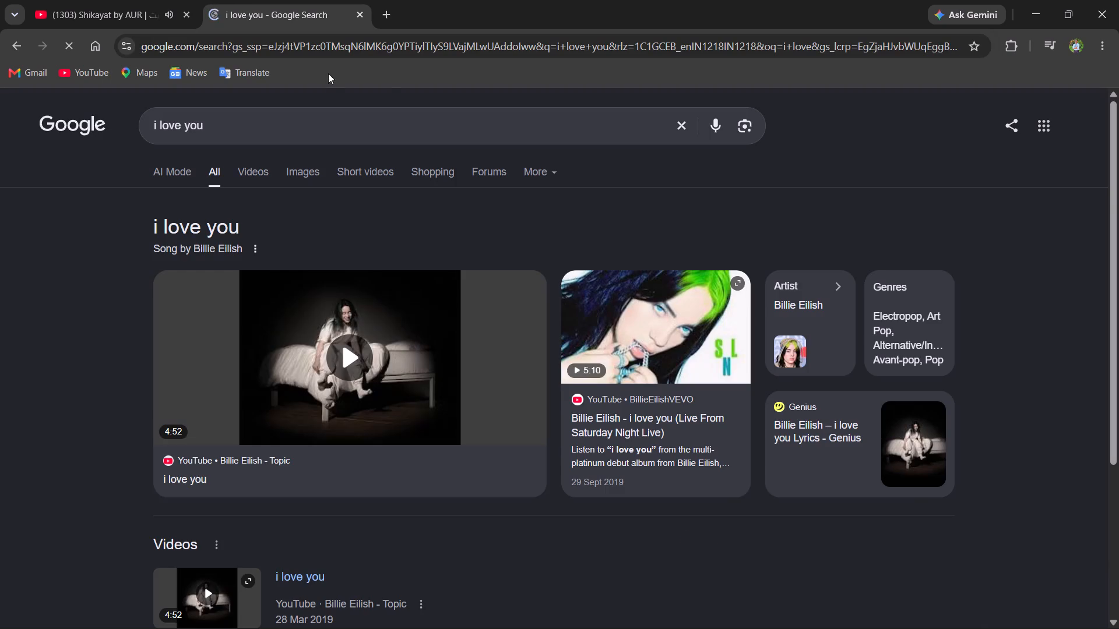
pyautogui.click(219, 128)
pyautogui.press('F12')
pyautogui.press('F12')
pyautogui.press('F12')
pyautogui.press('F12')
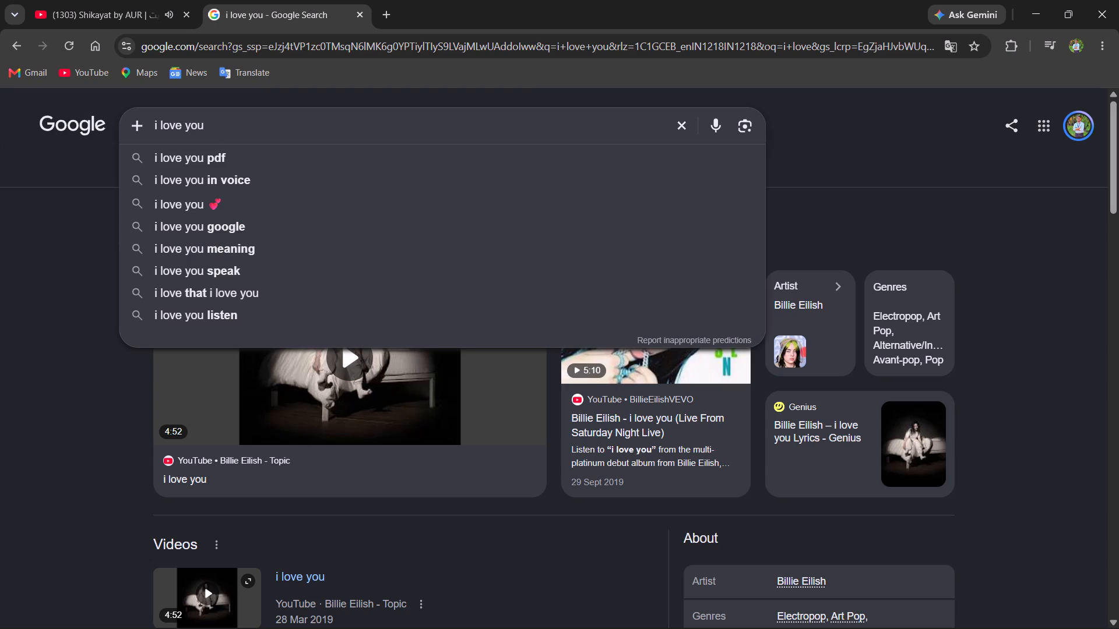
pyautogui.press('BackSpace')
pyautogui.press('BackSpace')
pyautogui.press('BackSpace')
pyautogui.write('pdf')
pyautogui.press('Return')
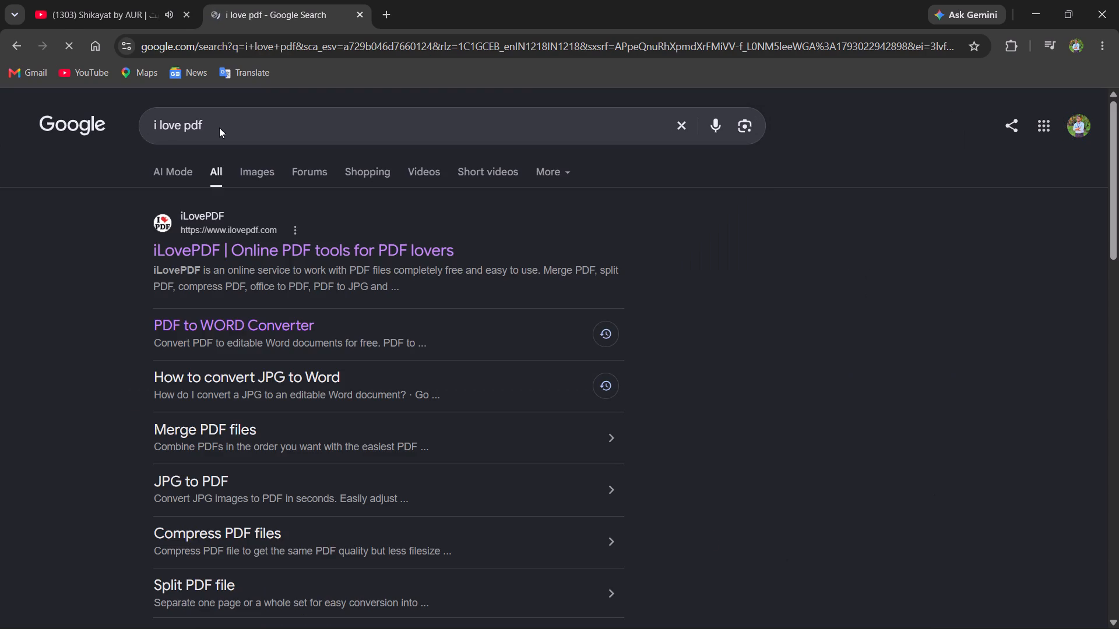
pyautogui.click(213, 242)
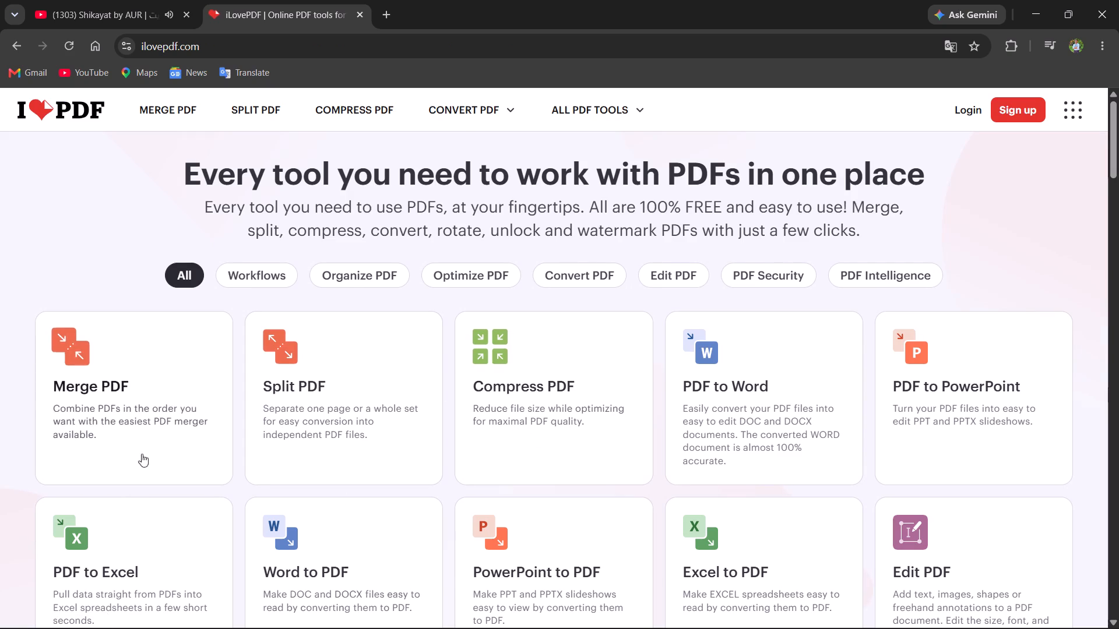
# Open the PDF to Word converter and load the downloaded resume PDF.
pyautogui.click(761, 418)
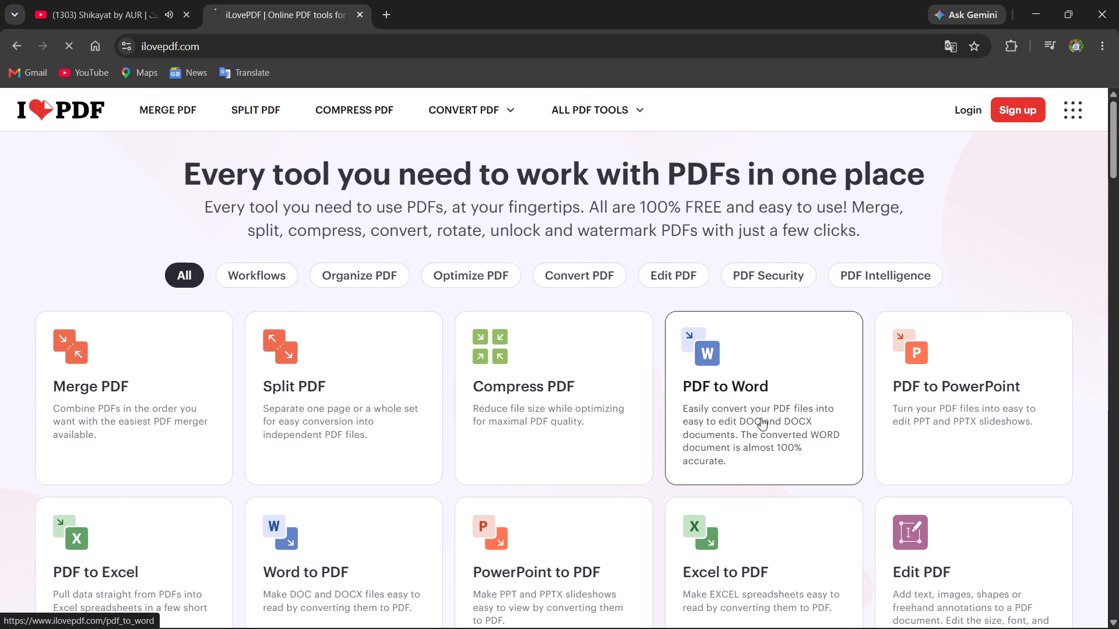
pyautogui.click(518, 279)
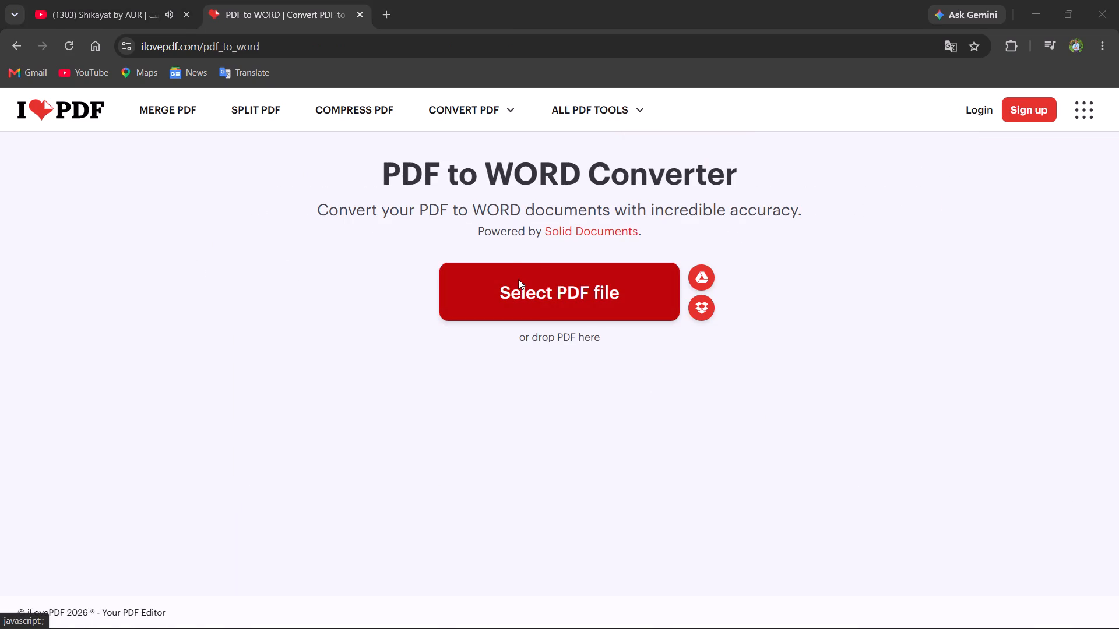
pyautogui.doubleClick(212, 128)
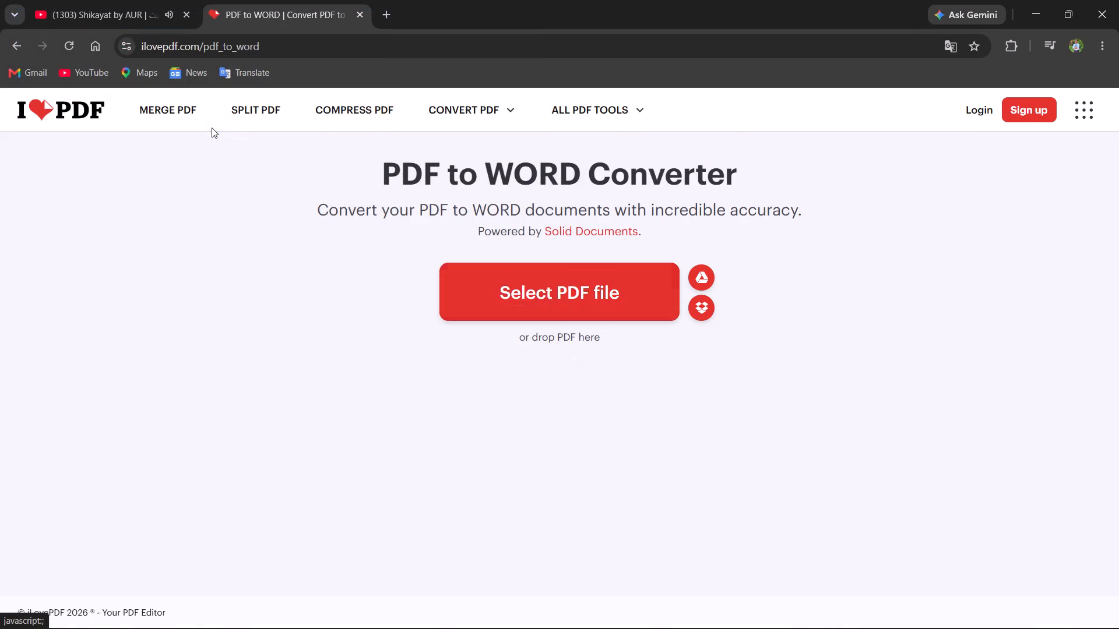
pyautogui.scroll(-1, 587, 418)
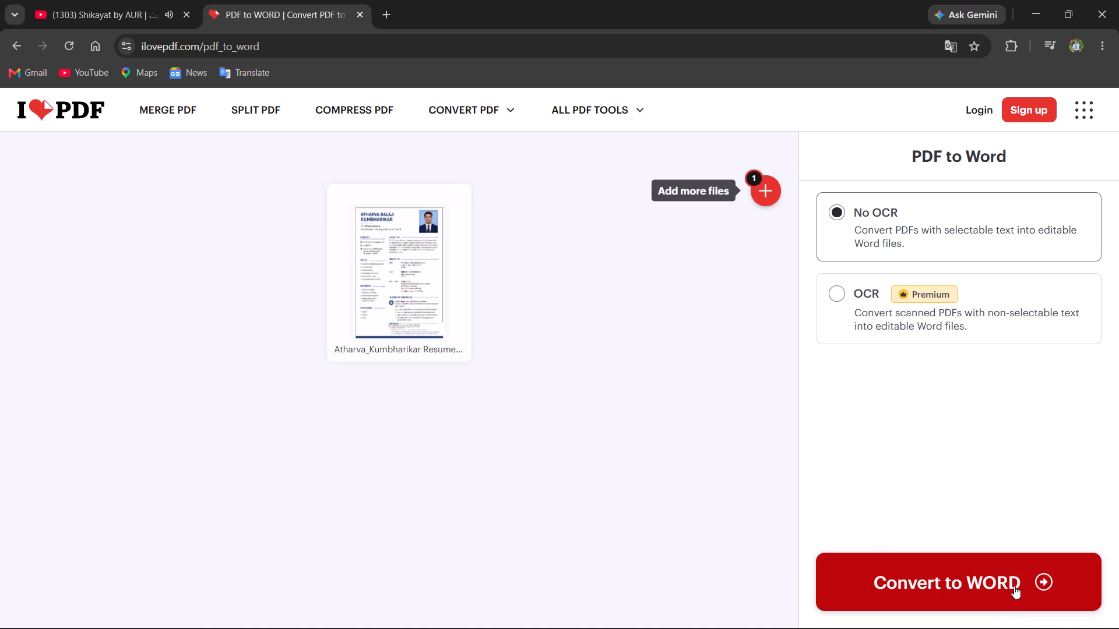
# Convert the resume to Word without OCR, download the converted document, and open it in Word.
pyautogui.click(1015, 581)
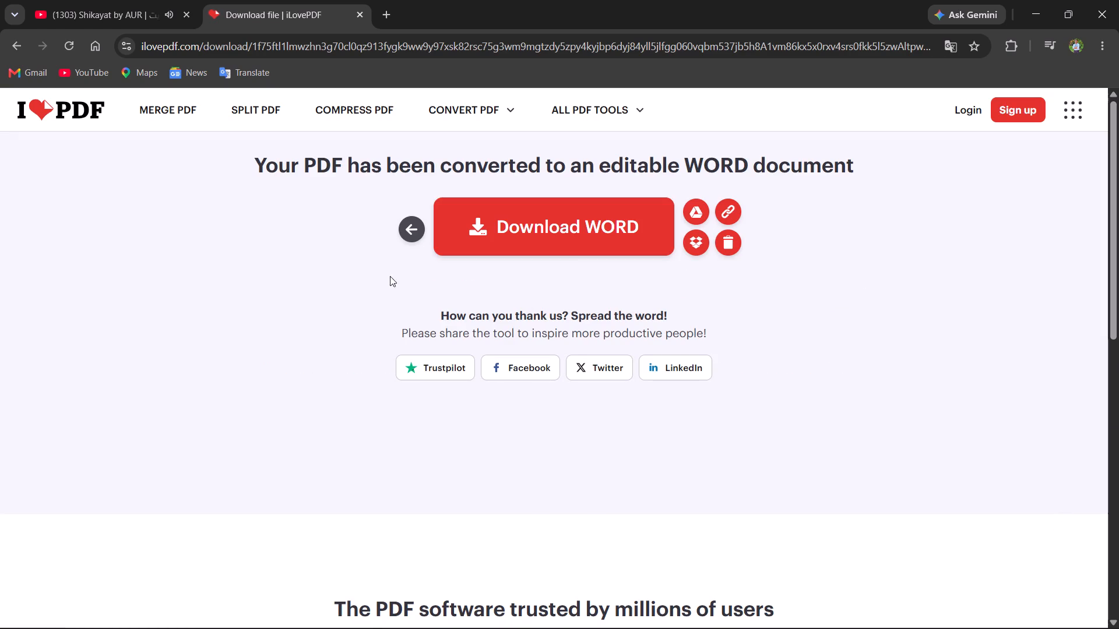
pyautogui.click(525, 236)
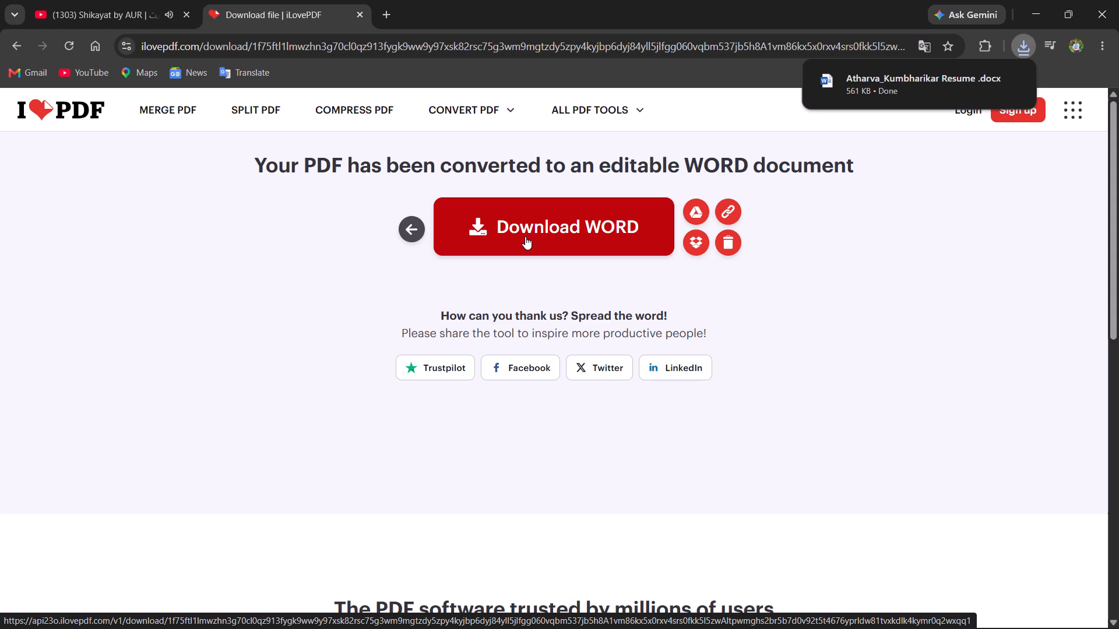
pyautogui.click(941, 87)
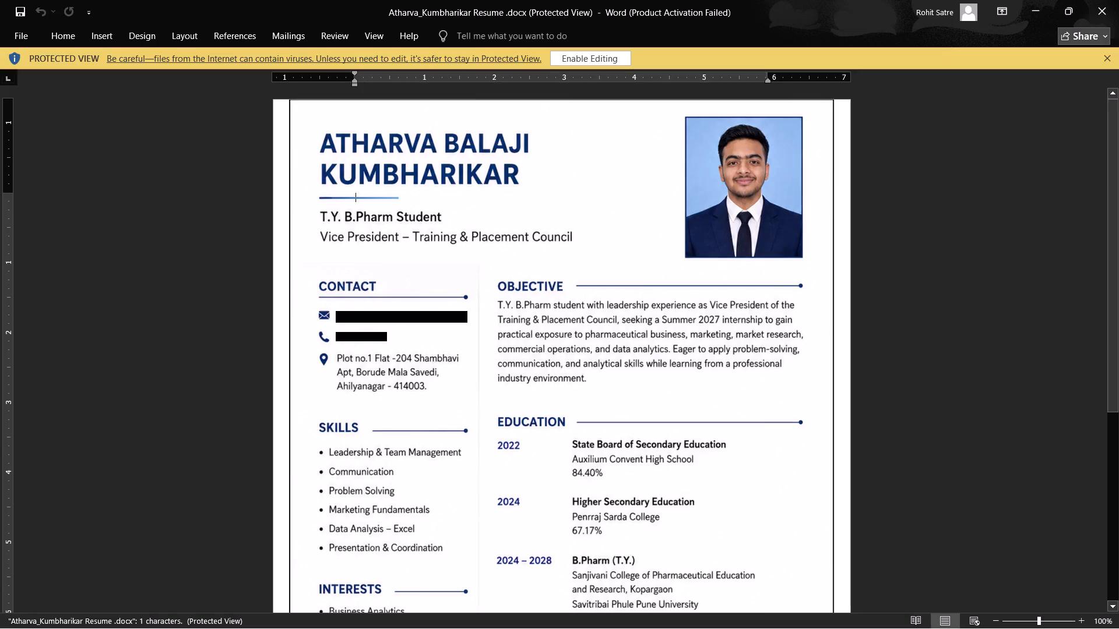
# Enable editing for the converted resume document.
pyautogui.click(523, 179)
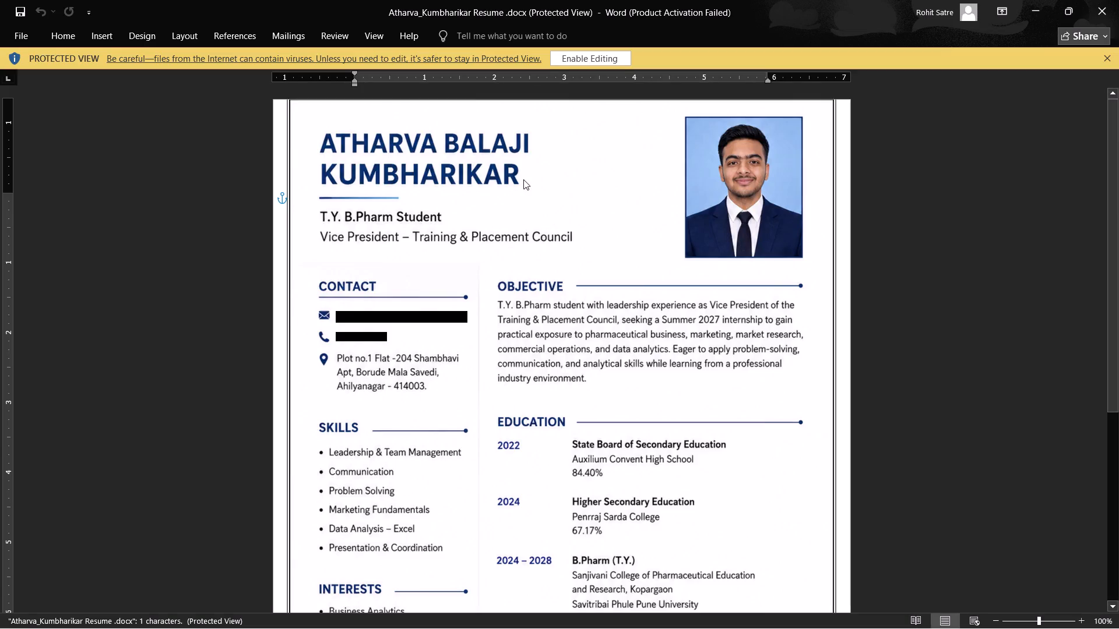
pyautogui.moveTo(523, 179); pyautogui.dragTo(597, 60)
pyautogui.click(597, 60)
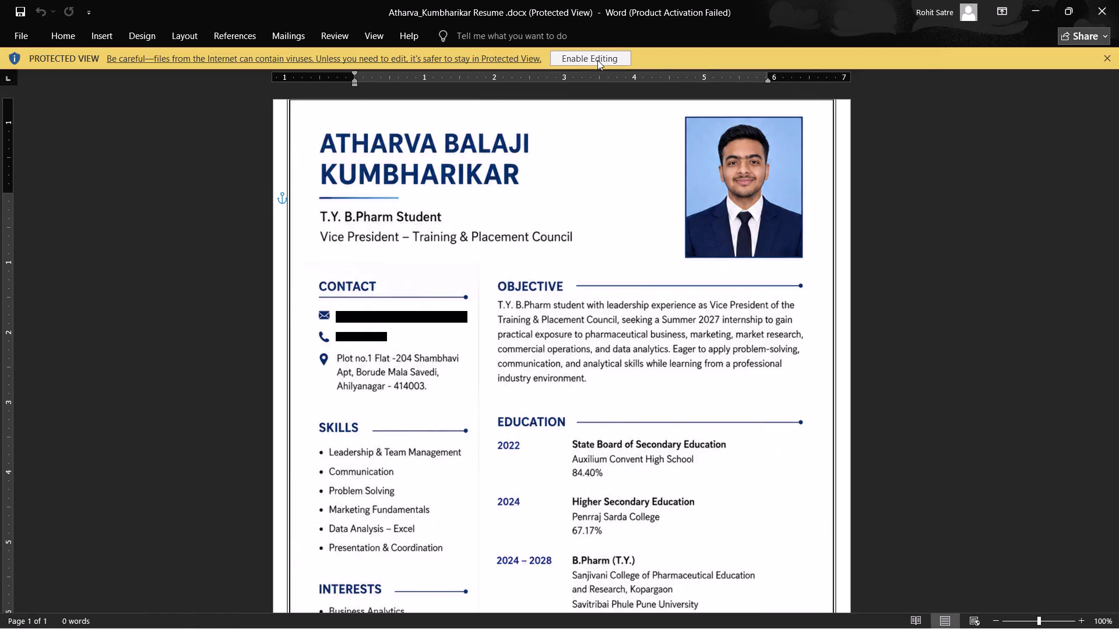
pyautogui.hotkey('alt', 'Tab')
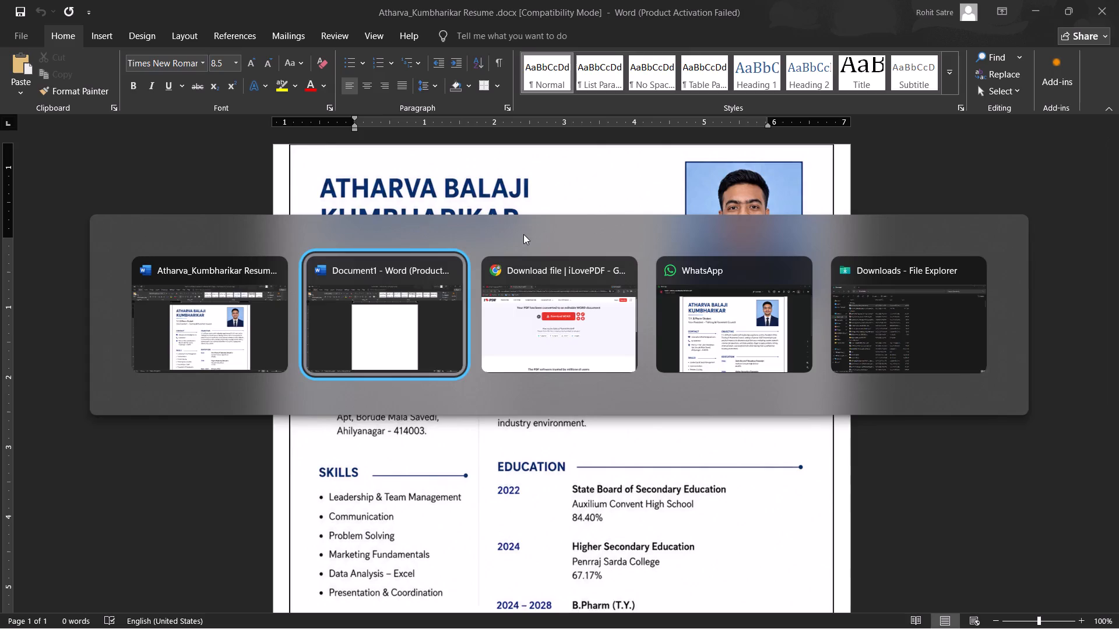
pyautogui.hotkey('alt', 'Left')
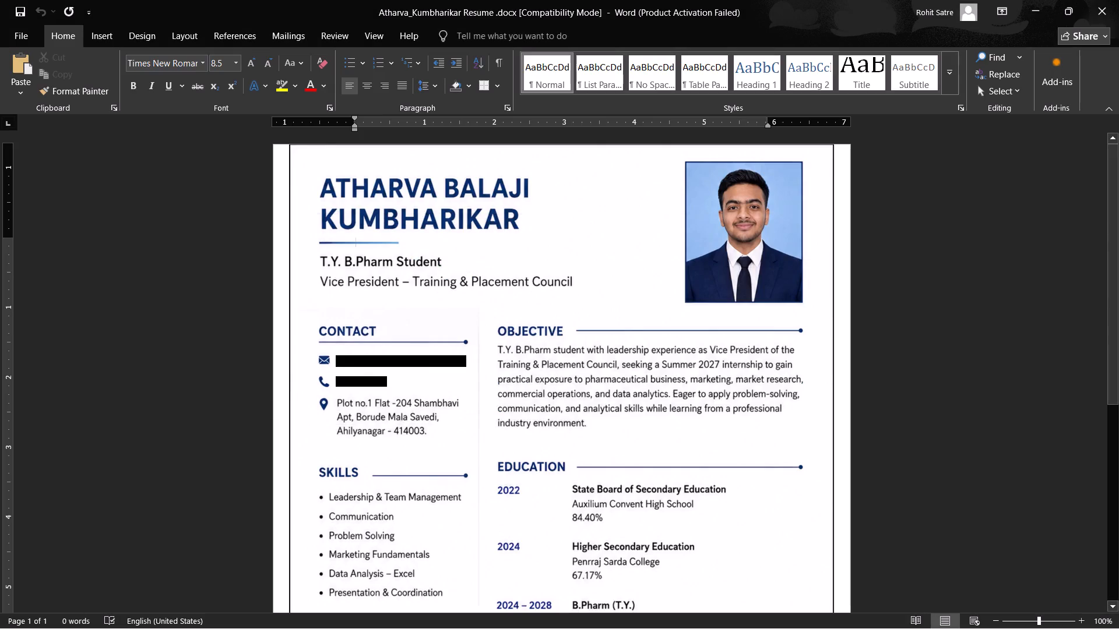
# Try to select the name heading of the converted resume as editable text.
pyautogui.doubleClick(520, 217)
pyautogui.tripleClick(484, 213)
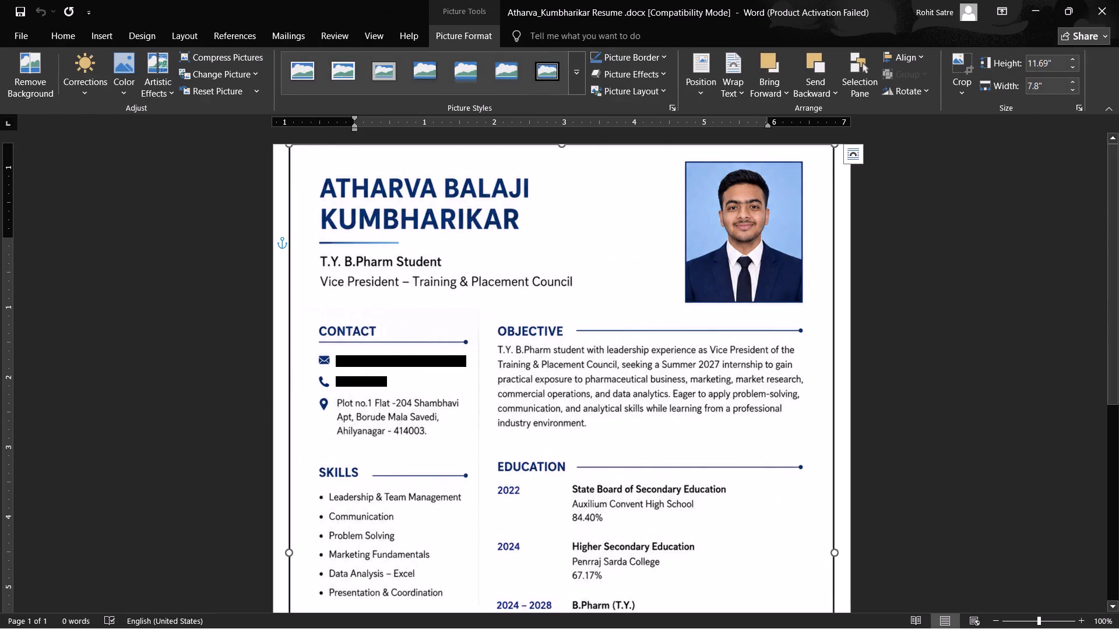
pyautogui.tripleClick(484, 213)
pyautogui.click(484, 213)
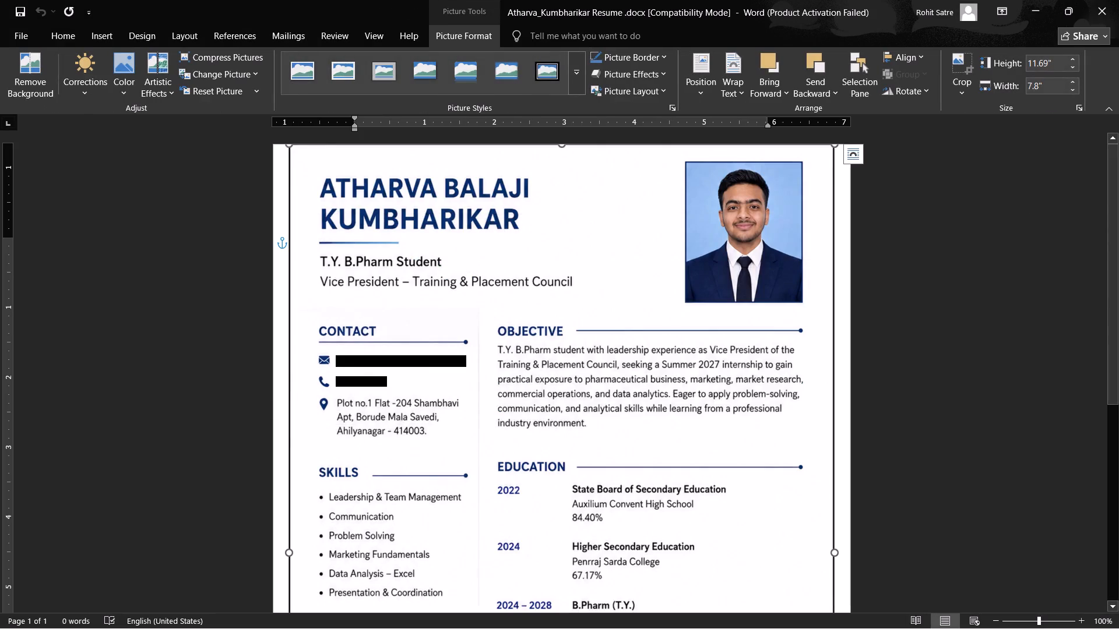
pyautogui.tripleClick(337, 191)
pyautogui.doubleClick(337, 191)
# Shrink the full-page resume picture slightly from its upper-left corner, leaving a small gap below the page's top edge.
pyautogui.keyDown('ctrl'); pyautogui.scroll(5, 337, 191); pyautogui.keyUp('ctrl')
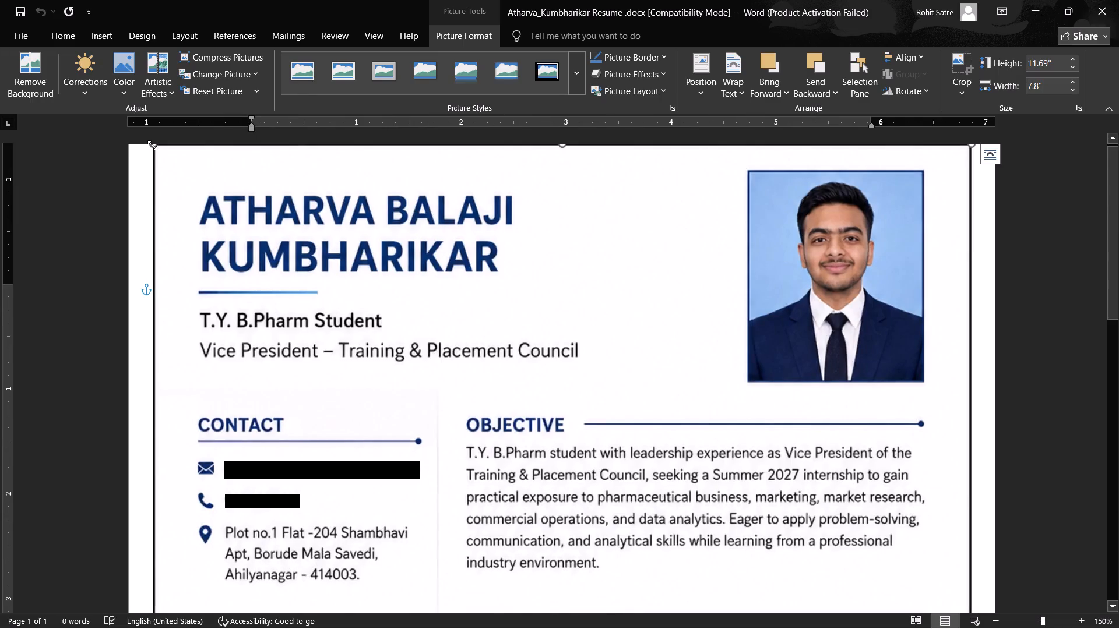
pyautogui.moveTo(152, 145); pyautogui.dragTo(156, 169)
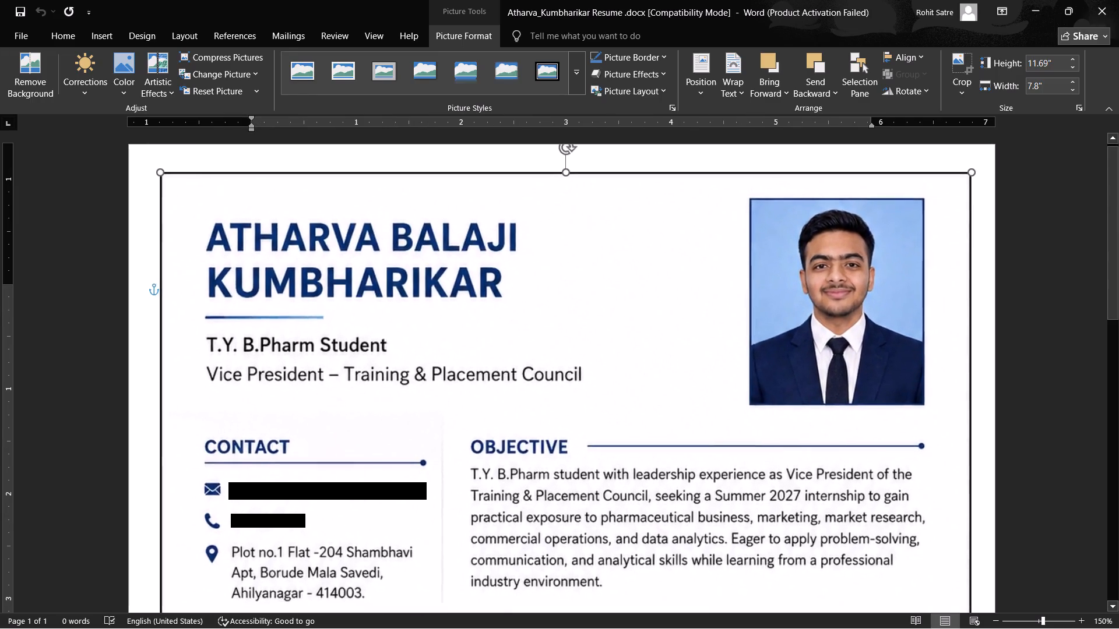
# Enlarge the resume image from its upper-left corner to the page's top edge, about 7.9 inches wide.
pyautogui.moveTo(156, 169); pyautogui.dragTo(142, 146)
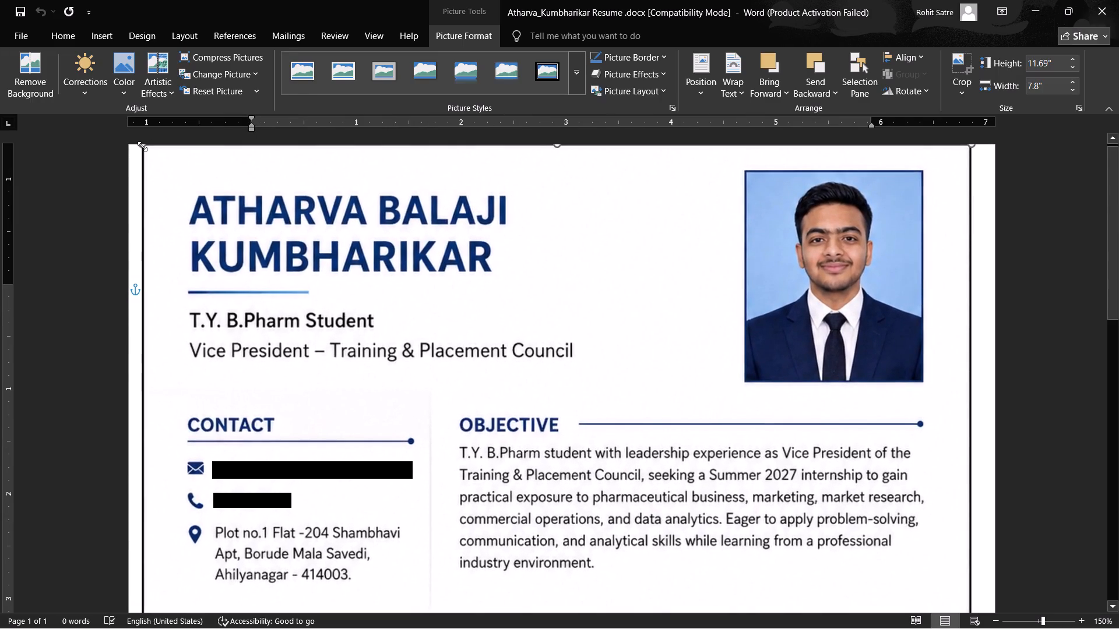
# Examine the converted resume's whole layout from top to bottom and check whether its name heading is selectable text.
pyautogui.keyDown('ctrl'); pyautogui.scroll(-2, 356, 273); pyautogui.keyUp('ctrl')
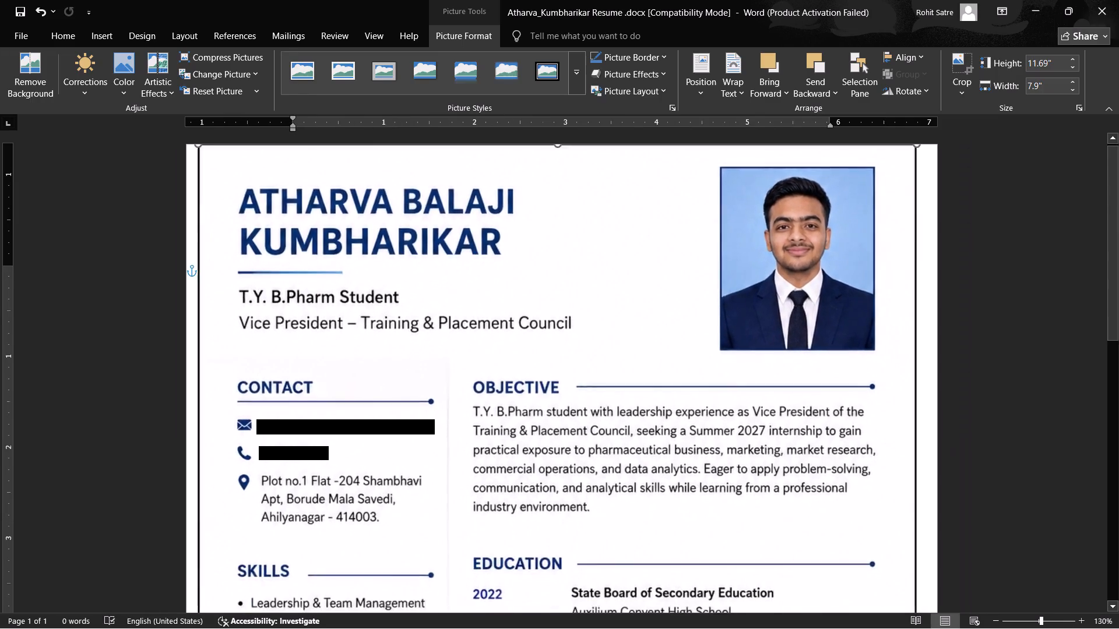
pyautogui.click(442, 250)
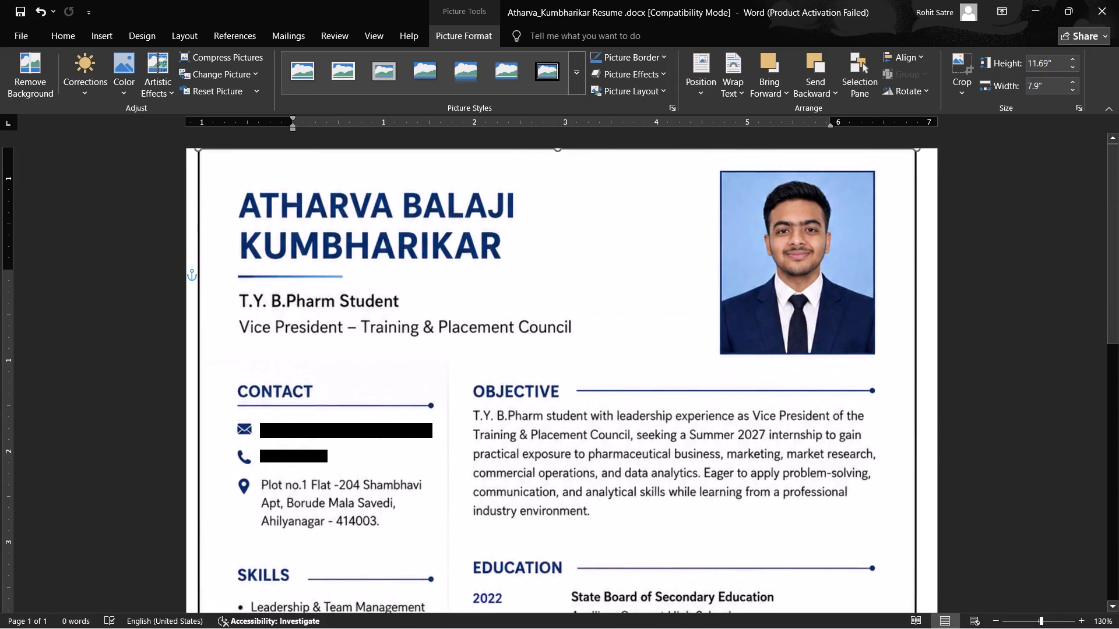
pyautogui.keyDown('ctrl'); pyautogui.scroll(-4, 442, 250); pyautogui.keyUp('ctrl')
pyautogui.scroll(-5, 442, 250)
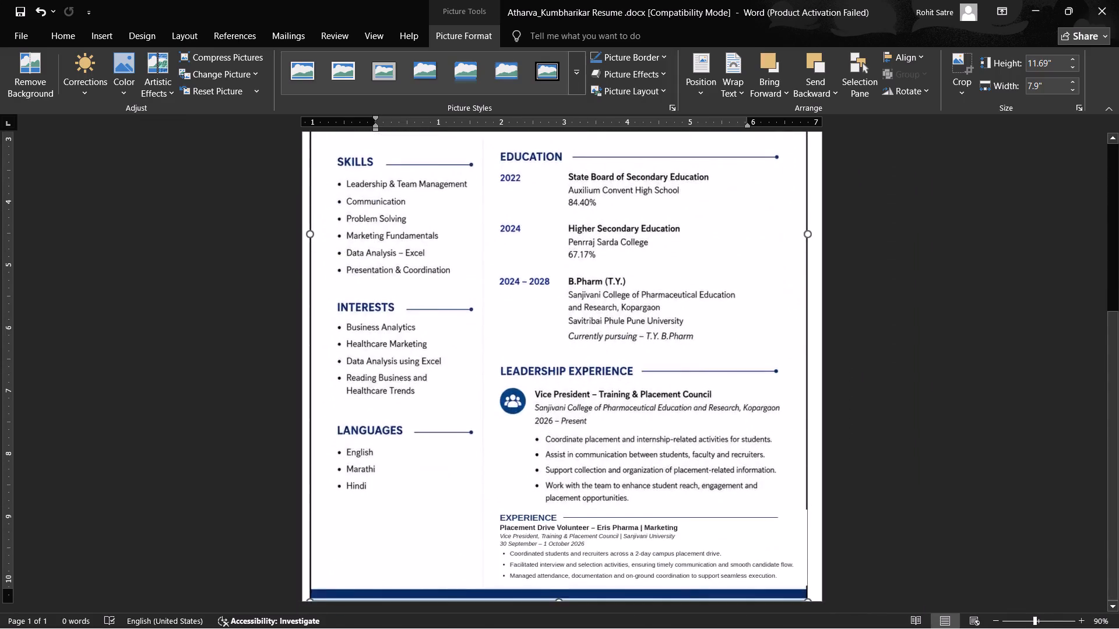
pyautogui.keyDown('ctrl'); pyautogui.scroll(-4, 442, 250); pyautogui.keyUp('ctrl')
pyautogui.scroll(2, 442, 250)
pyautogui.keyDown('ctrl'); pyautogui.scroll(3, 442, 250); pyautogui.keyUp('ctrl')
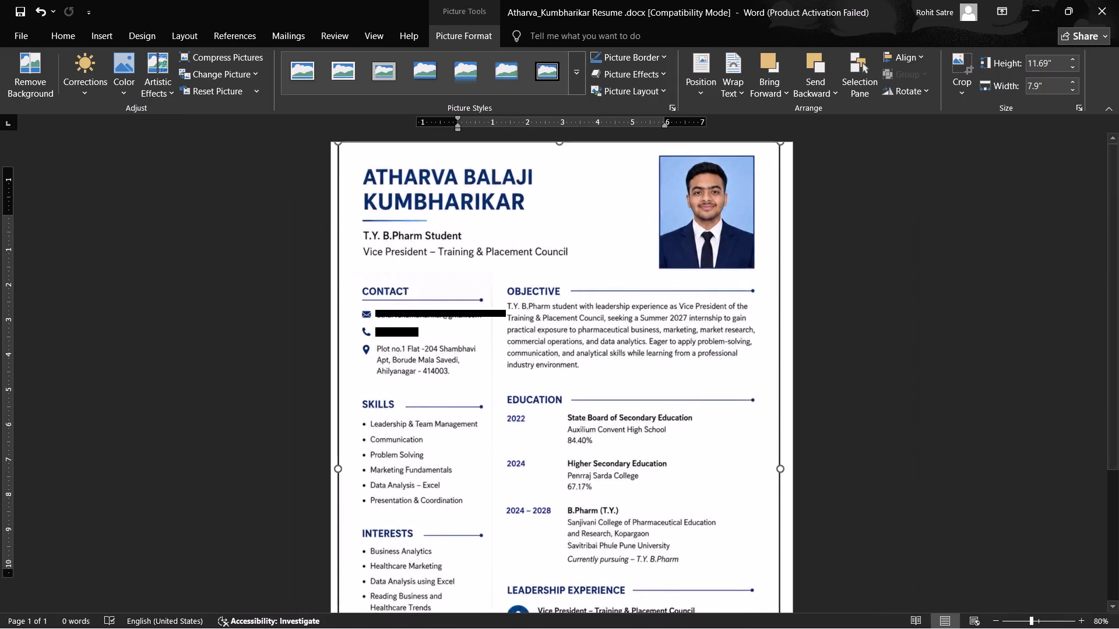
pyautogui.tripleClick(525, 209)
pyautogui.tripleClick(525, 209)
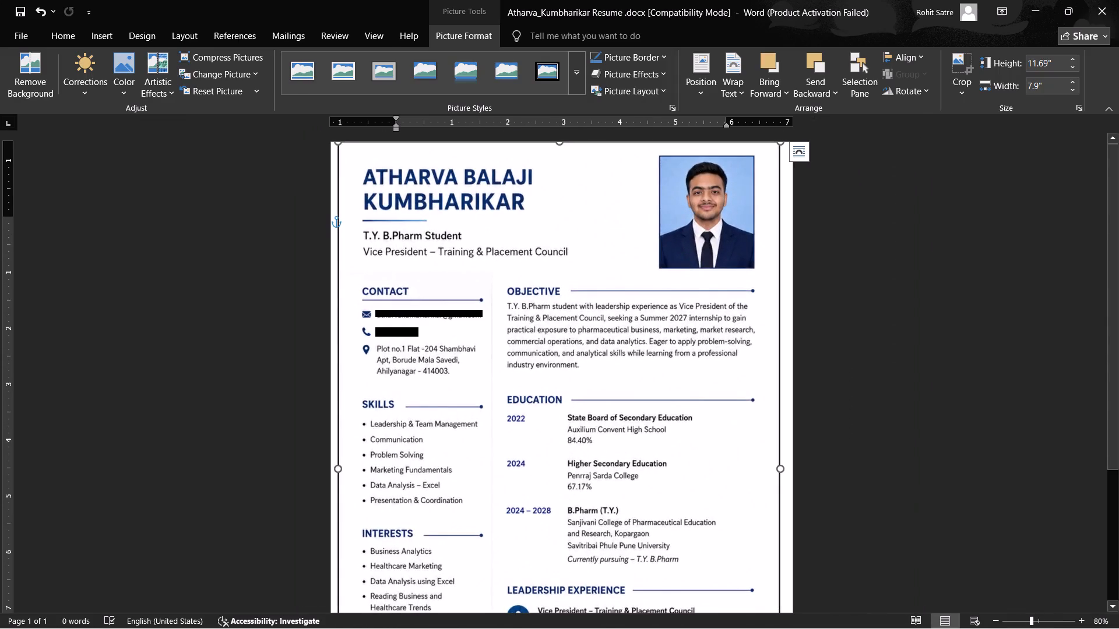
# Set the resume image's text wrapping to Behind Text and try to select the name heading.
pyautogui.click(801, 154)
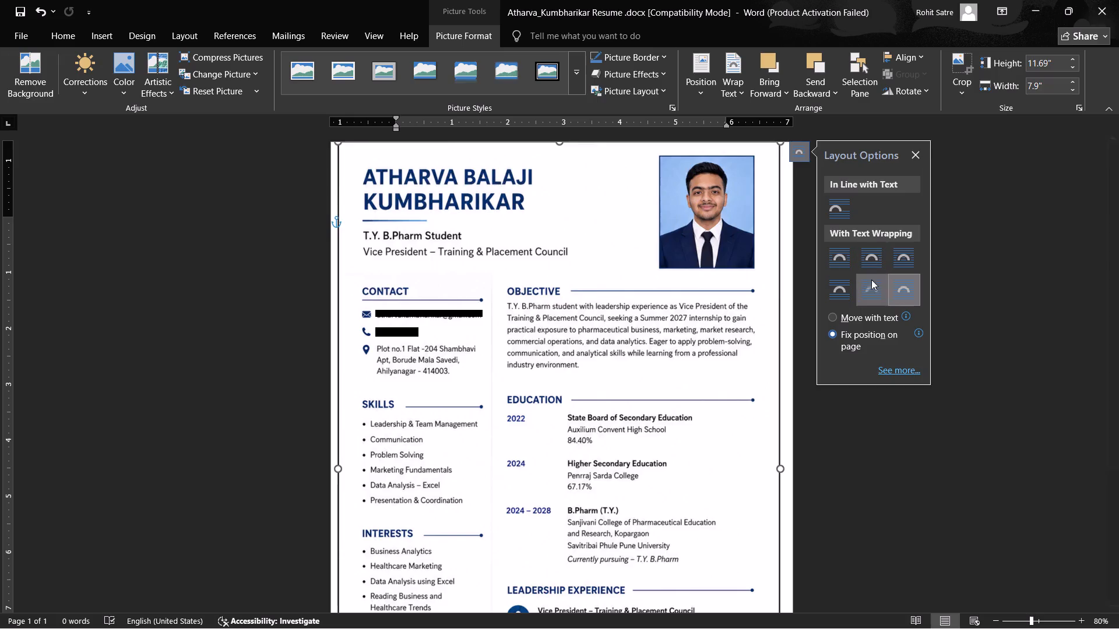
pyautogui.click(868, 282)
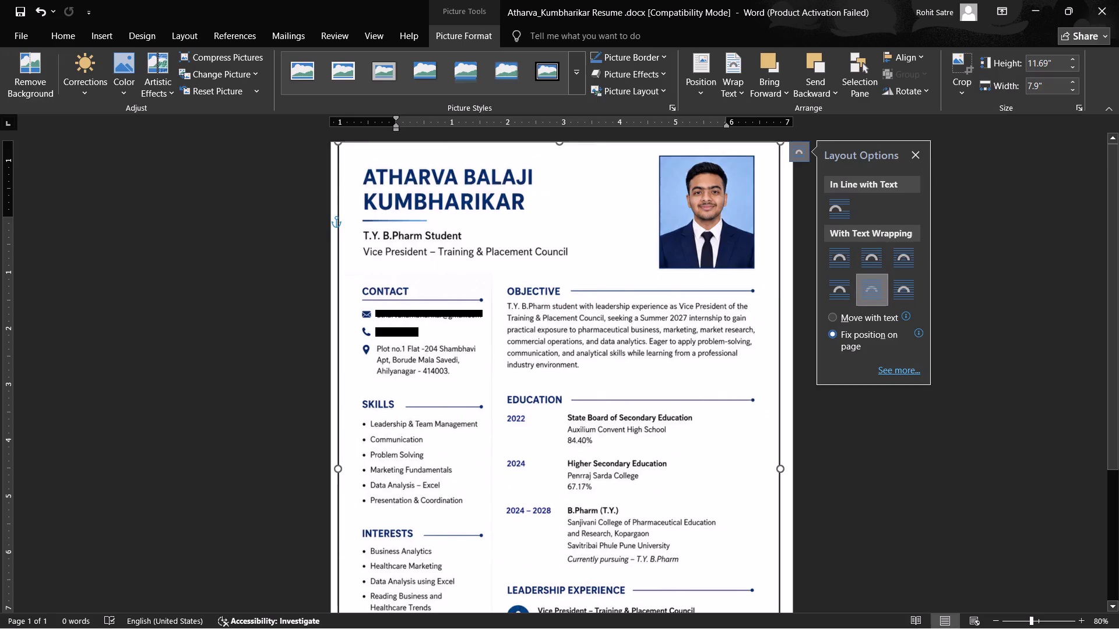
pyautogui.tripleClick(521, 200)
pyautogui.tripleClick(521, 200)
pyautogui.click(521, 200)
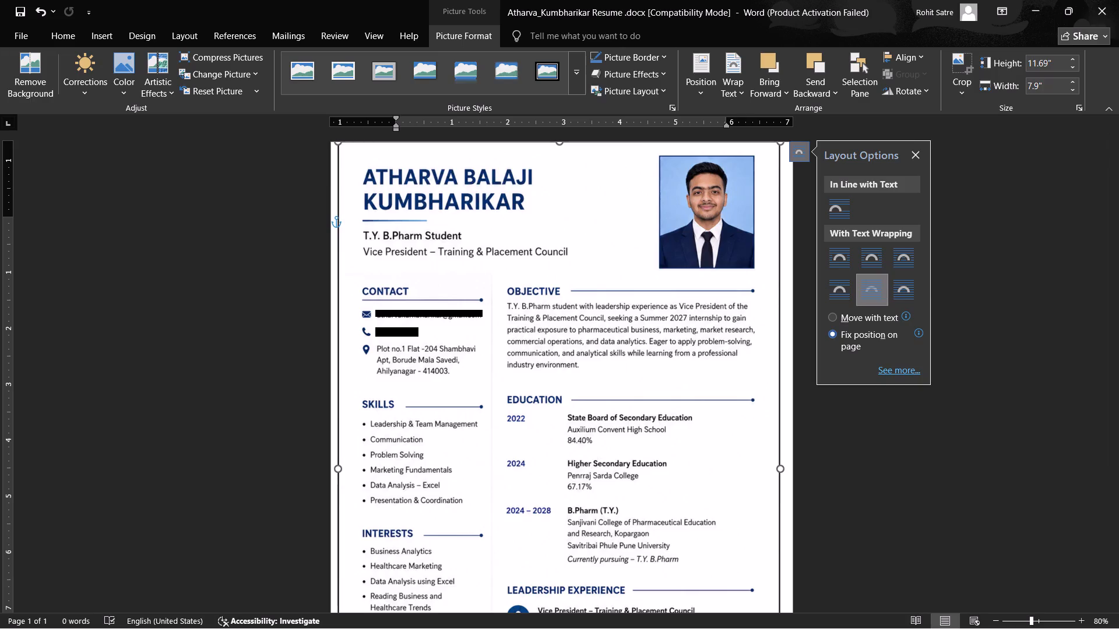
# Switch to the blank document and enter the candidate's first name on the first line.
pyautogui.hotkey('alt', 'Tab')
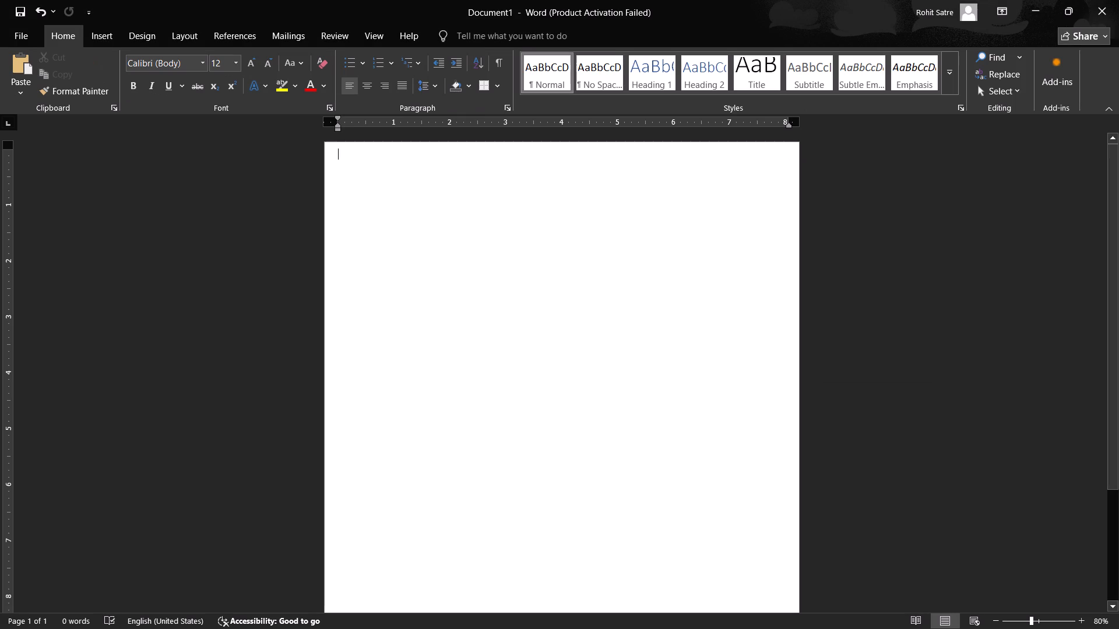
pyautogui.hotkey('alt', 'Tab')
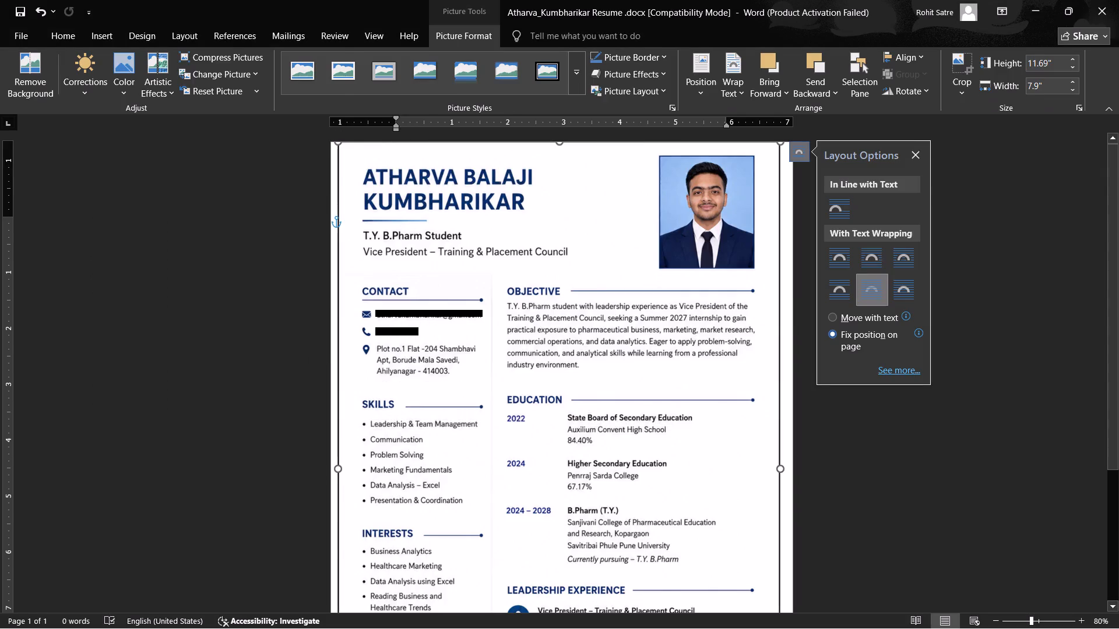
pyautogui.hotkey('alt', 'Tab')
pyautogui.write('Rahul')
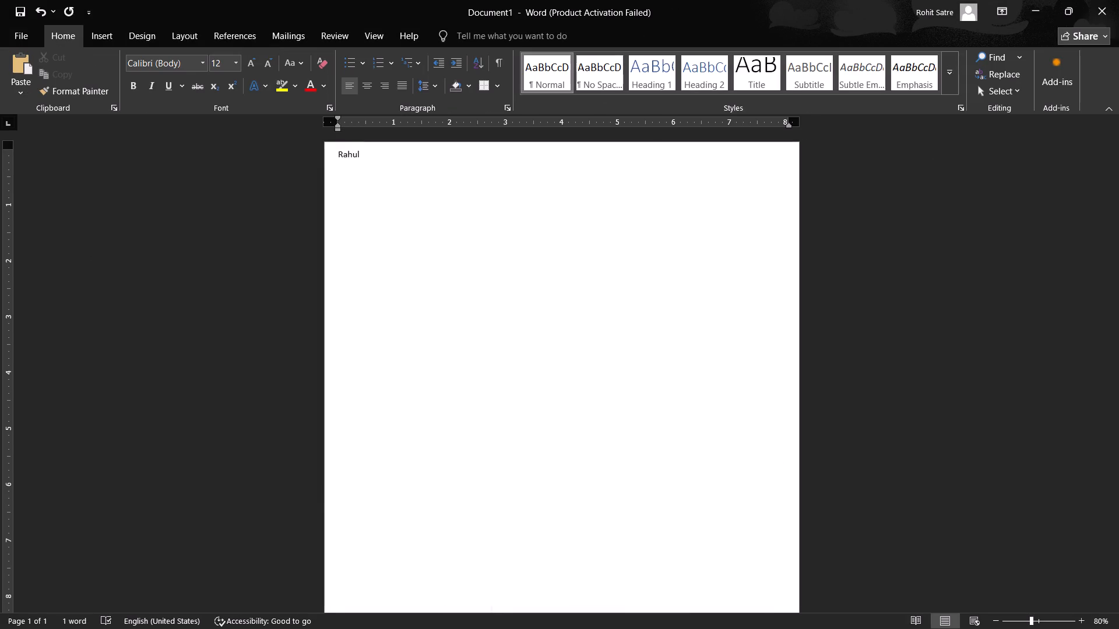
# Compare the converted resume's name heading with the new document, trying to select the heading text to check its font.
pyautogui.click(202, 62)
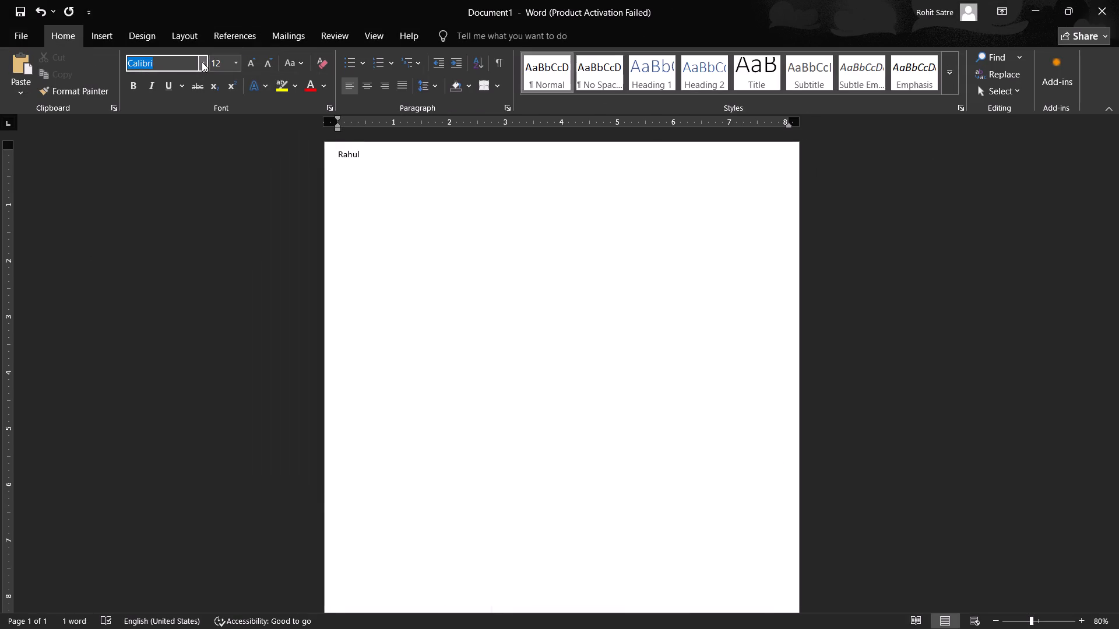
pyautogui.hotkey('alt', 'Tab')
pyautogui.tripleClick(449, 183)
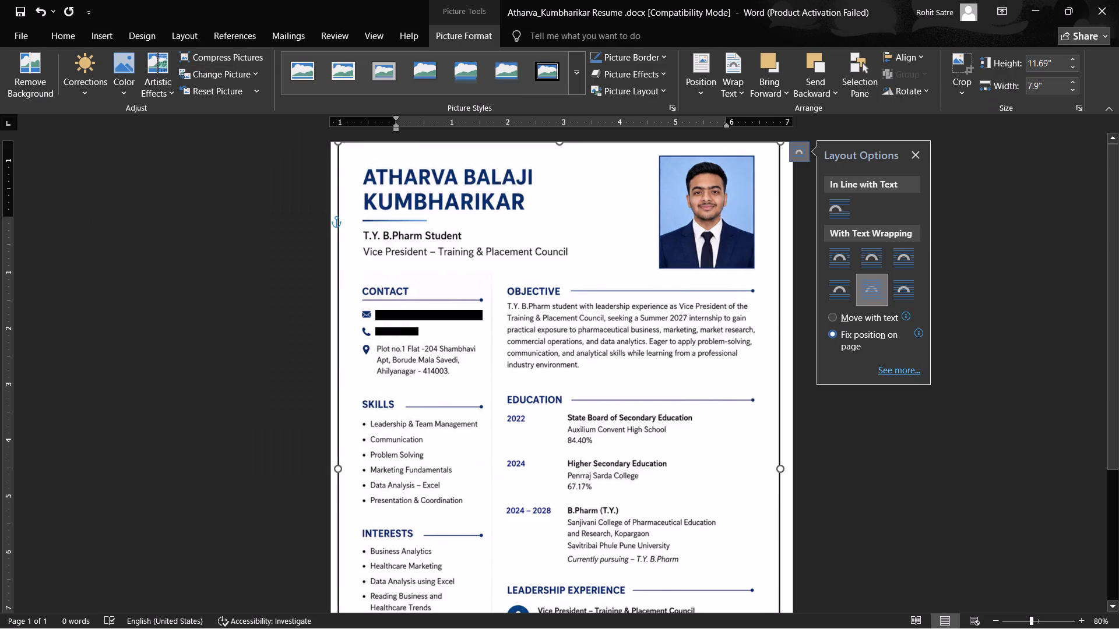
pyautogui.doubleClick(449, 183)
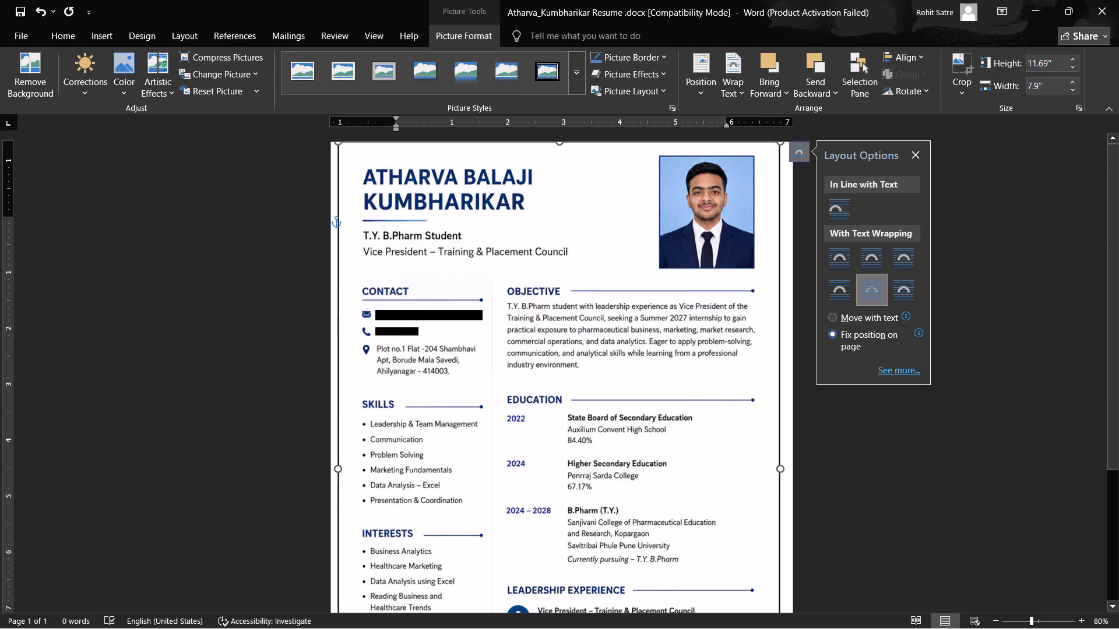
pyautogui.tripleClick(487, 211)
pyautogui.hotkey('alt', 'Tab')
pyautogui.hotkey('alt', 'Tab')
pyautogui.press('Tab')
pyautogui.press('Tab')
pyautogui.press('Tab')
pyautogui.hotkey('alt', 'Tab')
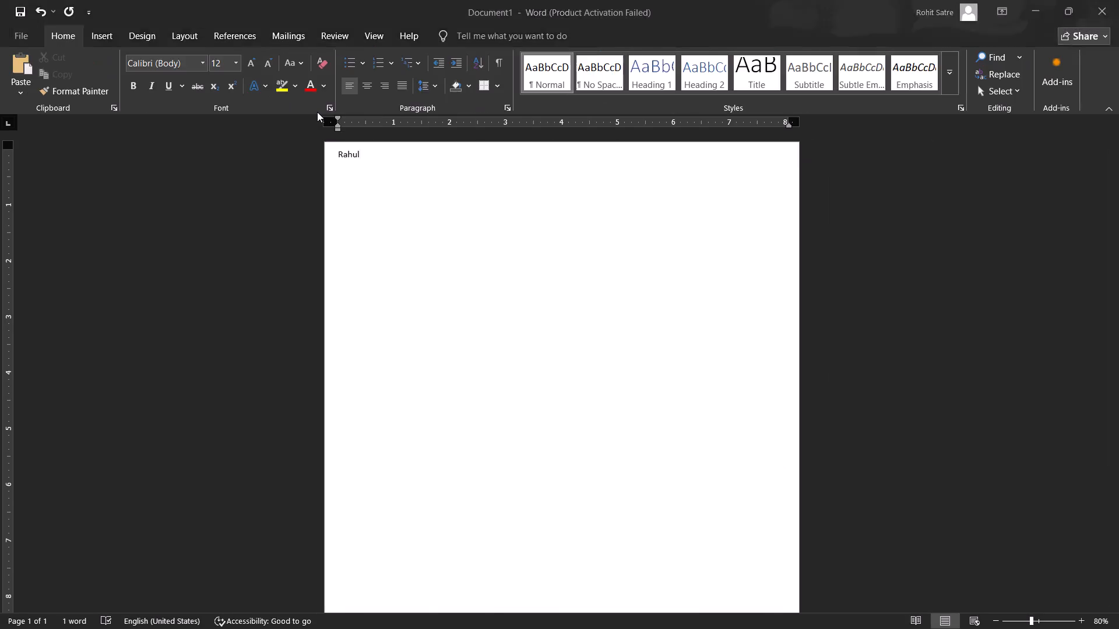
pyautogui.hotkey('alt', 'Tab')
pyautogui.hotkey('alt', 'Tab')
pyautogui.hotkey('alt', 'Tab')
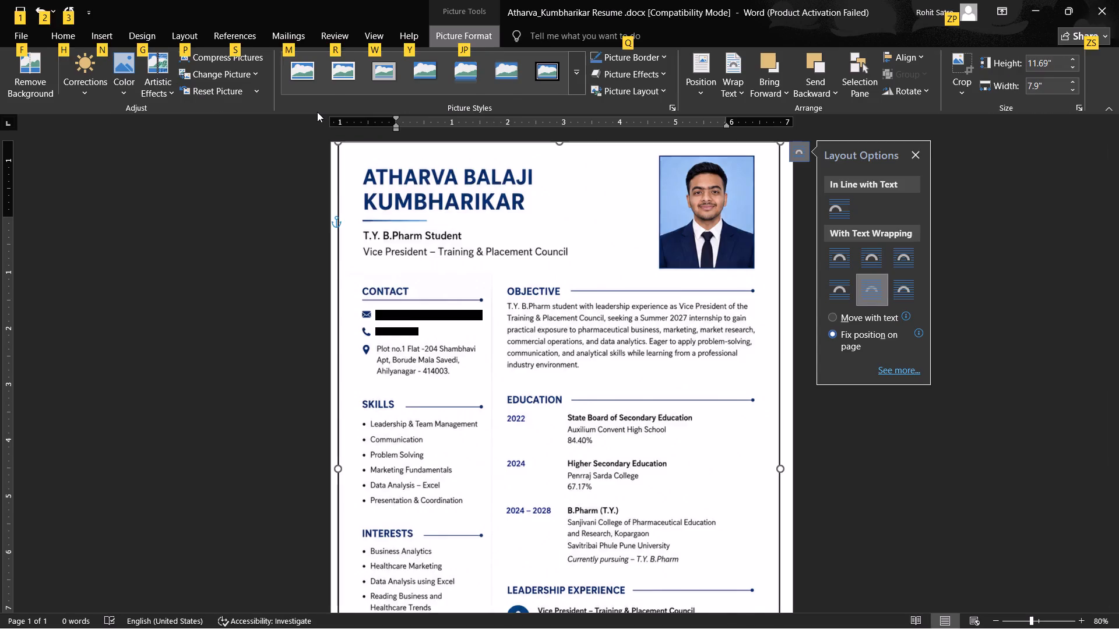
pyautogui.hotkey('alt', 'Tab')
pyautogui.hotkey('alt', 'Tab')
pyautogui.hotkey('alt', 'Tab')
pyautogui.hotkey('alt', 'Tab')
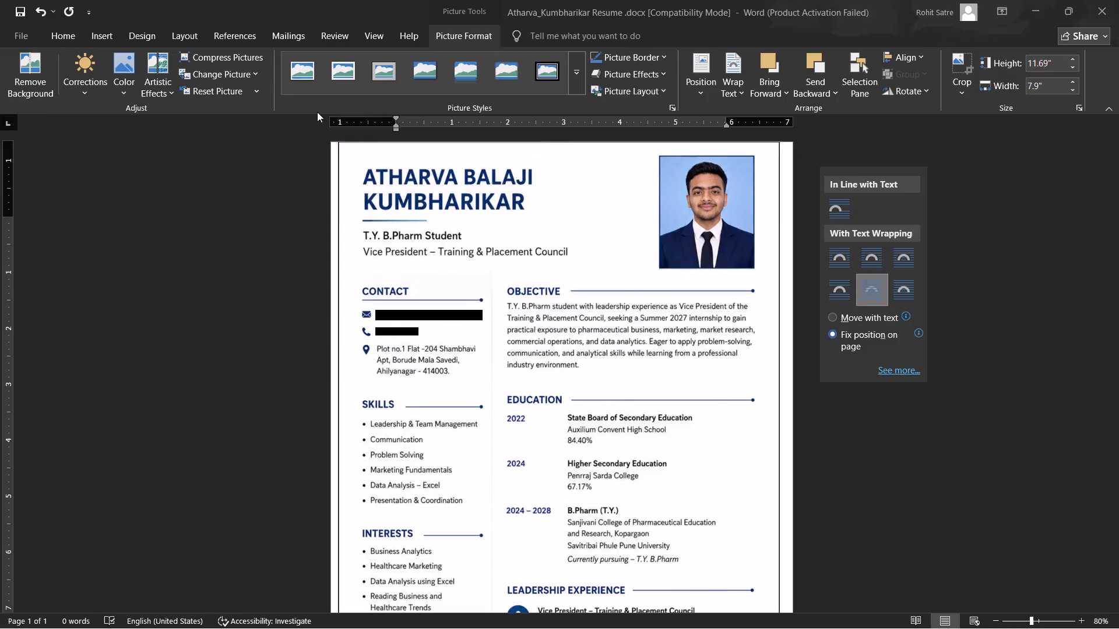
pyautogui.hotkey('alt', 'Tab')
pyautogui.hotkey('alt', 'Tab')
pyautogui.hotkey('alt', 'Tab')
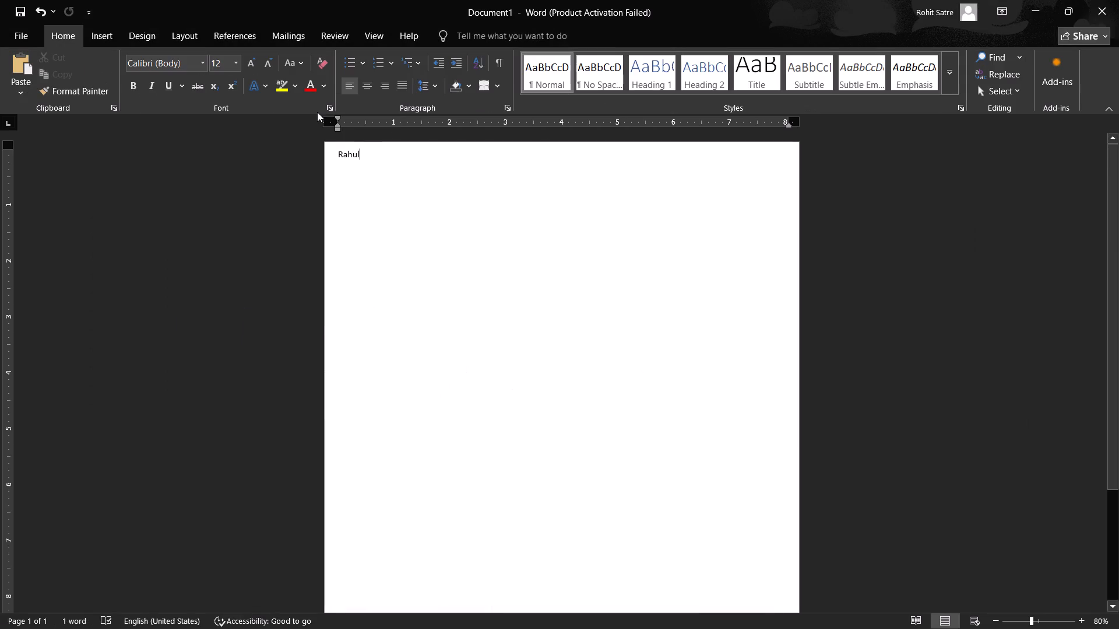
# Complete the candidate's full name on the first line of the new document.
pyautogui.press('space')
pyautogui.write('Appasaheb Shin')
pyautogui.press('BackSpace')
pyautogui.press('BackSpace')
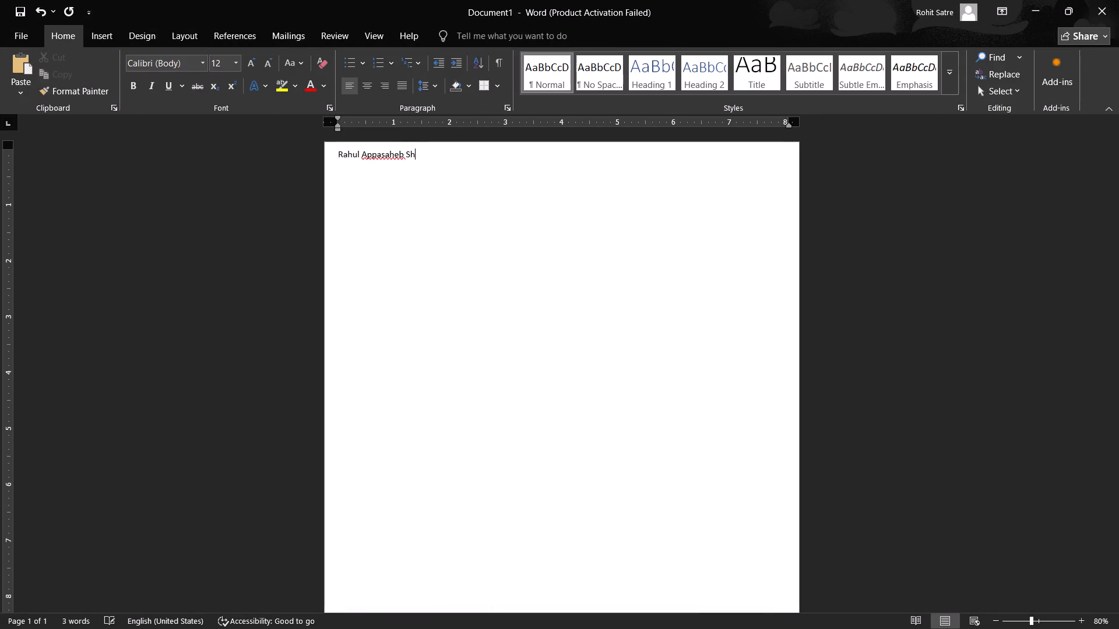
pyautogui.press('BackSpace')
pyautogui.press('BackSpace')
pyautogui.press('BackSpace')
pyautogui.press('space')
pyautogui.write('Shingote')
# Format the full name line in Arial and enlarge it to size 26.
pyautogui.tripleClick(447, 156)
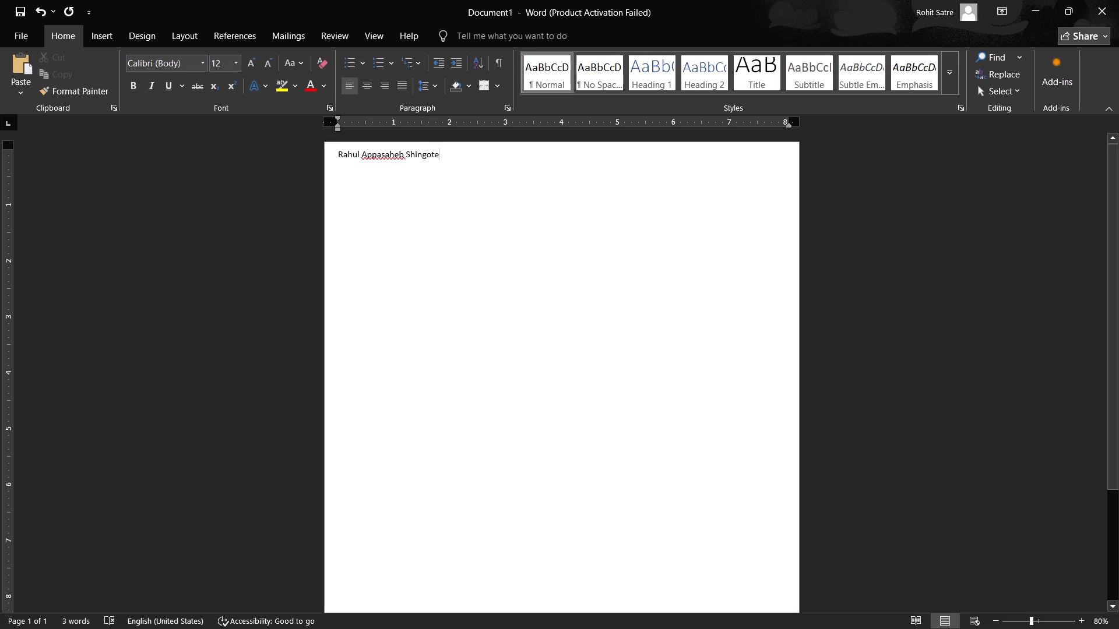
pyautogui.click(204, 62)
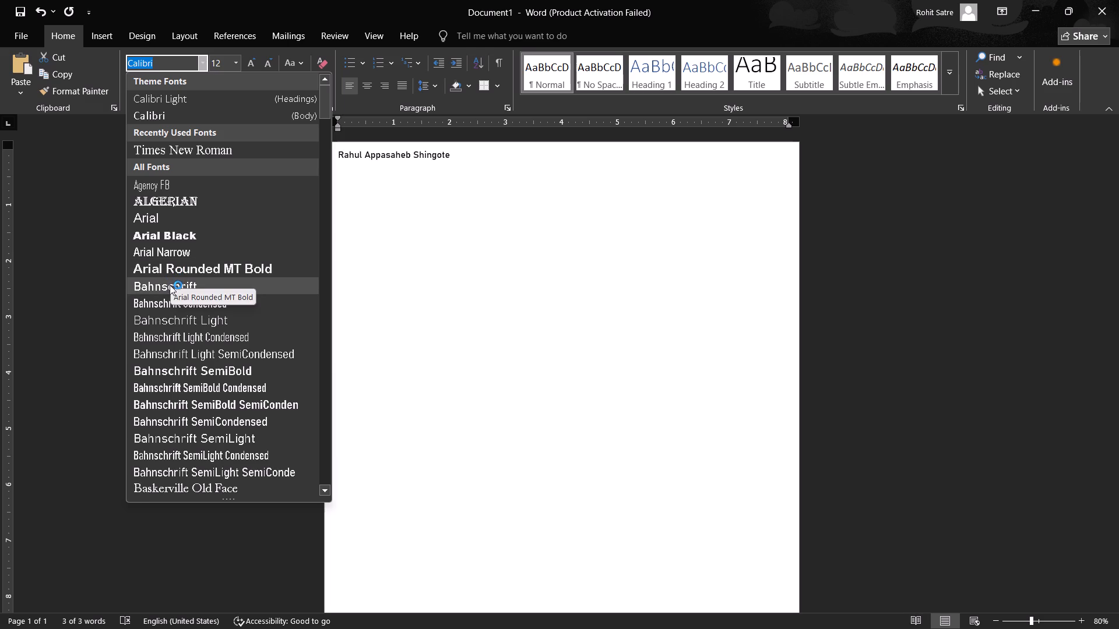
pyautogui.click(167, 224)
pyautogui.tripleClick(249, 66)
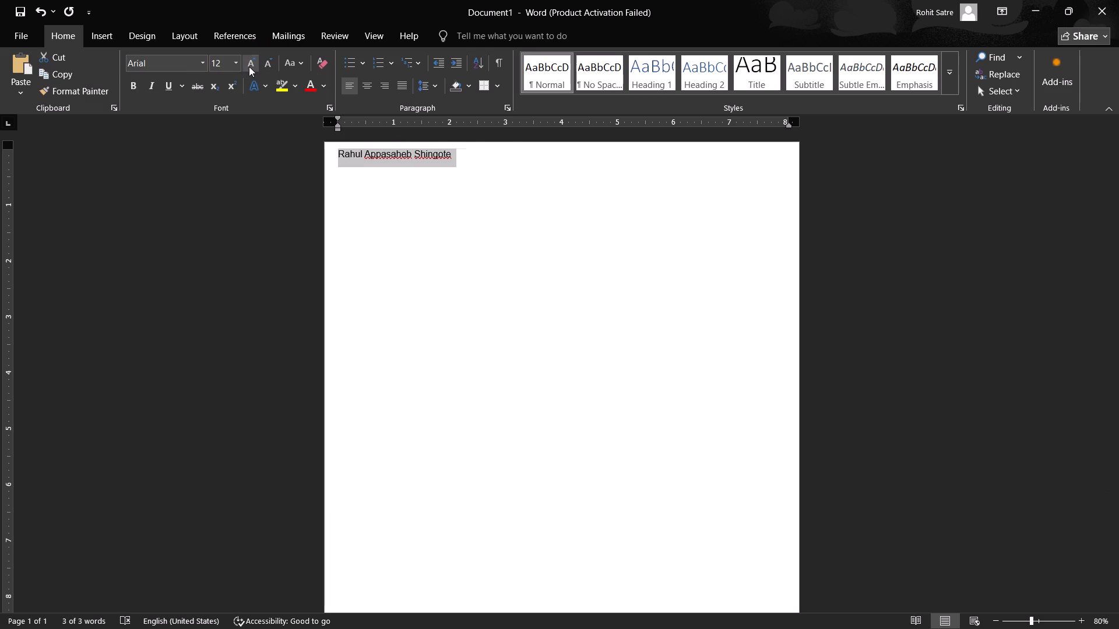
pyautogui.tripleClick(249, 66)
pyautogui.click(249, 66)
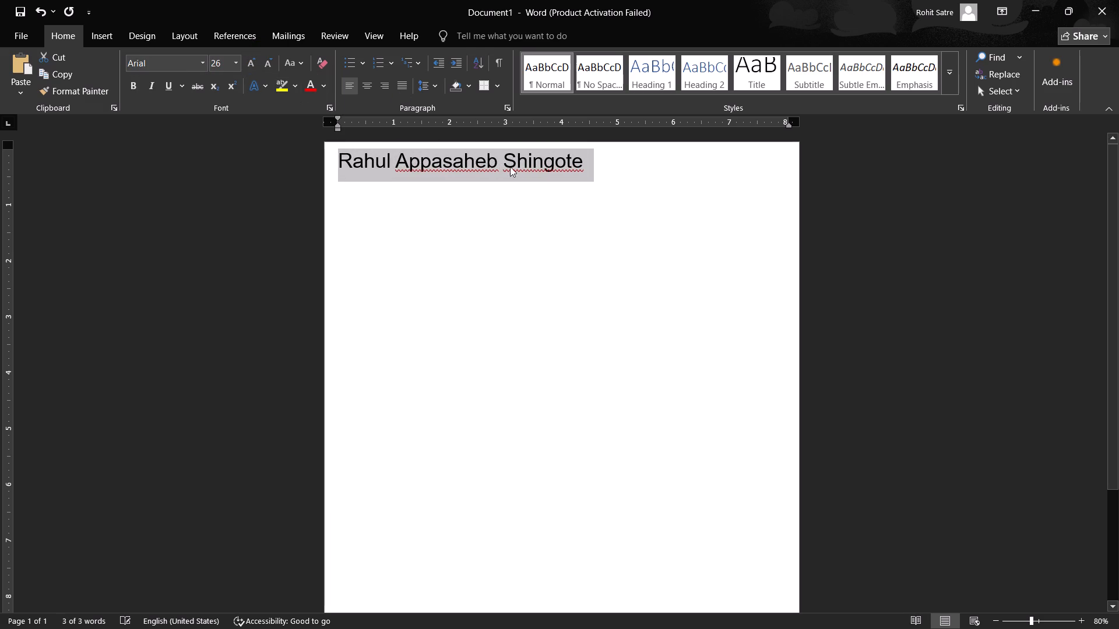
# Move the surname onto its own second line of the name heading.
pyautogui.click(501, 164)
pyautogui.press('Return')
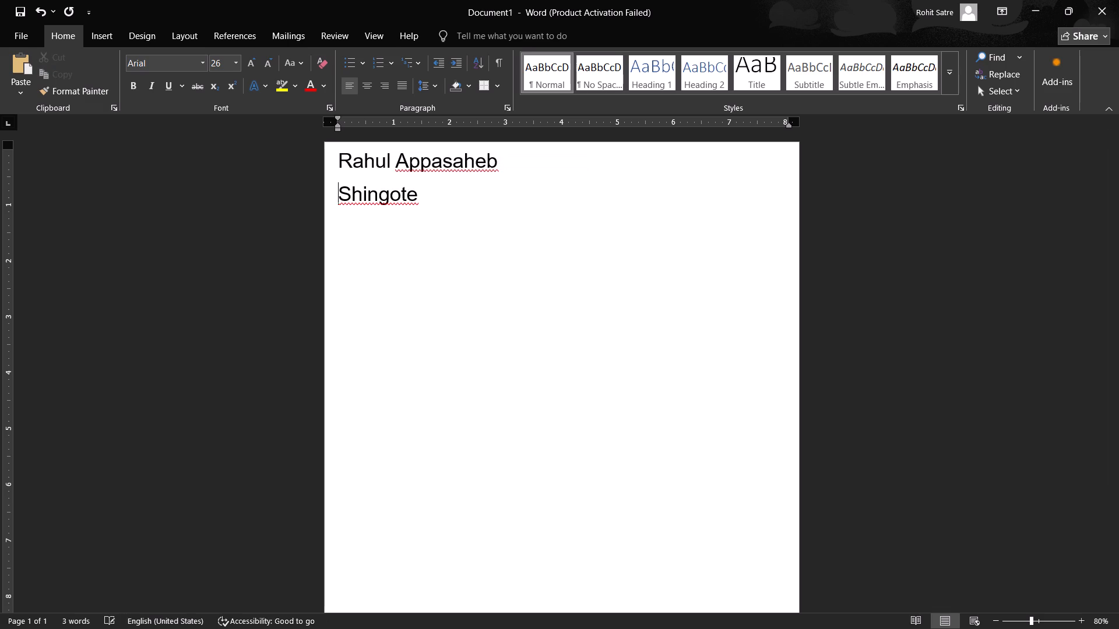
# Compare the heading with the converted resume, and remove the space after paragraph from both name lines in the new document.
pyautogui.hotkey('alt', 'Tab')
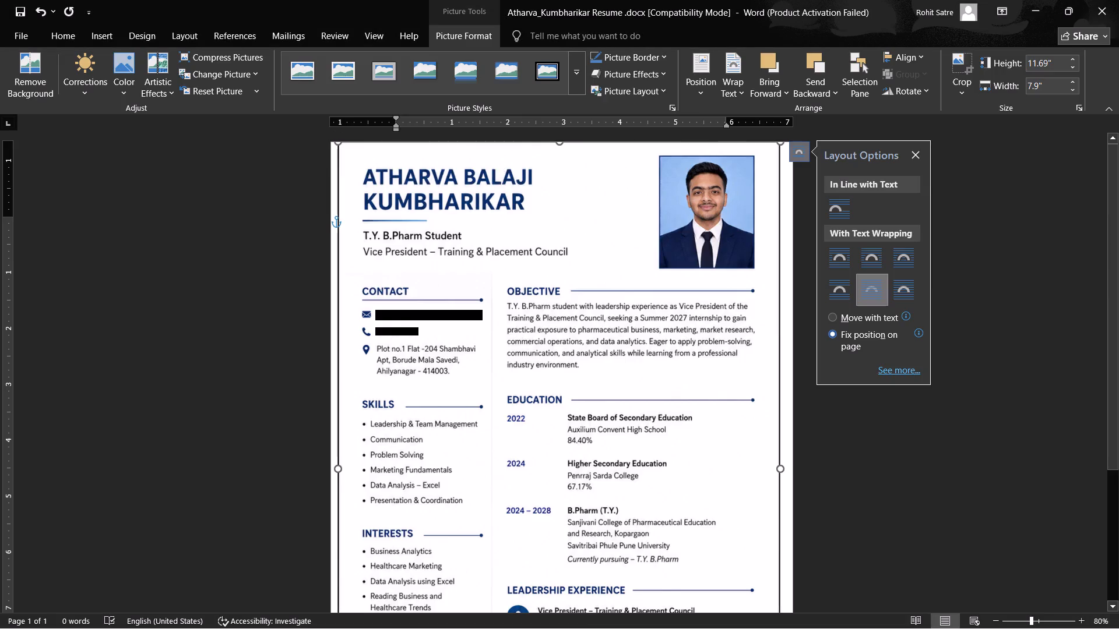
pyautogui.hotkey('alt', 'Tab')
pyautogui.hotkey('alt', 'Tab')
pyautogui.hotkey('alt', 'Tab')
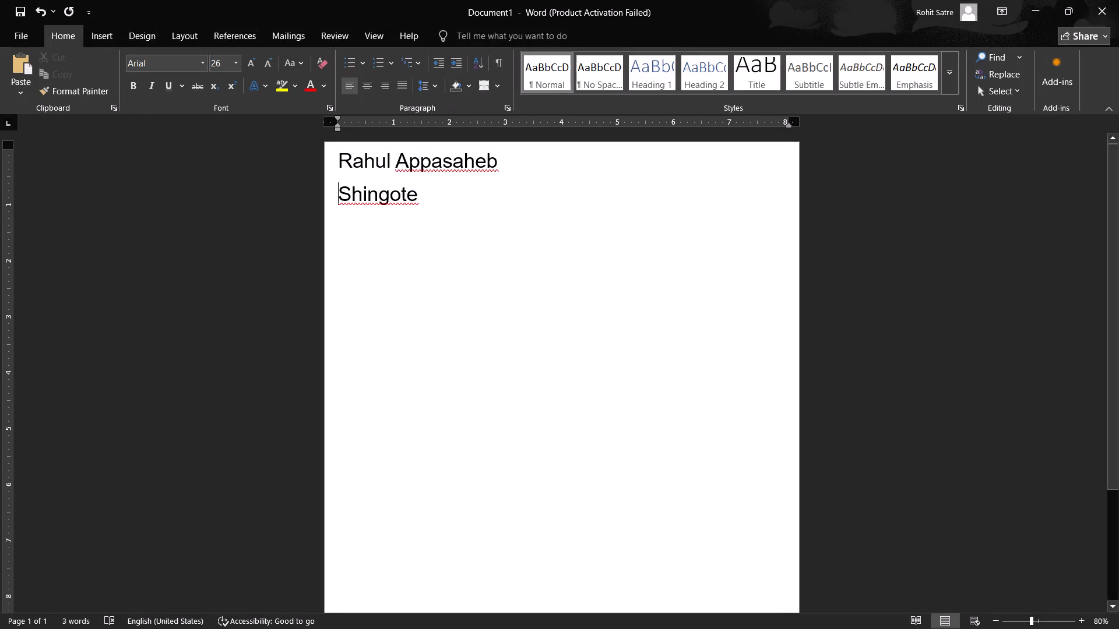
pyautogui.hotkey('alt', 'Tab')
pyautogui.hotkey('alt', 'Tab')
pyautogui.moveTo(339, 161); pyautogui.dragTo(420, 205)
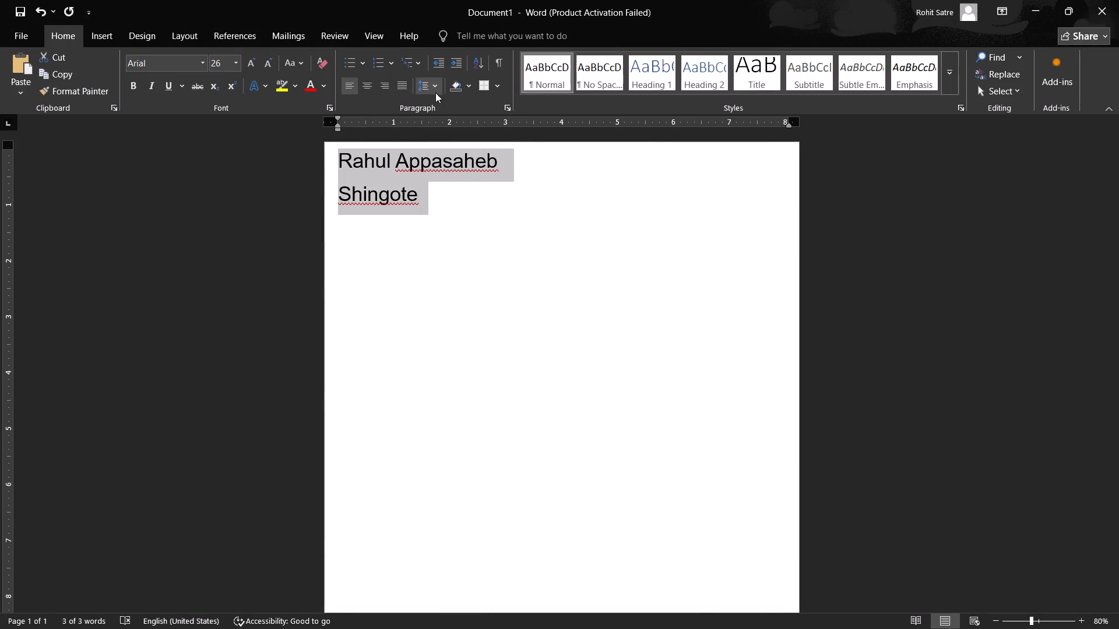
pyautogui.click(435, 92)
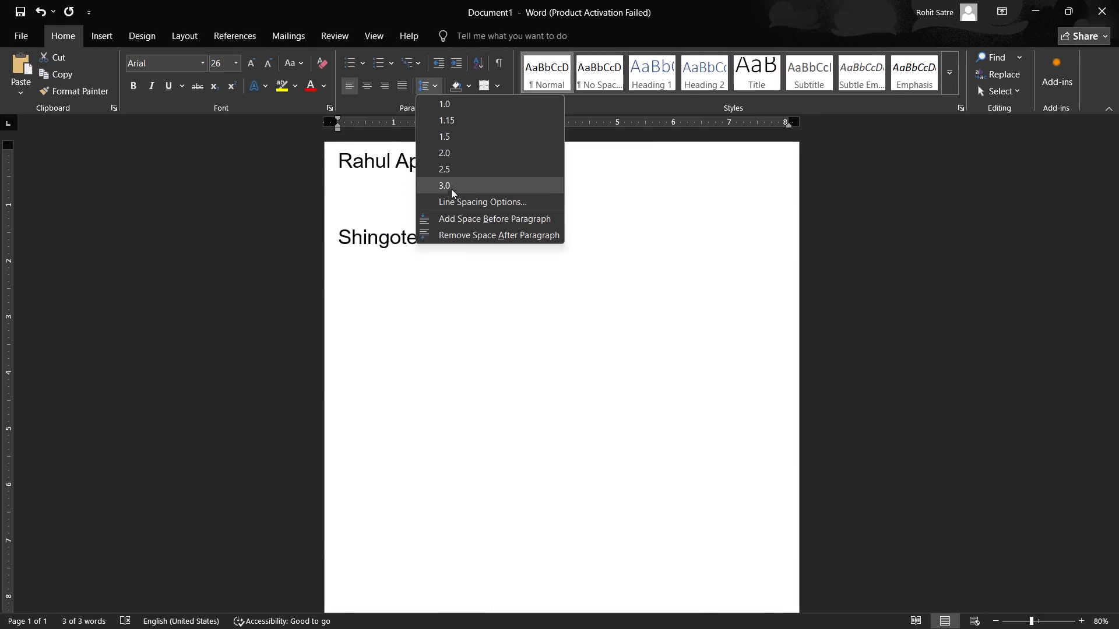
pyautogui.click(466, 231)
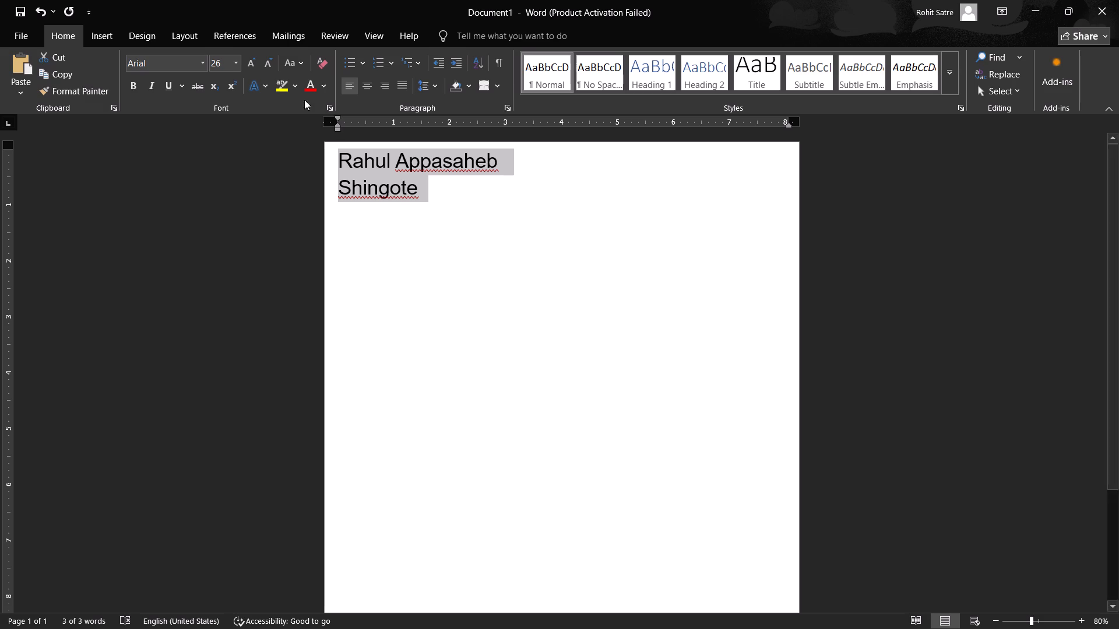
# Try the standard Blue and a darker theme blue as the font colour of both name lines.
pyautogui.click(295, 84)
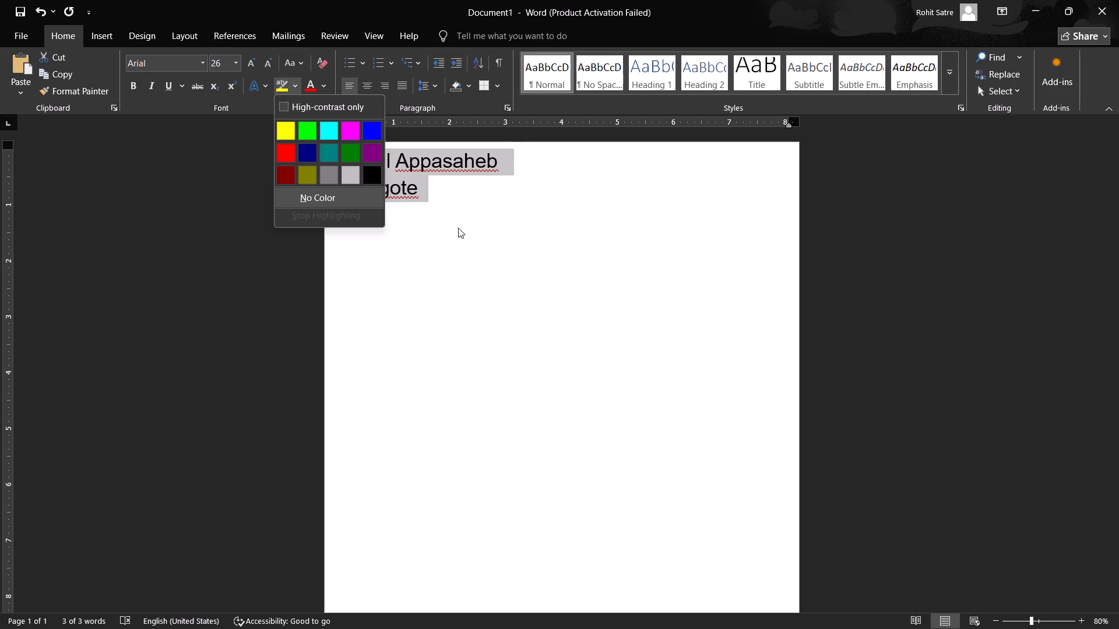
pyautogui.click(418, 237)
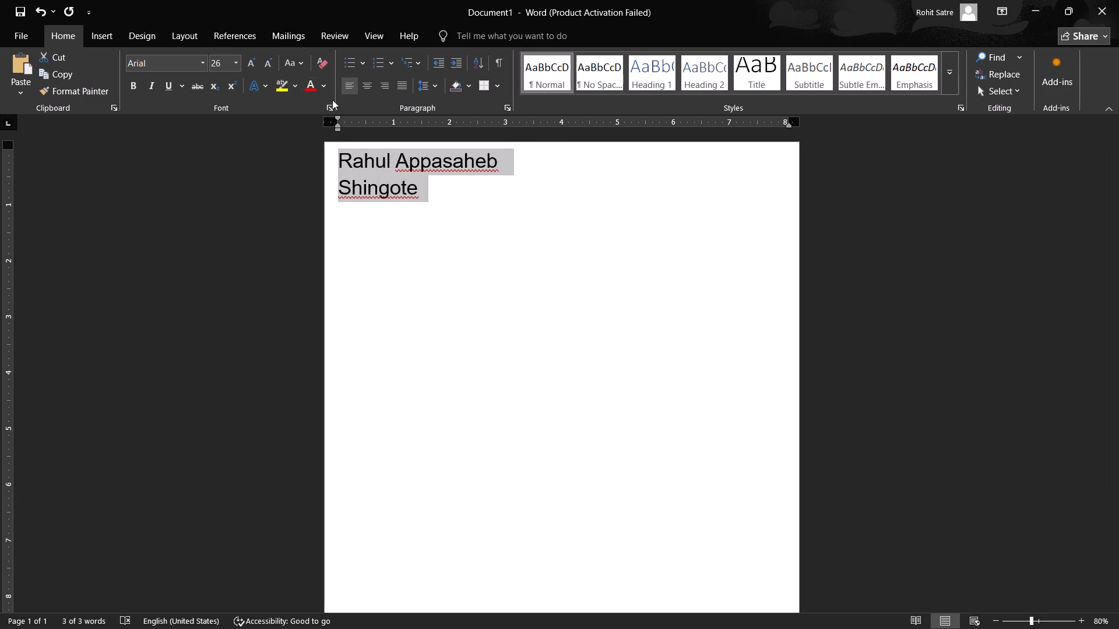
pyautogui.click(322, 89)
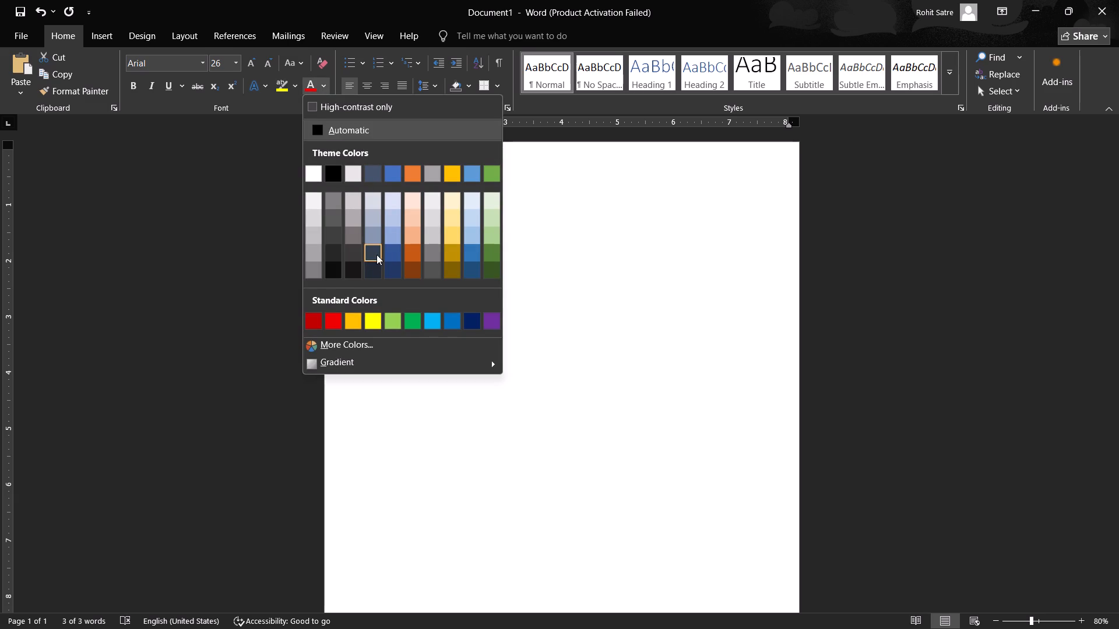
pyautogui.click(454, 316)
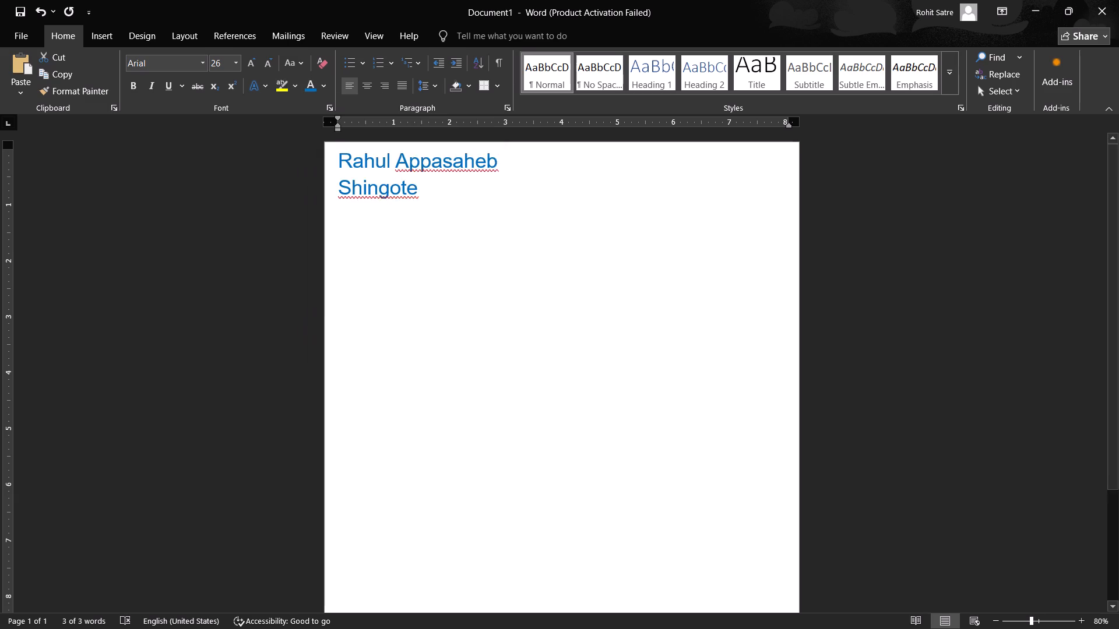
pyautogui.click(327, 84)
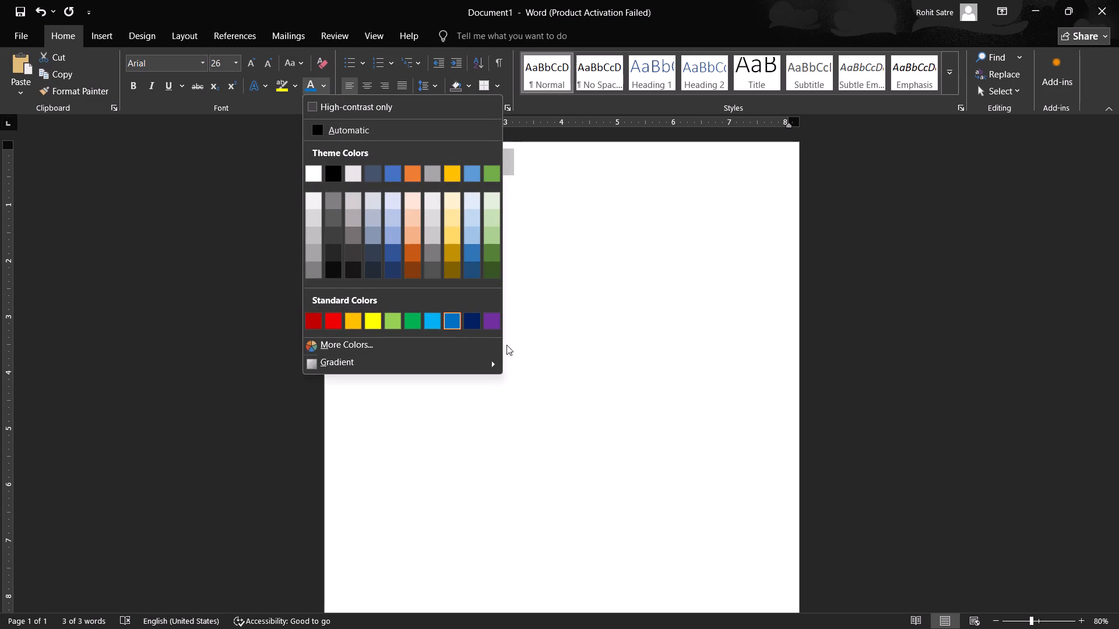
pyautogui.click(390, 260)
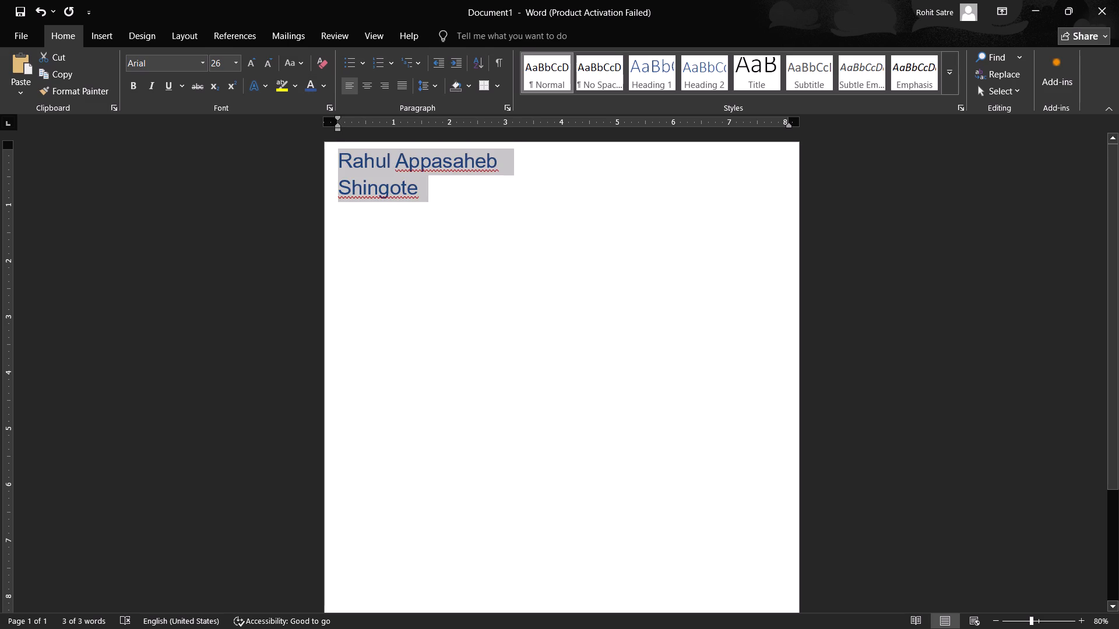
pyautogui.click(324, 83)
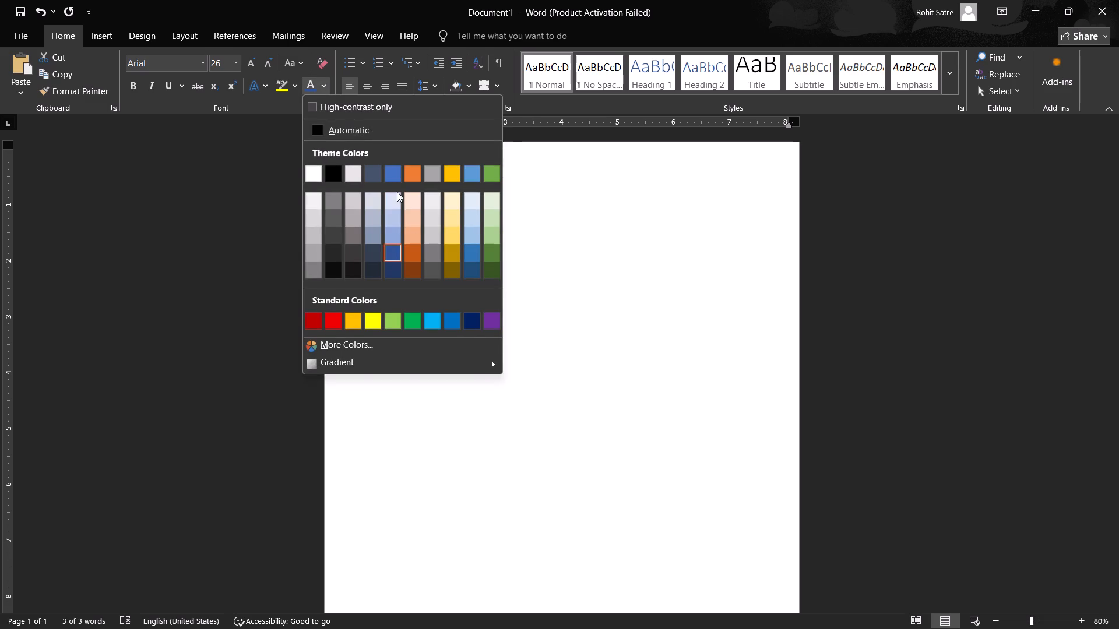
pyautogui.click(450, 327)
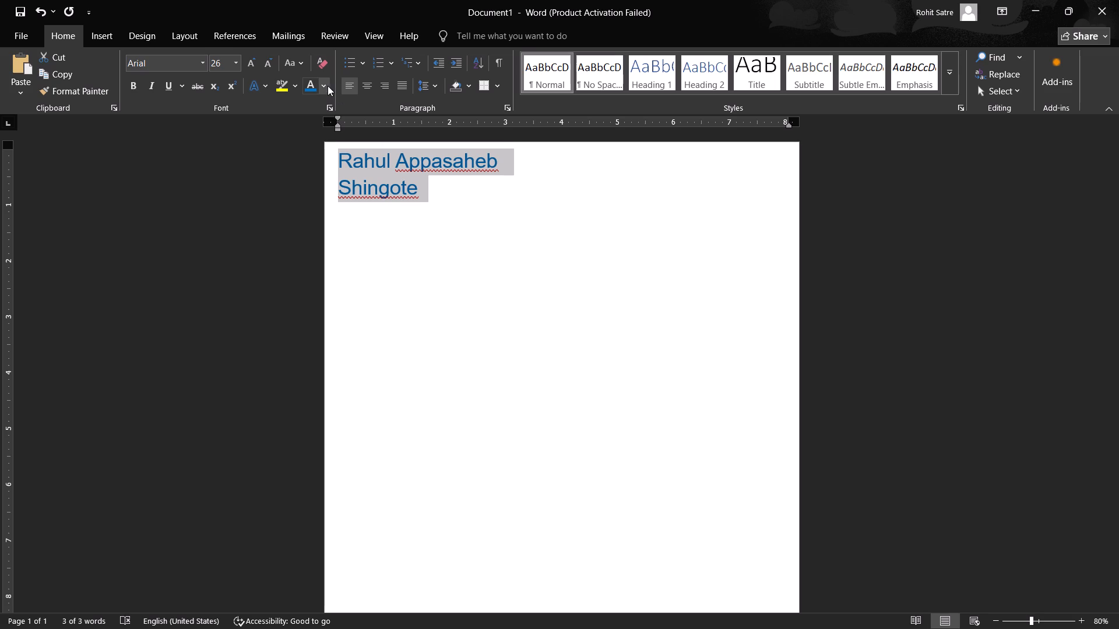
# Set the font colour of both name lines to the standard dark blue.
pyautogui.click(328, 86)
pyautogui.click(470, 326)
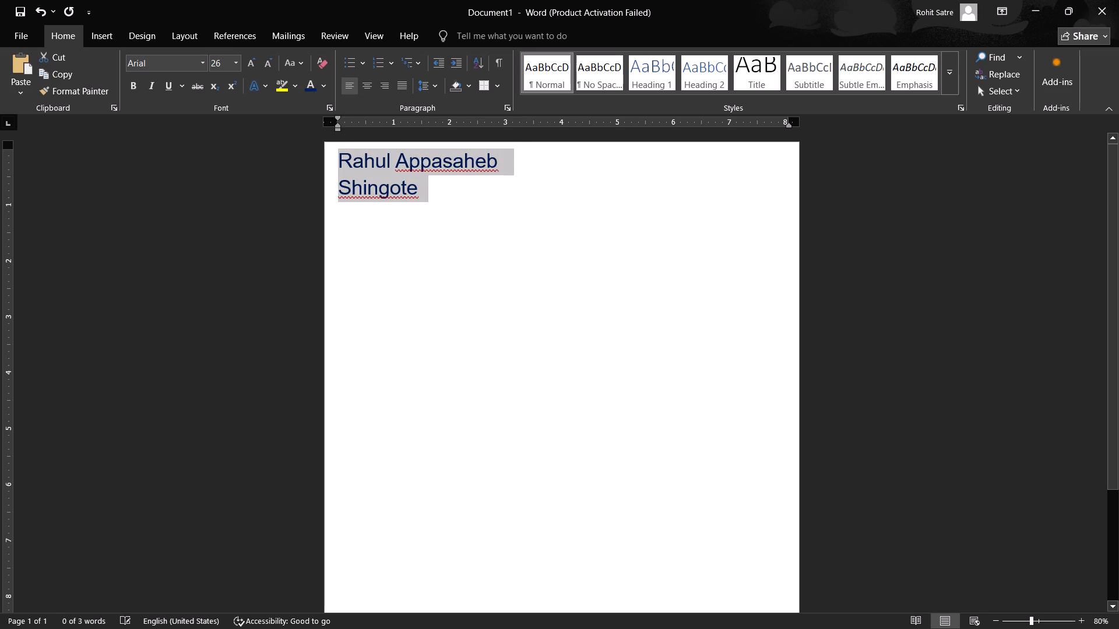
pyautogui.click(434, 200)
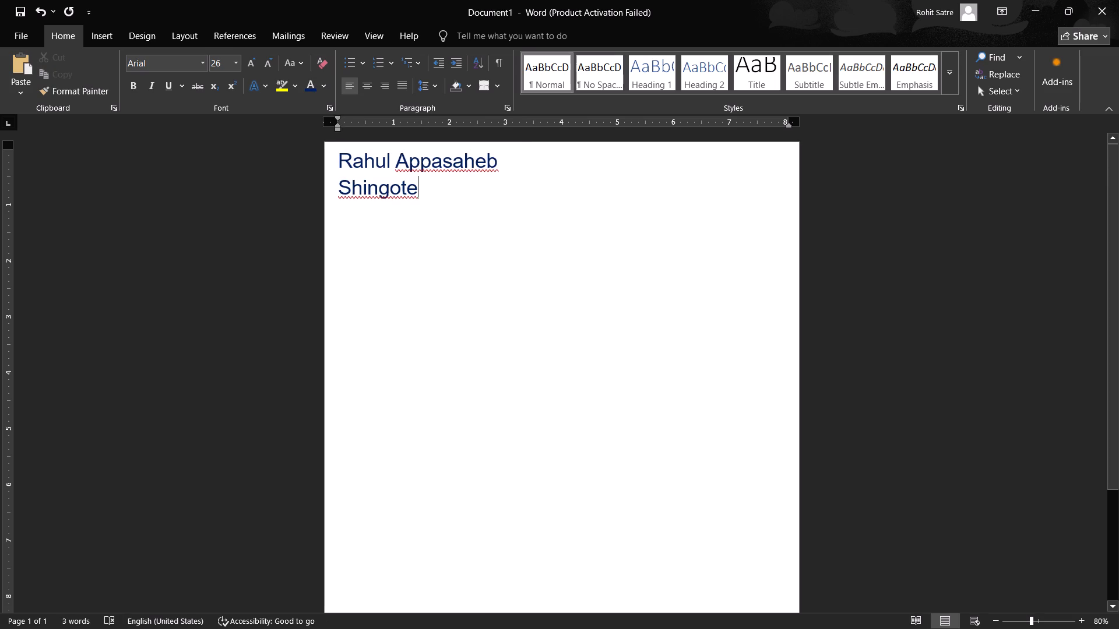
pyautogui.hotkey('alt', 'Tab')
pyautogui.hotkey('alt', 'Tab')
pyautogui.hotkey('alt', 'Tab')
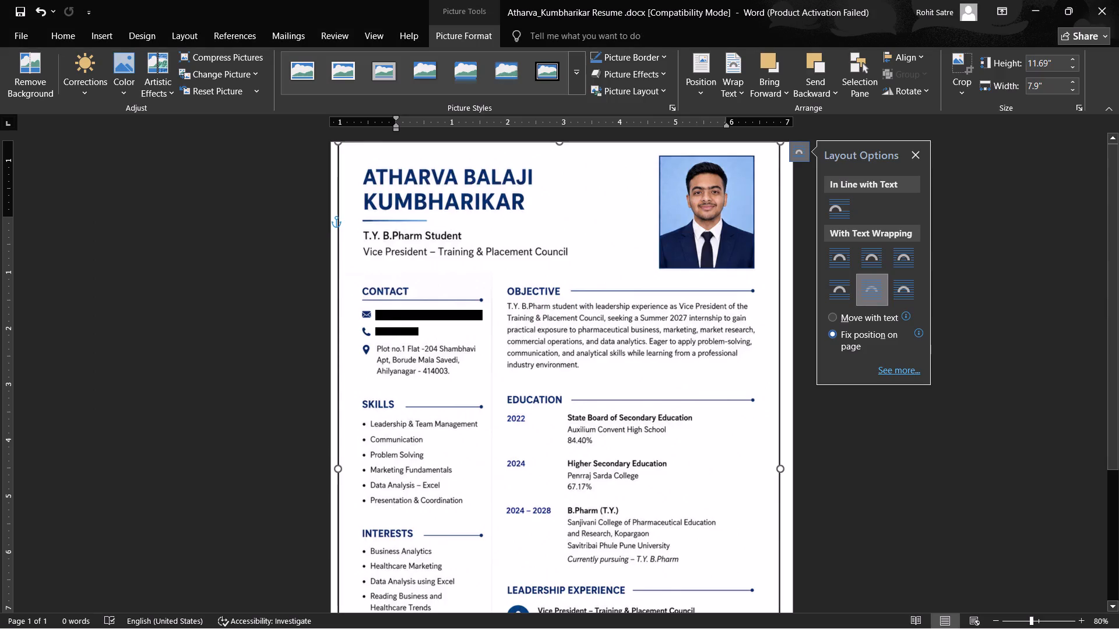
pyautogui.hotkey('alt', 'Tab')
pyautogui.hotkey('alt', 'Tab')
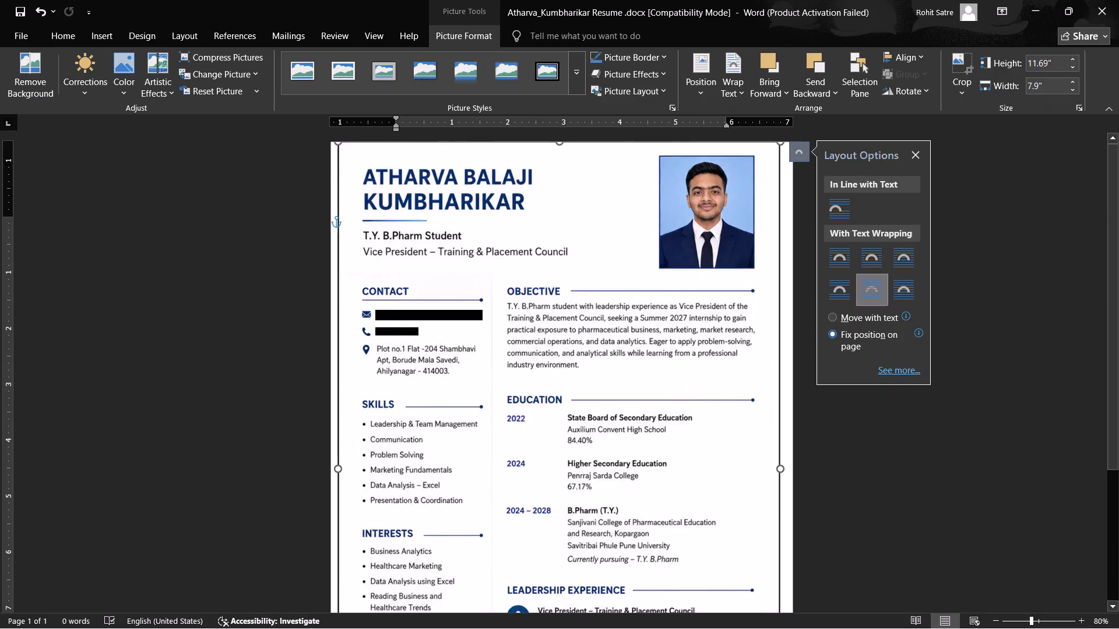
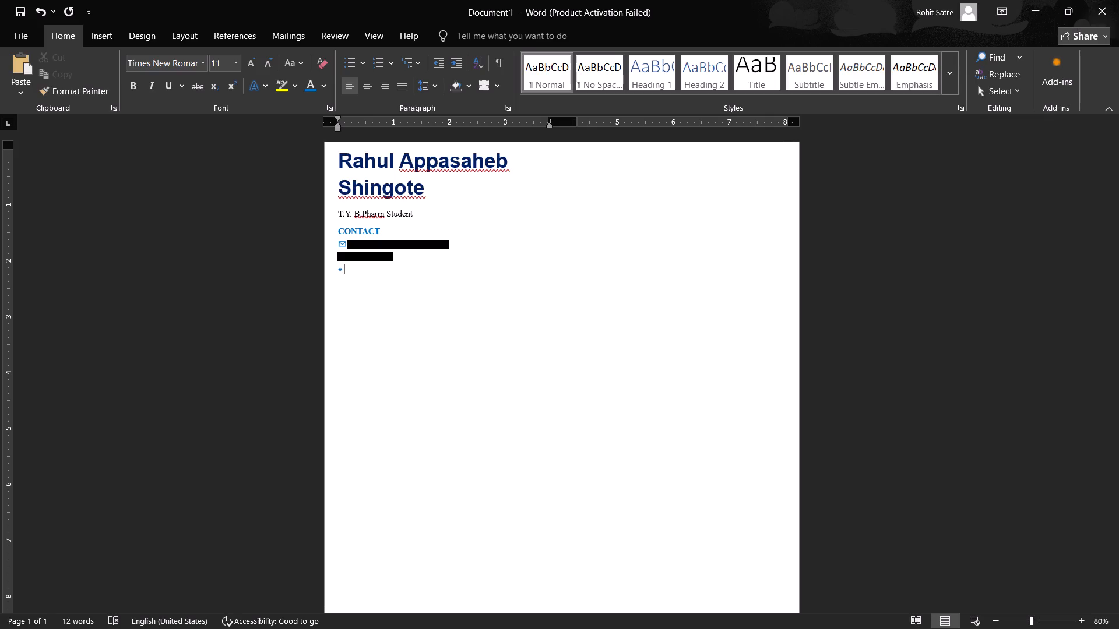
# Switch to File Explorer and look through New Volume (D:), its New folder, and the Desktop folder.
pyautogui.hotkey('alt', 'Tab')
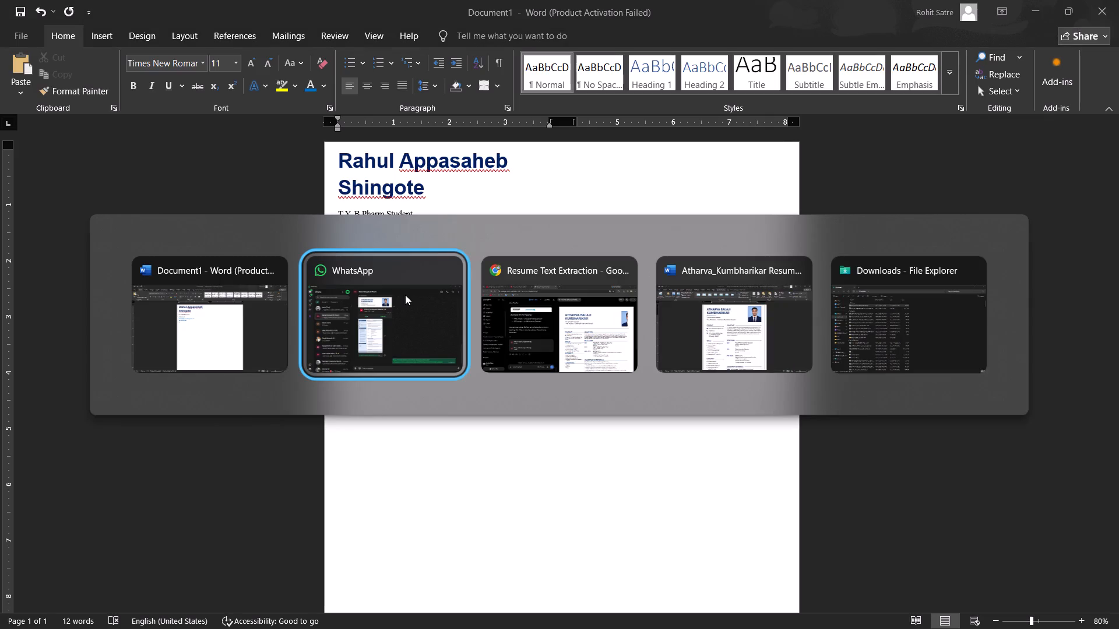
pyautogui.hotkey('alt', 'Tab')
pyautogui.hotkey('alt', 'Tab')
pyautogui.hotkey('alt', 'Tab')
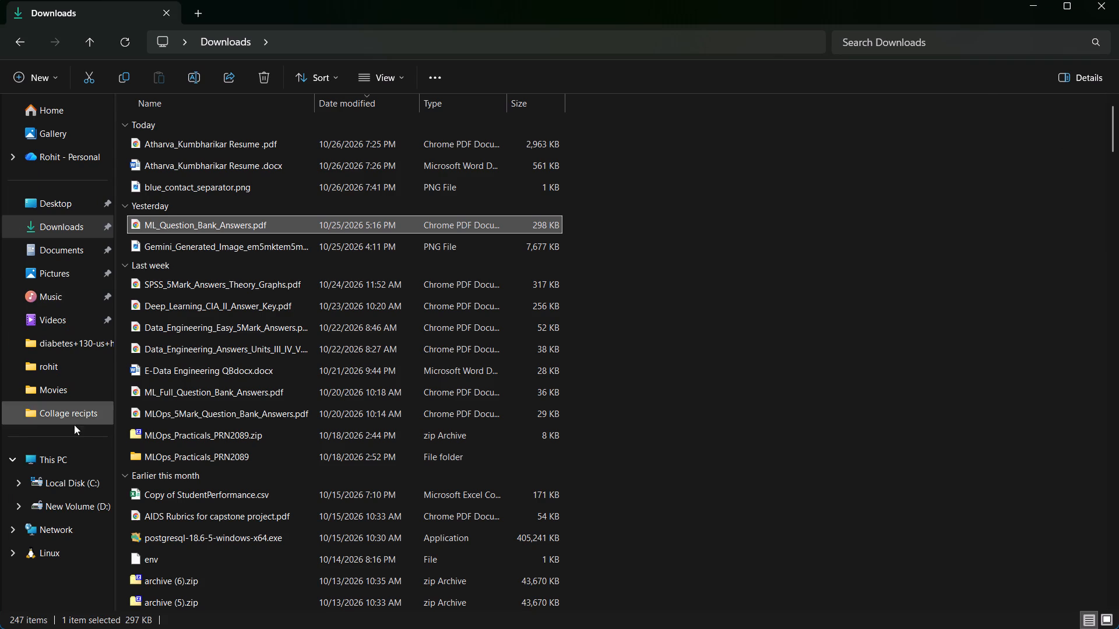
pyautogui.click(68, 500)
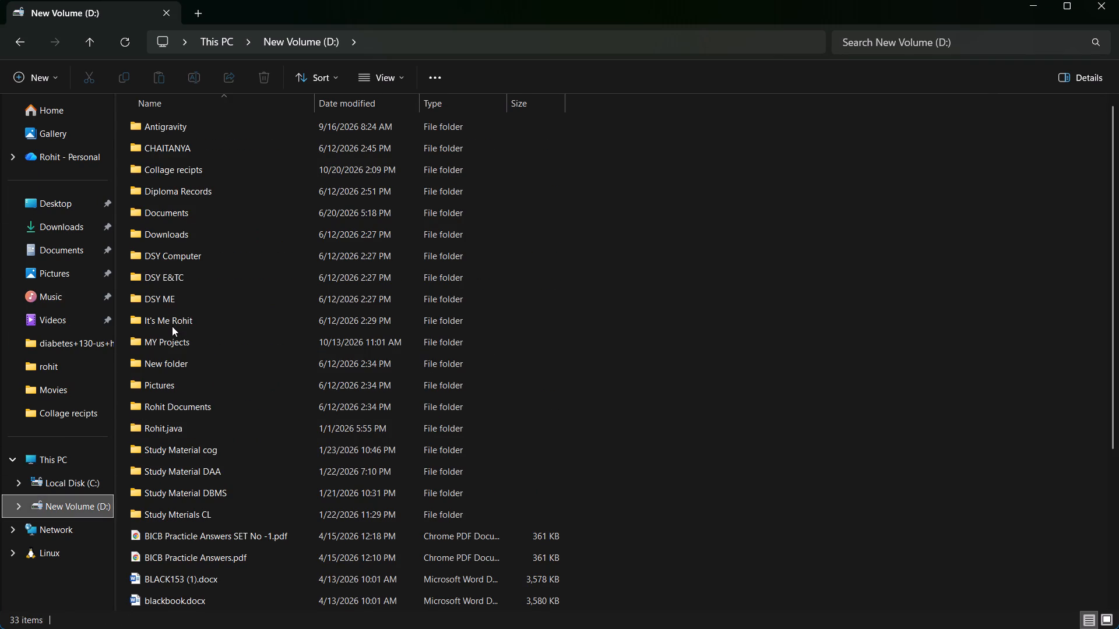
pyautogui.tripleClick(169, 362)
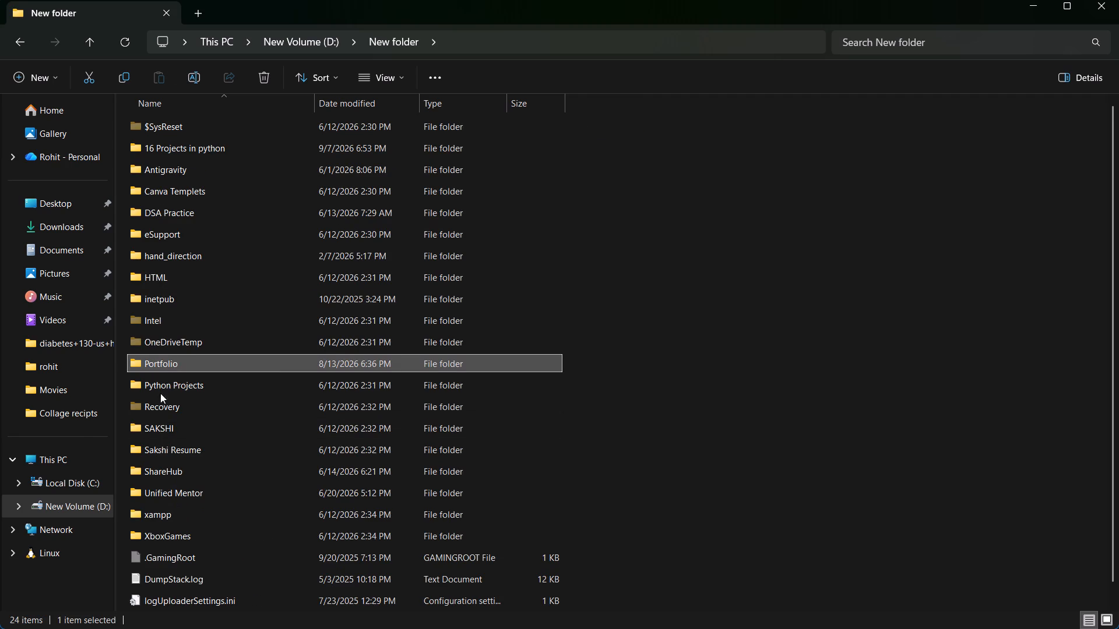
pyautogui.click(71, 198)
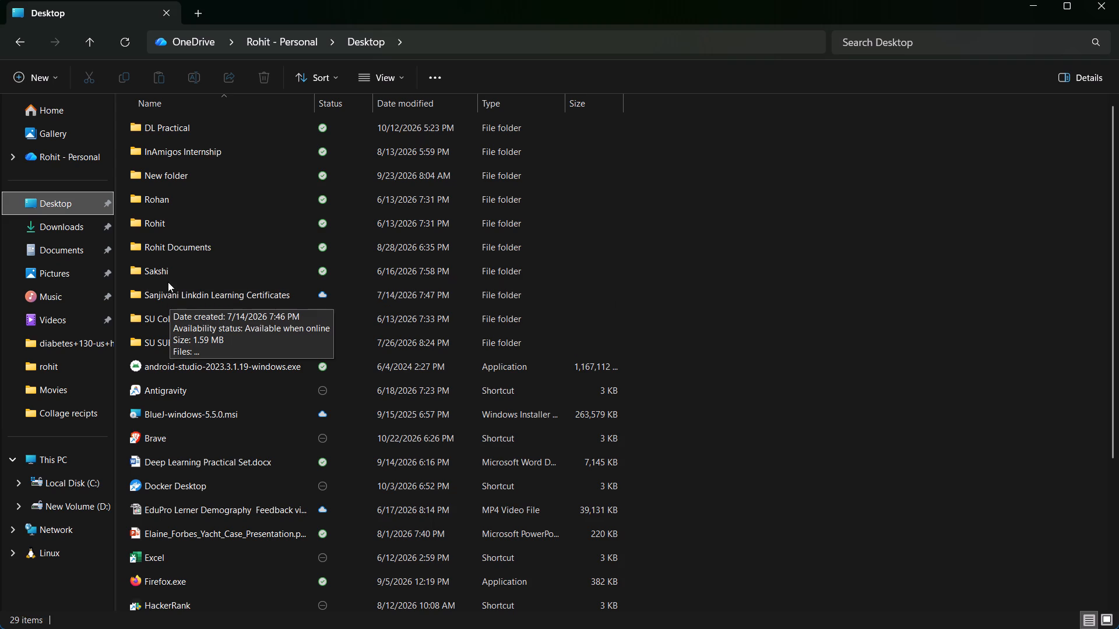
pyautogui.doubleClick(168, 168)
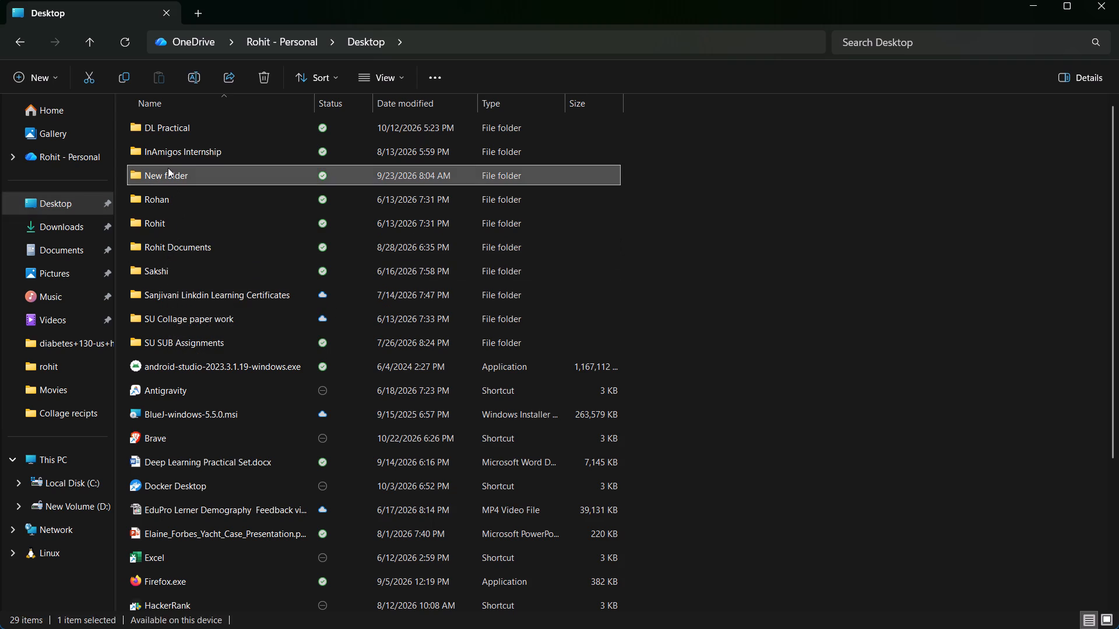
# Return to Document1 in Word and enter the correctly spelled village name of the address after the location icon.
pyautogui.hotkey('alt', 'Tab')
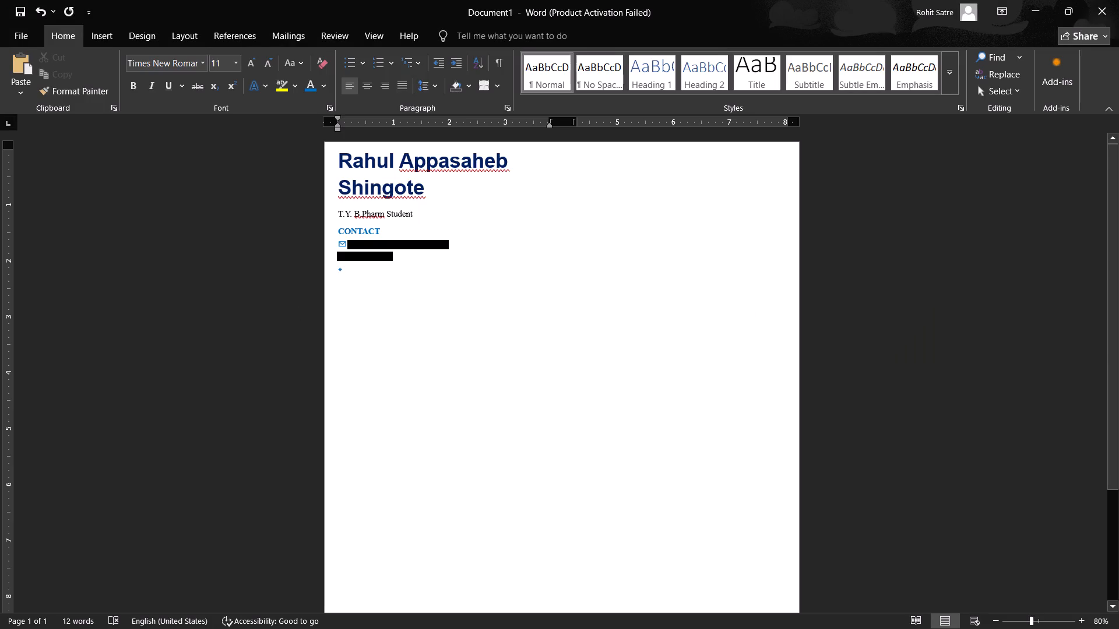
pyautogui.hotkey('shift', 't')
pyautogui.press('BackSpace')
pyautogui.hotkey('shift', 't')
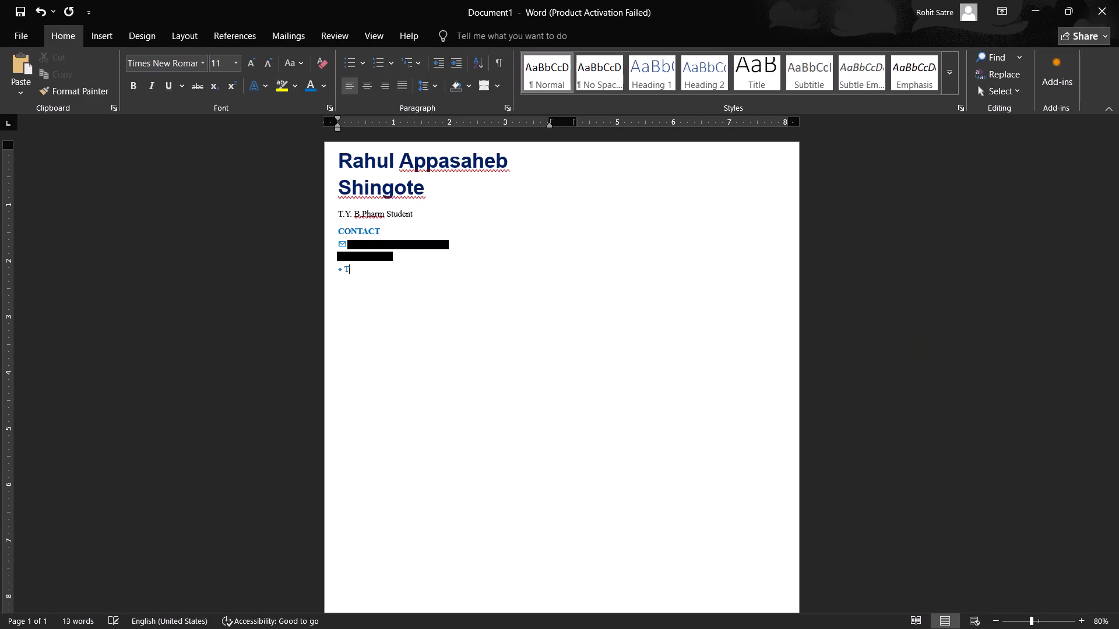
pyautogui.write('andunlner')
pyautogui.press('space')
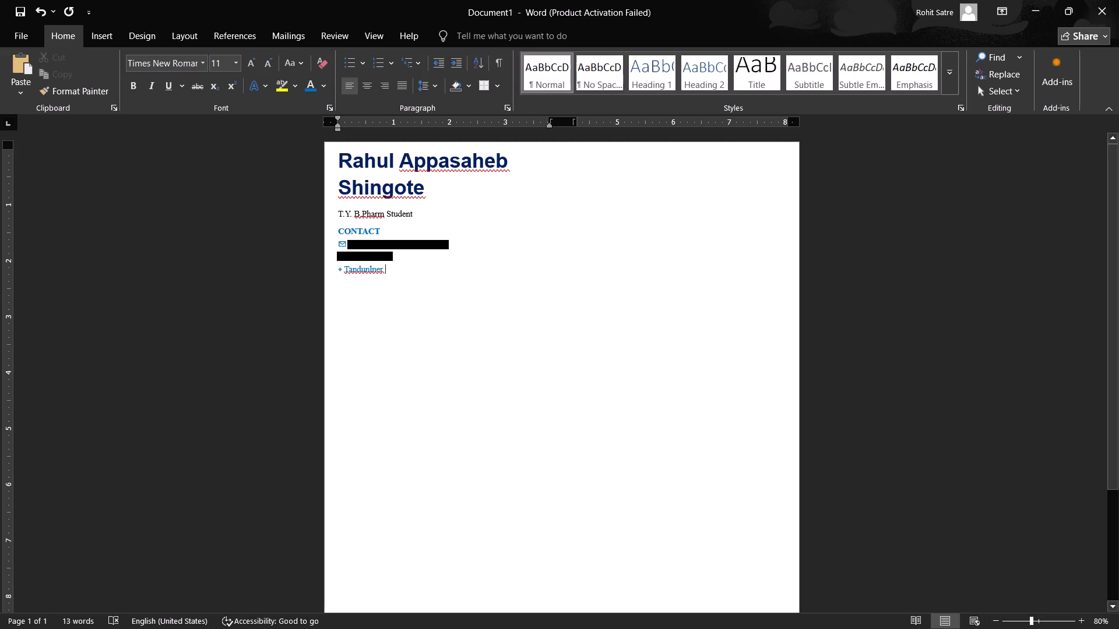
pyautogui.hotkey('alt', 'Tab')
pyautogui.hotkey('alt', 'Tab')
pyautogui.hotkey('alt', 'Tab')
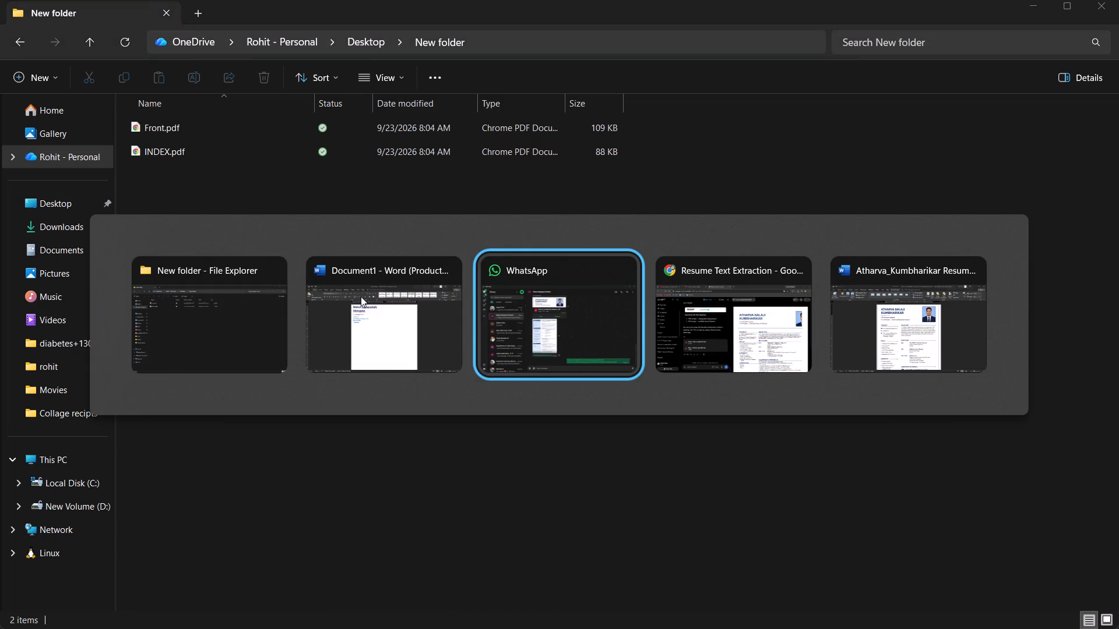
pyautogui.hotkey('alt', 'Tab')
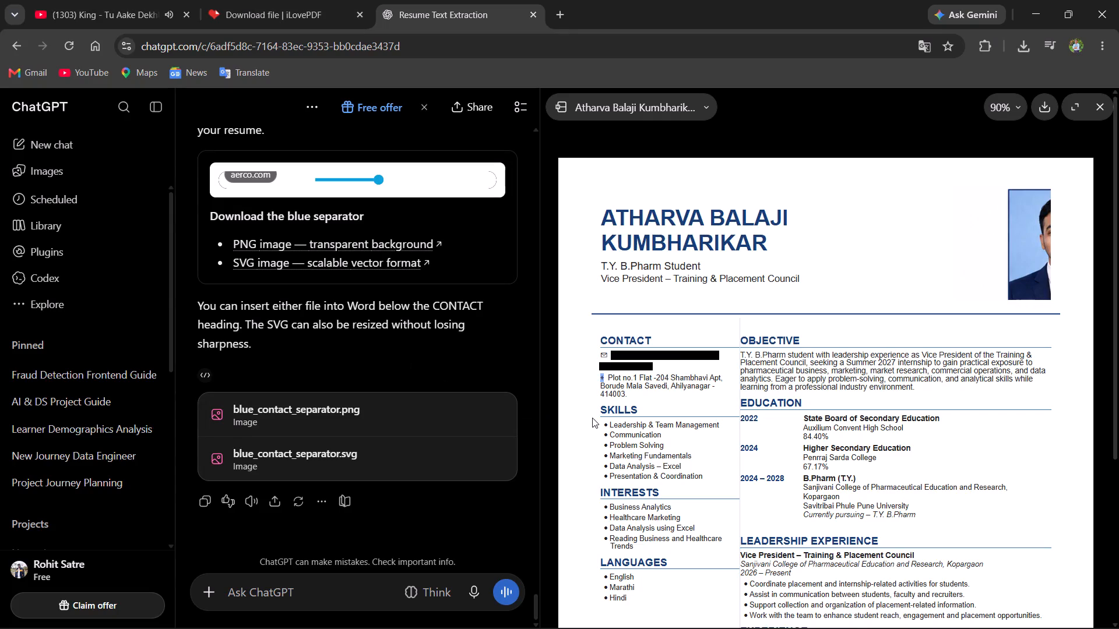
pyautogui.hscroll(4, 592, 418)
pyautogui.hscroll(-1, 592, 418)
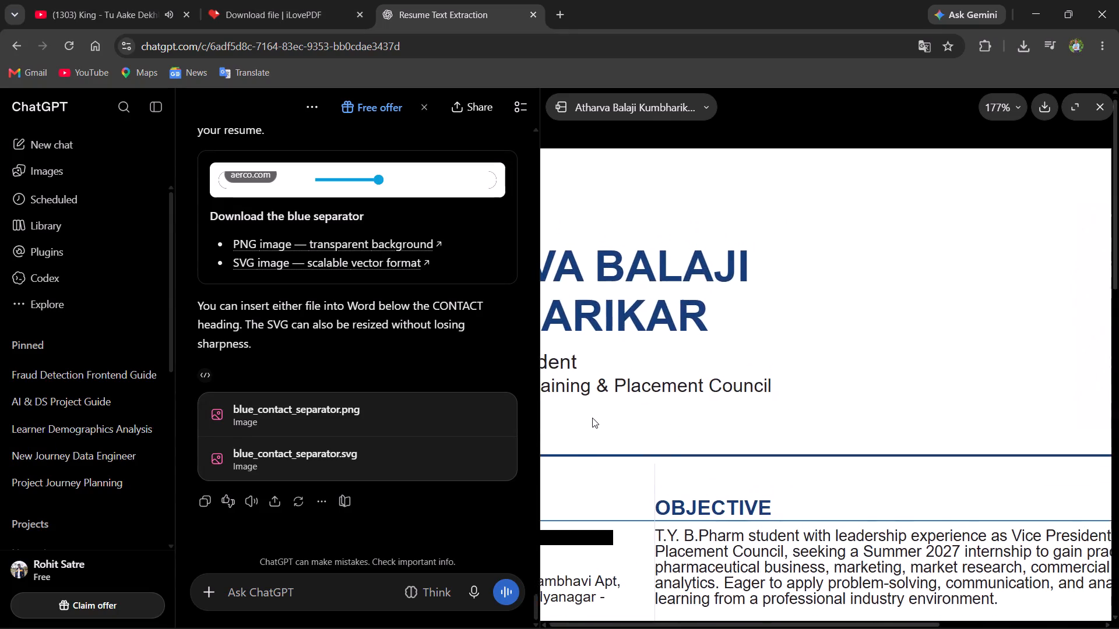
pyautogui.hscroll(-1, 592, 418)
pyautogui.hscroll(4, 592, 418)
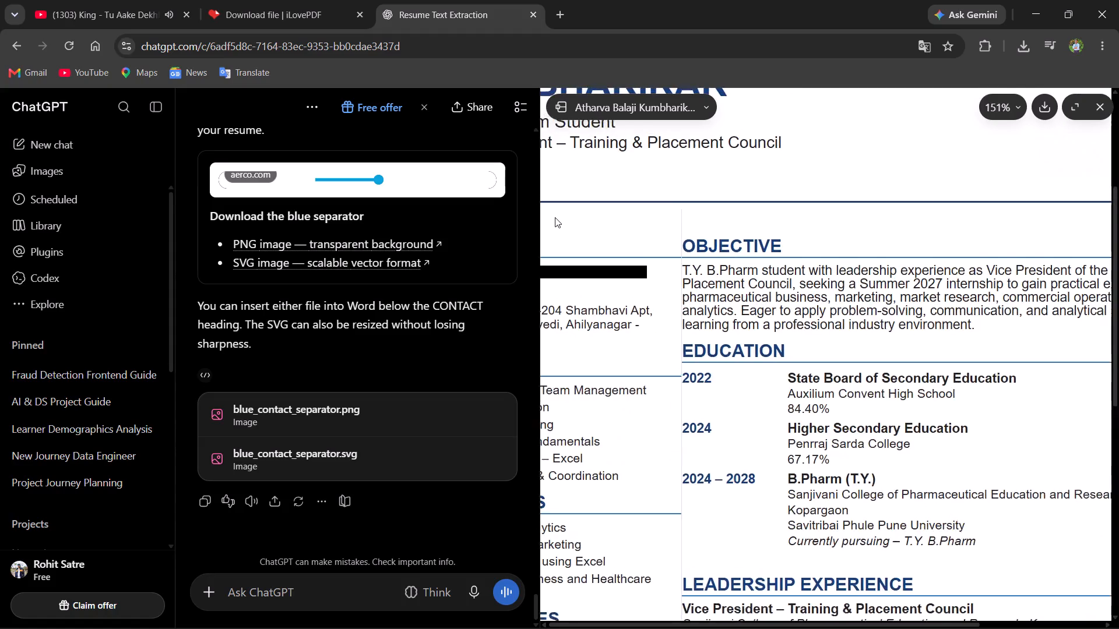
# Switch to the File Explorer window showing New folder and close it.
pyautogui.hotkey('alt', 'Tab')
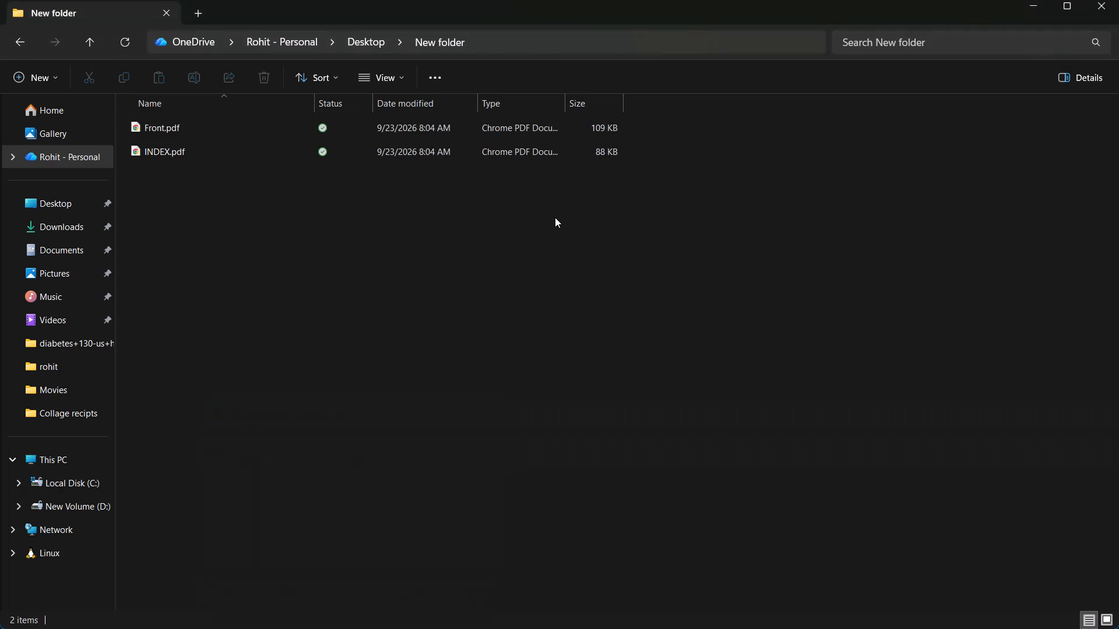
pyautogui.hotkey('alt', 'Tab')
pyautogui.hotkey('alt', 'Tab')
pyautogui.hotkey('alt', 'Left')
pyautogui.hotkey('alt', 'Left')
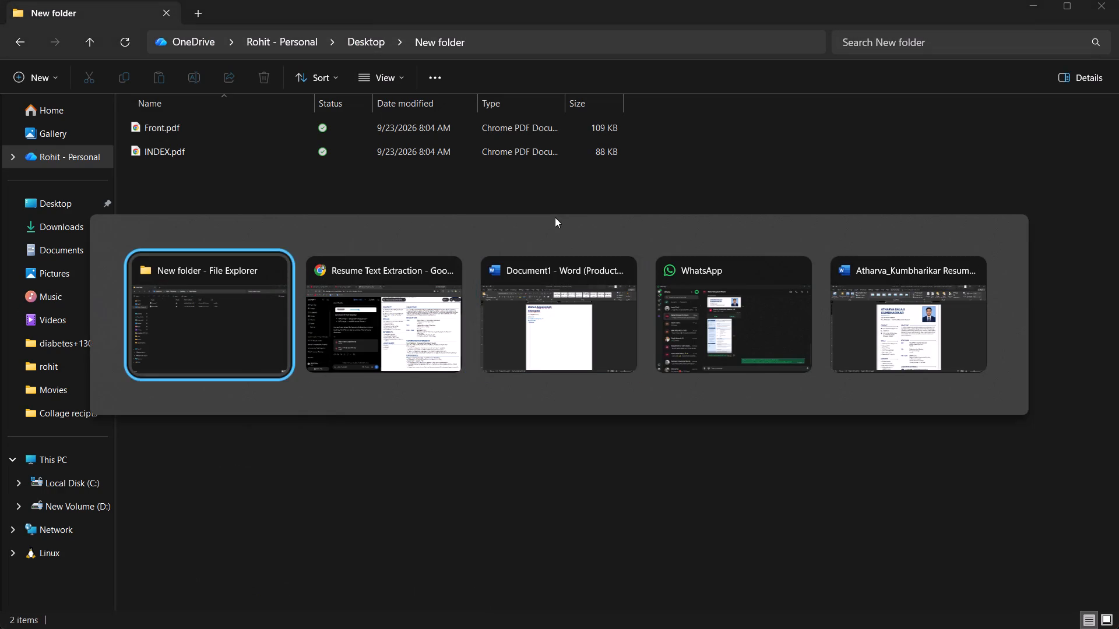
pyautogui.click(1117, 0)
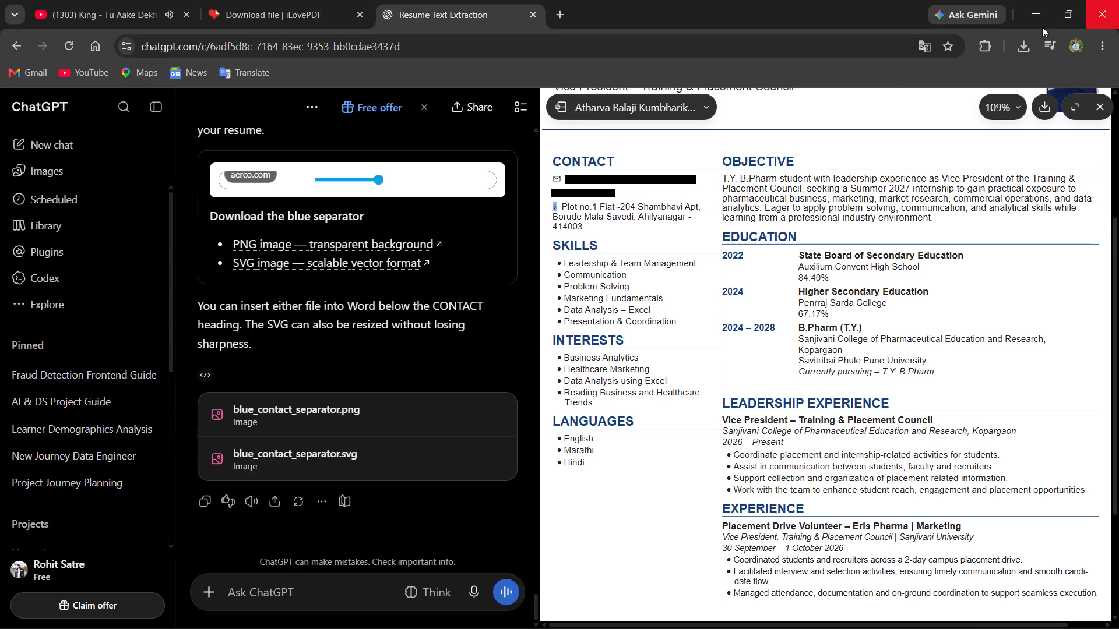
# Return to Document1 in Word and delete the extra letter "n" before the "l" in the village name of the address line.
pyautogui.hotkey('alt', 'Tab')
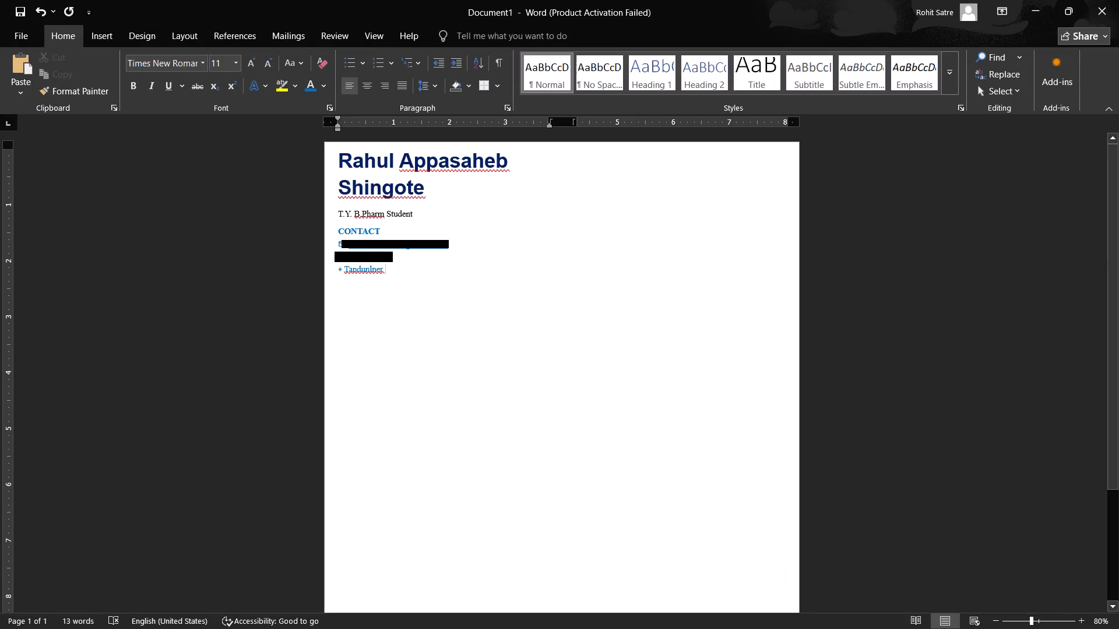
pyautogui.keyDown('ctrl'); pyautogui.scroll(6, 417, 288); pyautogui.keyUp('ctrl')
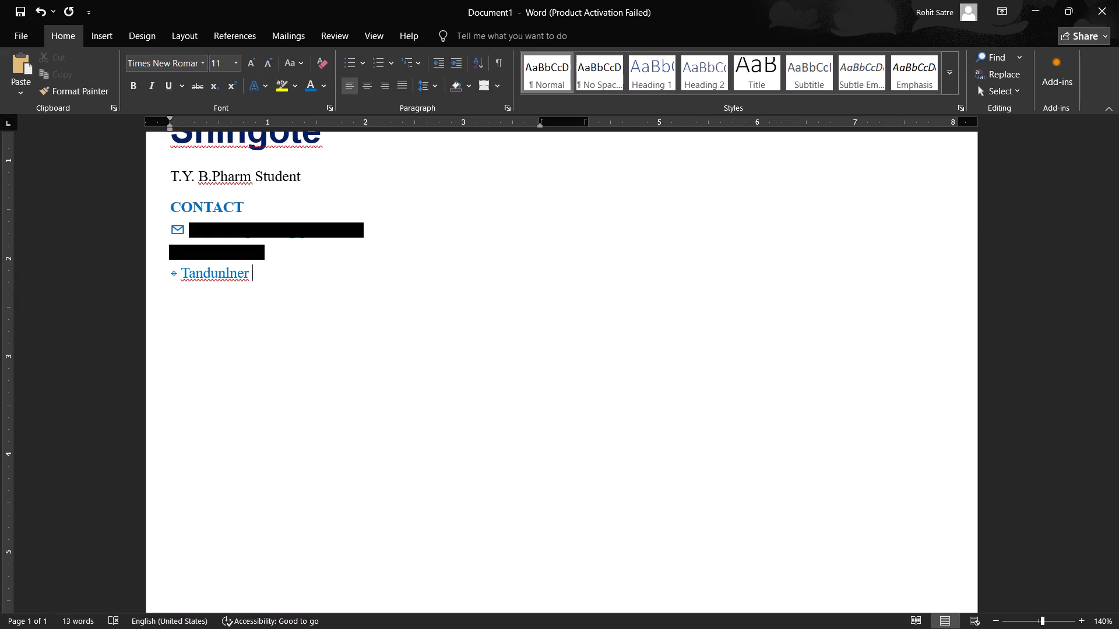
pyautogui.hotkey('ctrl', 'Left')
pyautogui.press('Right')
pyautogui.press('Right')
pyautogui.hotkey('ctrl', 'Right')
pyautogui.hotkey('ctrl', 'Right')
pyautogui.press('Left')
pyautogui.press('Left')
pyautogui.press('Left')
pyautogui.press('Left')
pyautogui.press('Left')
pyautogui.press('Left')
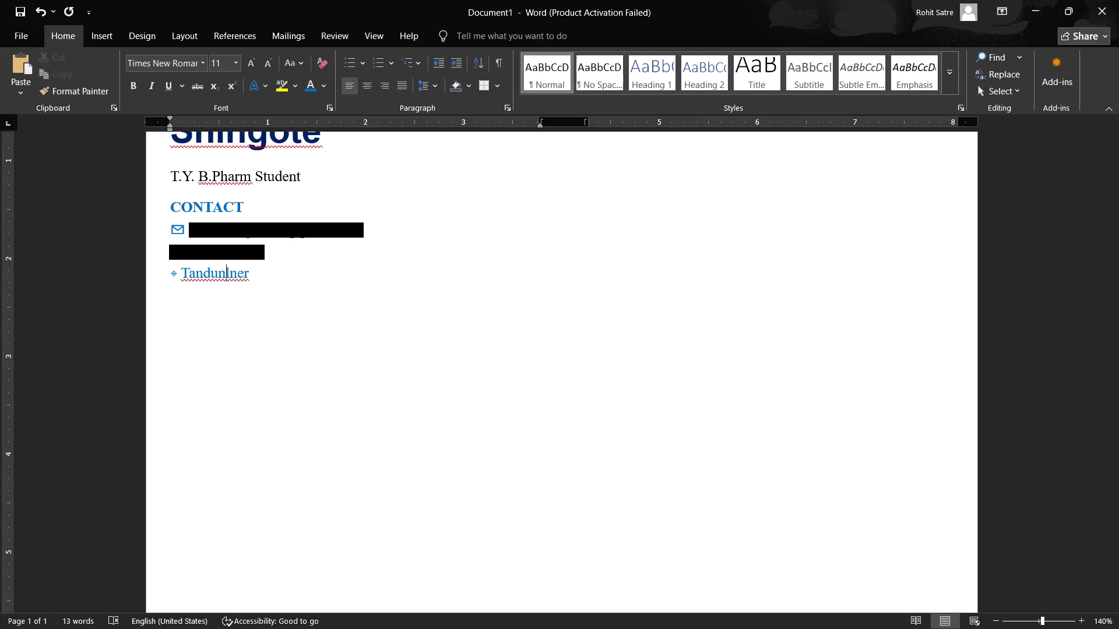
pyautogui.press('BackSpace')
pyautogui.click(257, 280)
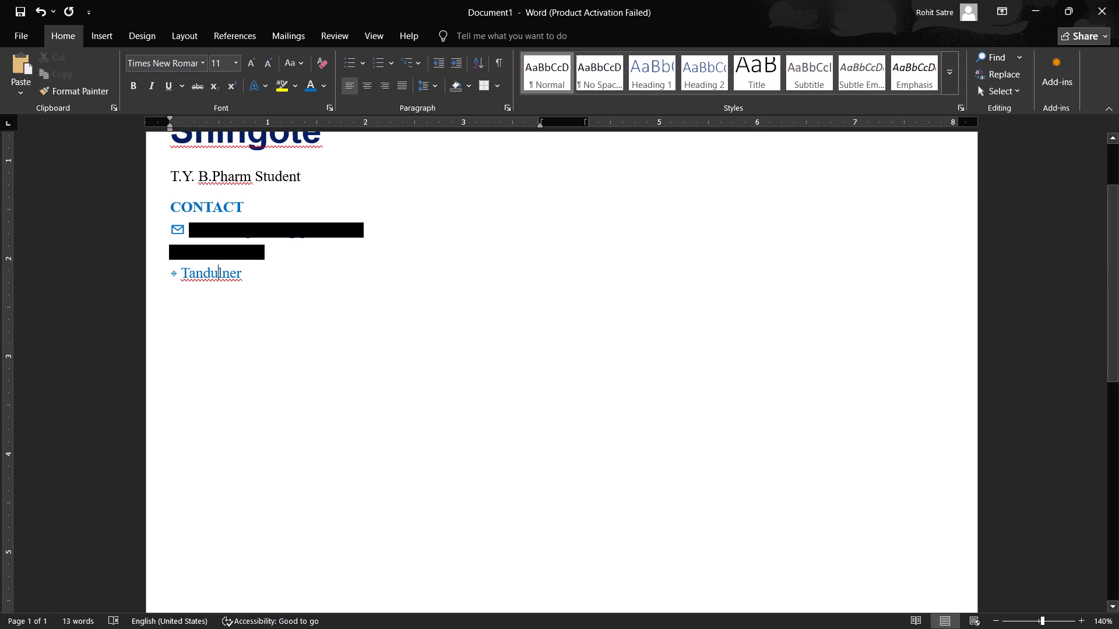
# Continue the address line with the label "po:" and the post office name.
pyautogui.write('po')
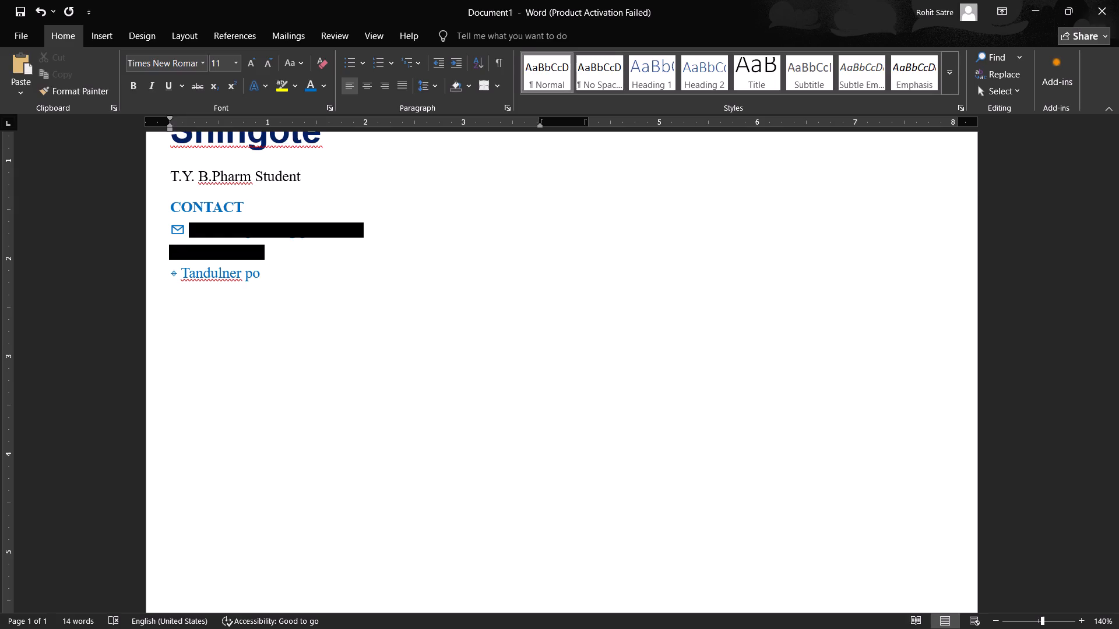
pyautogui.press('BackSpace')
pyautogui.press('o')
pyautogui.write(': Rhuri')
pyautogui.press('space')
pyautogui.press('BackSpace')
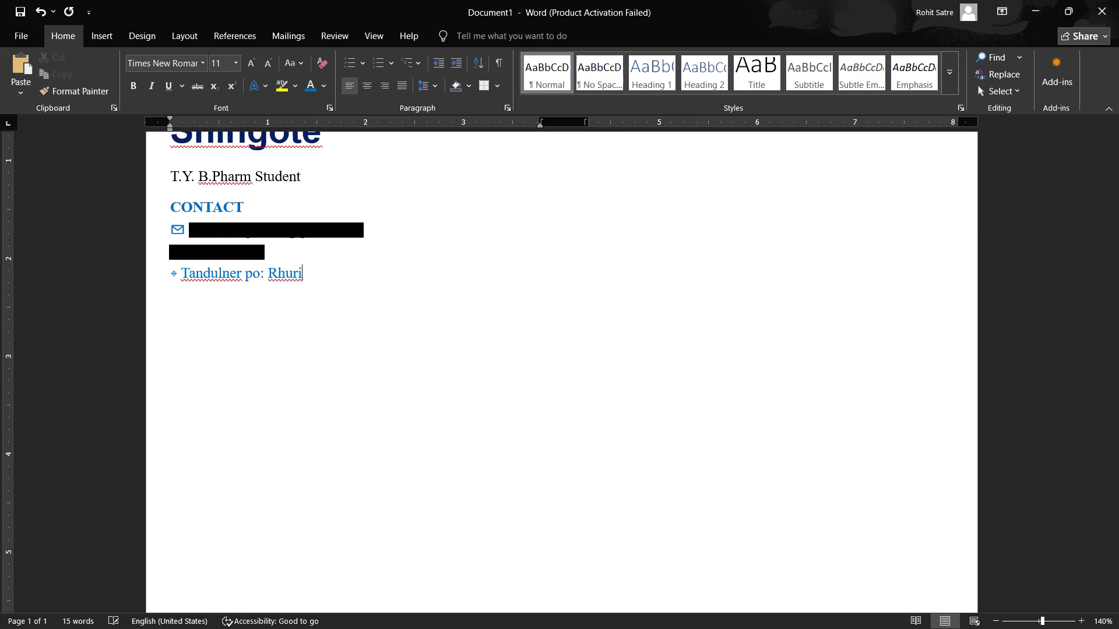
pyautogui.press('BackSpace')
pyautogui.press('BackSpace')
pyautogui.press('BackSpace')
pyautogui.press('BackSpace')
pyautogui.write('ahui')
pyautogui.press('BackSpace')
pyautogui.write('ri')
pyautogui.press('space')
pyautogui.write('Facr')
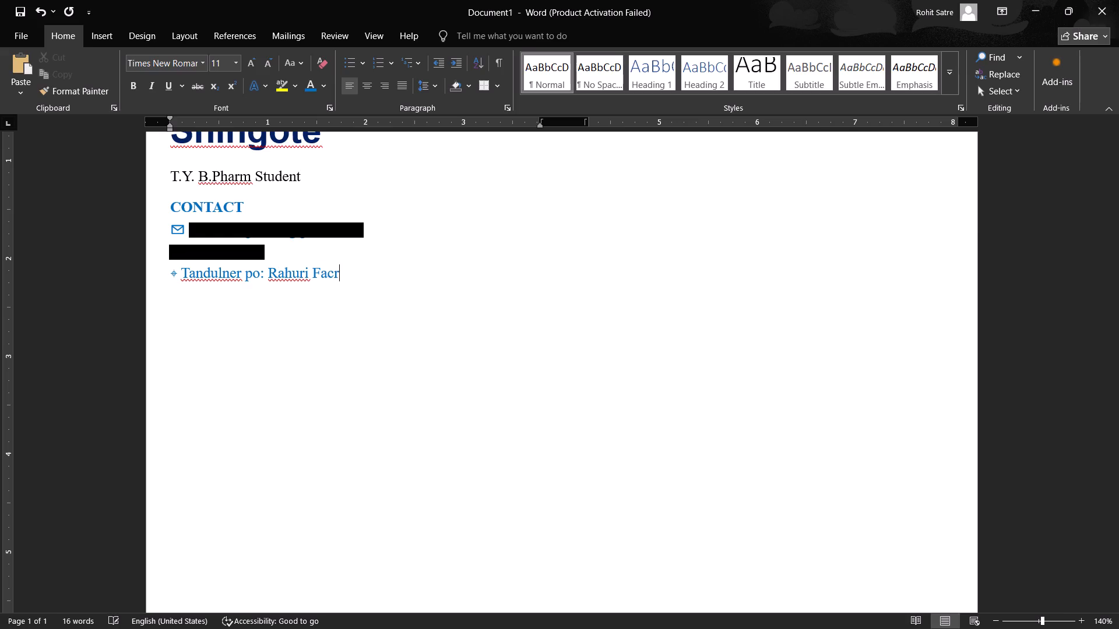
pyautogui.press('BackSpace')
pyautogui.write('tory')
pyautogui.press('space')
# Add the label "Dist:" and the correctly spelled district name to the address line.
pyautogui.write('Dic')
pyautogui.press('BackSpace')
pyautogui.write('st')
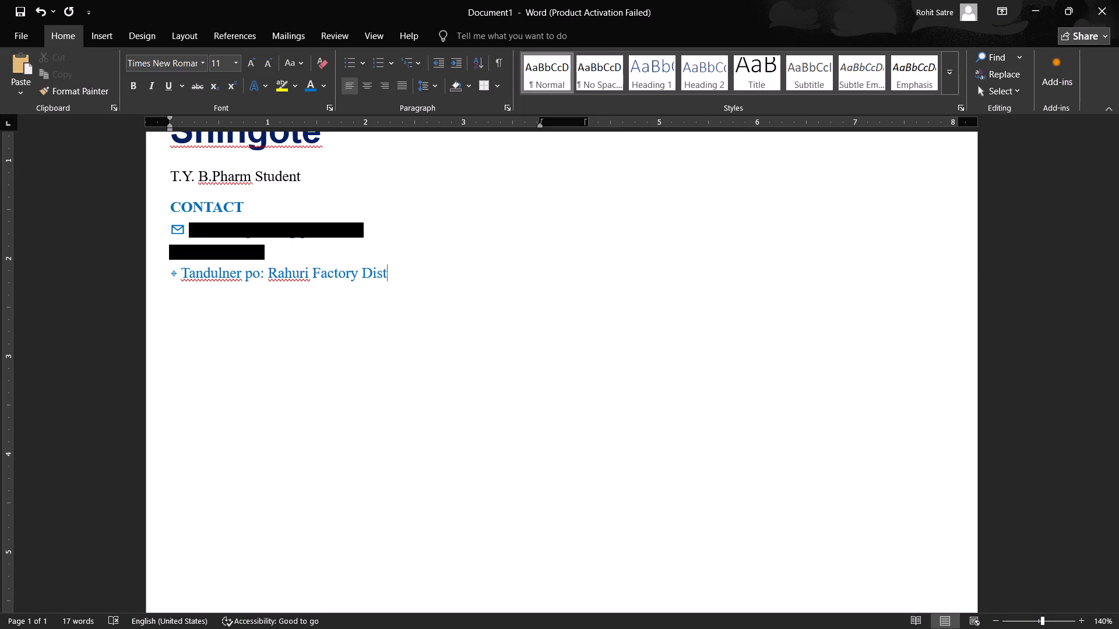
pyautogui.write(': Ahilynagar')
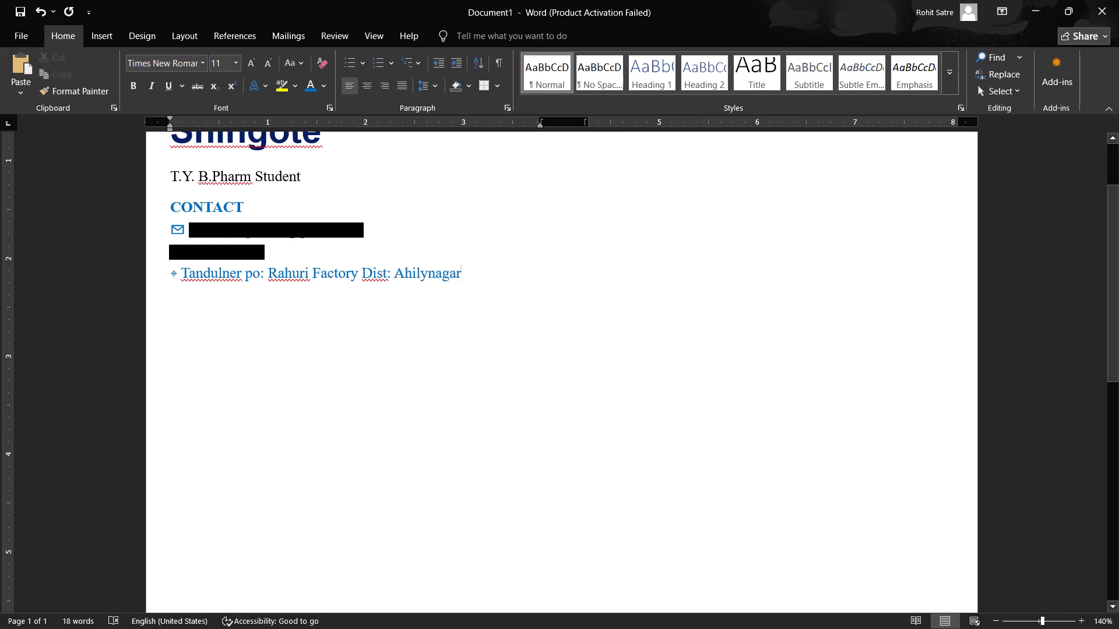
pyautogui.click(430, 274)
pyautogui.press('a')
pyautogui.click(470, 273)
# Complete the address with the state, a dash and the postal code, and start a new line below it.
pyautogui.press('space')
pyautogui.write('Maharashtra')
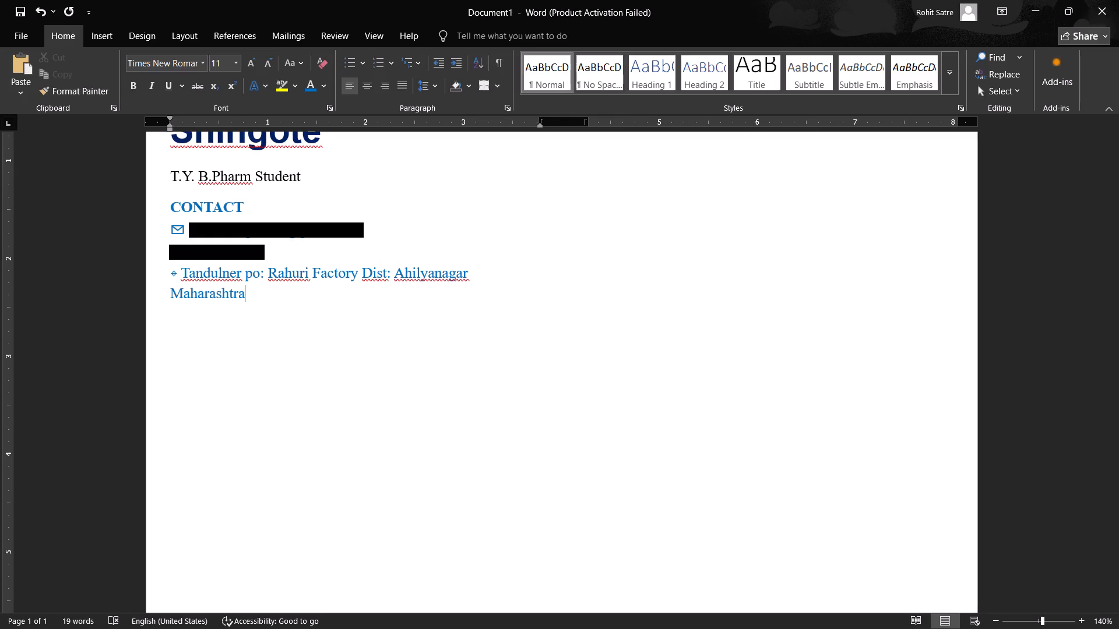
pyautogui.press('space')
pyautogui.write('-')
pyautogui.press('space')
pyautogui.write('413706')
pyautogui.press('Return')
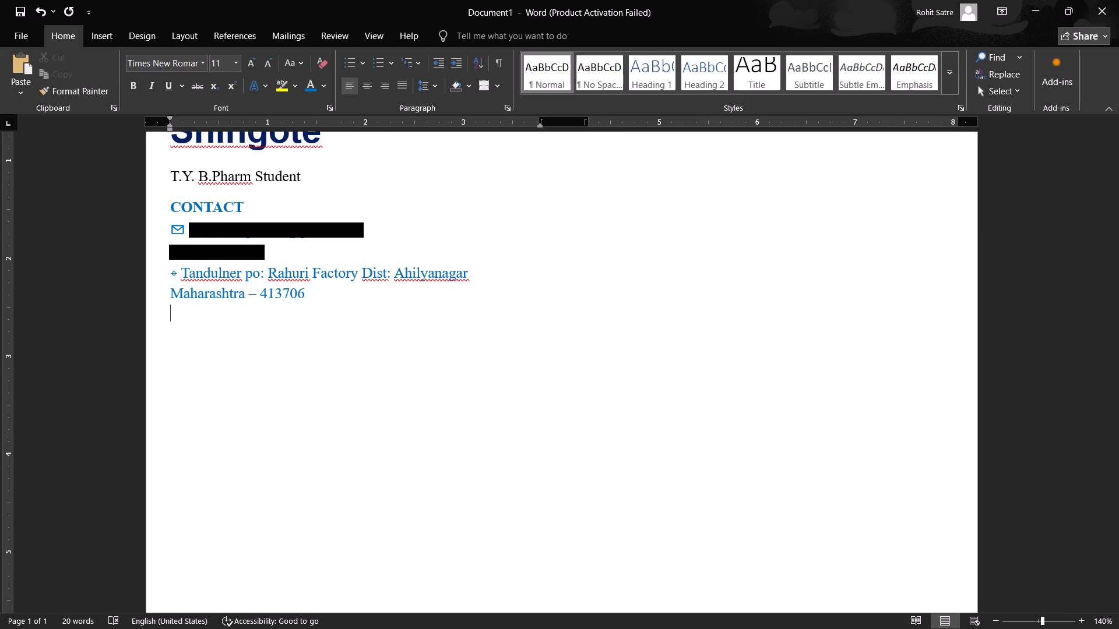
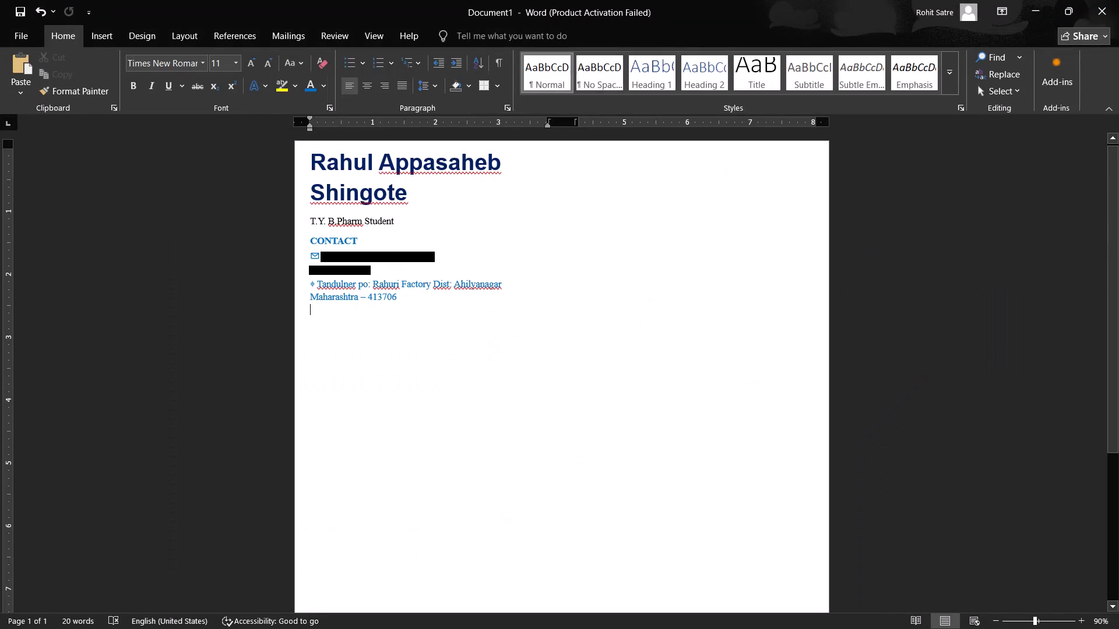
# Switch from Document1 to the WhatsApp window showing the reference resume.
pyautogui.hotkey('alt', 'Tab')
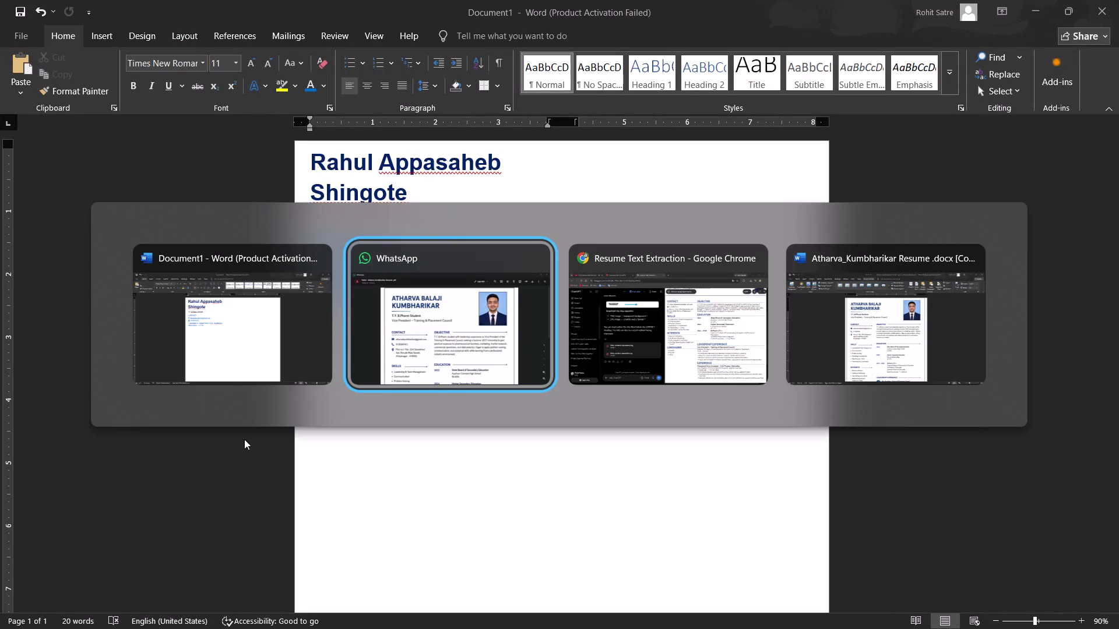
# Switch to Chrome, search Google in a new tab for "location symbol" and use the correctly spelled results.
pyautogui.hotkey('alt', 'Tab')
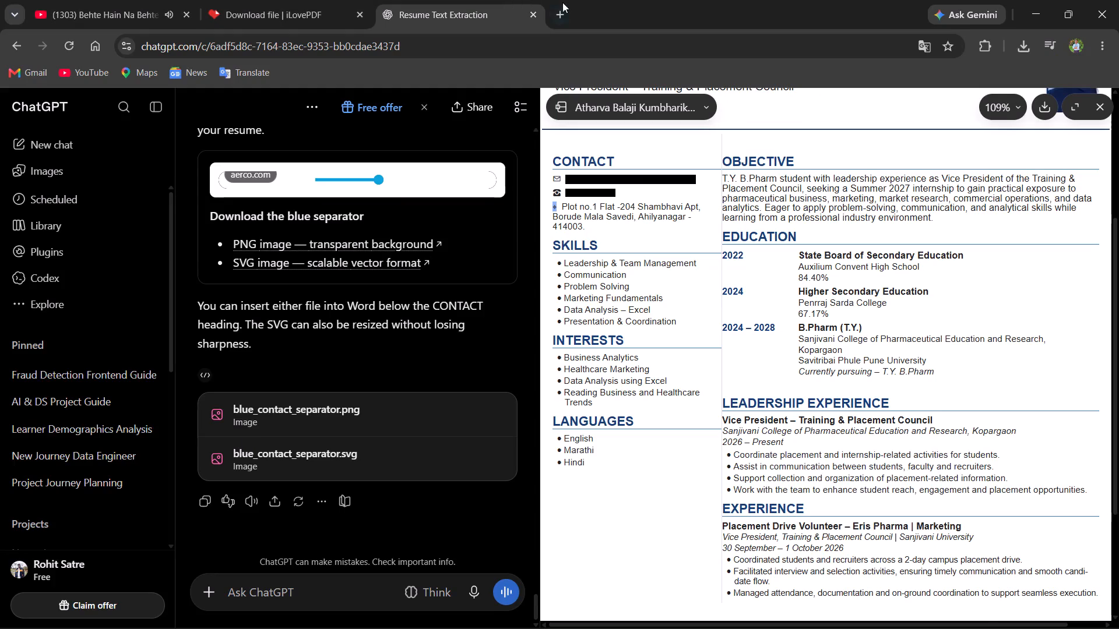
pyautogui.click(562, 11)
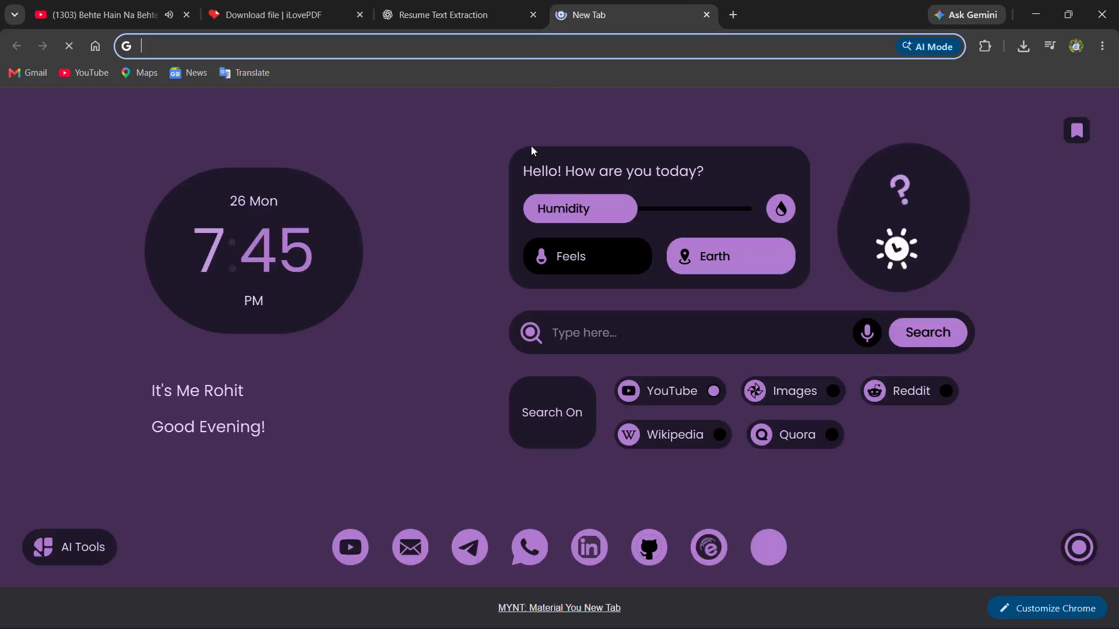
pyautogui.write('lov')
pyautogui.press('BackSpace')
pyautogui.press('BackSpace')
pyautogui.write('cation')
pyautogui.press('space')
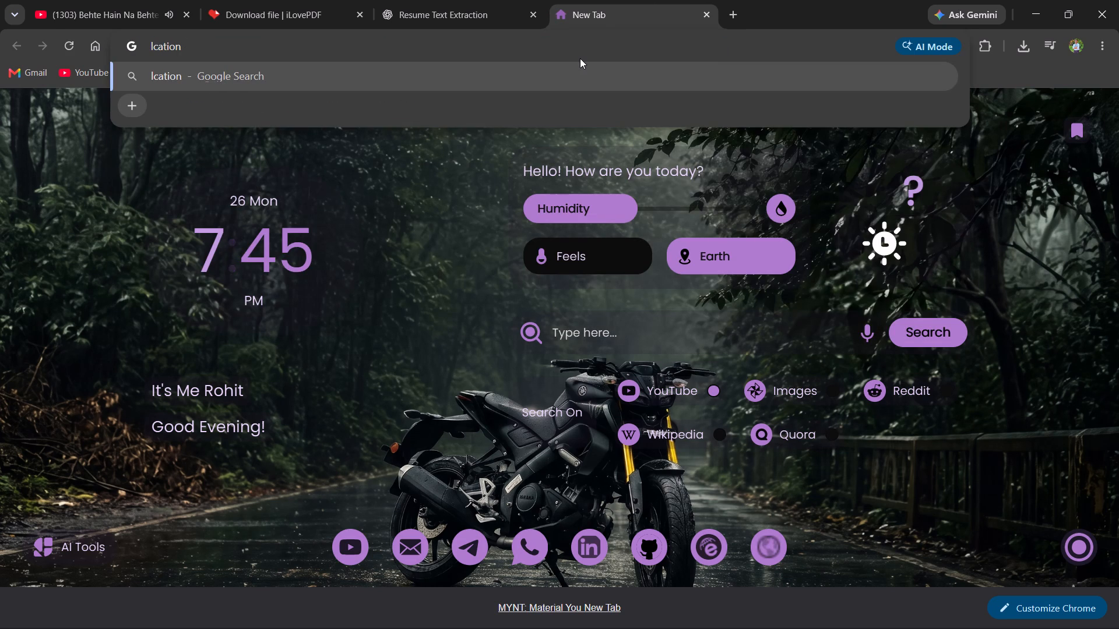
pyautogui.write('symbol')
pyautogui.press('Return')
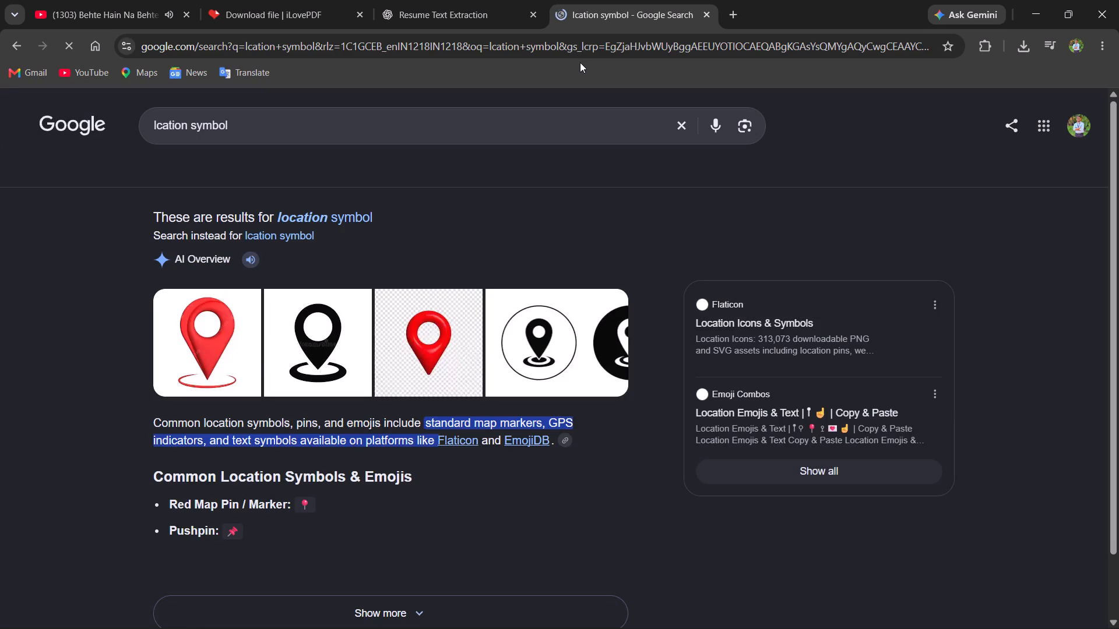
pyautogui.click(302, 217)
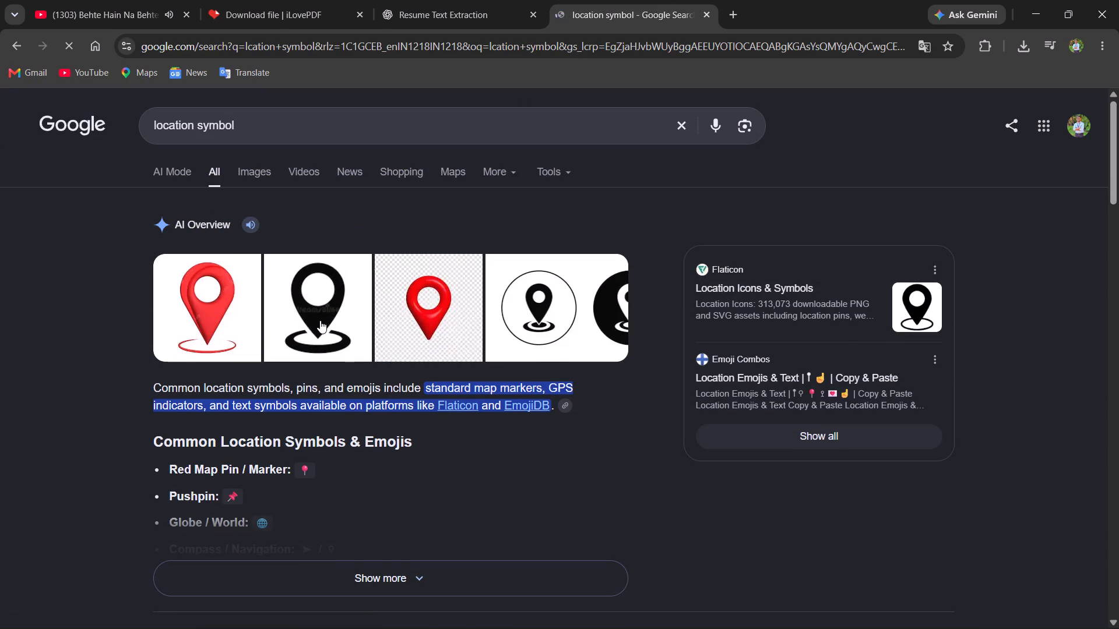
# Expand the AI overview and examine the common location symbols and emojis, including the globe.
pyautogui.scroll(-1, 320, 320)
pyautogui.click(399, 473)
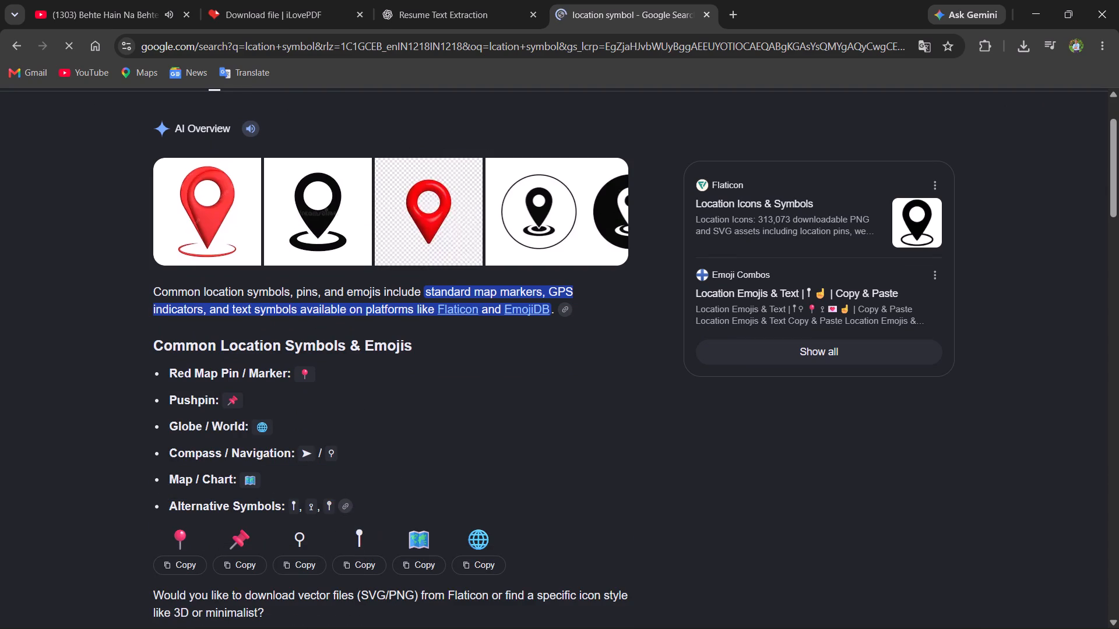
pyautogui.scroll(-3, 254, 494)
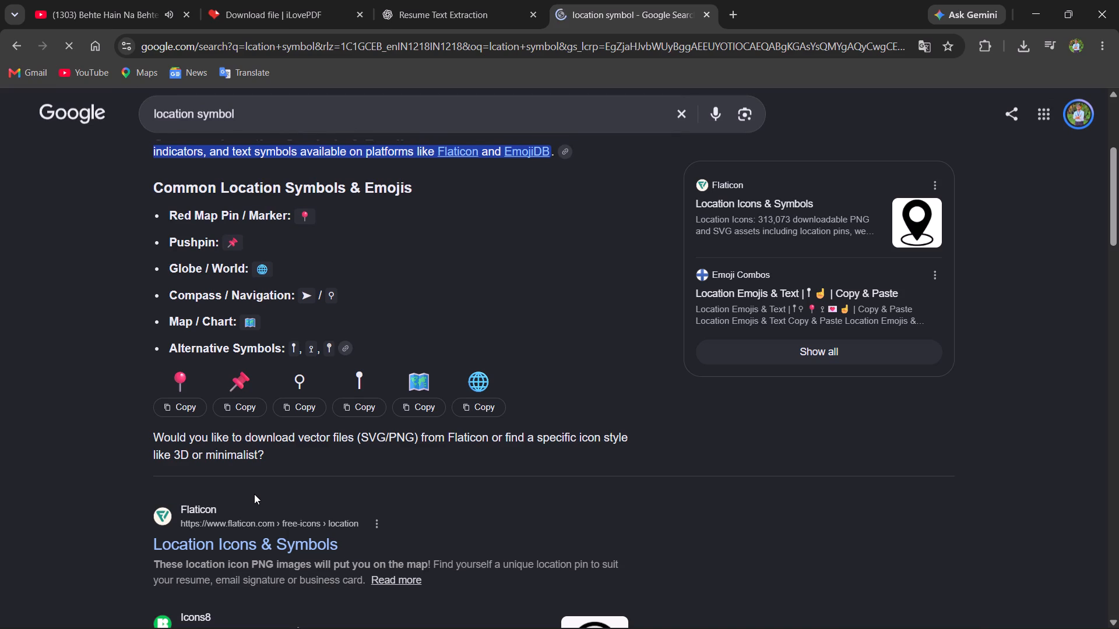
pyautogui.scroll(-1, 254, 494)
pyautogui.scroll(2, 254, 494)
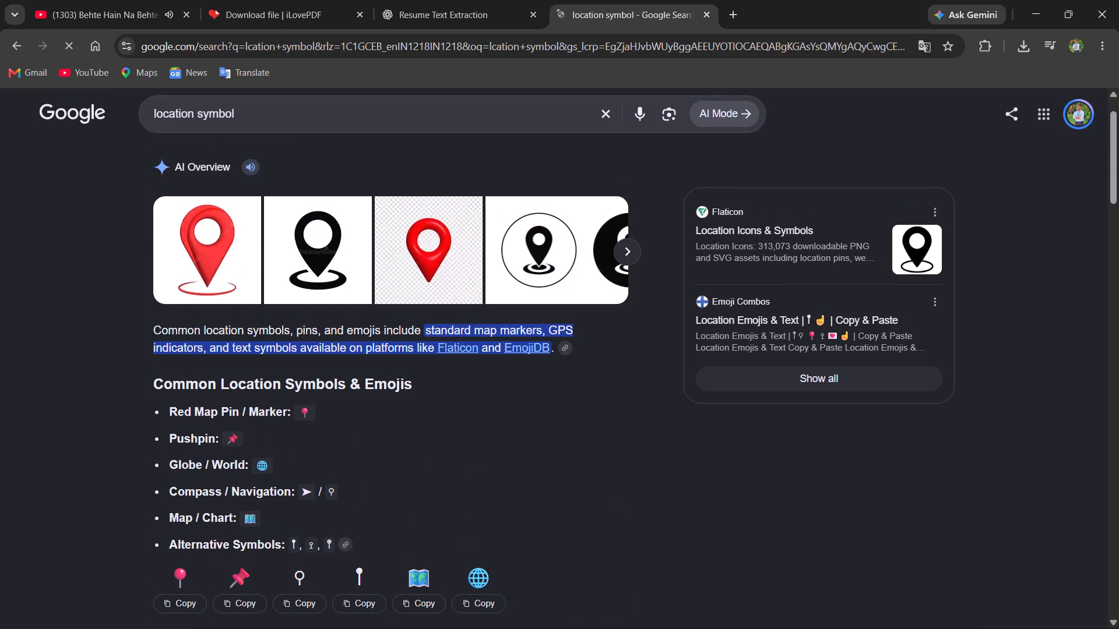
pyautogui.moveTo(266, 467); pyautogui.dragTo(259, 466)
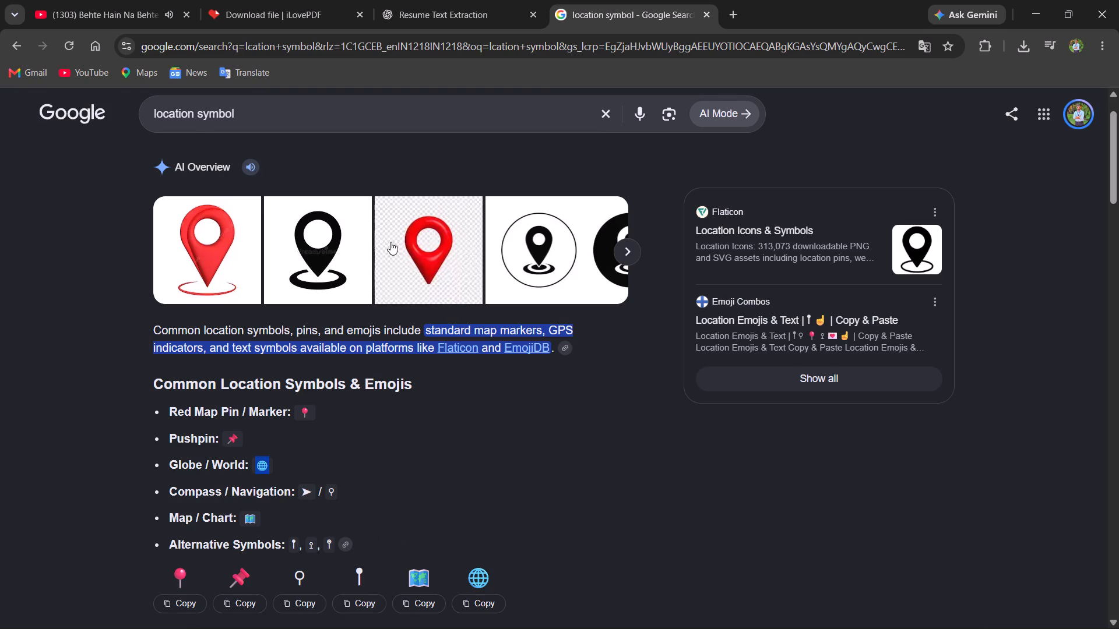
# Extend the Google search to a location symbol which represents the address.
pyautogui.click(323, 122)
pyautogui.press('space')
pyautogui.write('whihc')
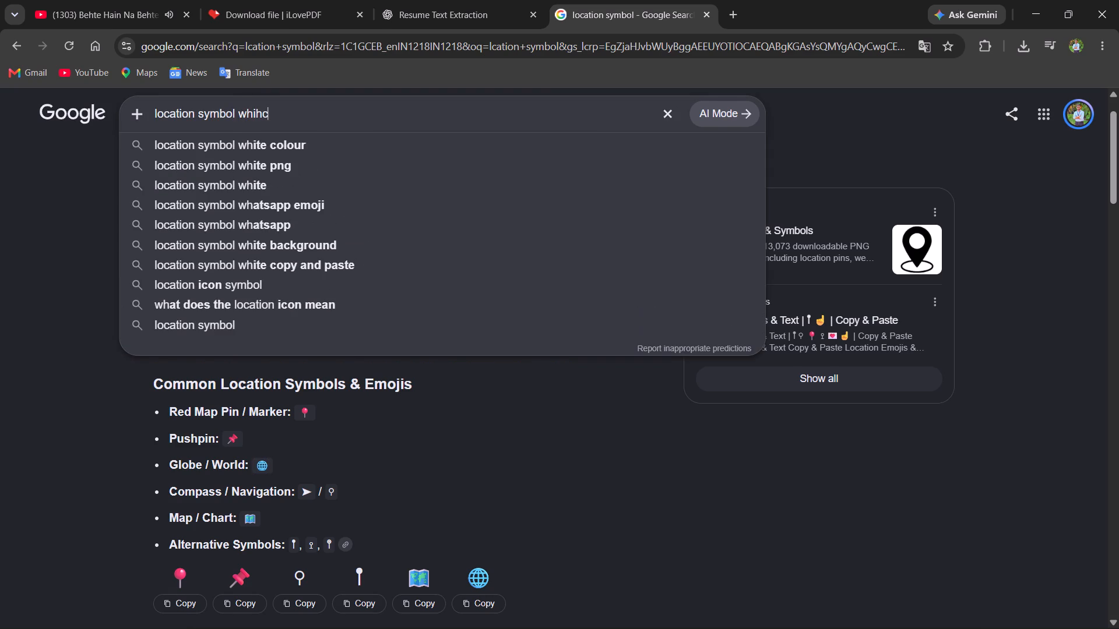
pyautogui.press('h')
pyautogui.press('space')
pyautogui.write('is')
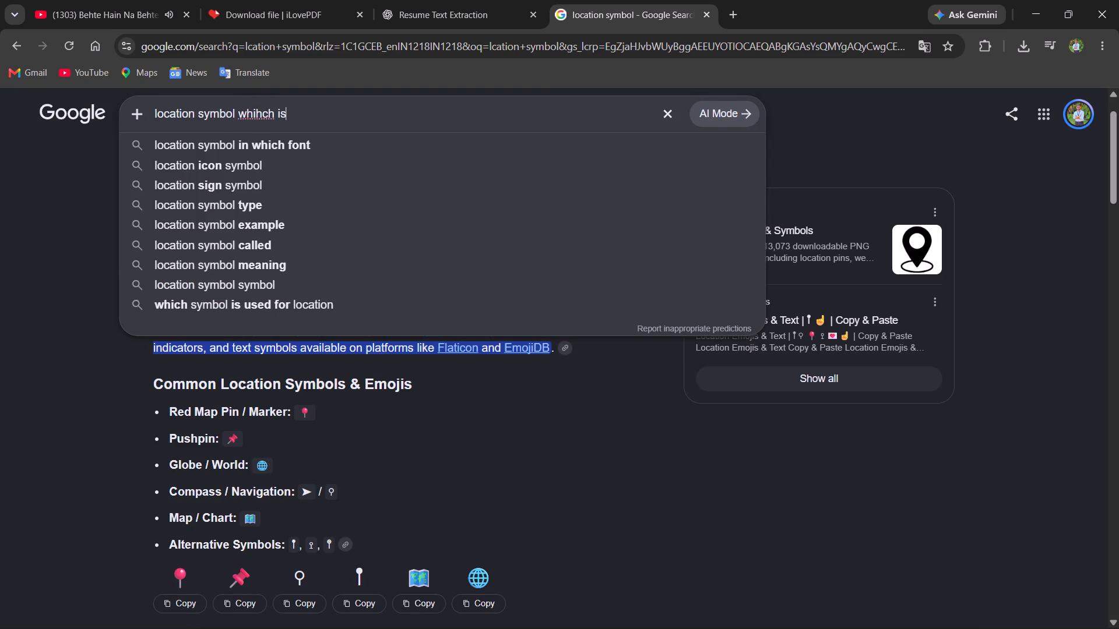
pyautogui.write('represnt the address')
pyautogui.press('Return')
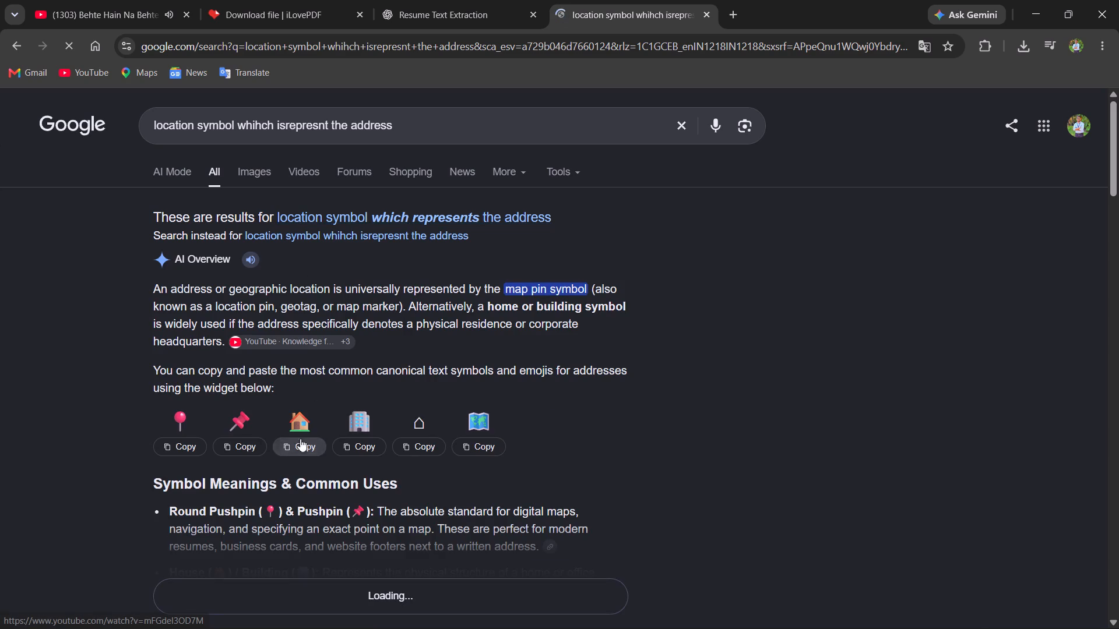
# Copy the outline house symbol from the overview and replace the icon before the address in Document1 with it, followed by a space.
pyautogui.scroll(-2, 351, 483)
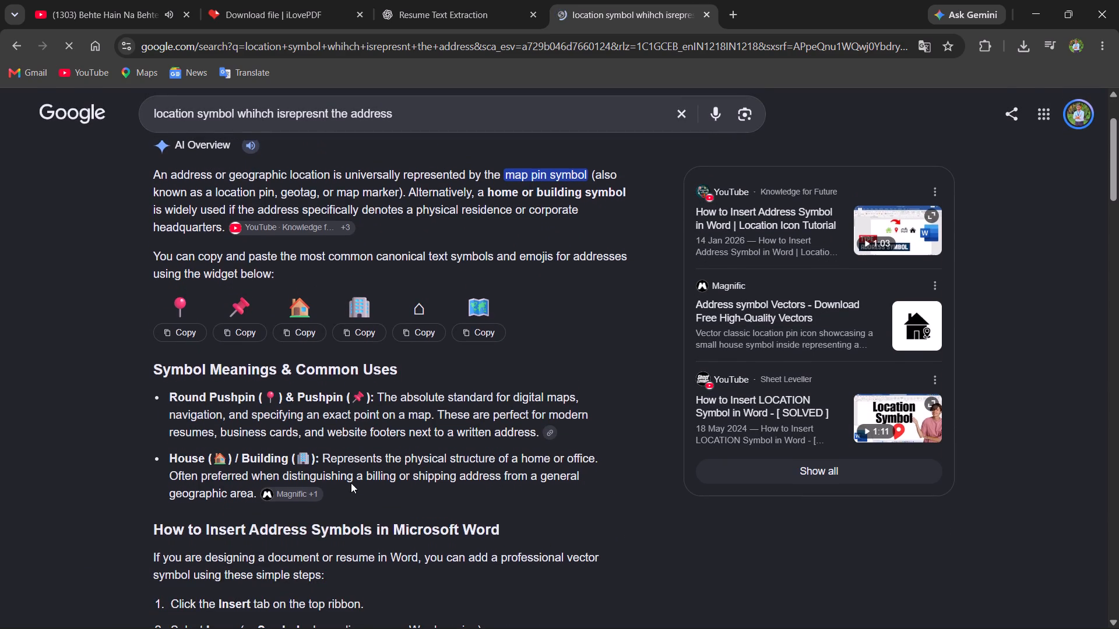
pyautogui.scroll(1, 351, 483)
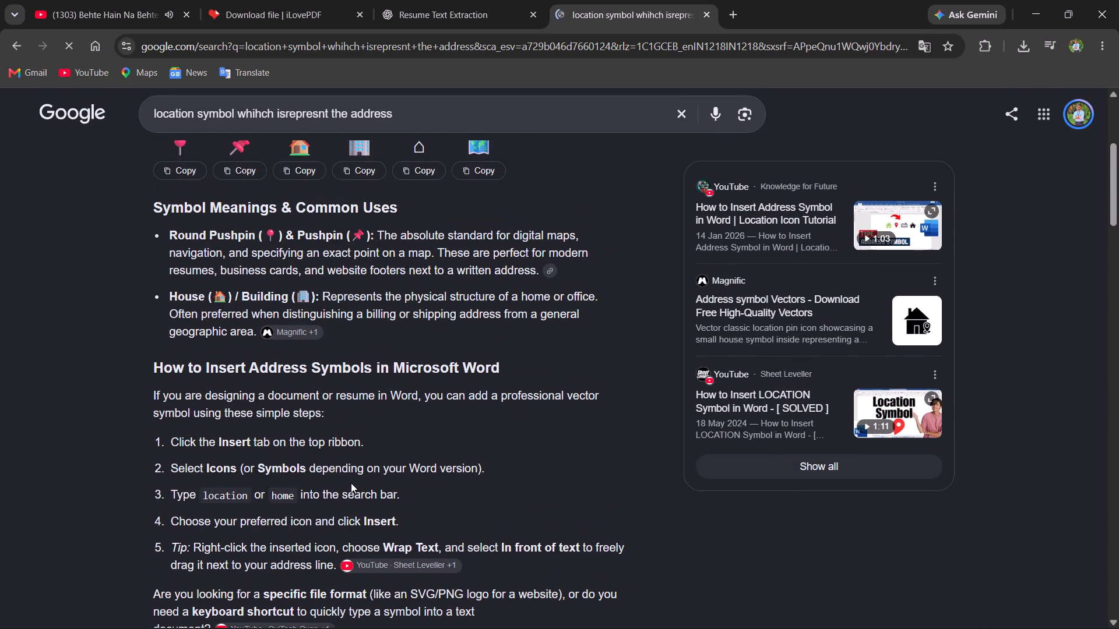
pyautogui.scroll(2, 351, 483)
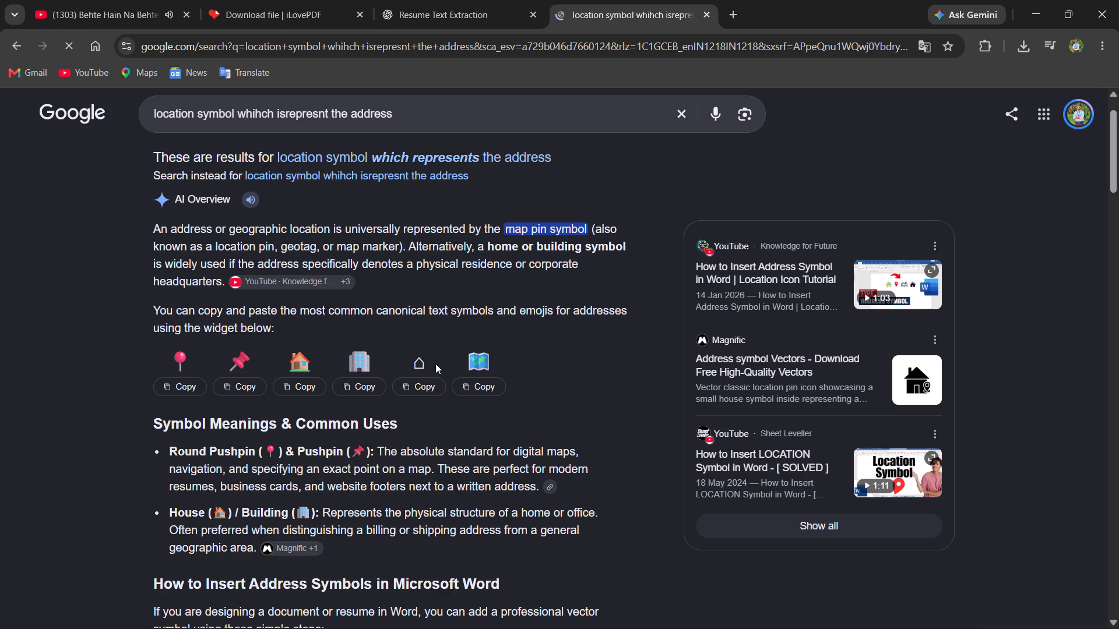
pyautogui.click(416, 386)
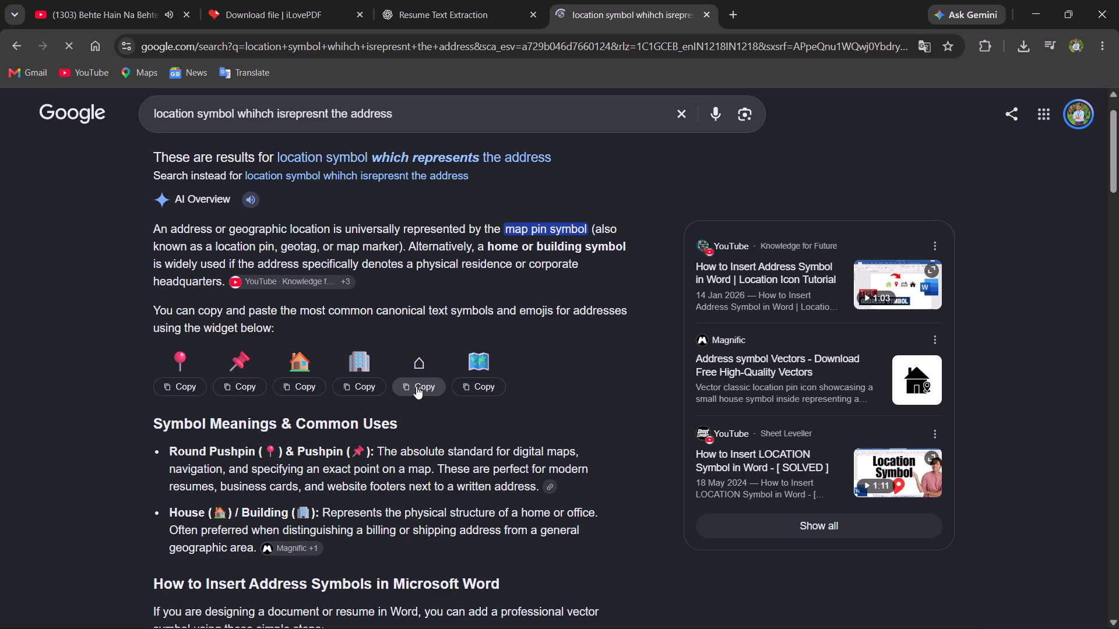
pyautogui.moveTo(416, 386); pyautogui.dragTo(424, 362)
pyautogui.moveTo(424, 362); pyautogui.dragTo(424, 361)
pyautogui.moveTo(424, 361); pyautogui.dragTo(415, 362)
pyautogui.hotkey('ctrl', 'c')
pyautogui.hotkey('alt', 'Tab')
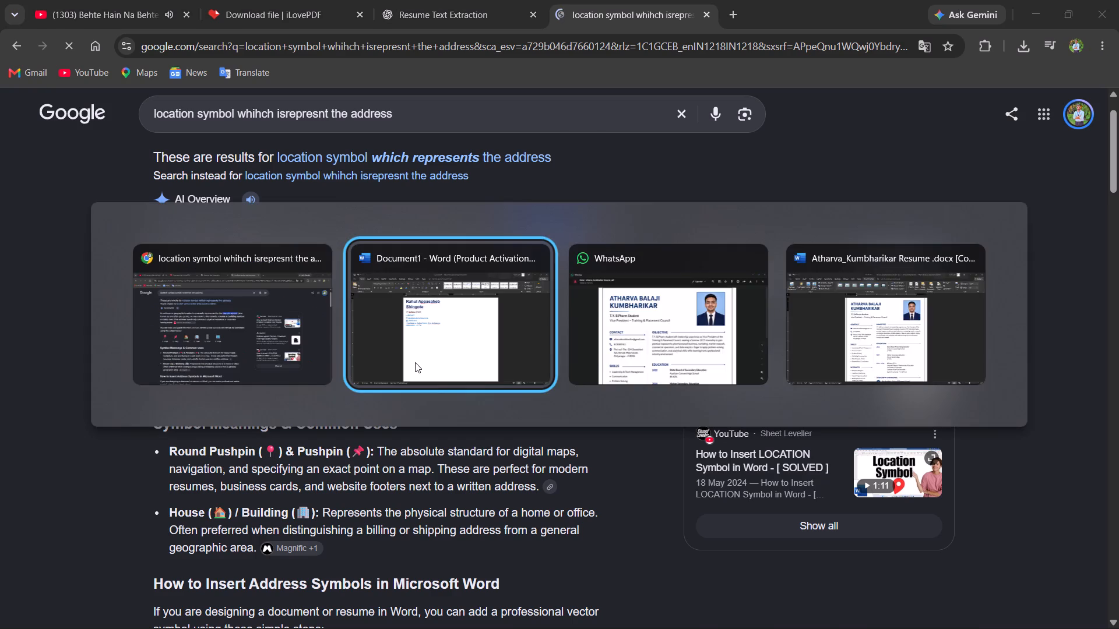
pyautogui.click(314, 285)
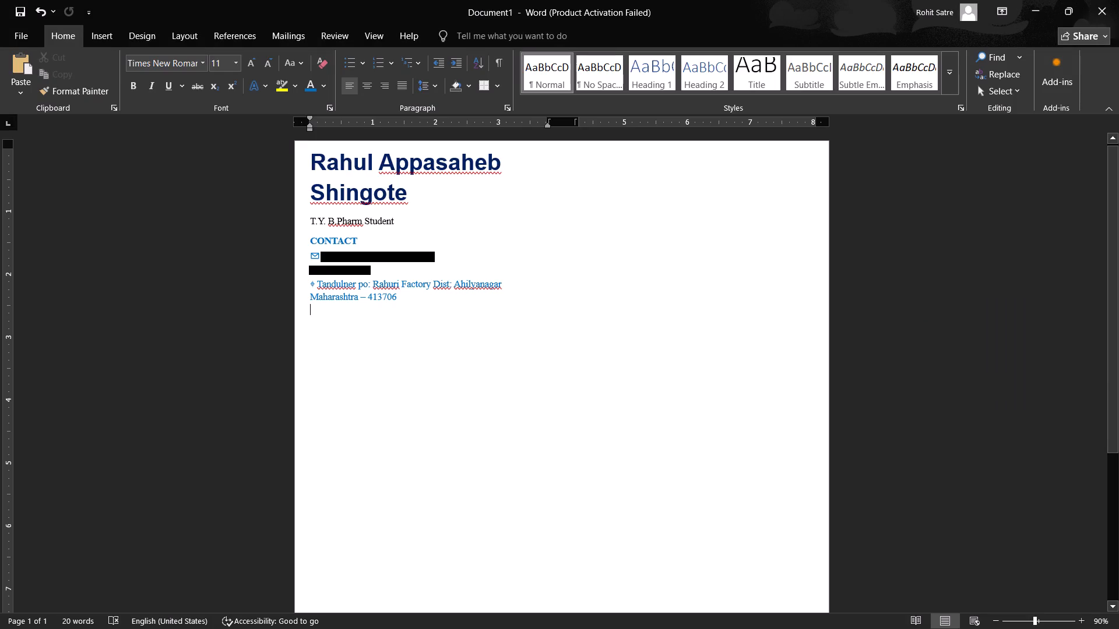
pyautogui.click(314, 285)
pyautogui.hotkey('ctrl', 'v')
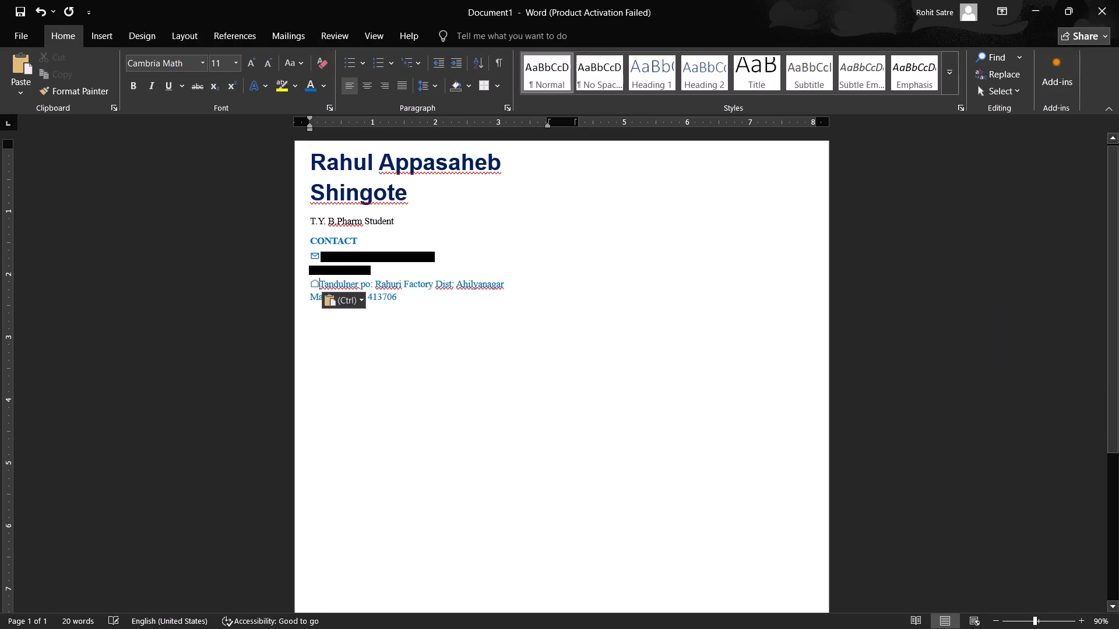
pyautogui.press('space')
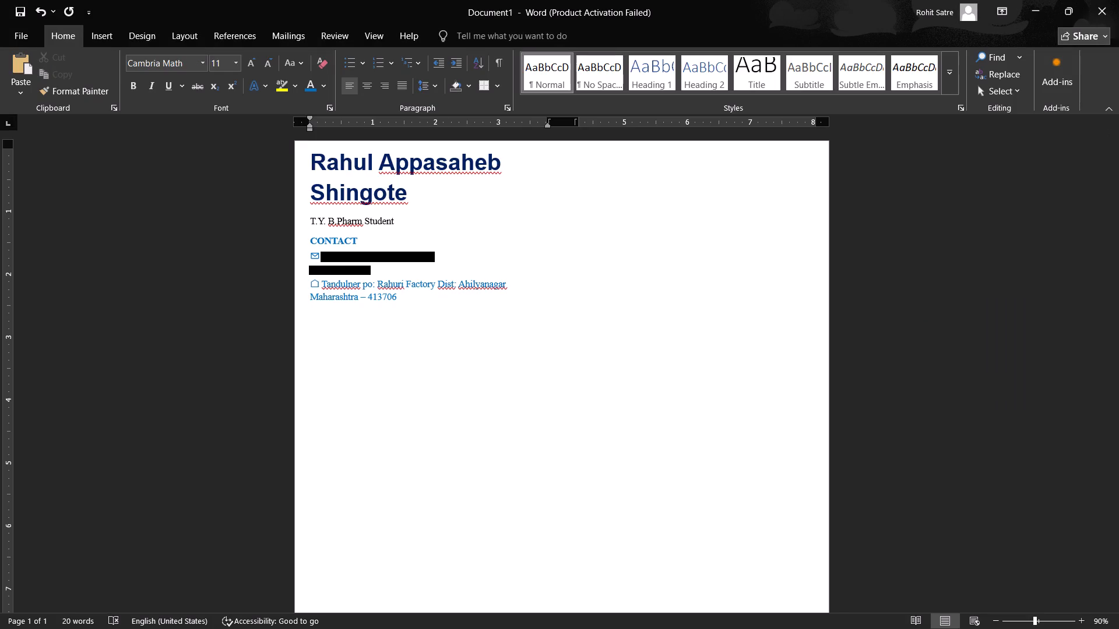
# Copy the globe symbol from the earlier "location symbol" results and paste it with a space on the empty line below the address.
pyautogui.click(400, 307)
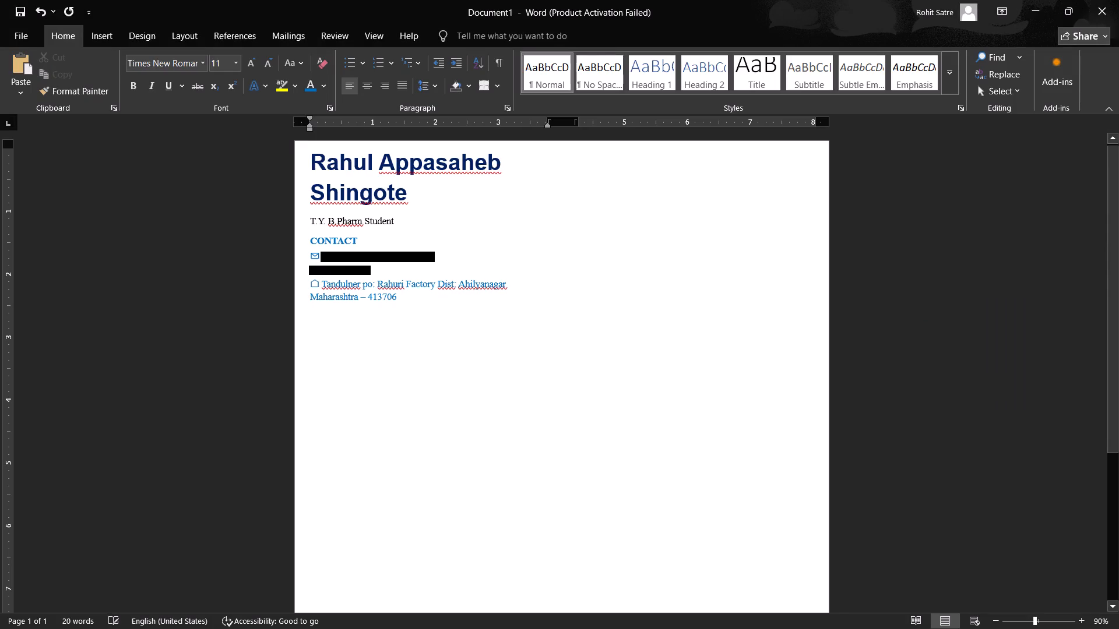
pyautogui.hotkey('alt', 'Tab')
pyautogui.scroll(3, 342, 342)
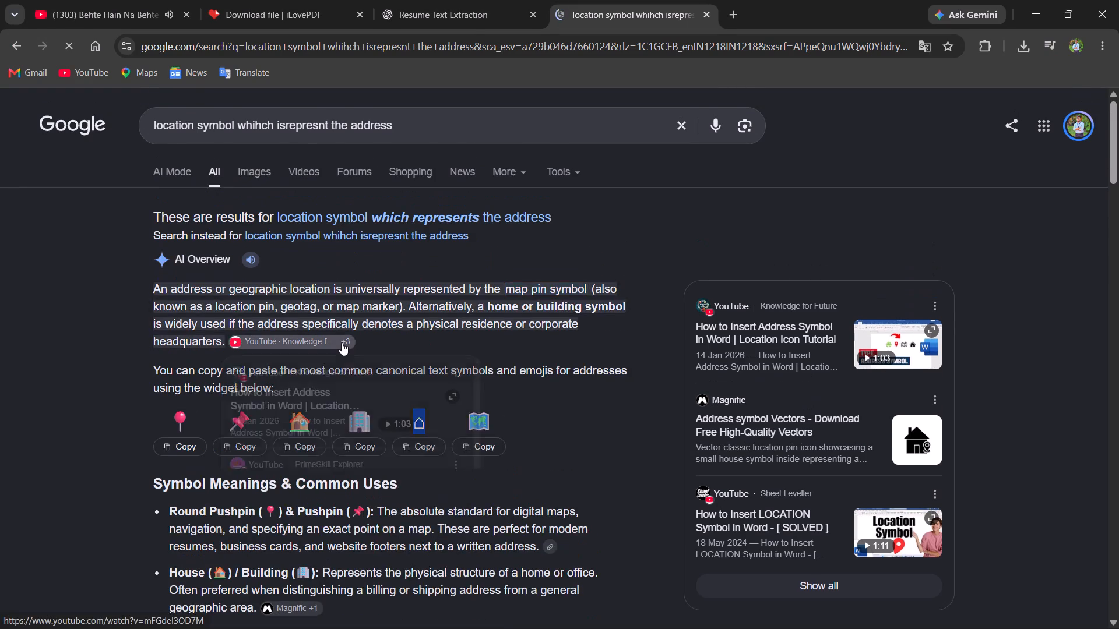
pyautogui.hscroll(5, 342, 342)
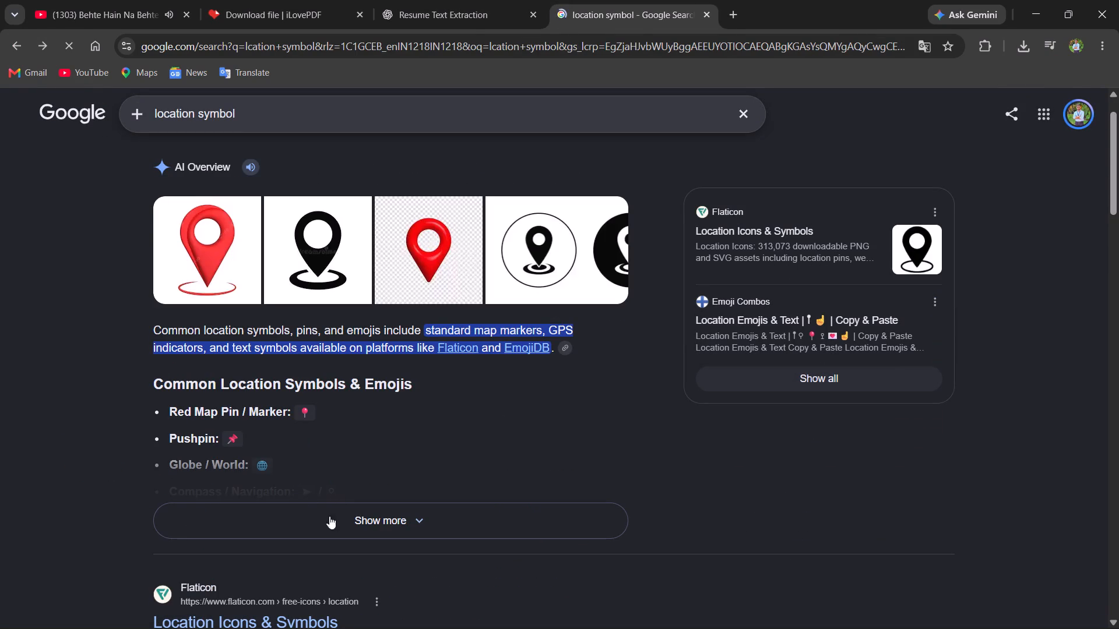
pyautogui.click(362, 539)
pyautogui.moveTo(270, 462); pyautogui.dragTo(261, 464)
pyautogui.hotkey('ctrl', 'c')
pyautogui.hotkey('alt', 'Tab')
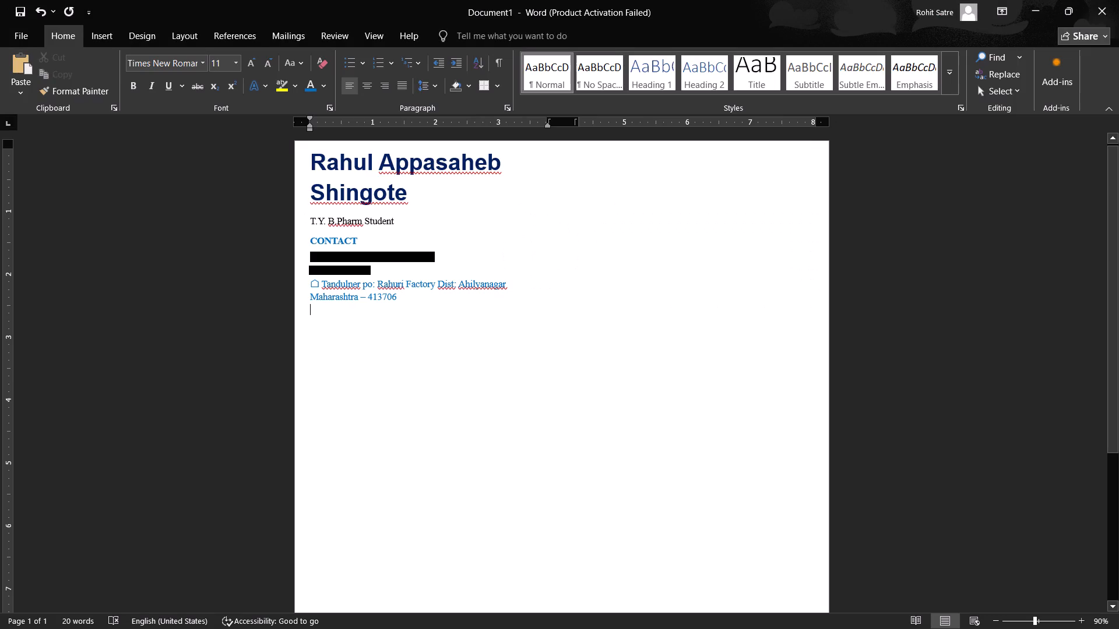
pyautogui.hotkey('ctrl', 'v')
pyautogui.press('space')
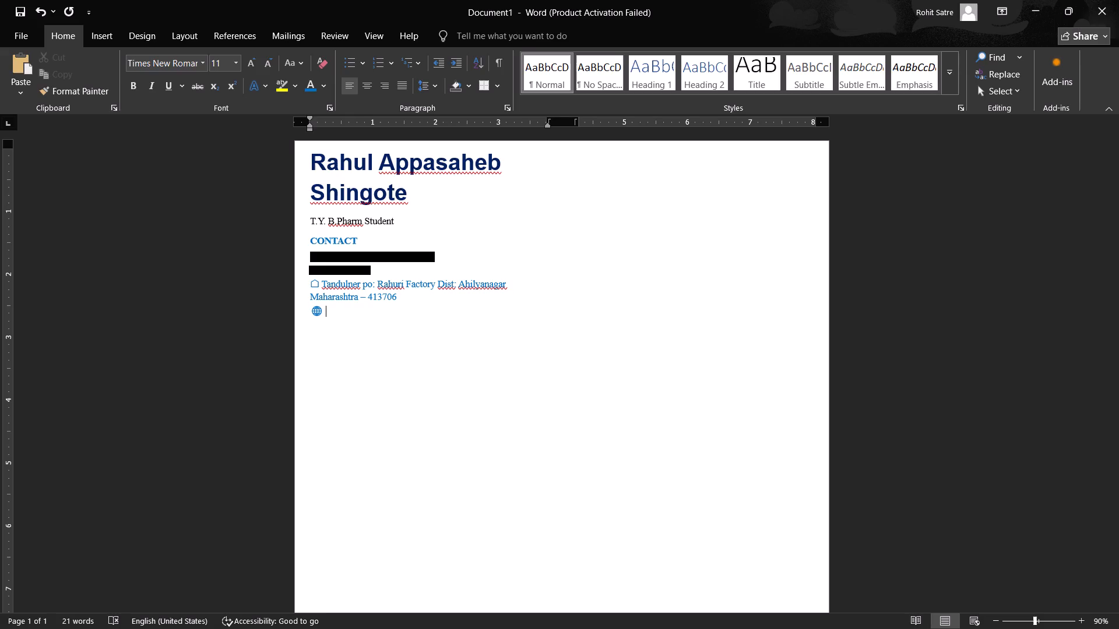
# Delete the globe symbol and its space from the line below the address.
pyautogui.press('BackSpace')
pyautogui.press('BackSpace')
# Insert a new line below the first entry under CONTACT and paste the globe symbol there, followed by a space.
pyautogui.click(440, 253)
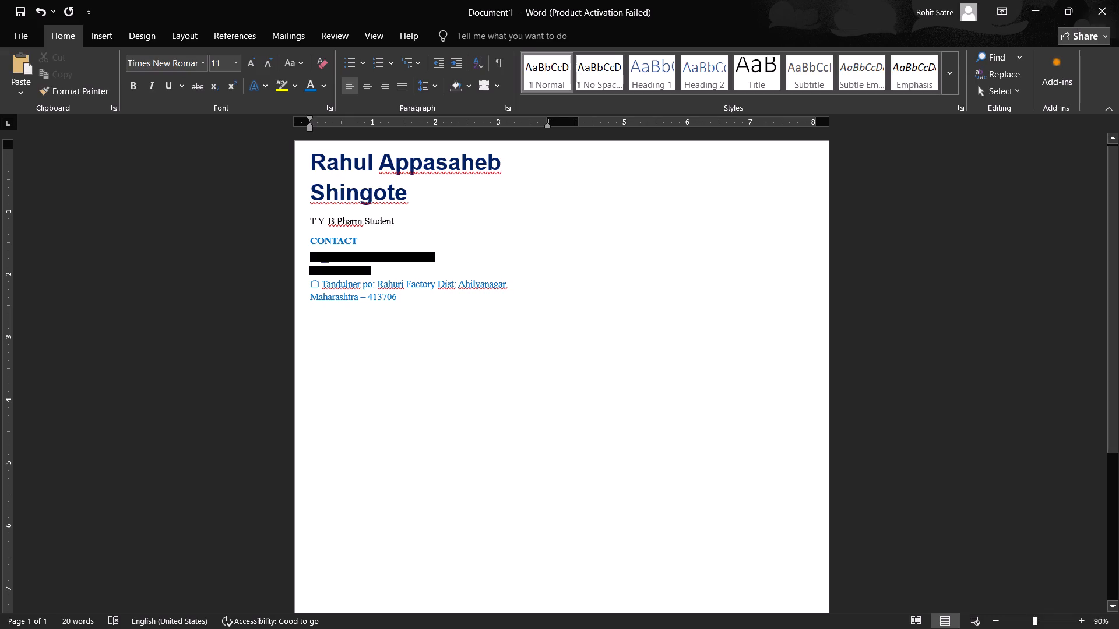
pyautogui.press('Return')
pyautogui.hotkey('ctrl', 'v')
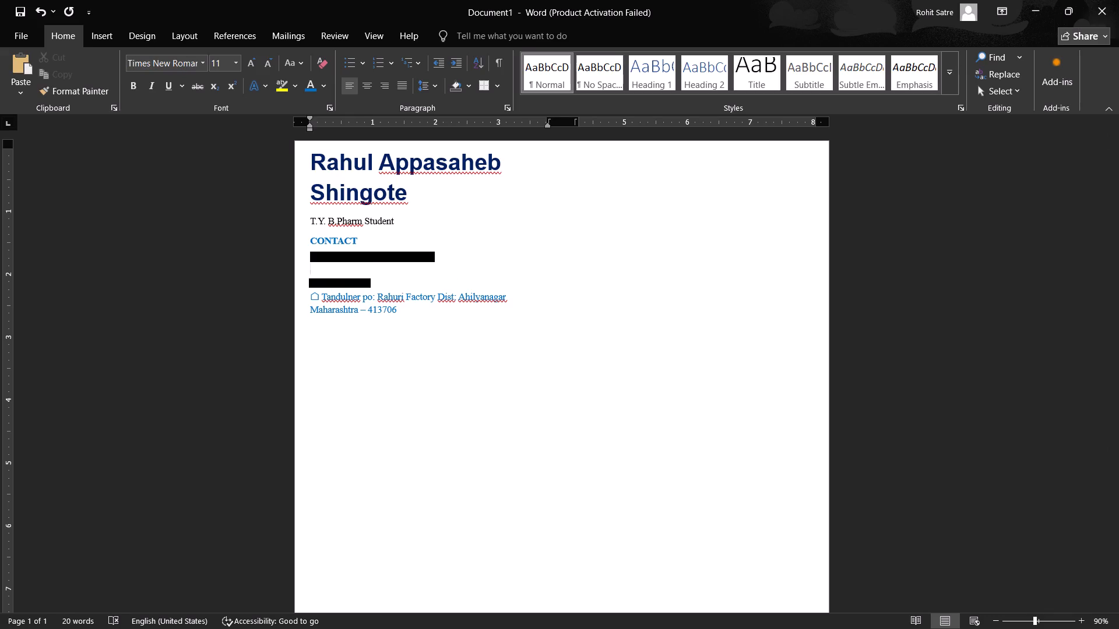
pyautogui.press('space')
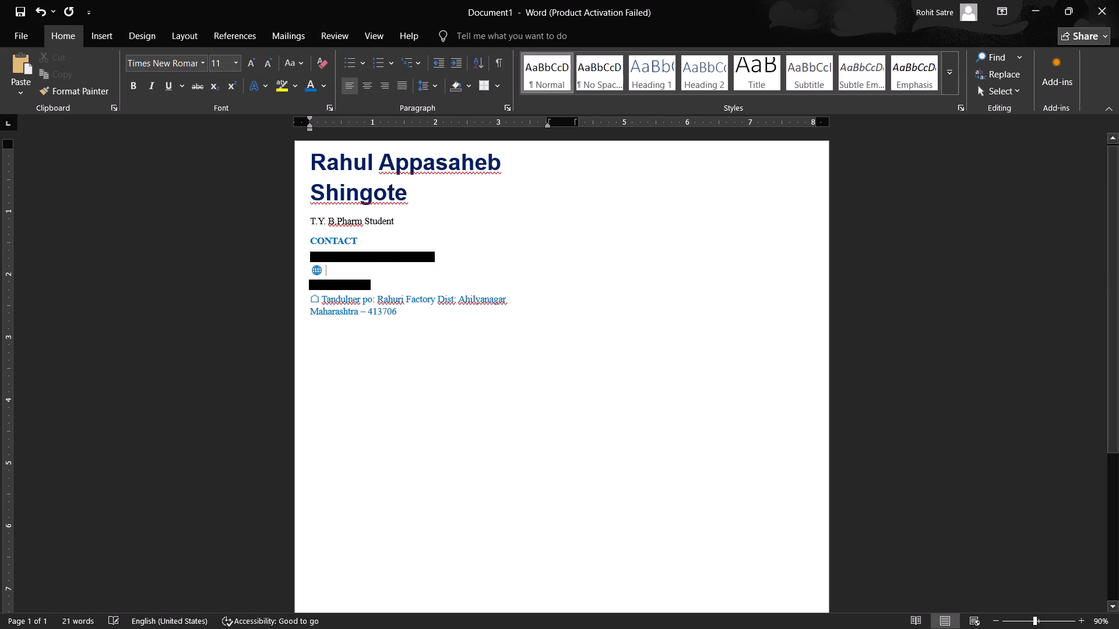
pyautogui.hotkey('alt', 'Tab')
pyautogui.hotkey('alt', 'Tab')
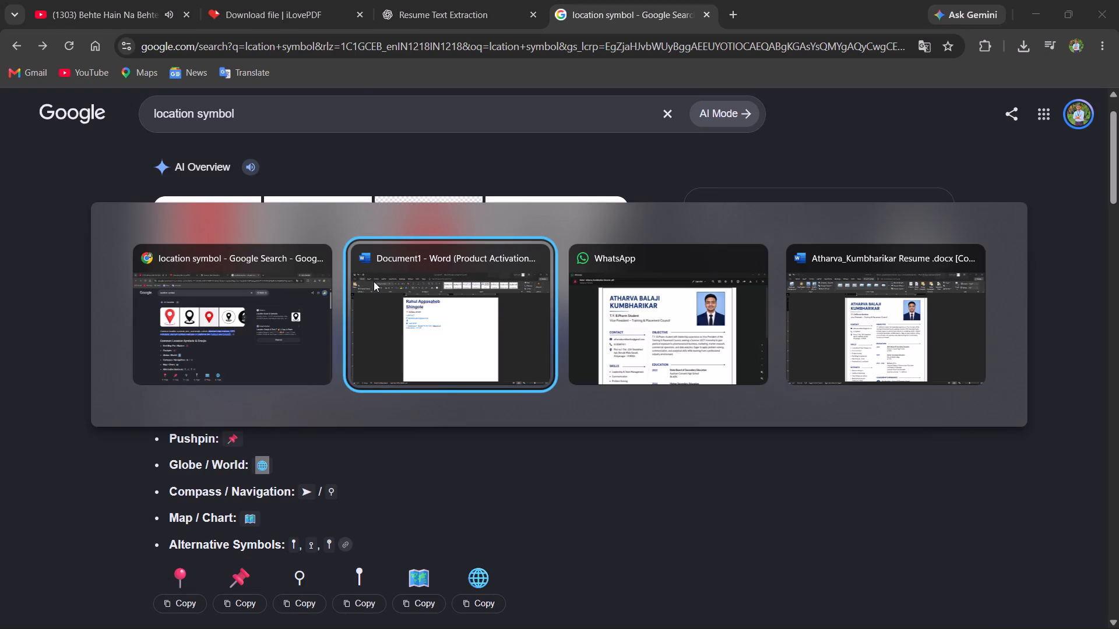
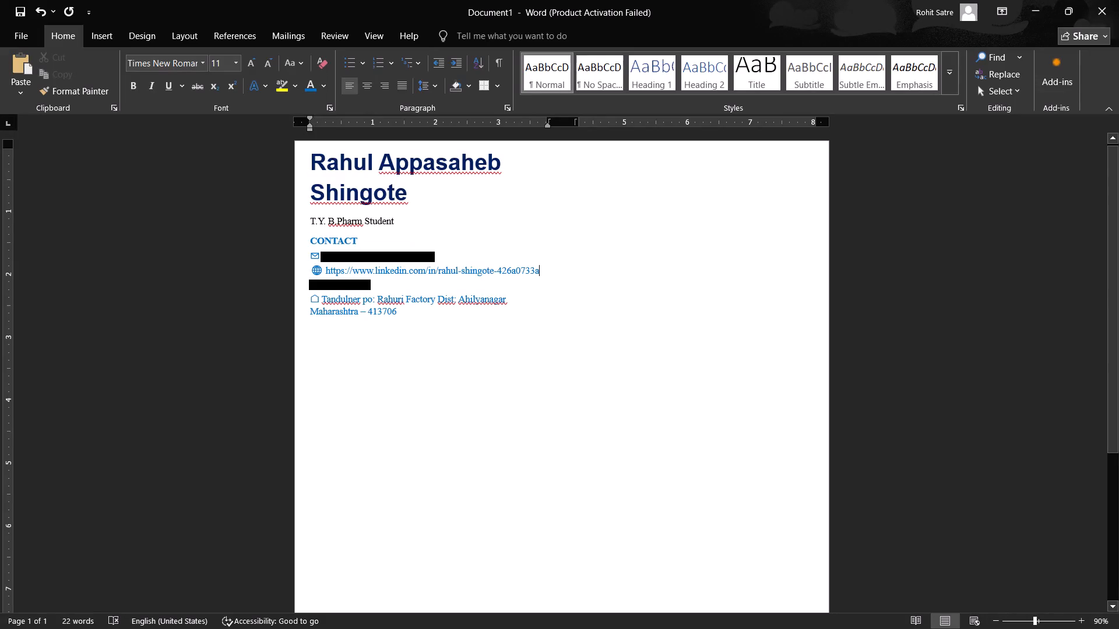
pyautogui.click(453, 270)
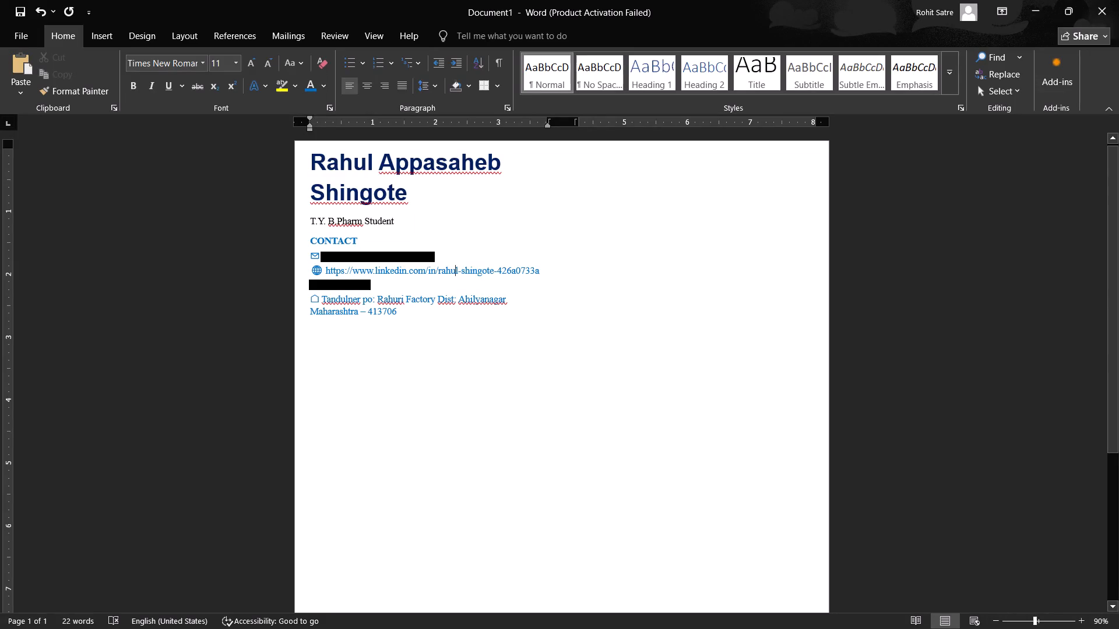
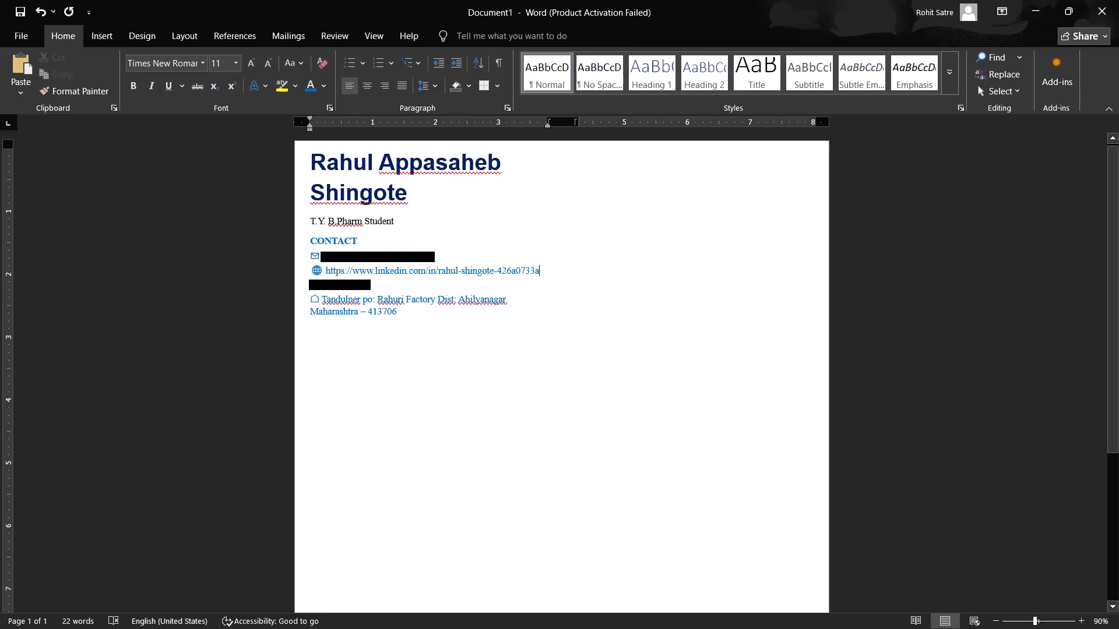
# Delete the final character of the LinkedIn link in the contact section.
pyautogui.press('BackSpace')
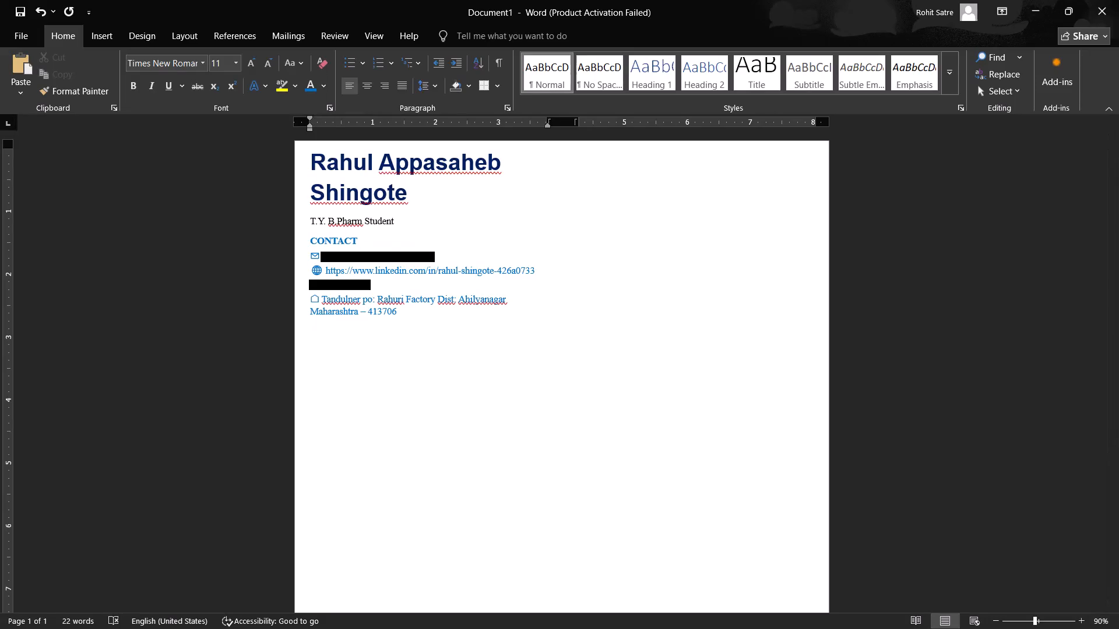
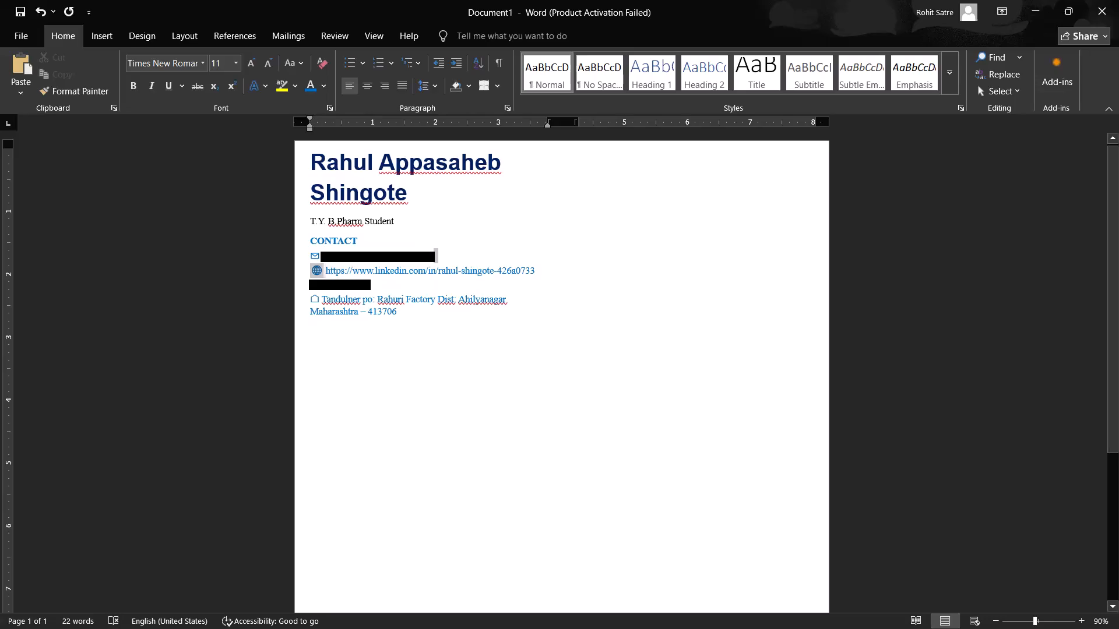
# Replace the LinkedIn link text after the globe symbol with the copied full profile link.
pyautogui.click(331, 268)
pyautogui.moveTo(325, 270); pyautogui.dragTo(354, 268)
pyautogui.moveTo(354, 268); pyautogui.dragTo(536, 270)
pyautogui.hotkey('ctrl', 'v')
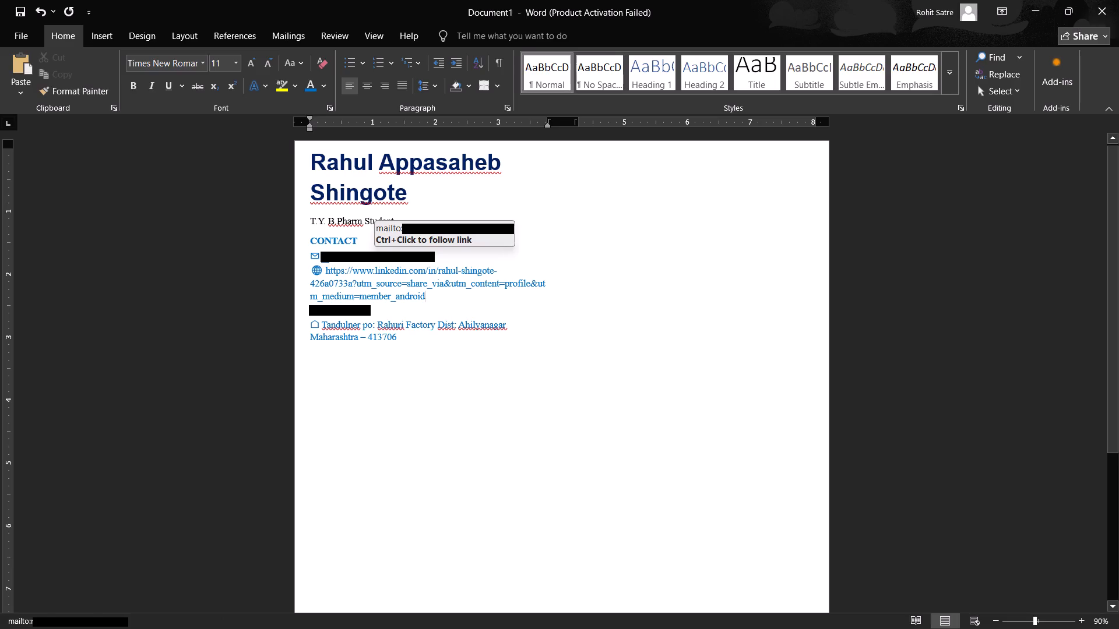
# Trim the pasted LinkedIn link by removing everything from "?utm_source" onward, keeping the profile identifier with its final "a".
pyautogui.click(427, 296)
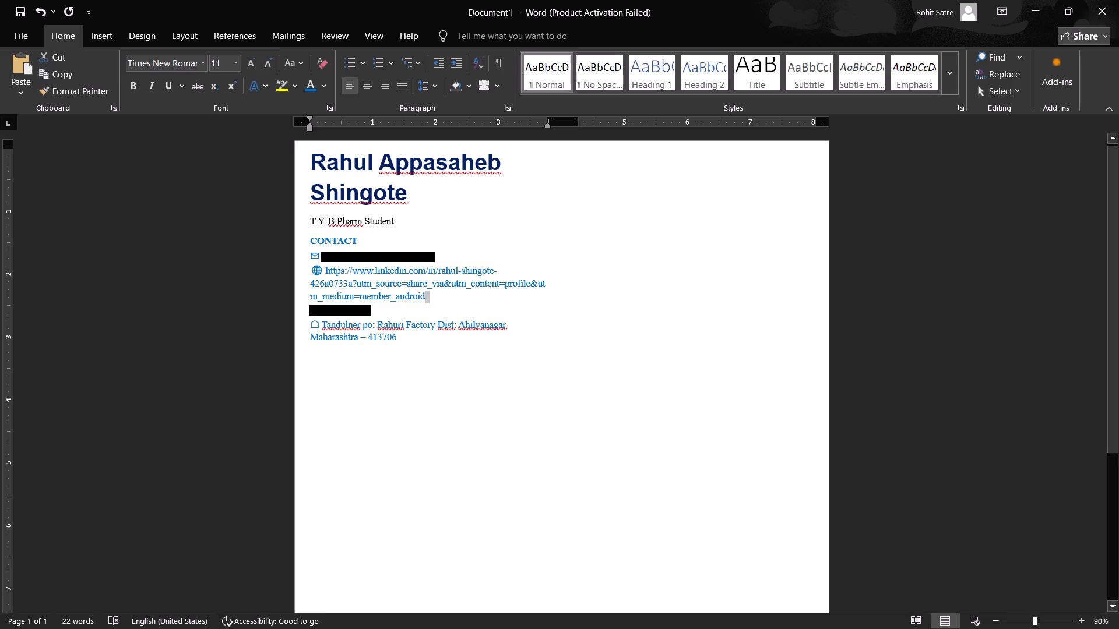
pyautogui.hotkey('ctrl', 'BackSpace')
pyautogui.hotkey('ctrl', 'BackSpace')
pyautogui.hotkey('ctrl', 'BackSpace')
pyautogui.hotkey('ctrl', 'BackSpace')
pyautogui.hotkey('ctrl', 'BackSpace')
pyautogui.hotkey('ctrl', 'BackSpace')
pyautogui.hotkey('ctrl', 'BackSpace')
pyautogui.hotkey('ctrl', 'BackSpace')
pyautogui.hotkey('ctrl', 'BackSpace')
pyautogui.hotkey('ctrl', 'BackSpace')
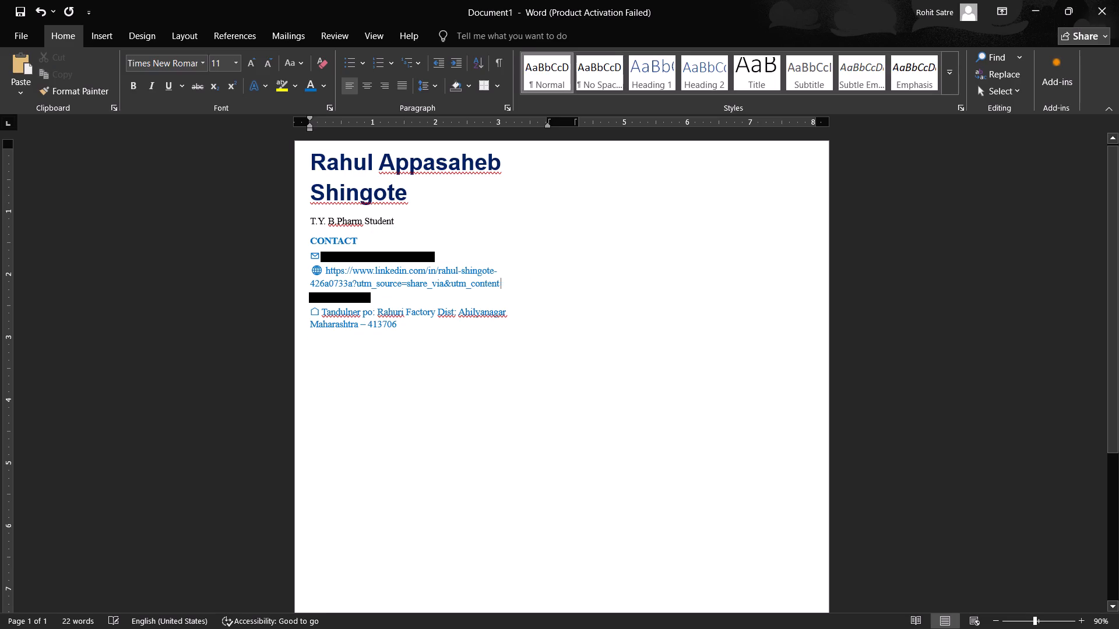
pyautogui.hotkey('ctrl', 'BackSpace')
pyautogui.hotkey('ctrl', 'BackSpace')
pyautogui.hotkey('ctrl', 'BackSpace')
pyautogui.hotkey('ctrl', 'BackSpace')
pyautogui.hotkey('ctrl', 'BackSpace')
pyautogui.hotkey('ctrl', 'BackSpace')
pyautogui.hotkey('ctrl', 'BackSpace')
pyautogui.hotkey('ctrl', 'BackSpace')
pyautogui.hotkey('ctrl', 'BackSpace')
pyautogui.hotkey('ctrl', 'BackSpace')
pyautogui.hotkey('ctrl', 'BackSpace')
pyautogui.hotkey('ctrl', 'BackSpace')
pyautogui.hotkey('ctrl', 'BackSpace')
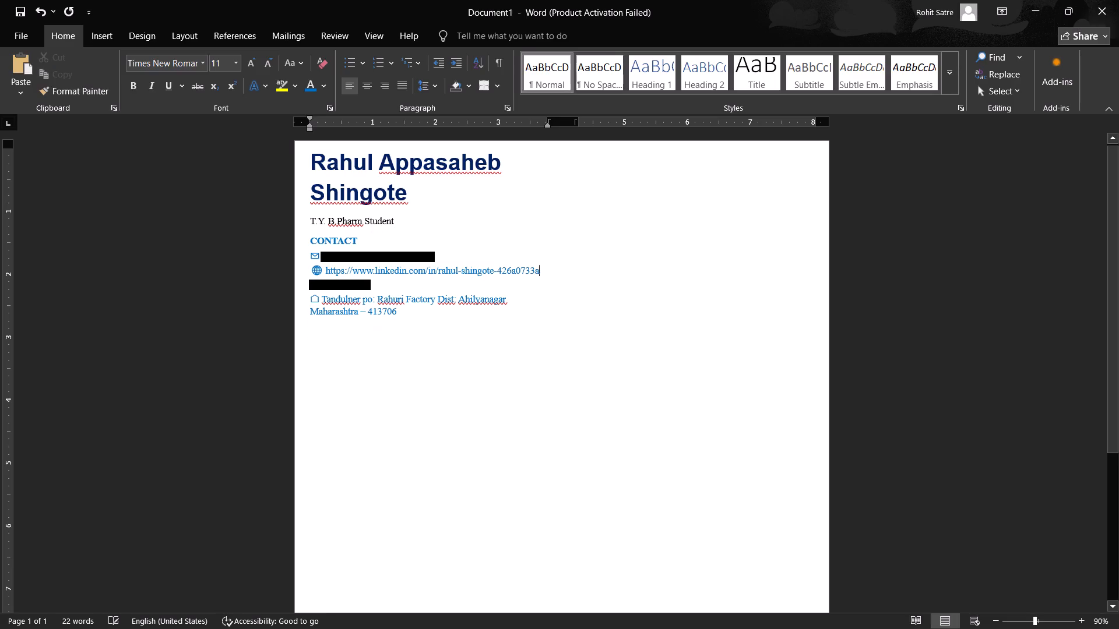
pyautogui.hotkey('ctrl', 'z')
pyautogui.press('BackSpace')
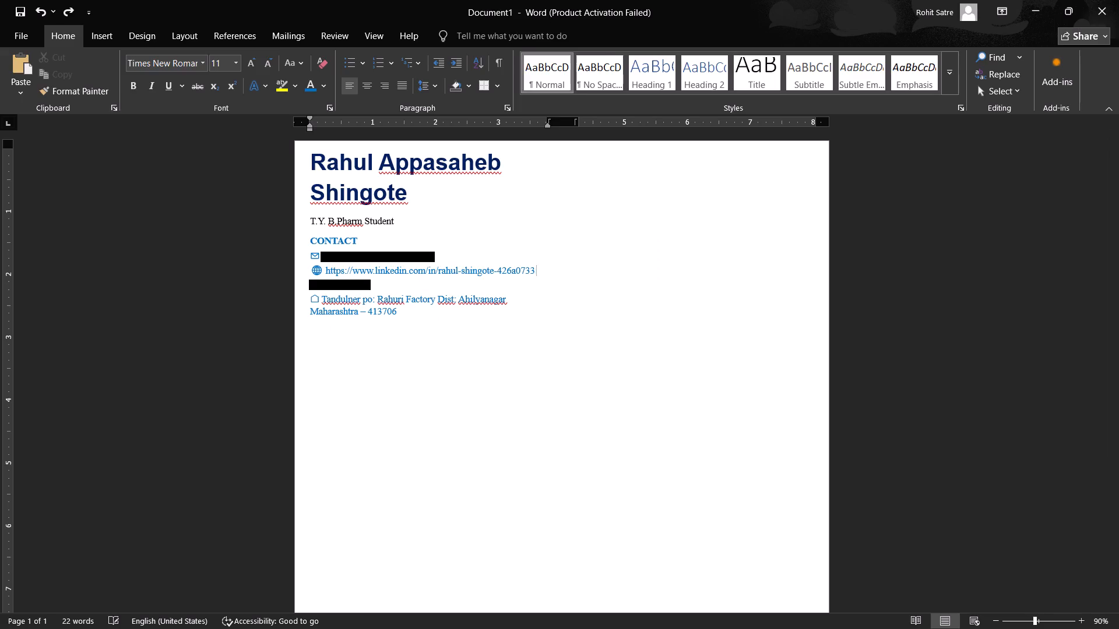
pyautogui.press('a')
pyautogui.click(410, 326)
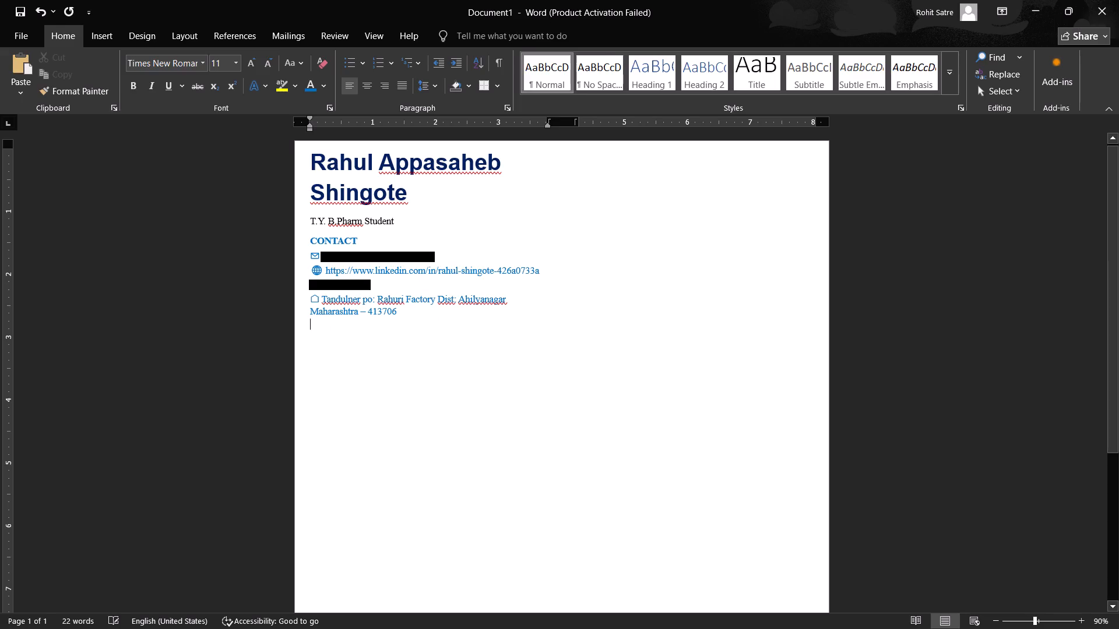
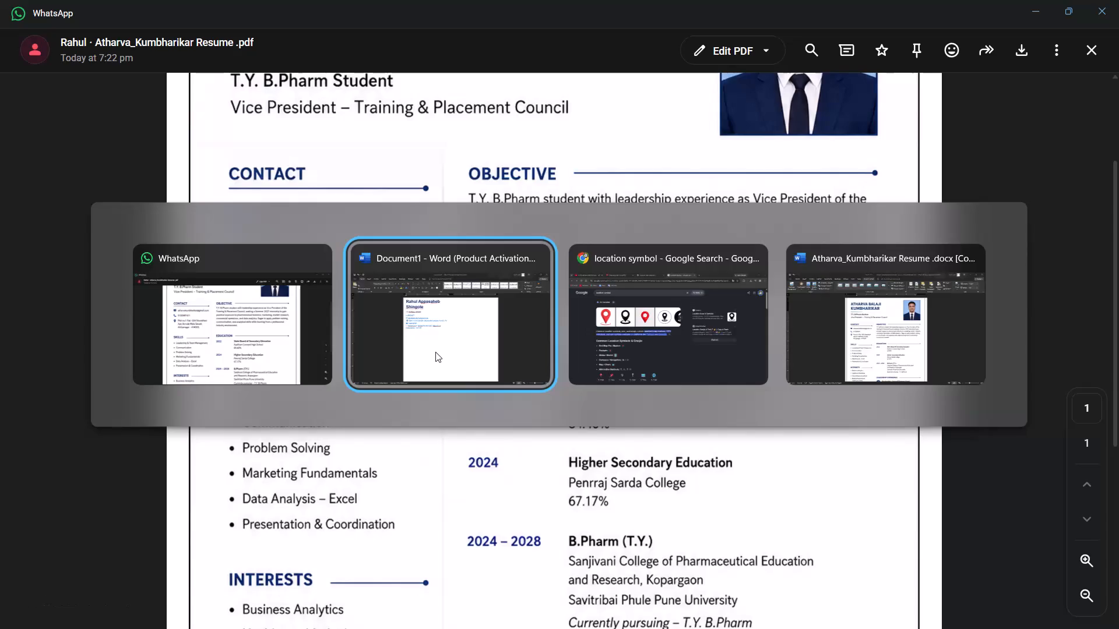
# Switch to the Resume Text Extraction chat in Chrome and open the generated editable resume document in Word.
pyautogui.hotkey('alt', 'Tab')
pyautogui.hotkey('alt', 'Tab')
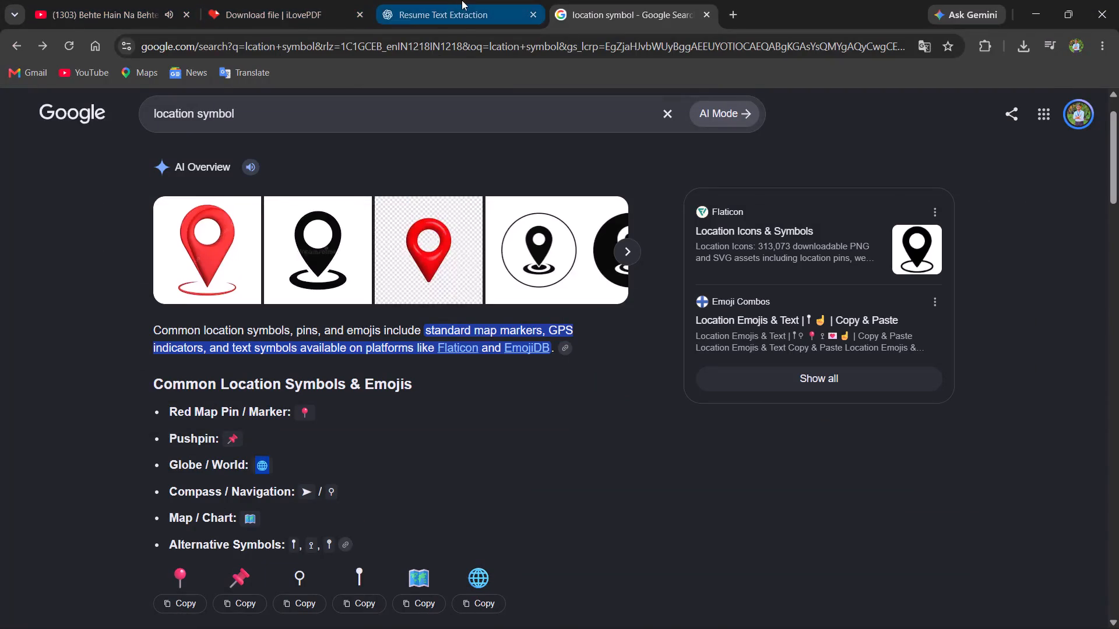
pyautogui.click(462, 0)
pyautogui.scroll(5, 400, 333)
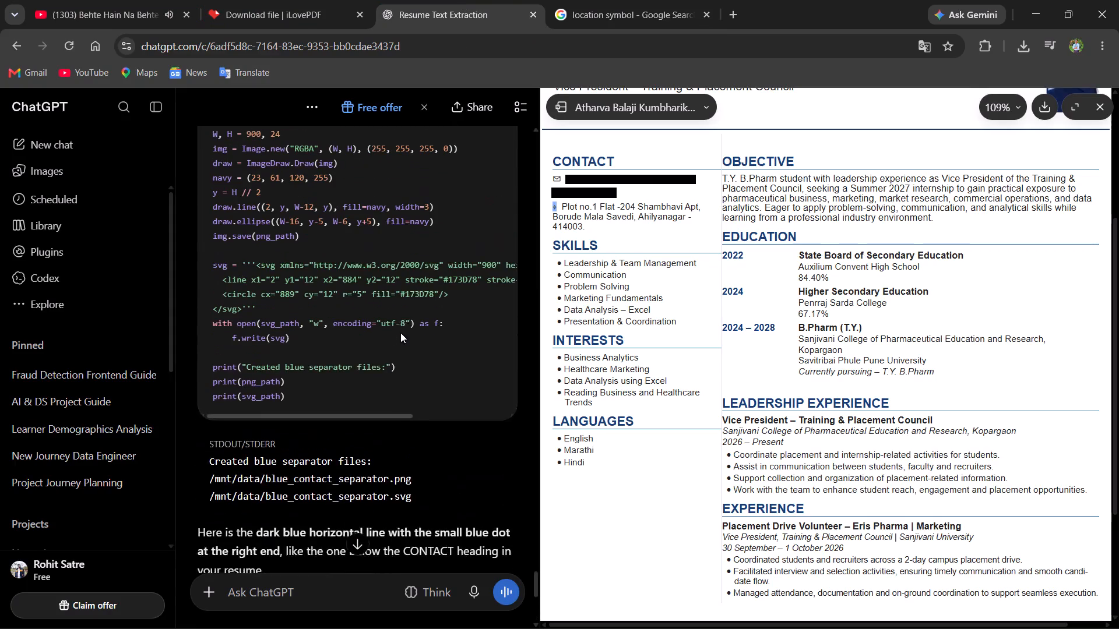
pyautogui.scroll(1, 400, 333)
pyautogui.moveTo(597, 247); pyautogui.dragTo(593, 246)
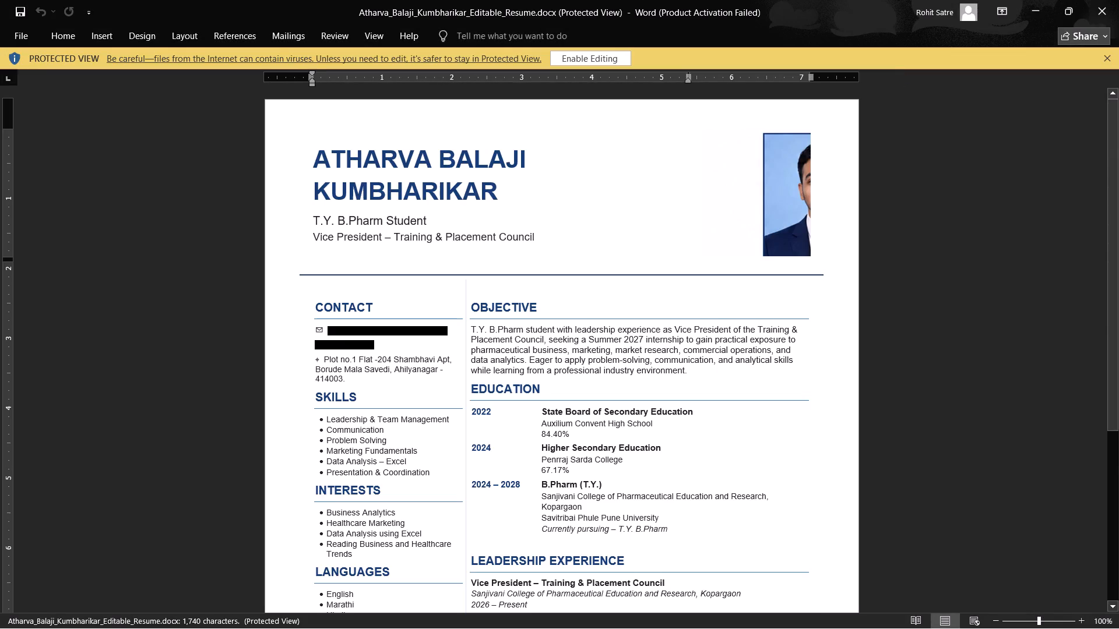
# Copy the SKILLS heading from the converted resume into Document1 below the address, leaving one blank line between them.
pyautogui.click(442, 280)
pyautogui.click(411, 329)
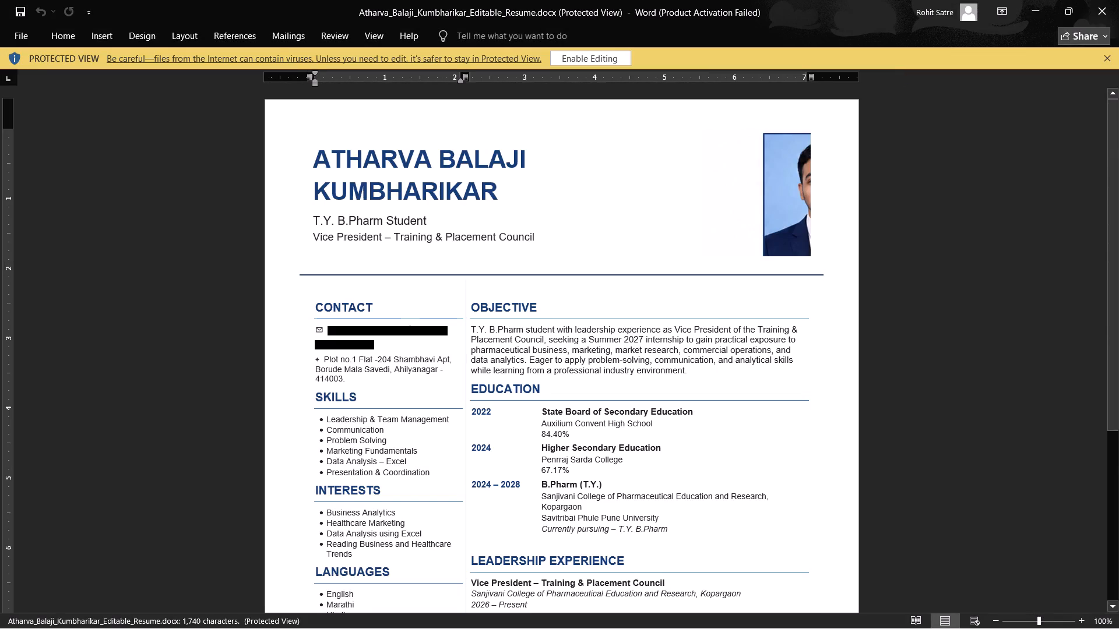
pyautogui.click(411, 319)
pyautogui.tripleClick(411, 319)
pyautogui.doubleClick(411, 319)
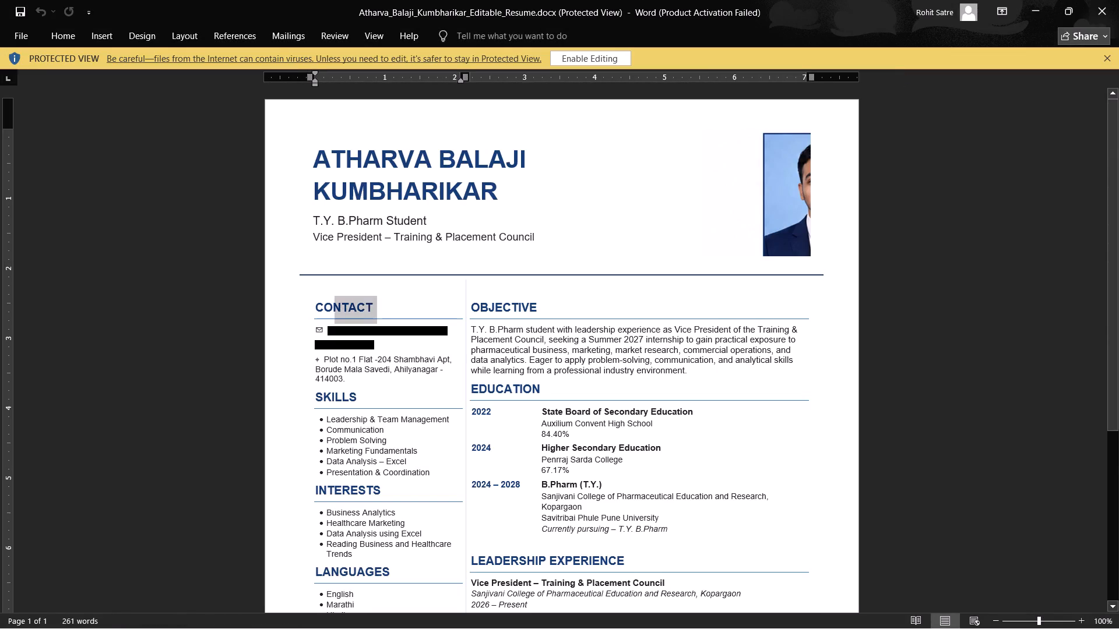
pyautogui.click(411, 319)
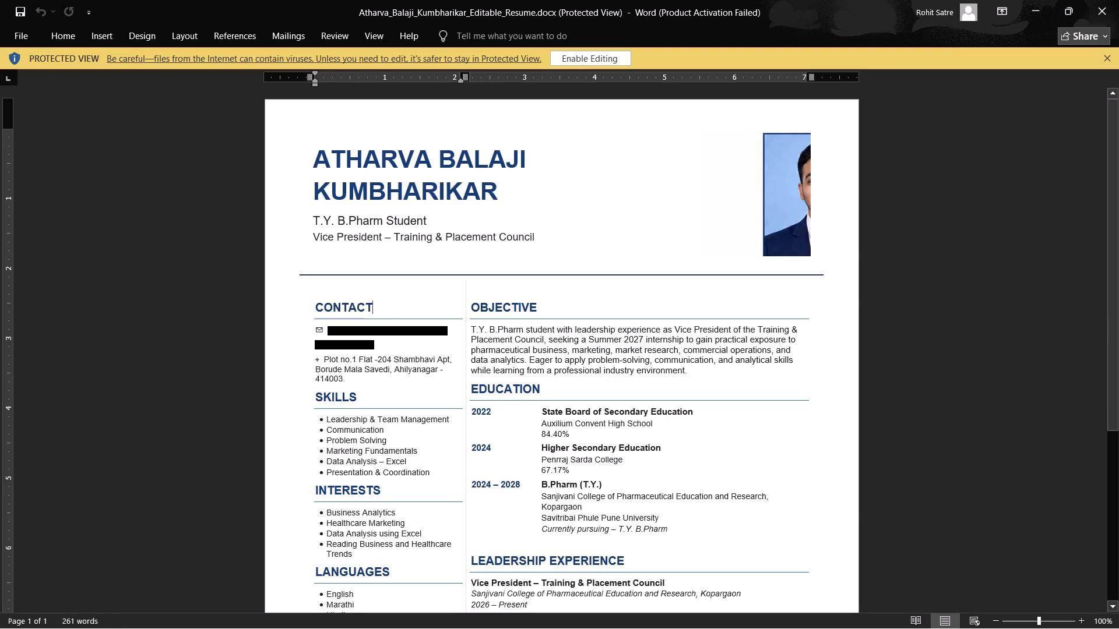
pyautogui.tripleClick(361, 391)
pyautogui.hotkey('ctrl', 'c')
pyautogui.hotkey('alt', 'Tab')
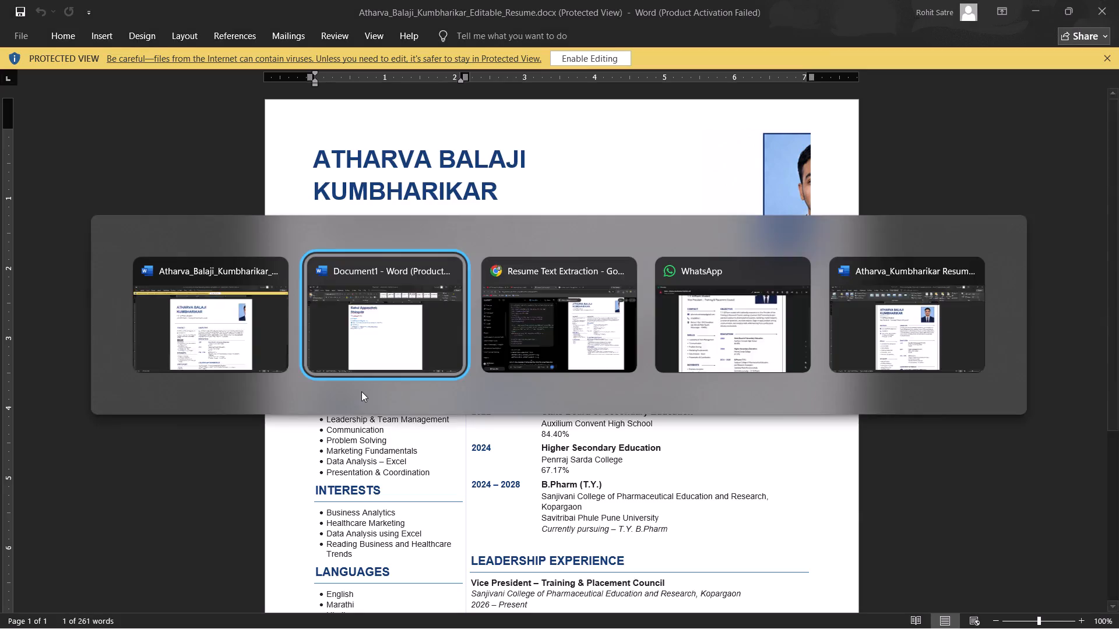
pyautogui.hotkey('ctrl', 'v')
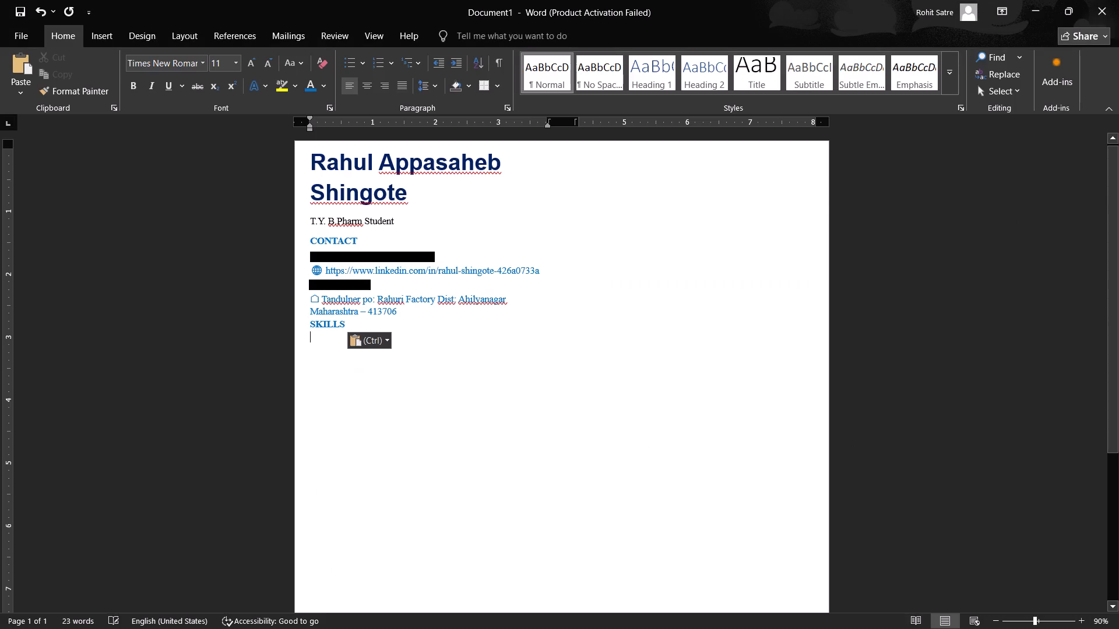
pyautogui.click(398, 314)
pyautogui.press('Return')
# Change the font colour of the SKILLS heading in Document1 to dark blue.
pyautogui.doubleClick(336, 335)
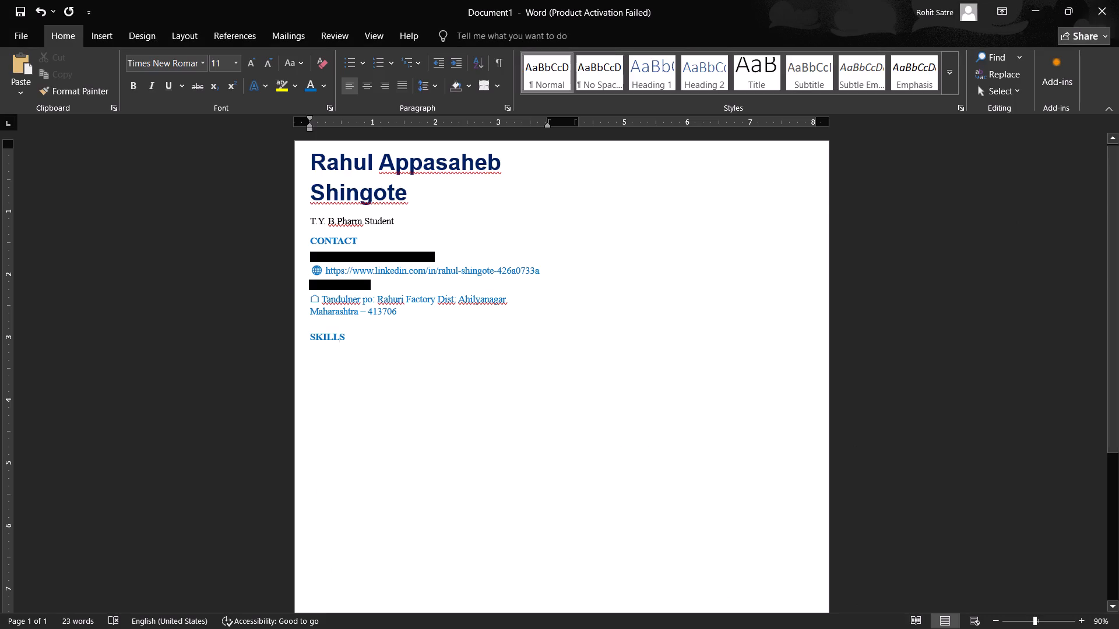
pyautogui.click(434, 310)
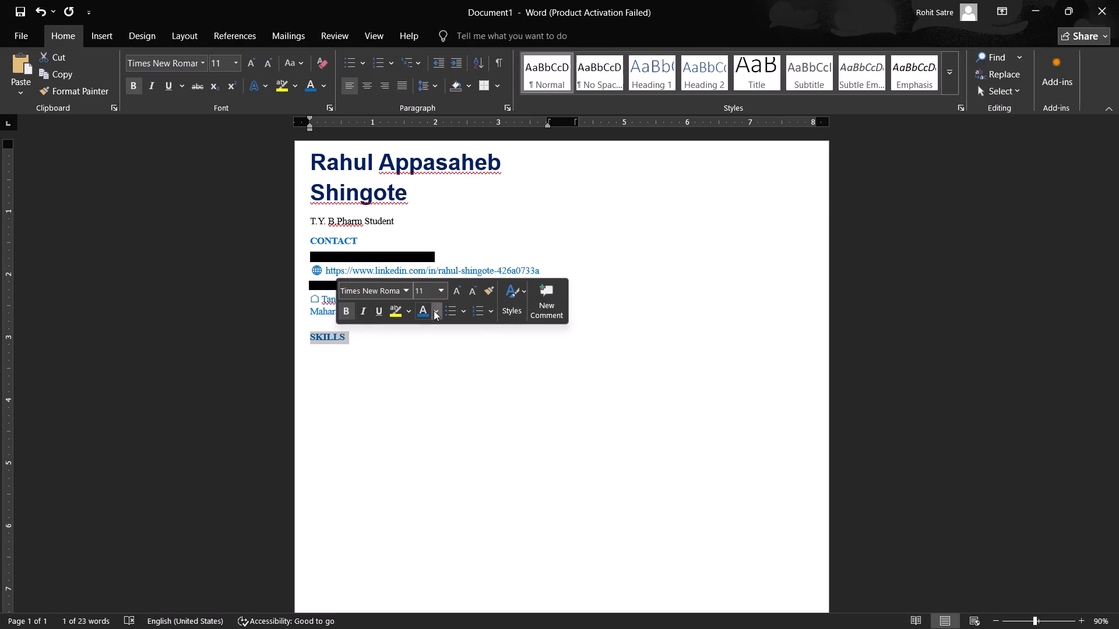
pyautogui.click(585, 553)
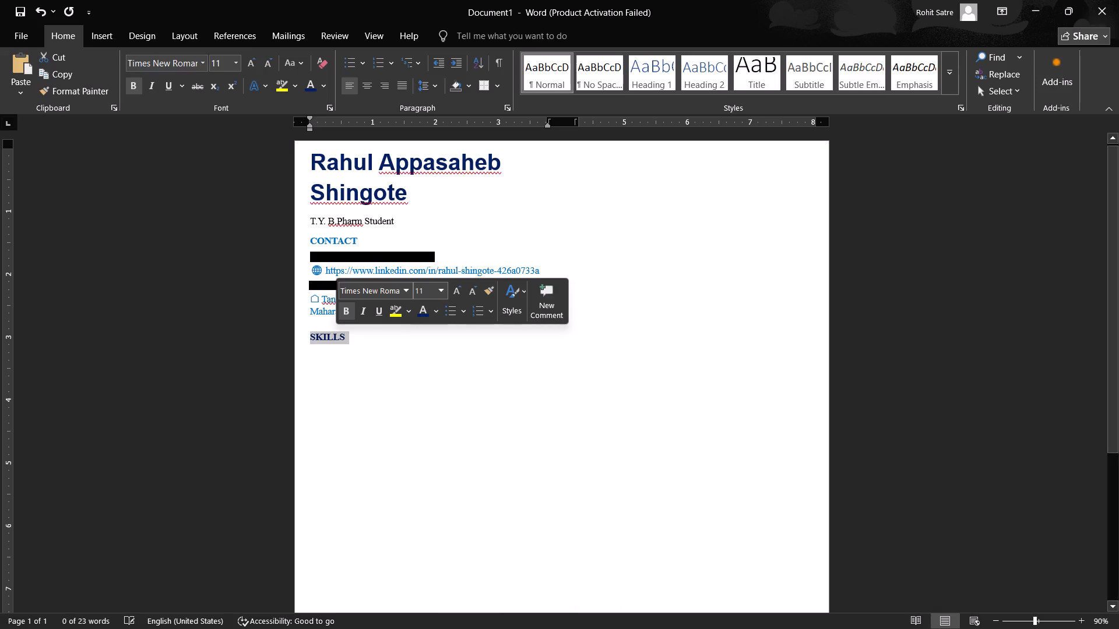
pyautogui.click(404, 346)
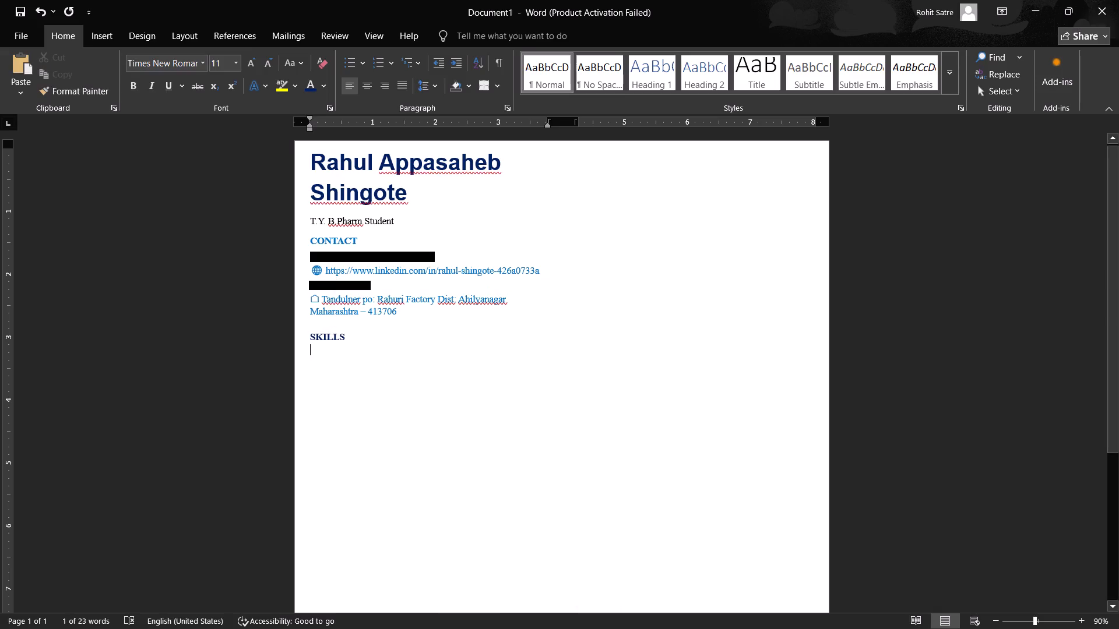
pyautogui.click(404, 346)
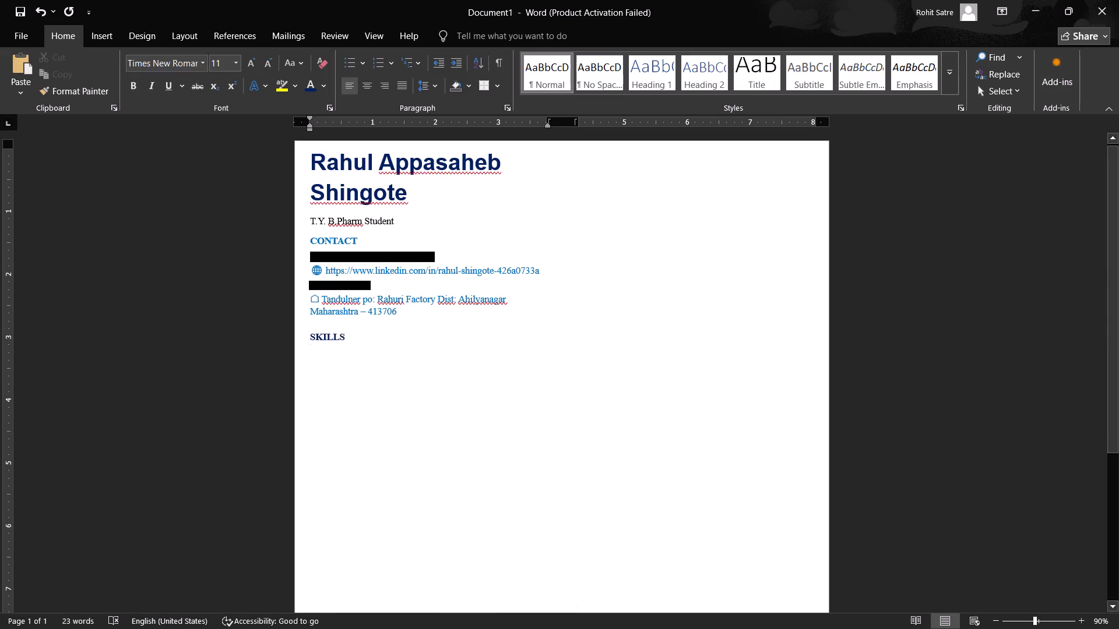
# Increase the SKILLS heading's font size to 16.
pyautogui.hotkey('alt', 'Tab')
pyautogui.hotkey('alt', 'Tab')
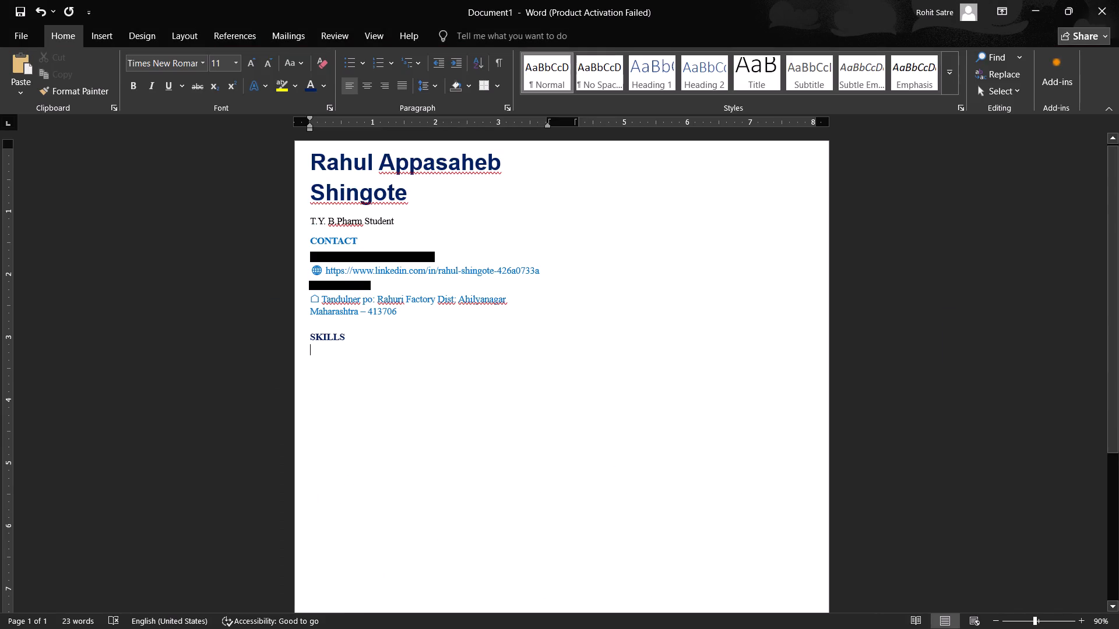
pyautogui.tripleClick(348, 339)
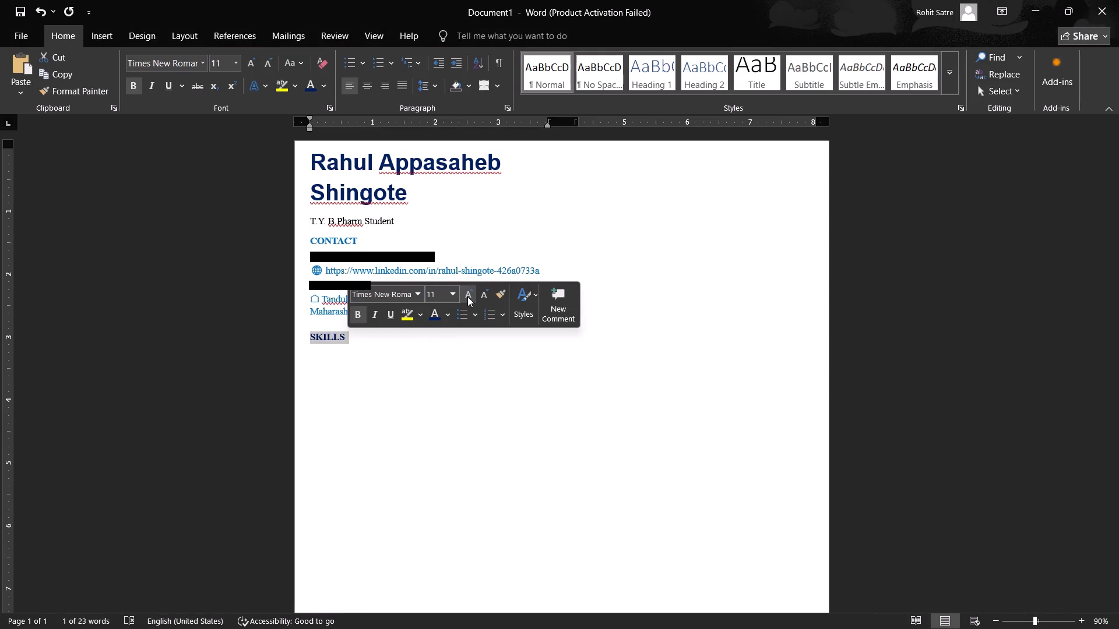
pyautogui.click(467, 296)
pyautogui.click(467, 296)
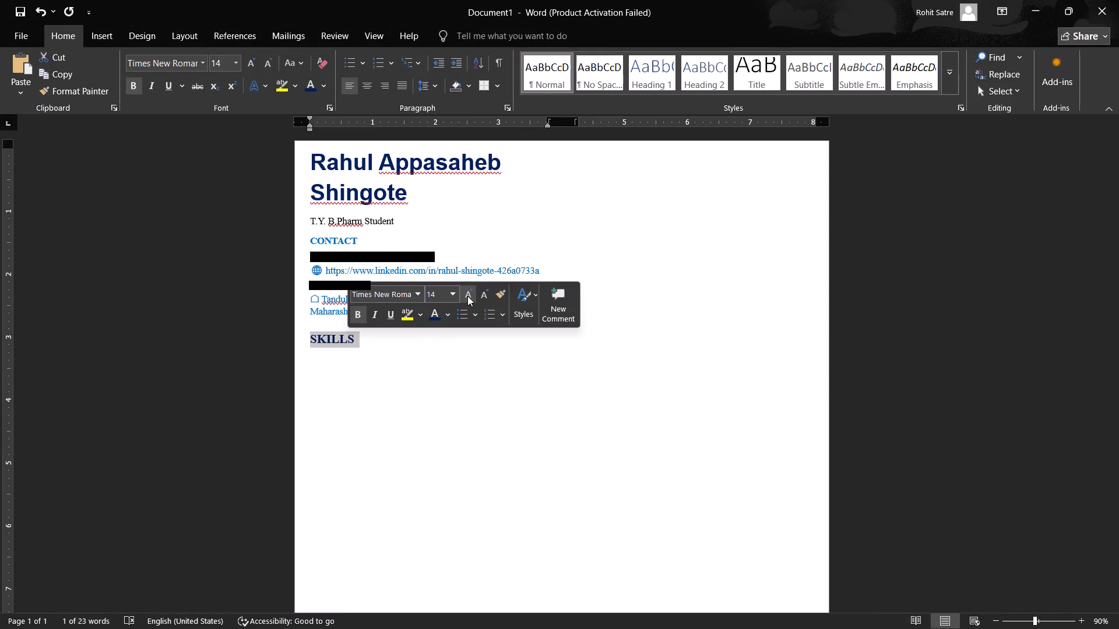
pyautogui.click(471, 295)
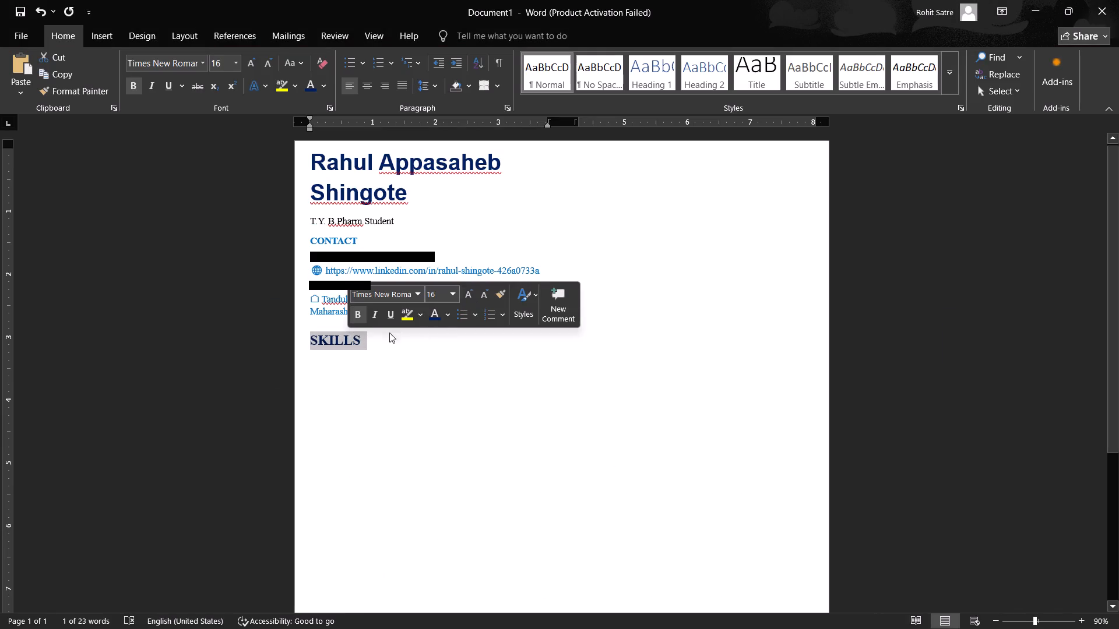
# Start a bulleted list in font size 12 on a new line directly below the SKILLS heading.
pyautogui.click(380, 341)
pyautogui.press('Return')
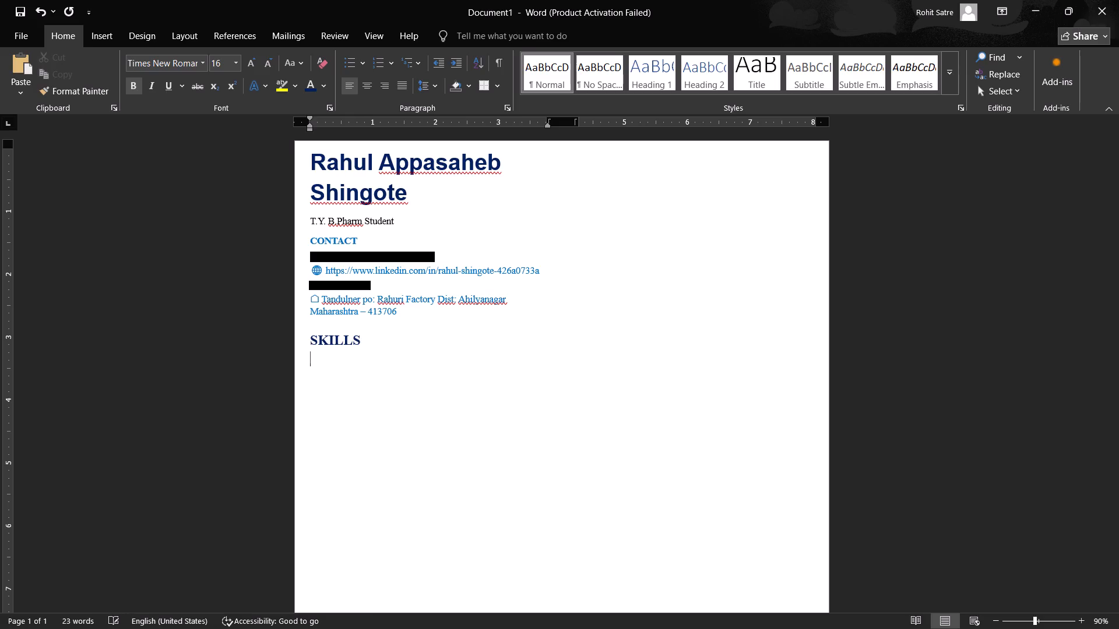
pyautogui.hotkey('alt', 'Tab')
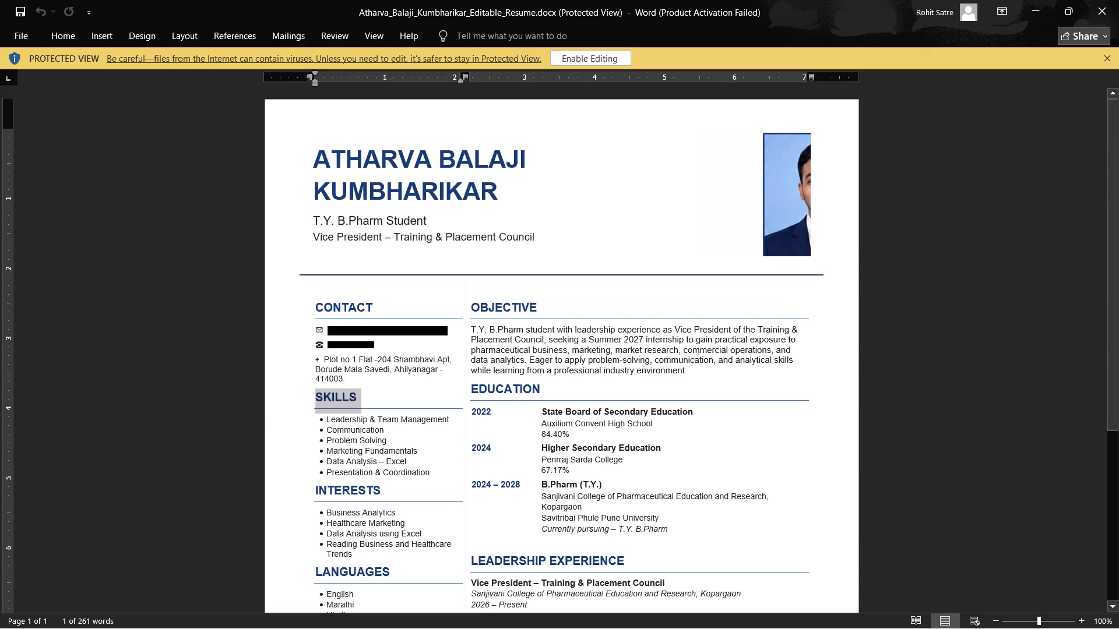
pyautogui.hotkey('alt', 'Tab')
pyautogui.hotkey('alt', 'Tab')
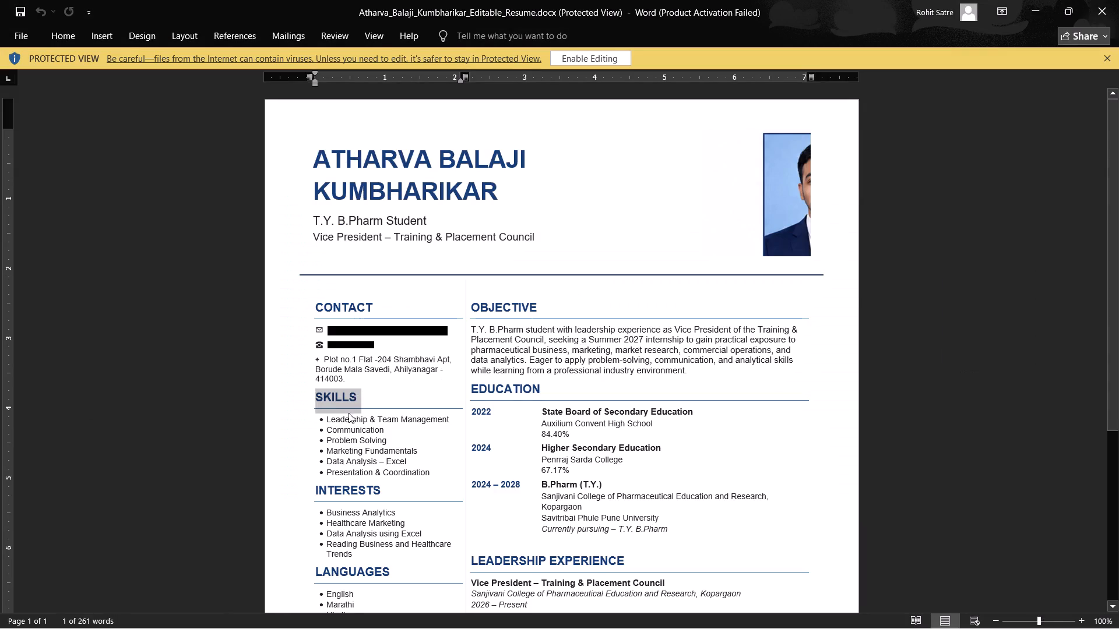
pyautogui.hotkey('alt', 'Tab')
pyautogui.click(354, 62)
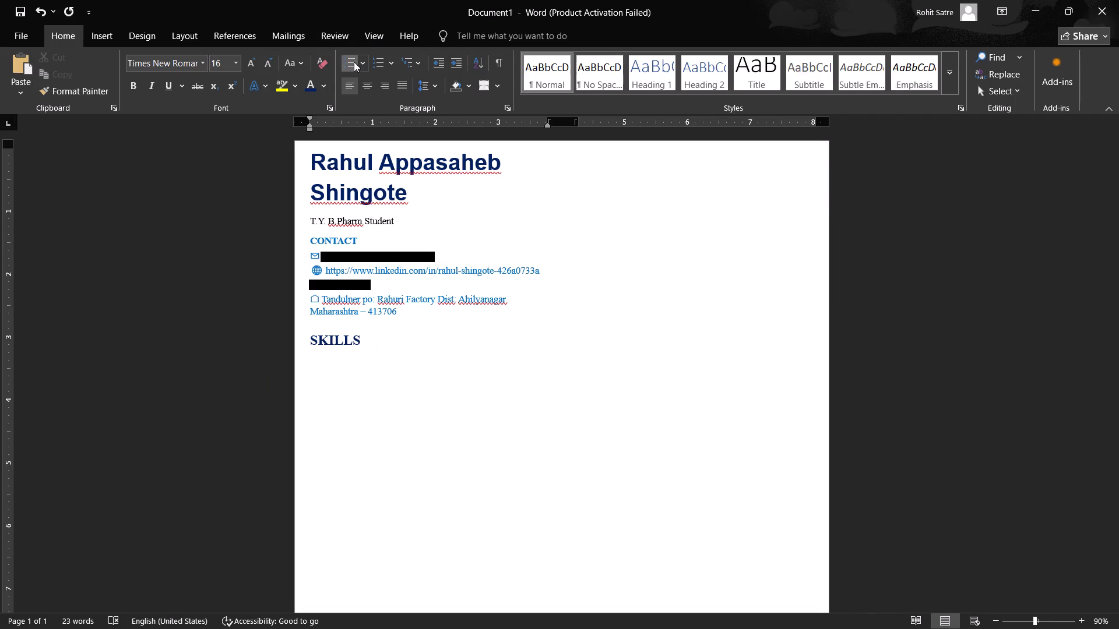
pyautogui.click(270, 66)
pyautogui.press('BackSpace')
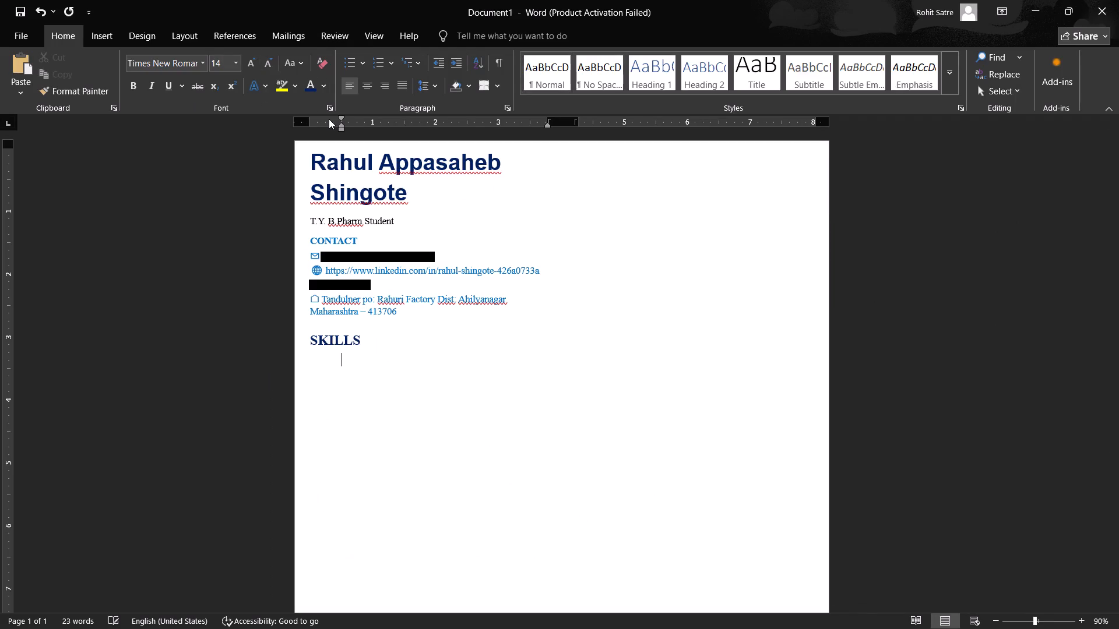
pyautogui.click(266, 59)
pyautogui.click(353, 63)
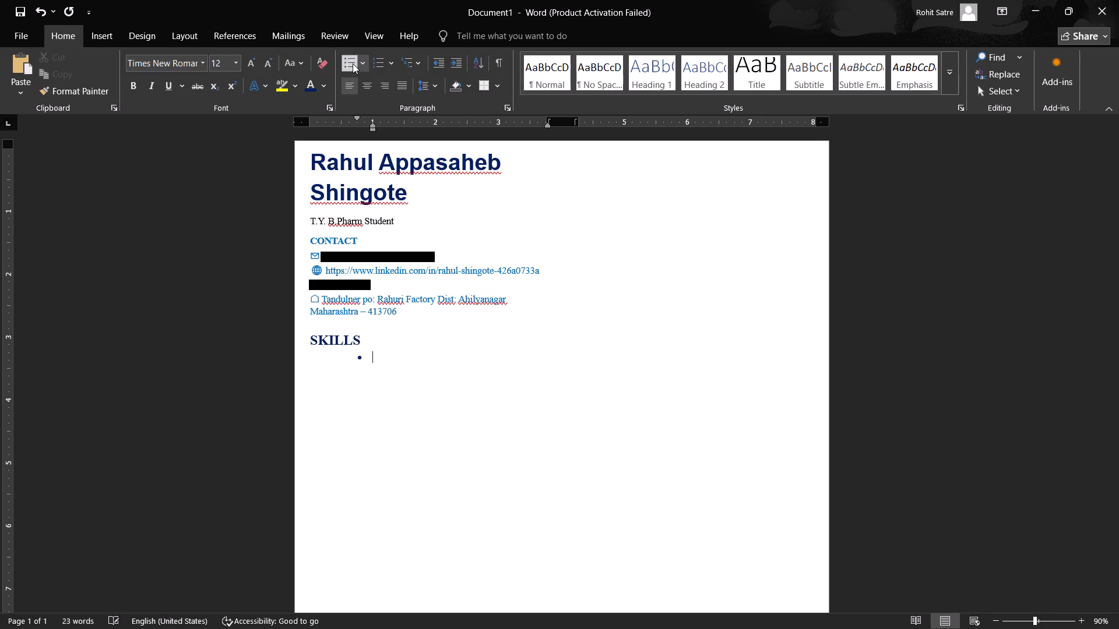
pyautogui.press('BackSpace')
pyautogui.press('BackSpace')
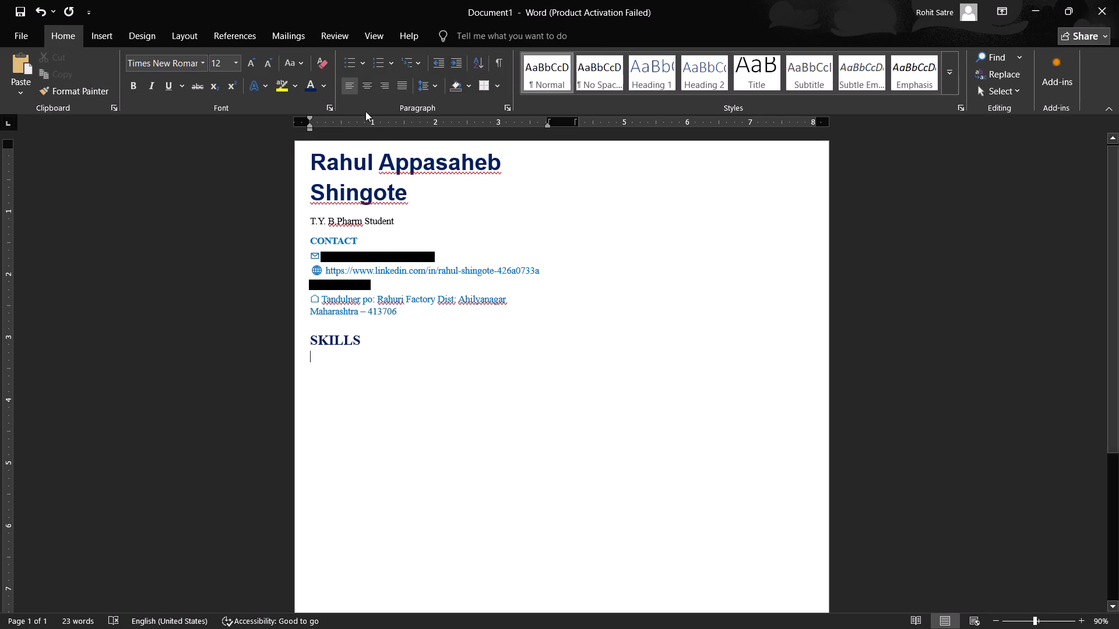
pyautogui.click(343, 62)
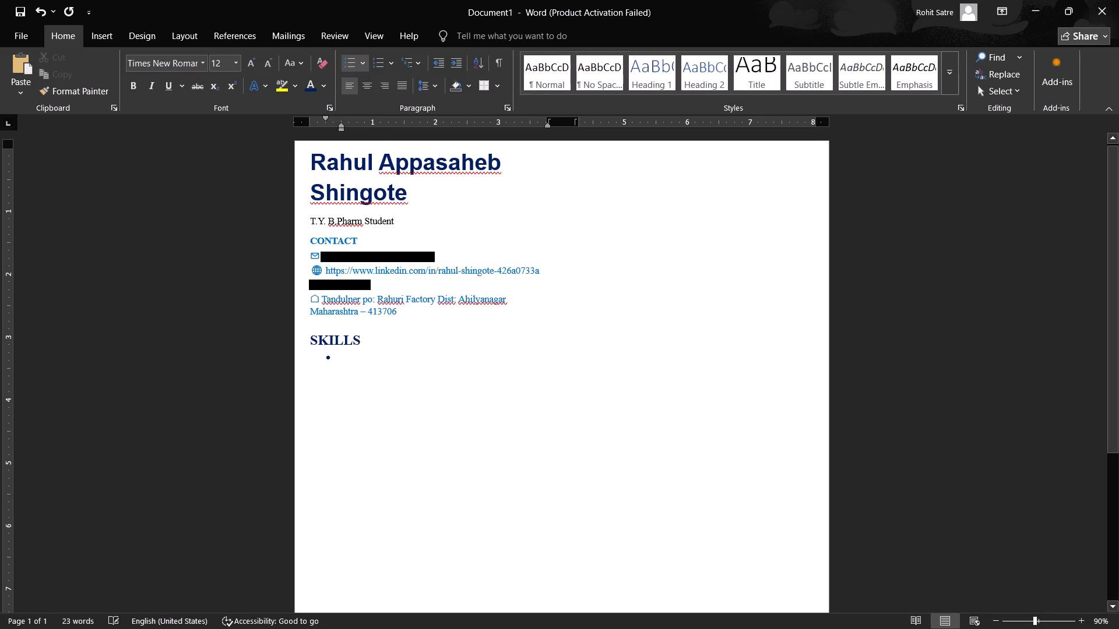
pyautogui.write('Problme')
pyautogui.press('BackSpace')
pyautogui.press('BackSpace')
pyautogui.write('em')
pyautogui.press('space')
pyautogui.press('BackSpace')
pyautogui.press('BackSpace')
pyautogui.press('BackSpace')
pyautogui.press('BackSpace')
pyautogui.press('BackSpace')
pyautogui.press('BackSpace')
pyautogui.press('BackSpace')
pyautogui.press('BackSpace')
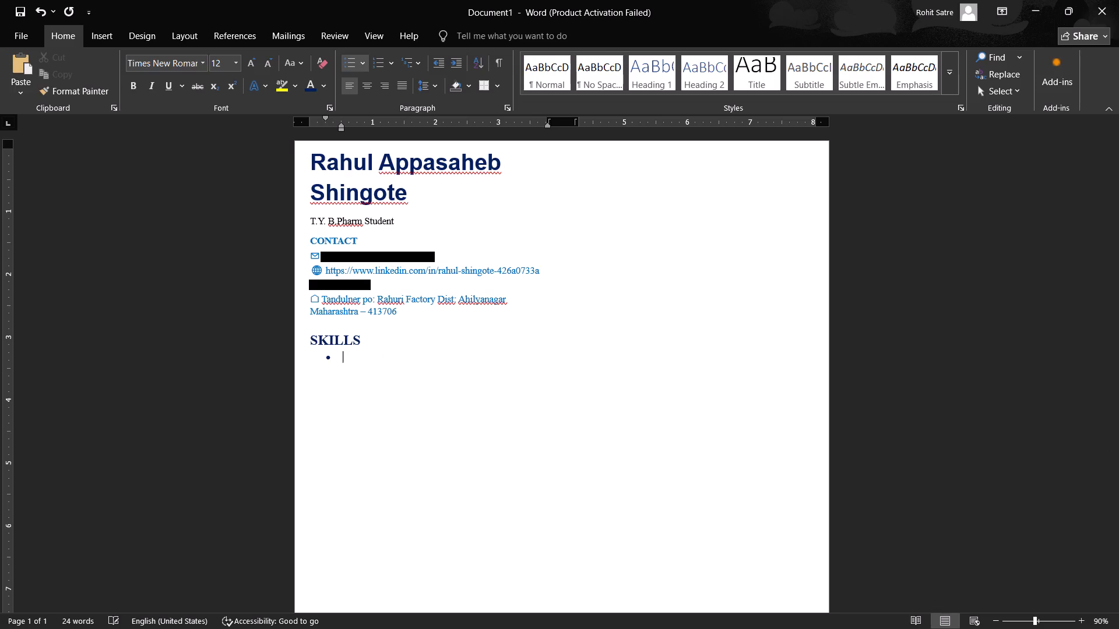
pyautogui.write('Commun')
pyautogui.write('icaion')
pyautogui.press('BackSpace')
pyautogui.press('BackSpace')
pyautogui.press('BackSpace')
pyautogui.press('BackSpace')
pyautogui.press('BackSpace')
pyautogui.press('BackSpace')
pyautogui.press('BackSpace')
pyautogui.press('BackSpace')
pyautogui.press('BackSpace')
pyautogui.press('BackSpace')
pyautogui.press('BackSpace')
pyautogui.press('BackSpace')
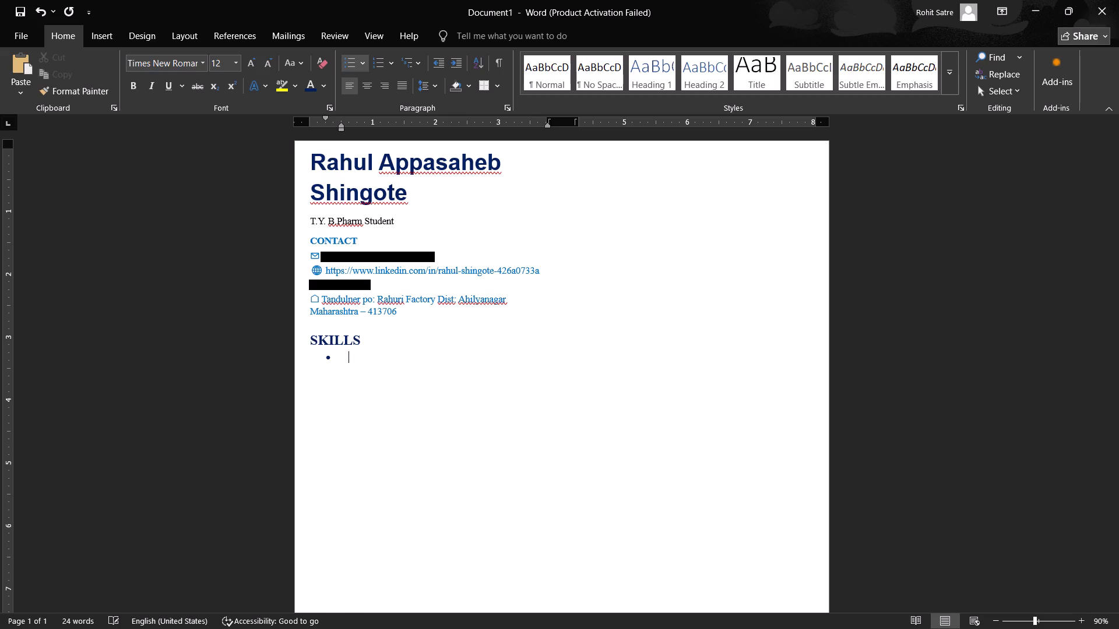
# Enter the skills Communication, Power Point and Excel as separate bullets, followed by a new empty bullet.
pyautogui.write('Communicai')
pyautogui.press('BackSpace')
pyautogui.write('tion')
pyautogui.press('Return')
pyautogui.write('Power')
pyautogui.press('space')
pyautogui.write('Point')
pyautogui.press('Return')
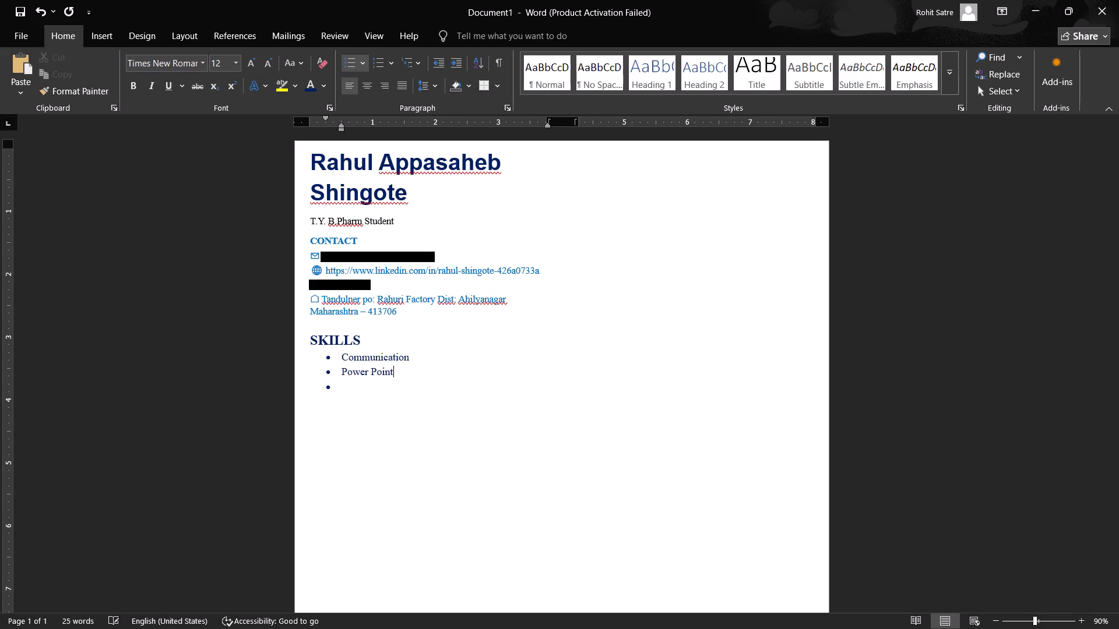
pyautogui.write('Excel')
pyautogui.press('Return')
# Replace the Excel bullet in Document1 with "Data Analysis – Excel" copied from the converted resume's skills list.
pyautogui.hotkey('alt', 'Tab')
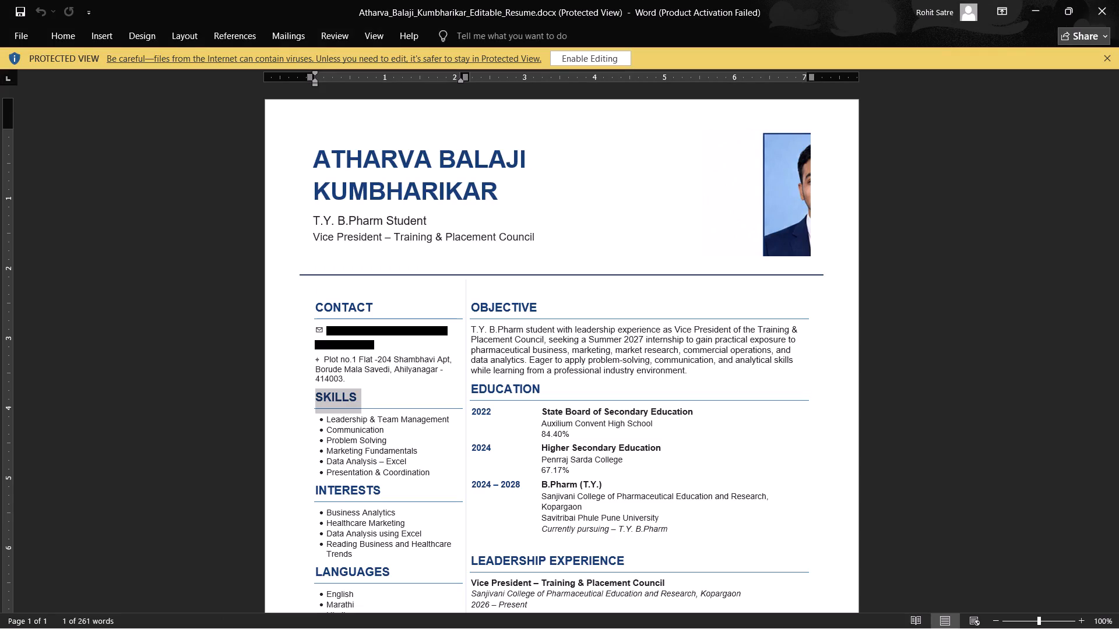
pyautogui.moveTo(403, 463); pyautogui.dragTo(409, 462)
pyautogui.click(409, 462)
pyautogui.click(409, 462)
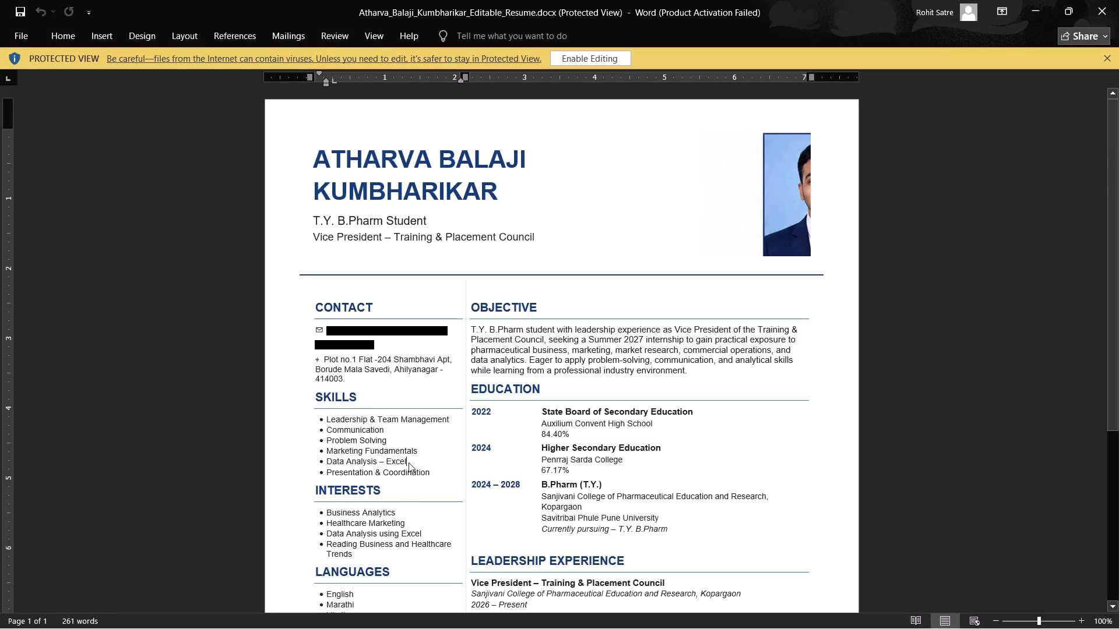
pyautogui.moveTo(409, 462); pyautogui.dragTo(337, 461)
pyautogui.hotkey('ctrl', 'c')
pyautogui.hotkey('alt', 'Tab')
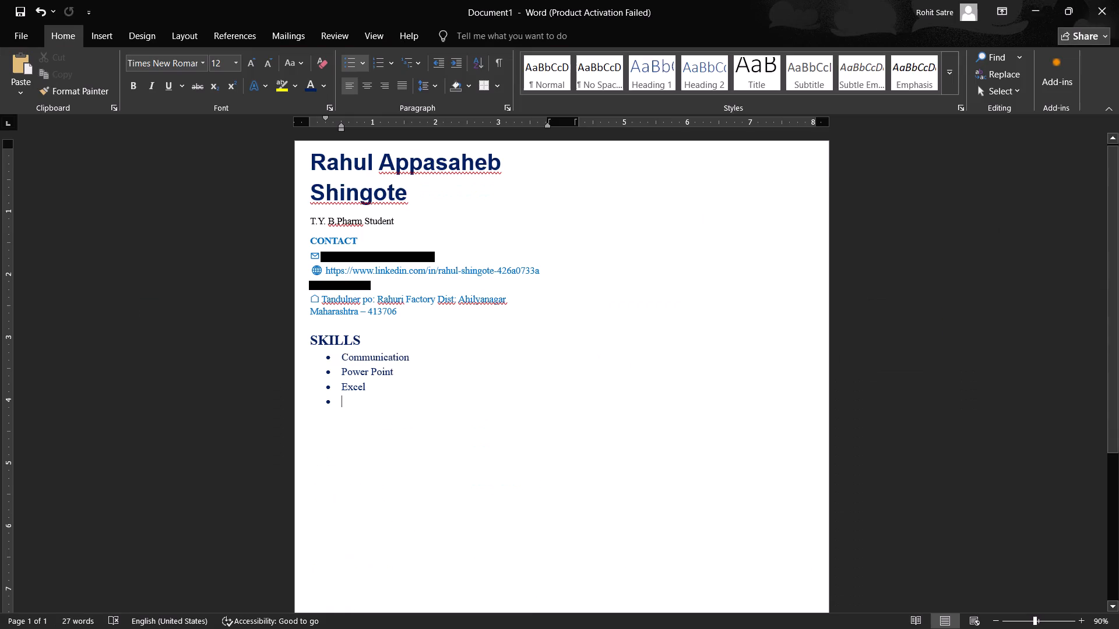
pyautogui.click(371, 387)
pyautogui.press('BackSpace')
pyautogui.press('BackSpace')
pyautogui.press('BackSpace')
pyautogui.press('BackSpace')
pyautogui.press('BackSpace')
pyautogui.hotkey('ctrl', 'v')
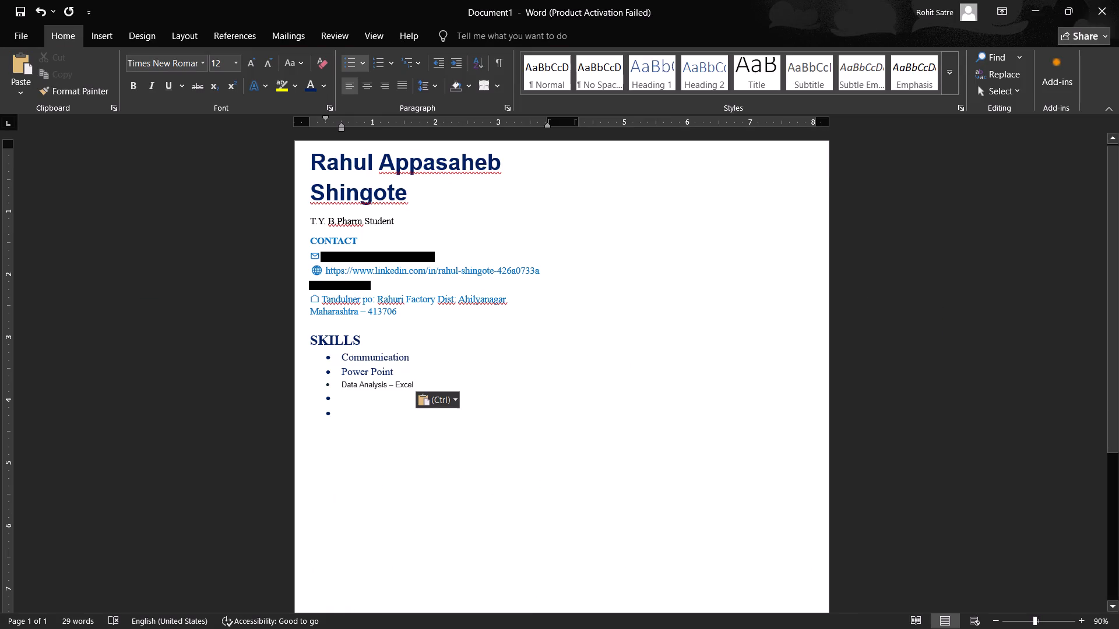
# Change the font of the "Data Analysis – Excel" bullet to Times New Roman.
pyautogui.tripleClick(377, 388)
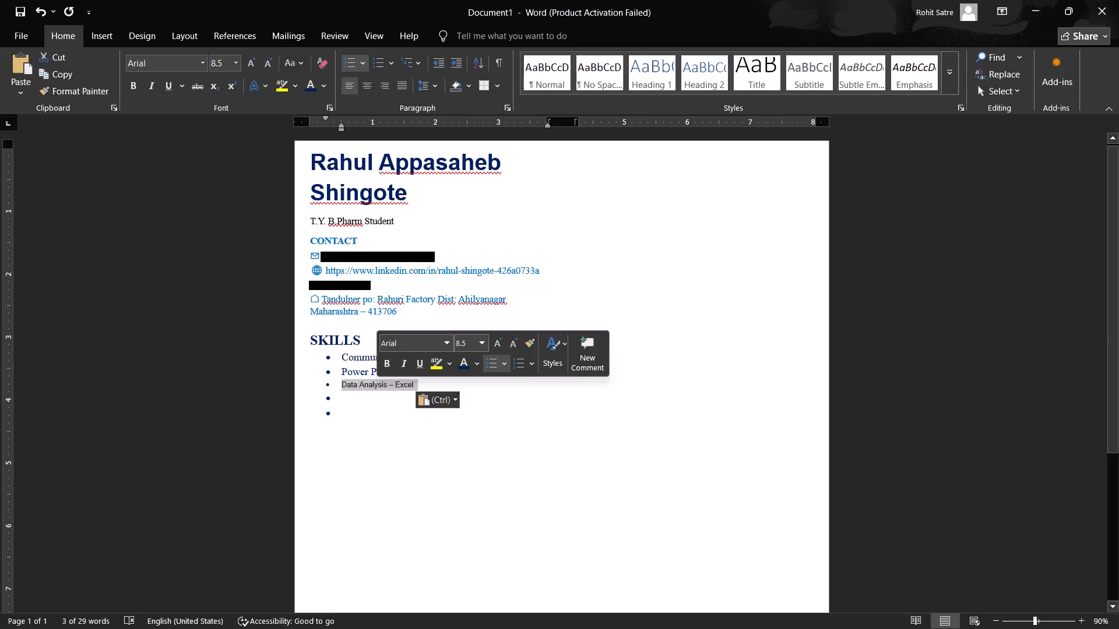
pyautogui.click(363, 372)
pyautogui.tripleClick(363, 372)
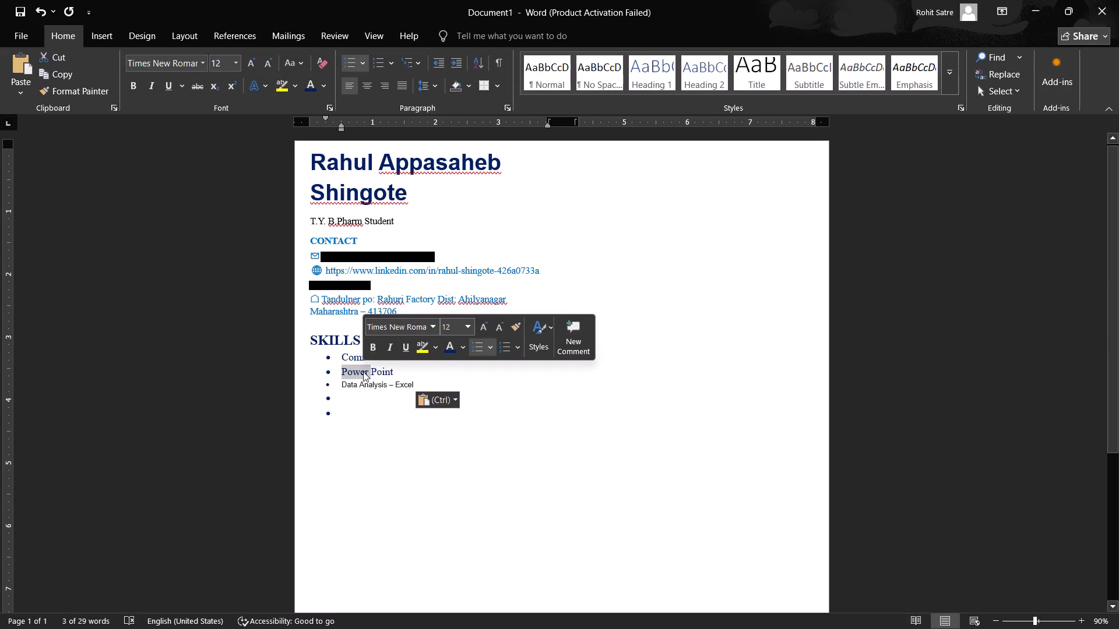
pyautogui.tripleClick(377, 390)
pyautogui.click(377, 390)
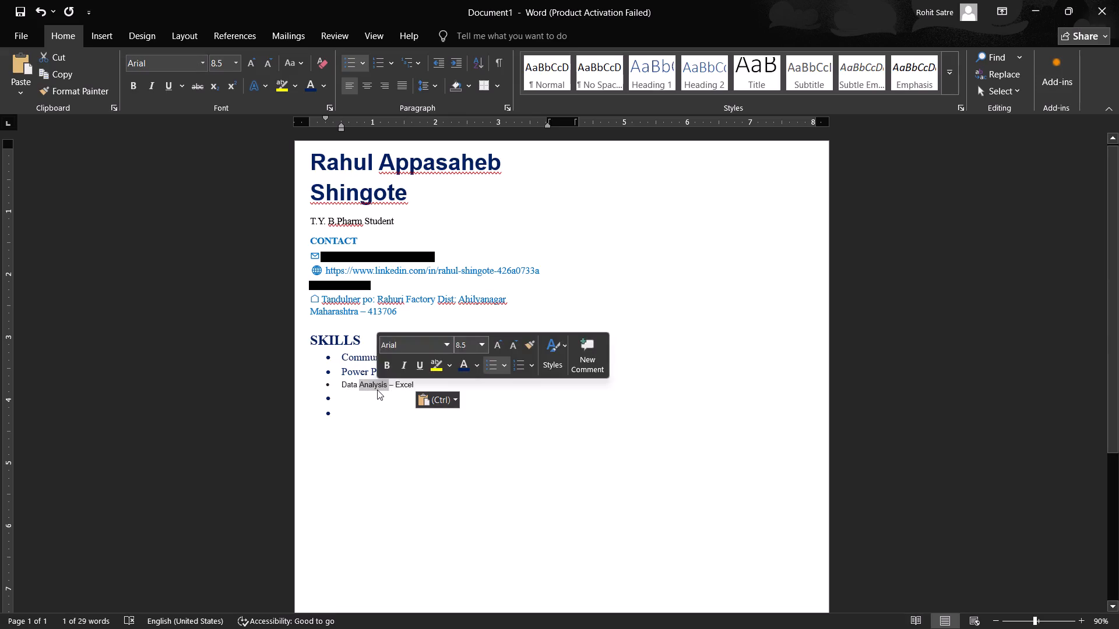
pyautogui.click(393, 384)
pyautogui.tripleClick(393, 384)
pyautogui.tripleClick(393, 384)
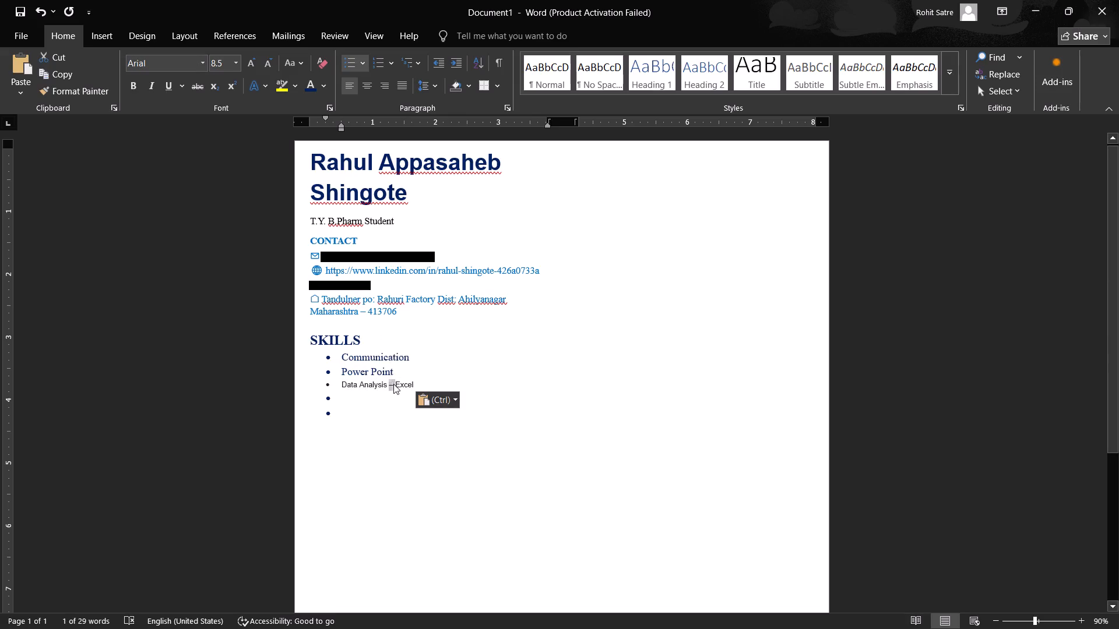
pyautogui.click(462, 340)
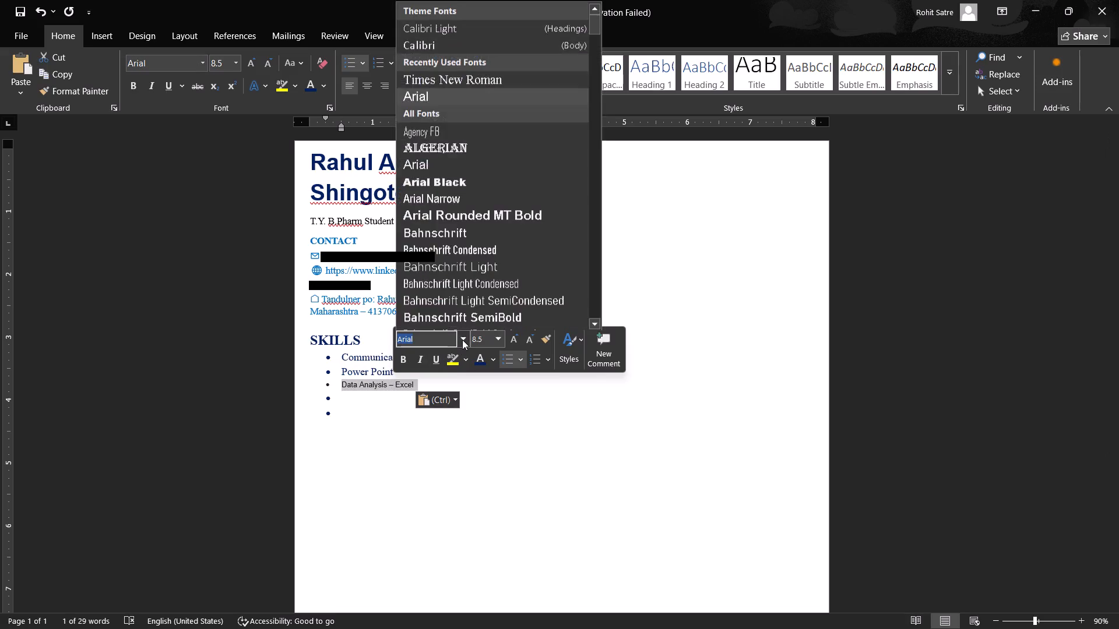
pyautogui.click(450, 78)
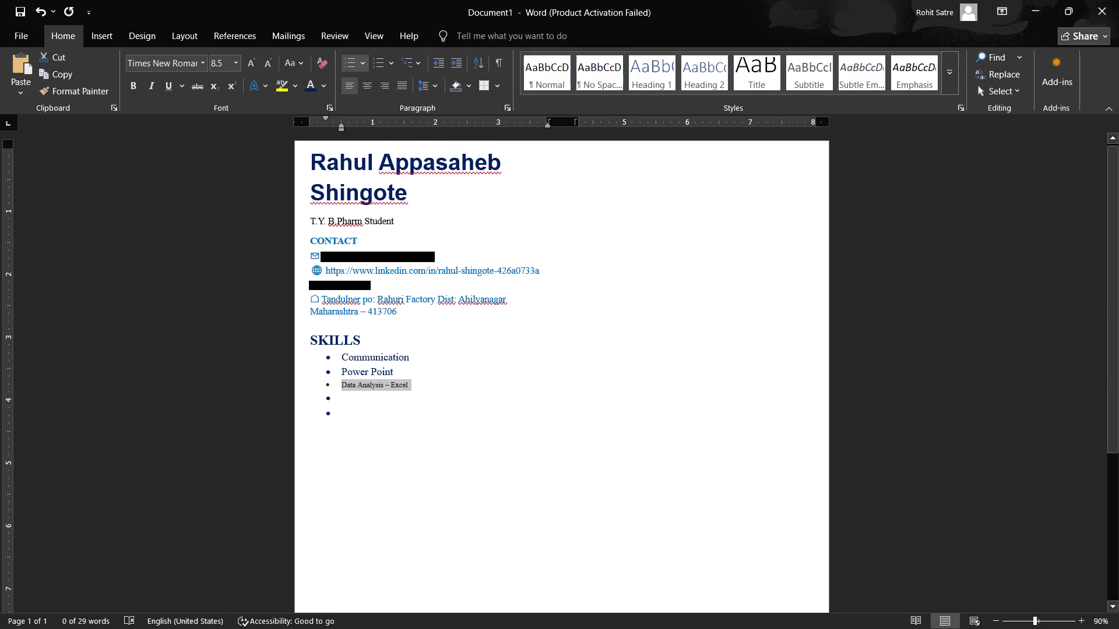
# Increase the font size of the "Data Analysis – Excel" bullet to 12.
pyautogui.click(381, 376)
pyautogui.click(382, 385)
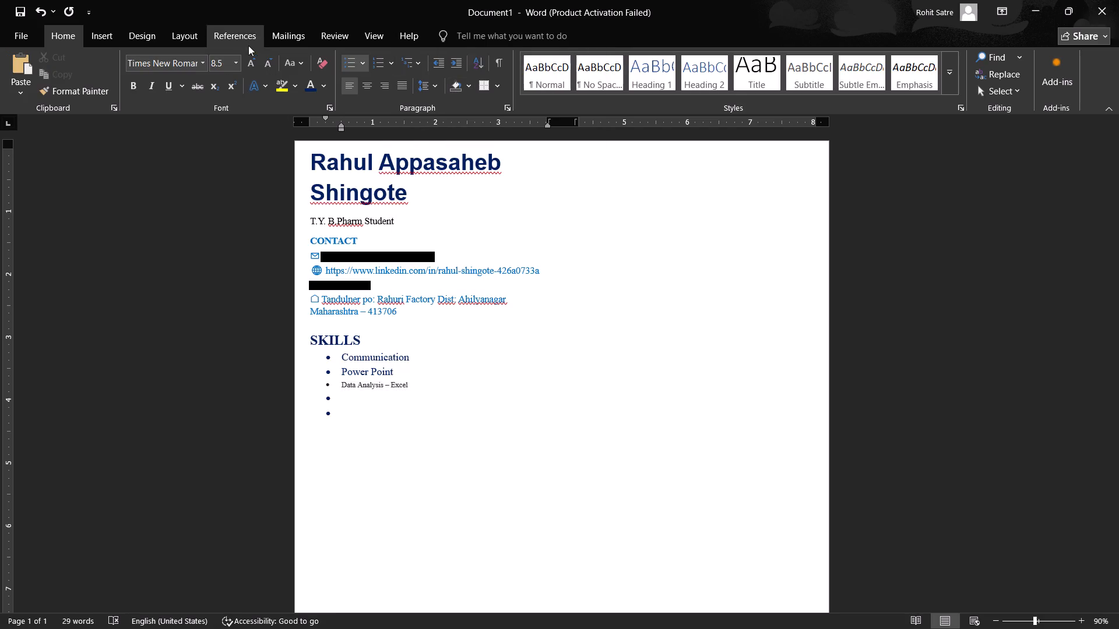
pyautogui.doubleClick(408, 383)
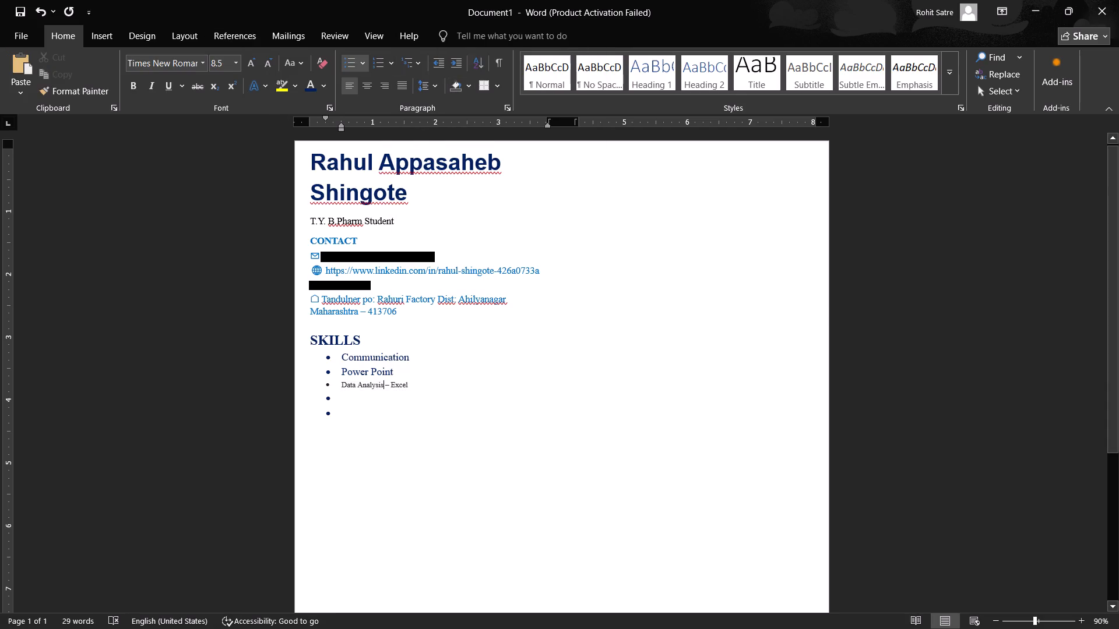
pyautogui.tripleClick(408, 383)
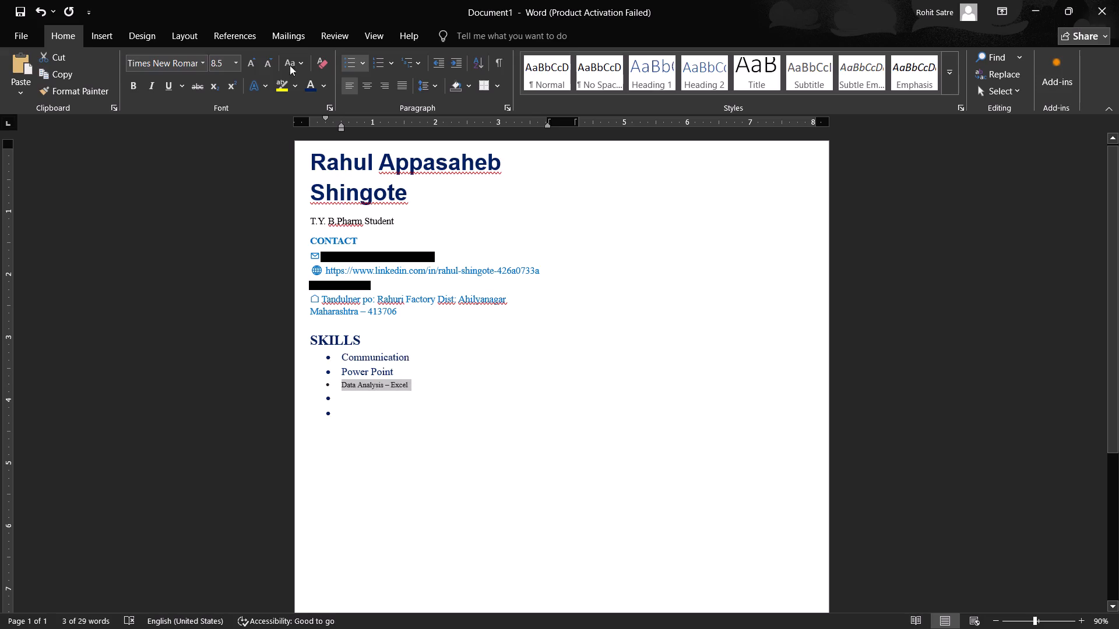
pyautogui.tripleClick(256, 64)
pyautogui.click(256, 64)
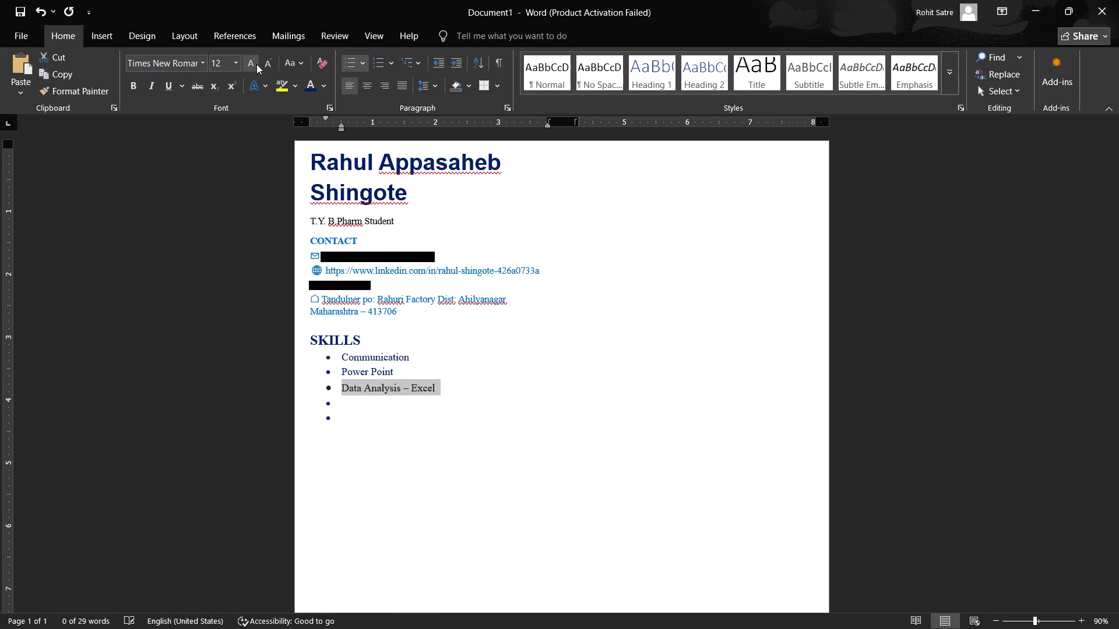
# Copy "Presentation & Coordination" from the converted resume's skills list into the empty bullet below "Data Analysis – Excel" in Document1.
pyautogui.click(353, 403)
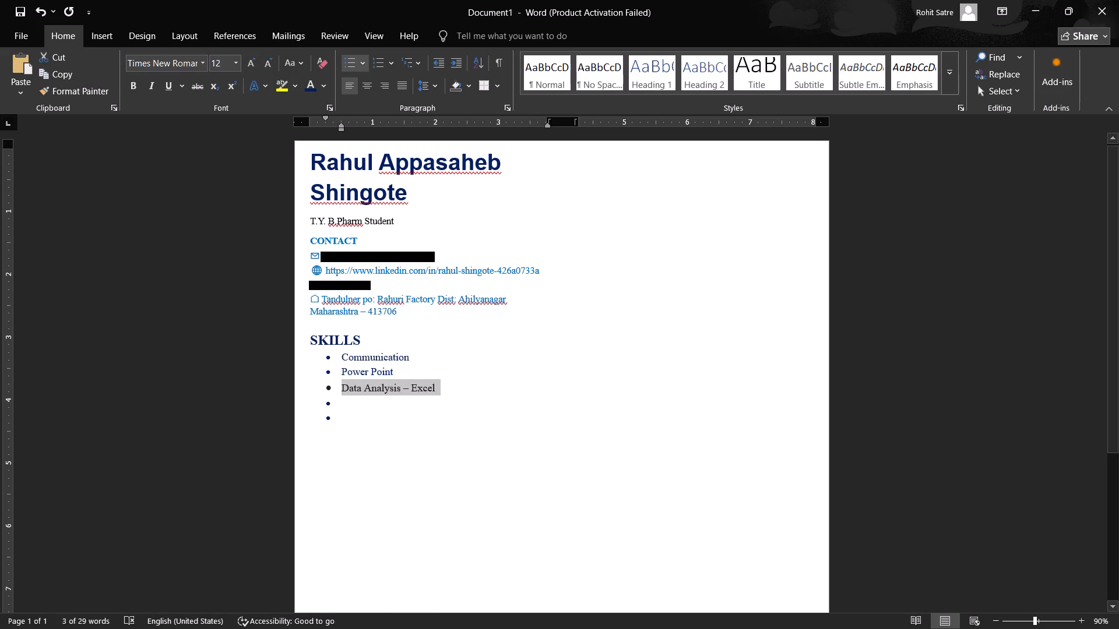
pyautogui.hotkey('alt', 'Tab')
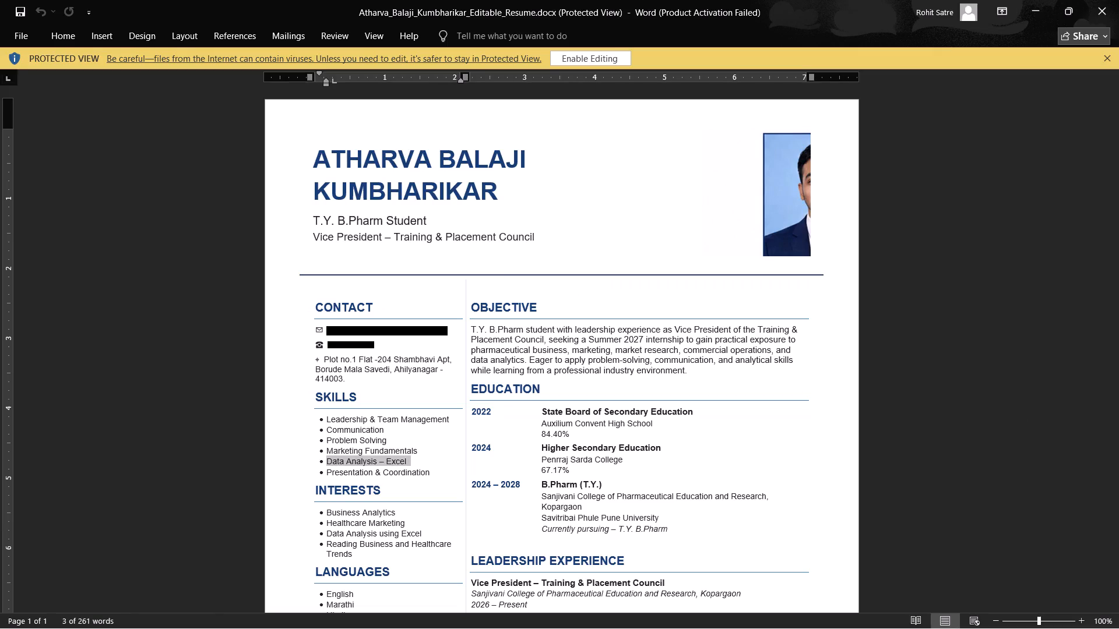
pyautogui.moveTo(429, 474); pyautogui.dragTo(330, 476)
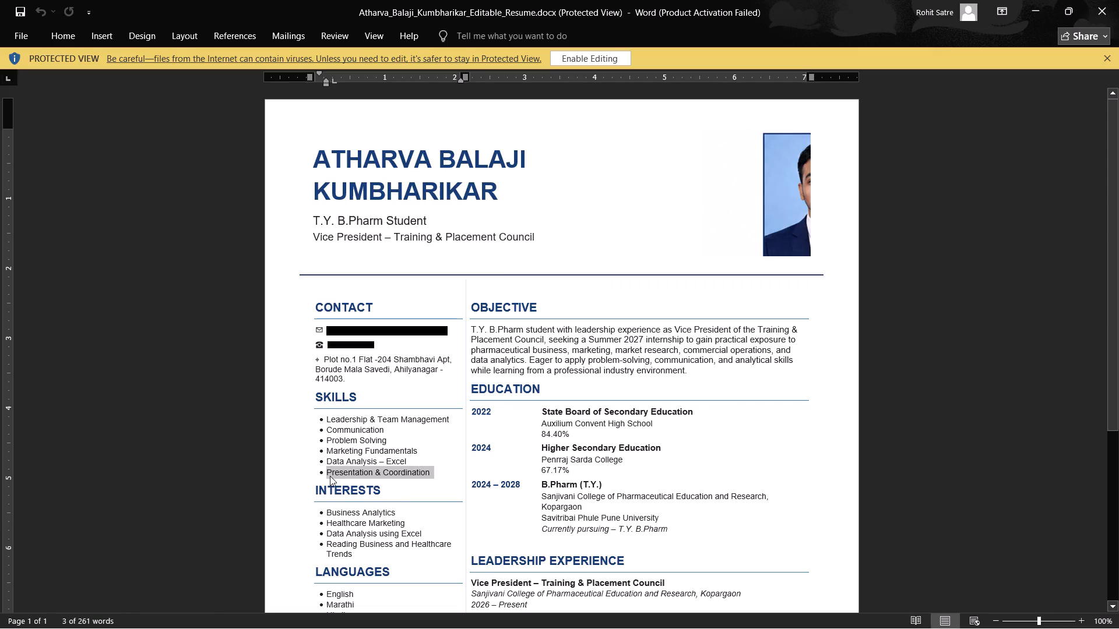
pyautogui.hotkey('ctrl', 'c')
pyautogui.hotkey('alt', 'Tab')
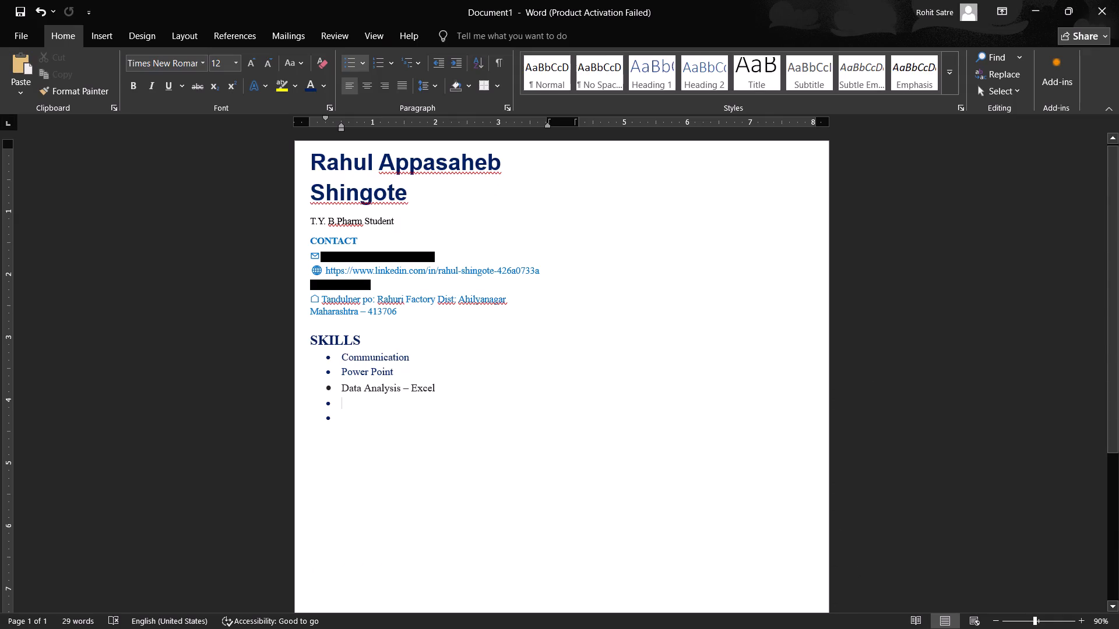
pyautogui.hotkey('ctrl', 'v')
# Delete the pasted "Presentation & Coordination" bullet with one surplus empty bullet, and paste it again into the remaining empty bullet.
pyautogui.doubleClick(438, 400)
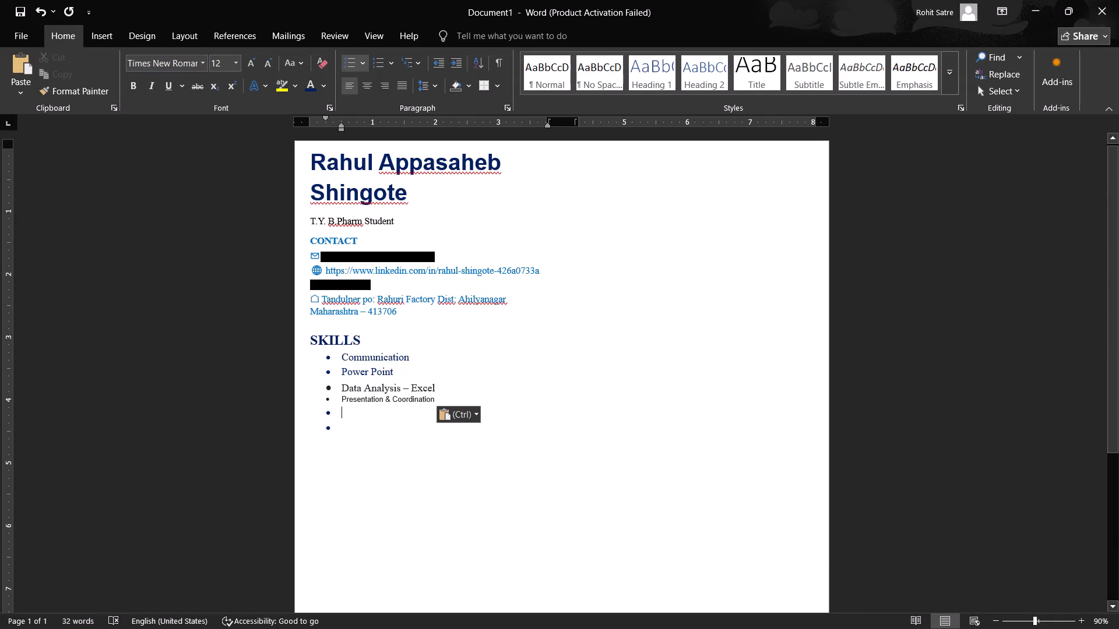
pyautogui.press('BackSpace')
pyautogui.press('BackSpace')
pyautogui.press('BackSpace')
pyautogui.press('BackSpace')
pyautogui.press('BackSpace')
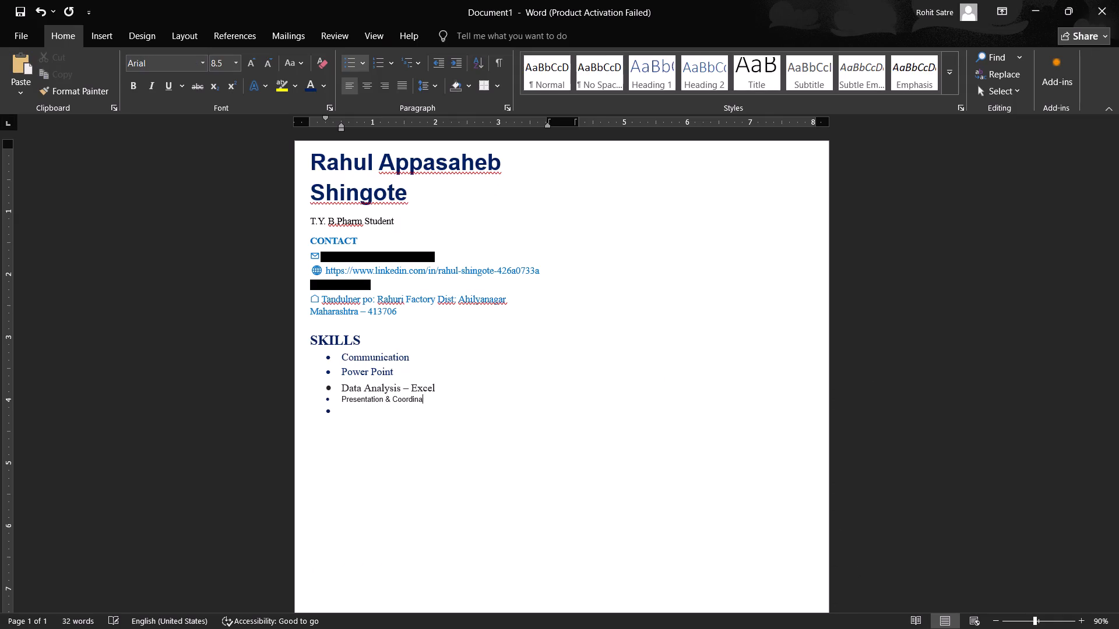
pyautogui.hotkey('ctrl', 'BackSpace')
pyautogui.hotkey('ctrl', 'BackSpace')
pyautogui.hotkey('ctrl', 'BackSpace')
pyautogui.hotkey('ctrl', 'BackSpace')
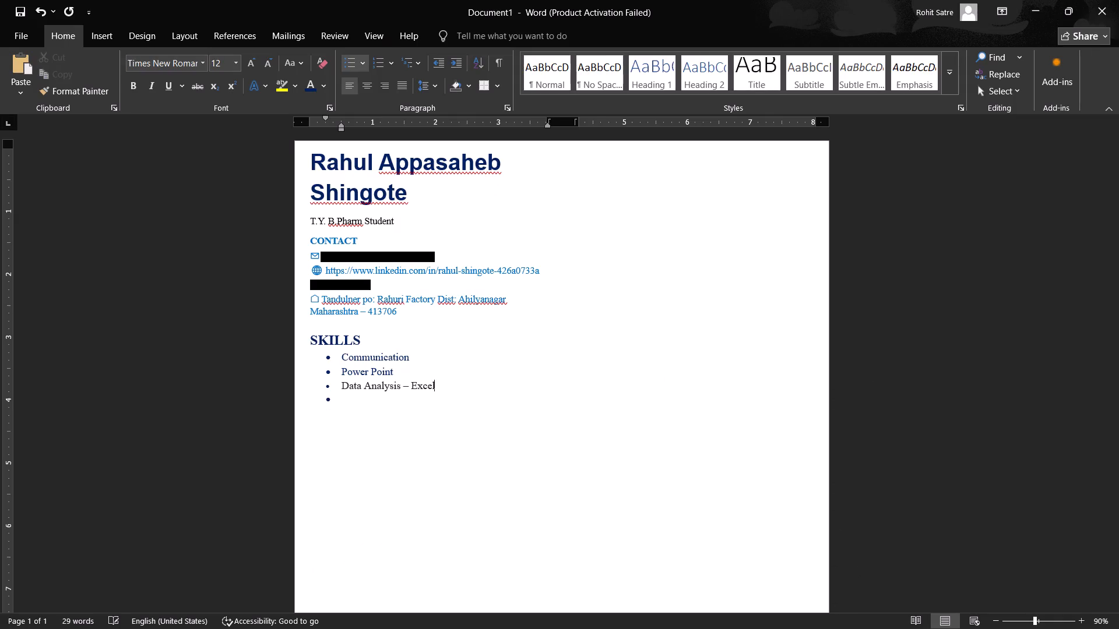
pyautogui.click(344, 400)
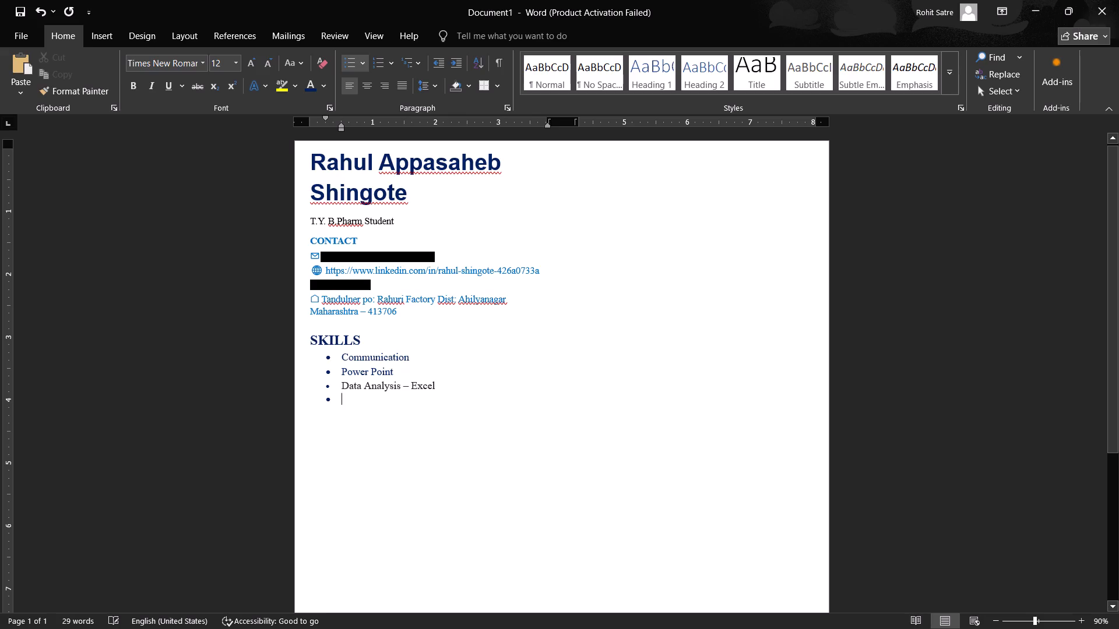
pyautogui.hotkey('ctrl', 'v')
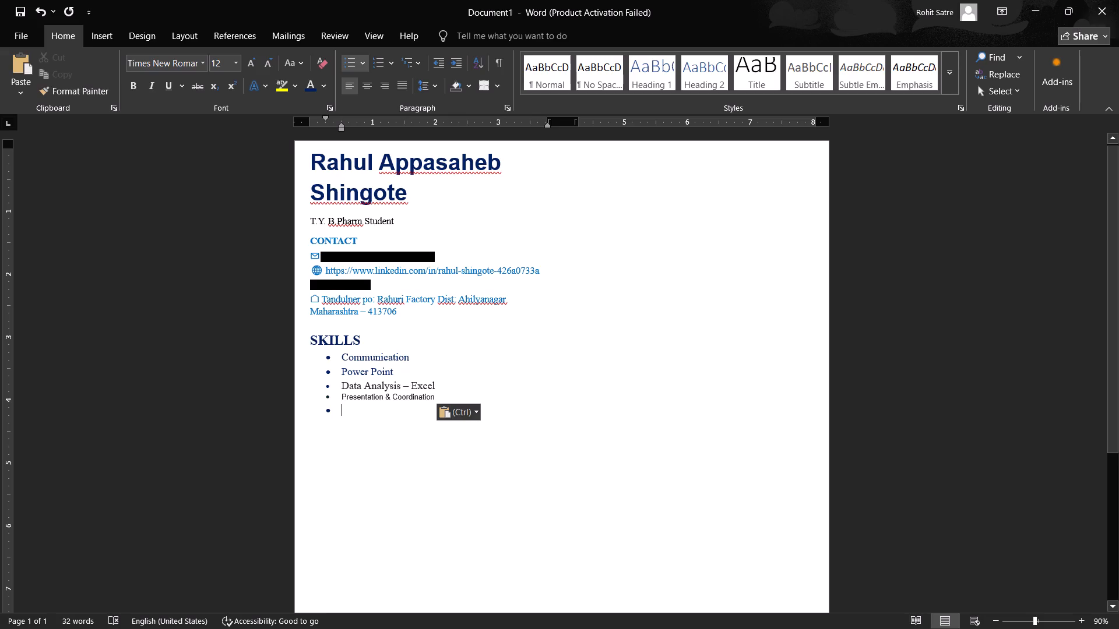
# Format the "Presentation & Coordination" bullet as Times New Roman in font size 12.
pyautogui.tripleClick(436, 396)
pyautogui.tripleClick(559, 350)
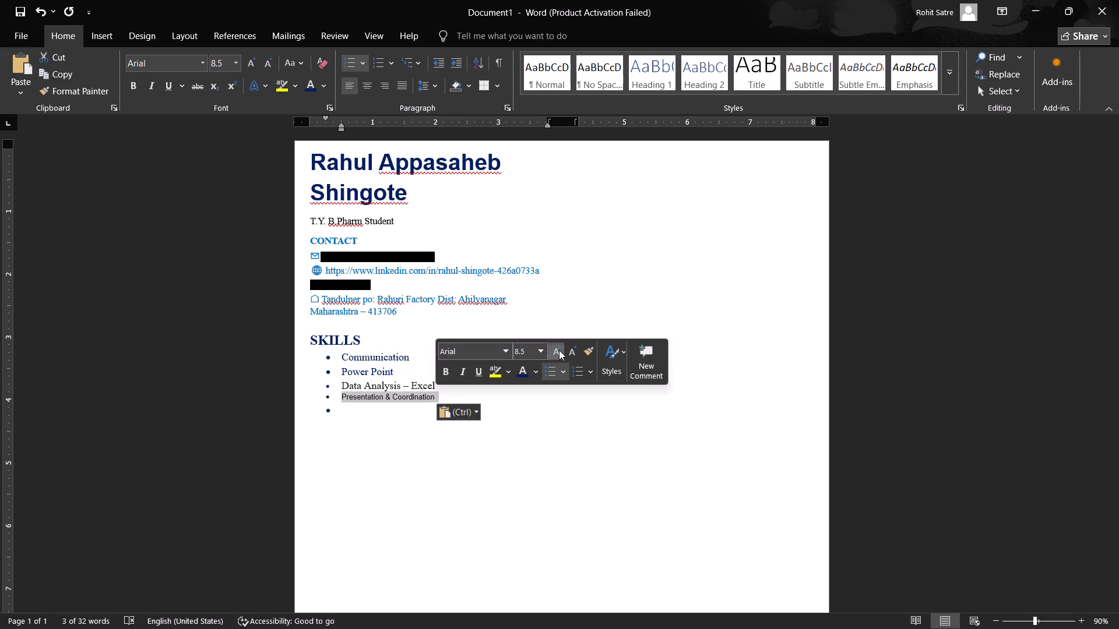
pyautogui.doubleClick(559, 350)
pyautogui.click(574, 353)
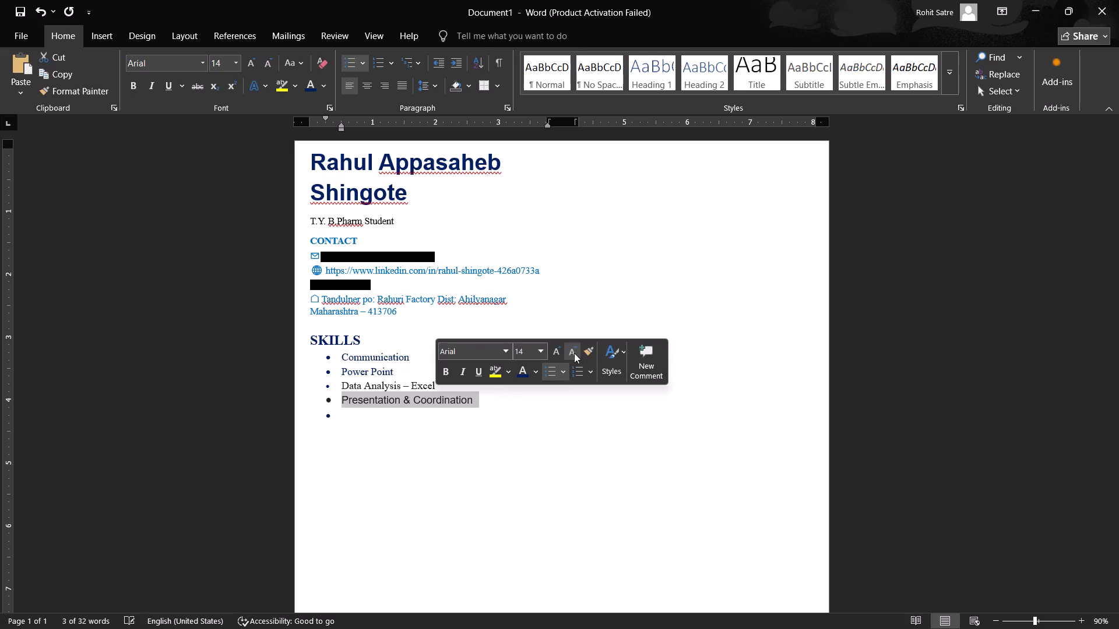
pyautogui.click(508, 351)
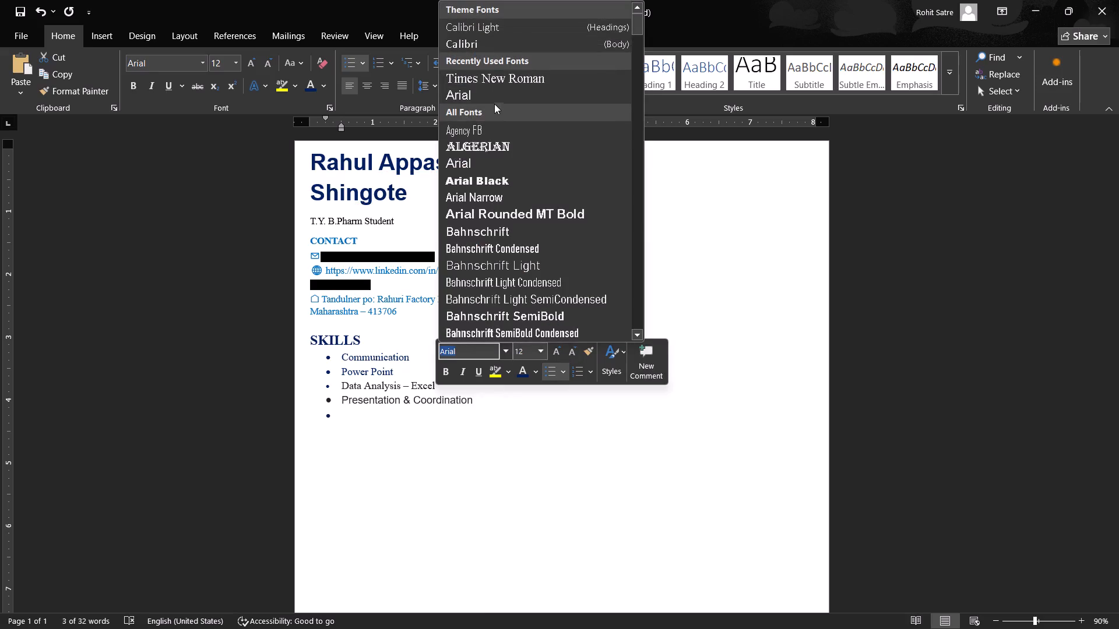
pyautogui.click(481, 70)
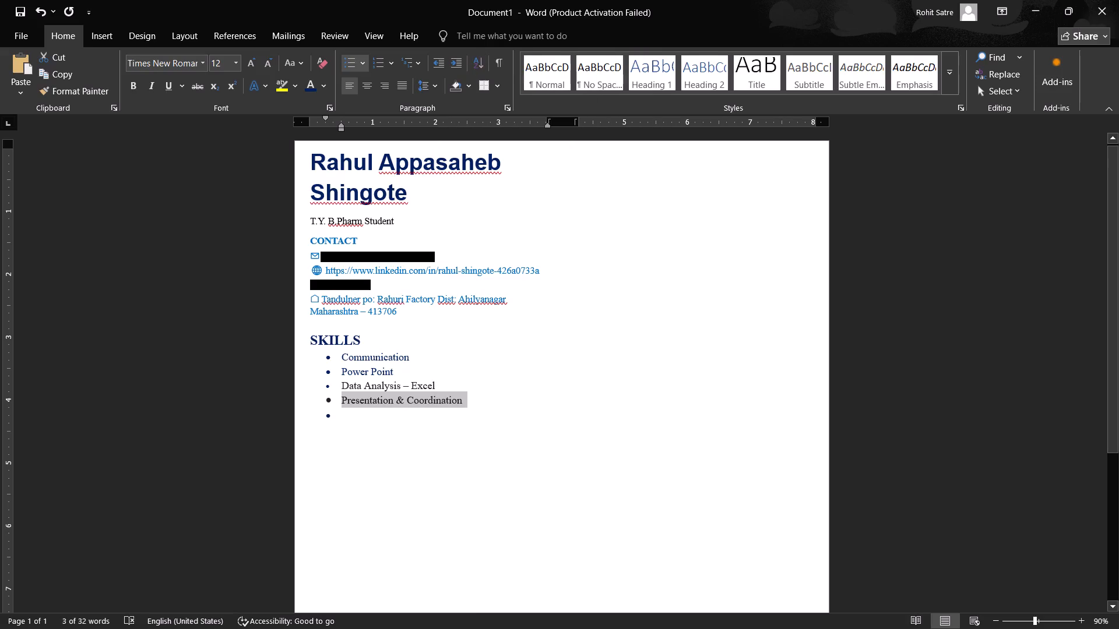
# Increase the size of the skills list's bullet symbols to 11.
pyautogui.doubleClick(330, 387)
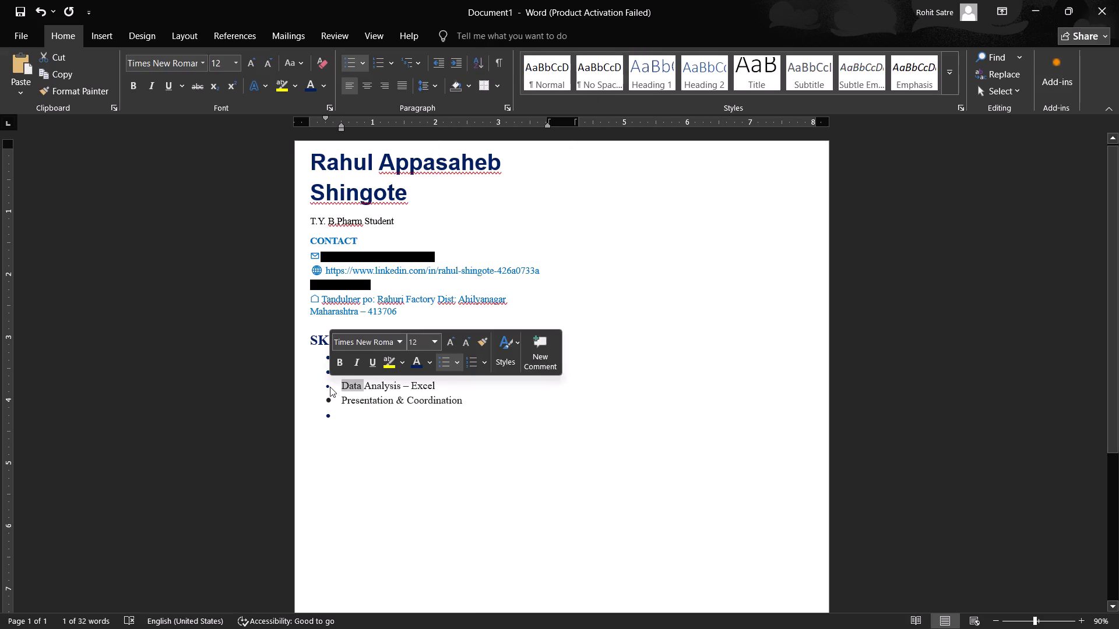
pyautogui.click(328, 385)
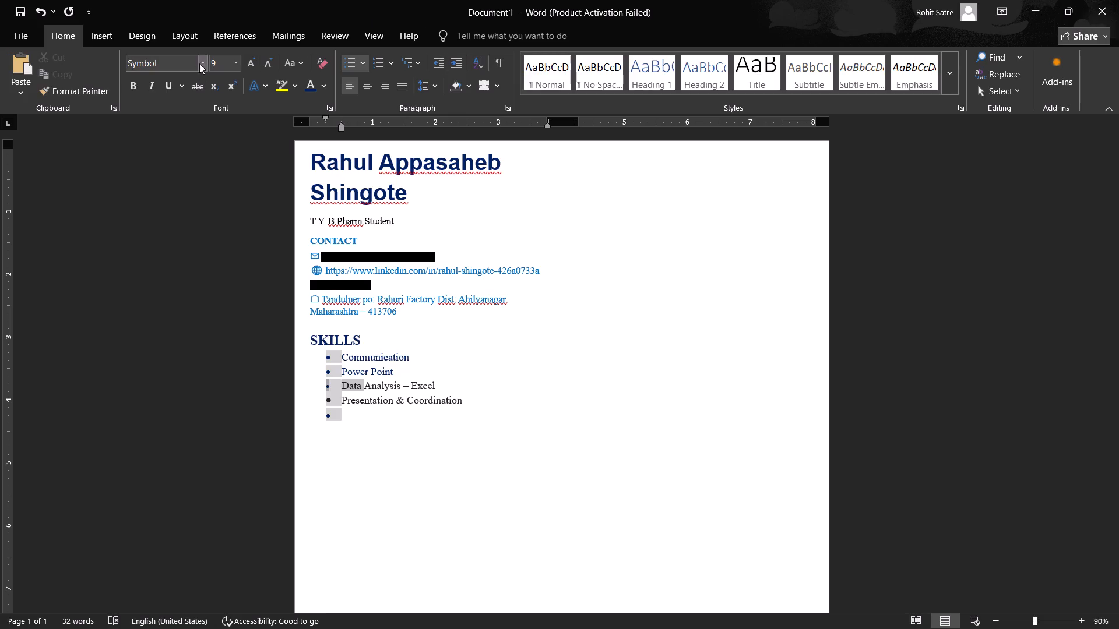
pyautogui.click(252, 61)
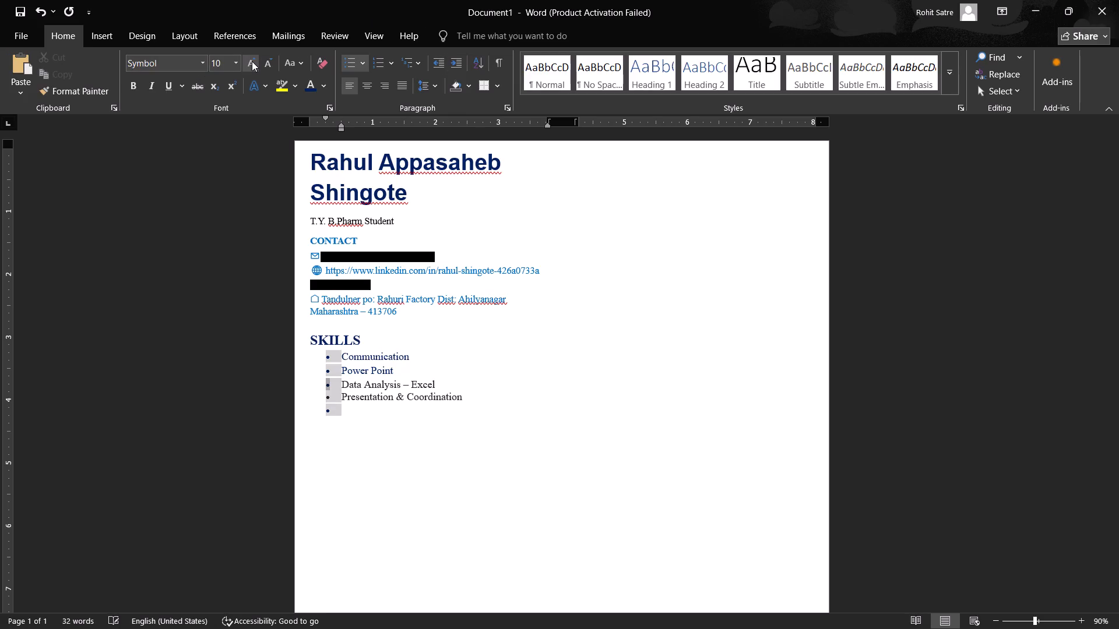
pyautogui.click(252, 61)
pyautogui.click(434, 437)
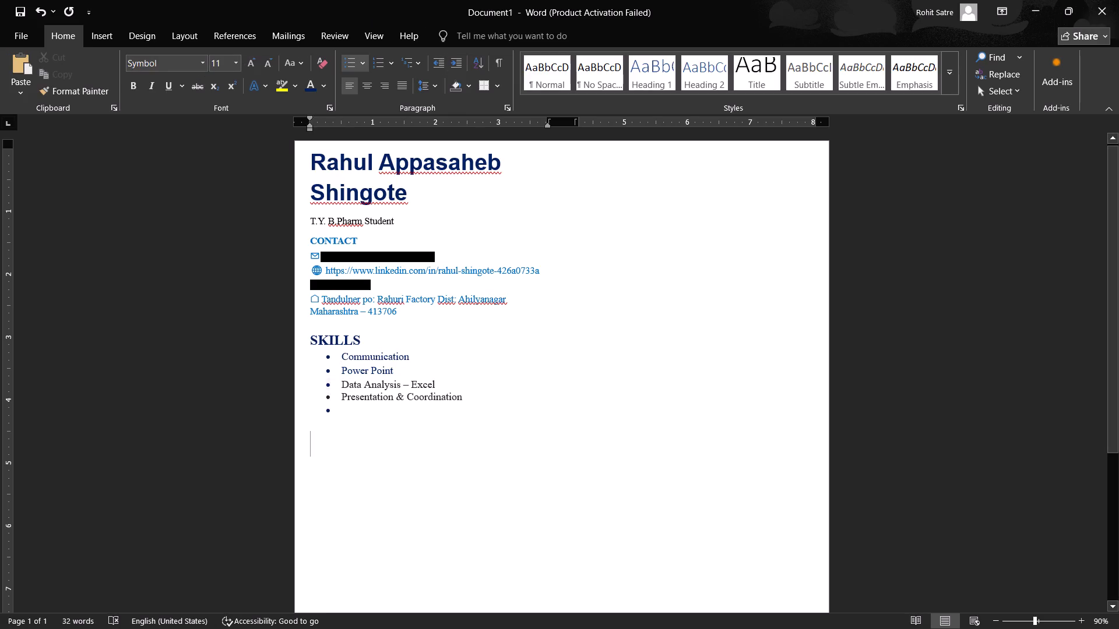
# Delete the empty bullet at the end of the skills list.
pyautogui.click(348, 411)
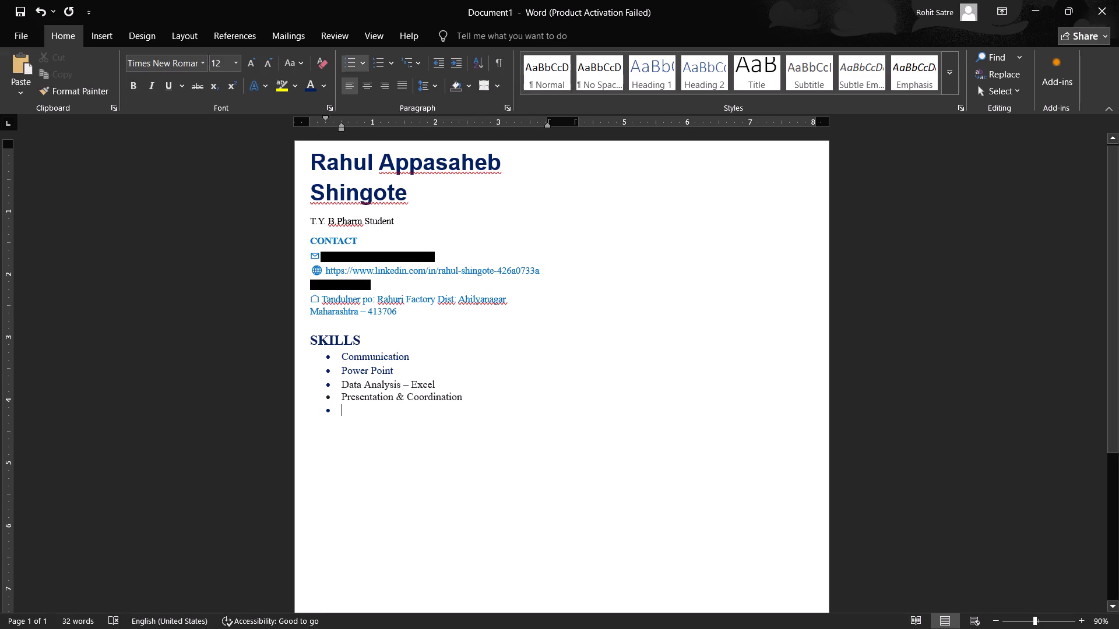
pyautogui.press('BackSpace')
pyautogui.press('BackSpace')
pyautogui.press('BackSpace')
pyautogui.press('BackSpace')
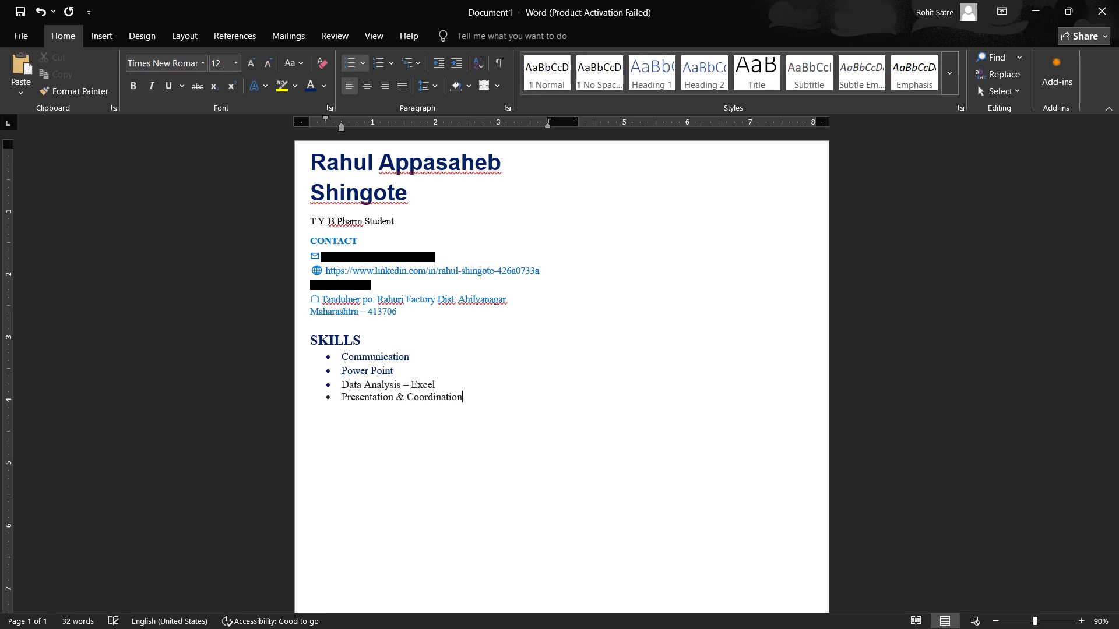
# Change the font colour of all four skills bullets, from Communication to Presentation & Coordination, to Automatic.
pyautogui.hotkey('alt', 'Tab')
pyautogui.hotkey('alt', 'Tab')
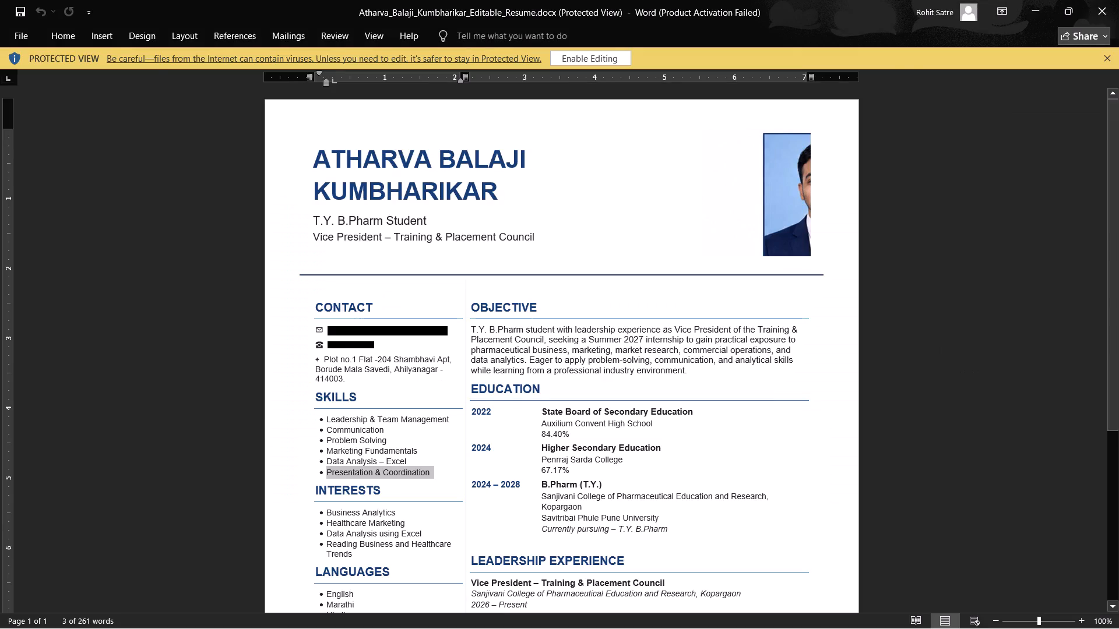
pyautogui.moveTo(473, 402); pyautogui.dragTo(342, 366)
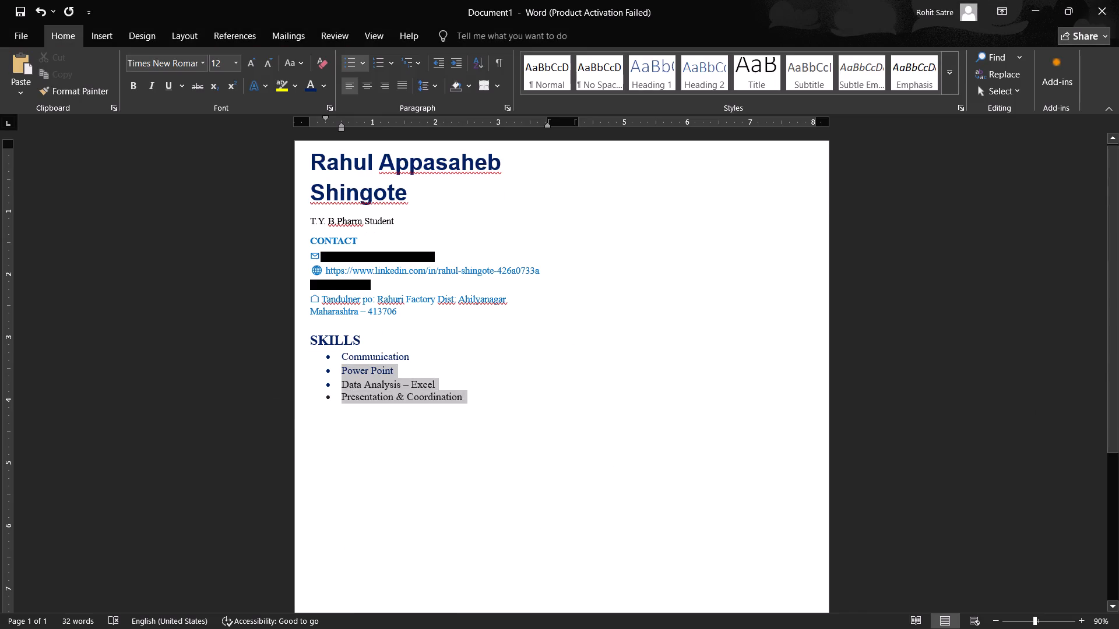
pyautogui.moveTo(342, 366); pyautogui.dragTo(339, 358)
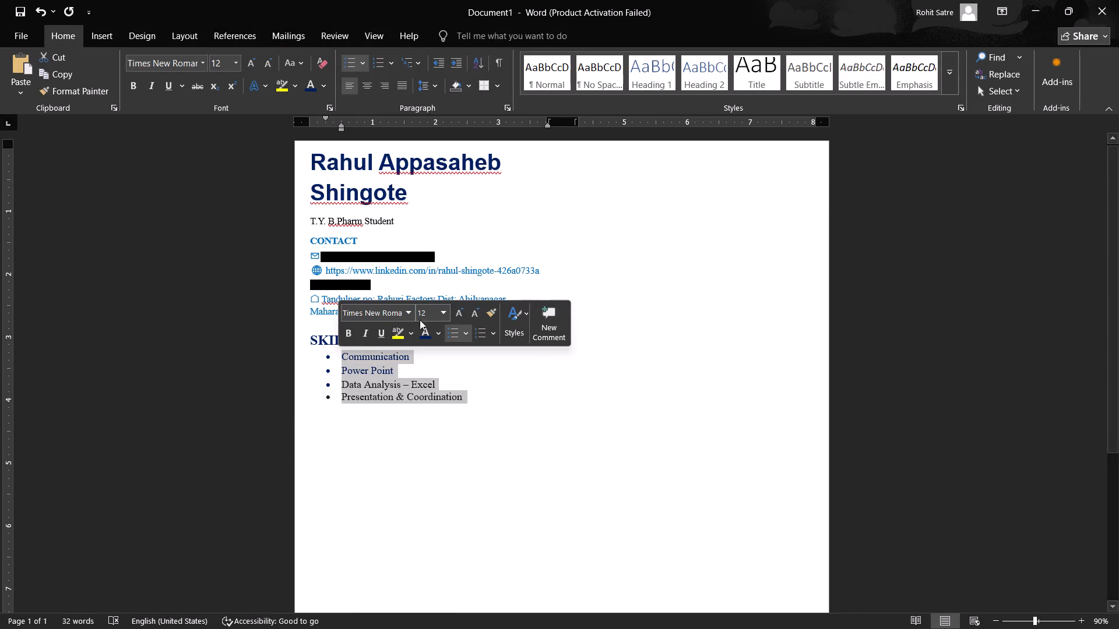
pyautogui.click(437, 327)
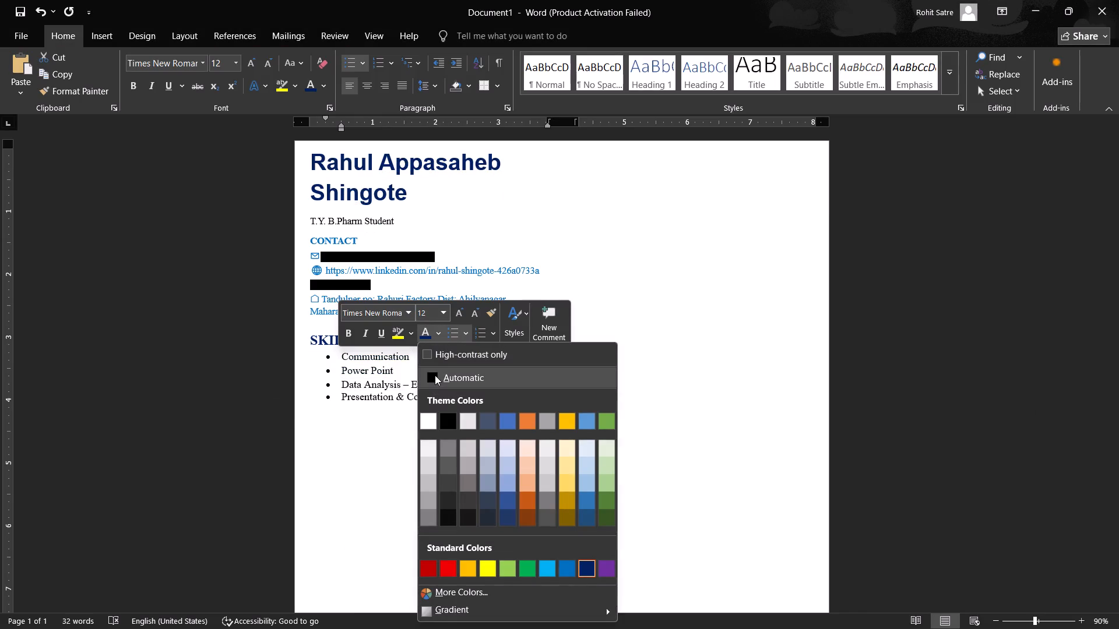
pyautogui.click(435, 375)
pyautogui.click(469, 394)
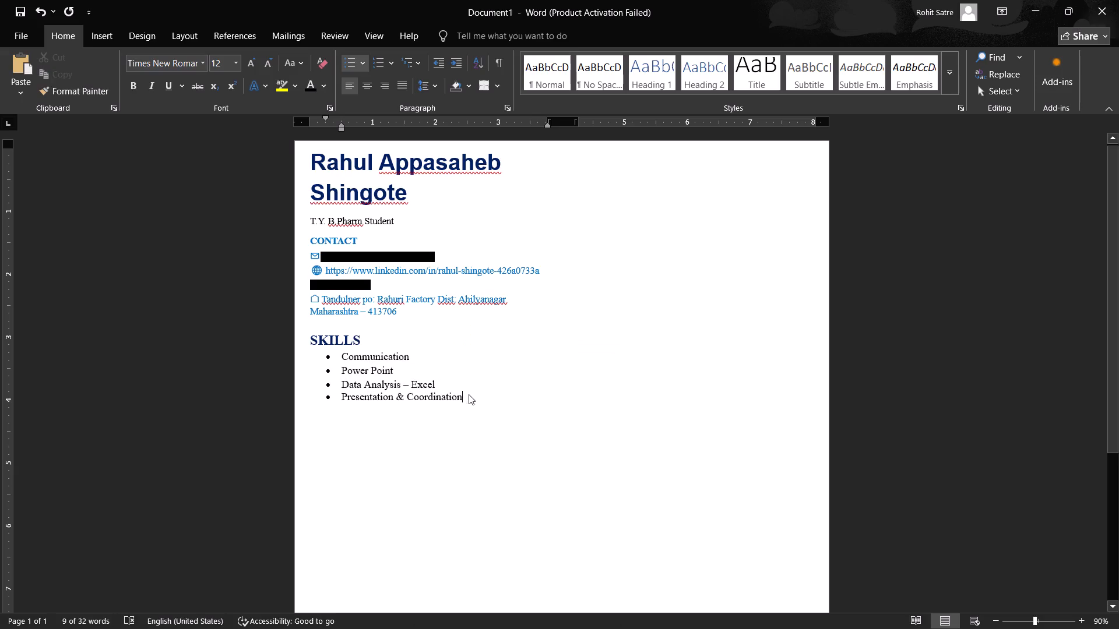
# Start a new unbulleted line at the left margin below the skills list.
pyautogui.press('Return')
pyautogui.press('BackSpace')
pyautogui.press('BackSpace')
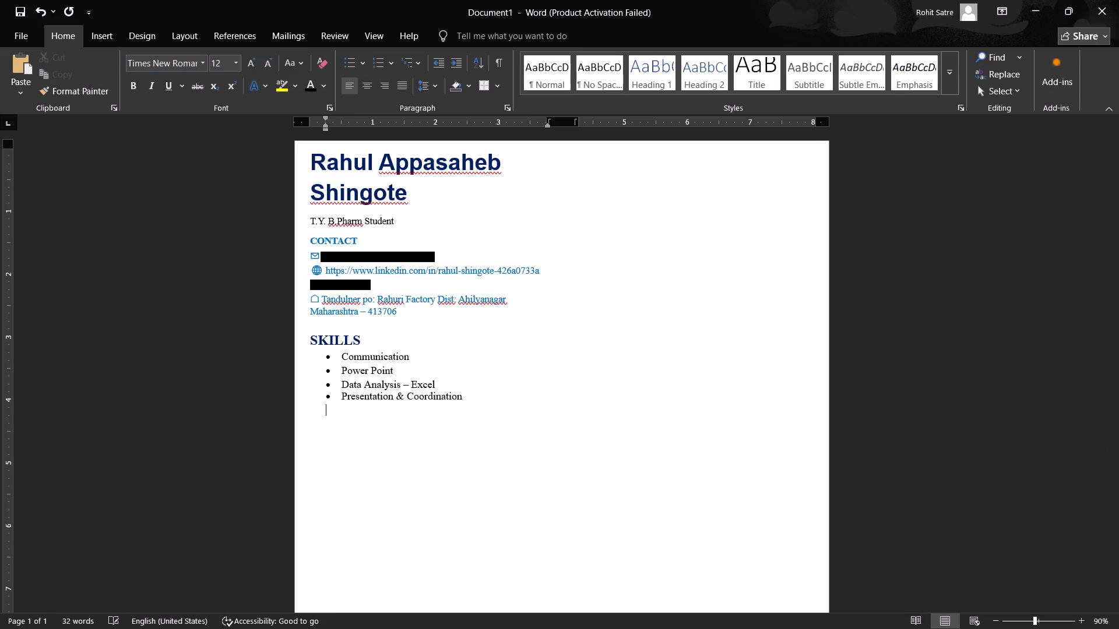
pyautogui.press('BackSpace')
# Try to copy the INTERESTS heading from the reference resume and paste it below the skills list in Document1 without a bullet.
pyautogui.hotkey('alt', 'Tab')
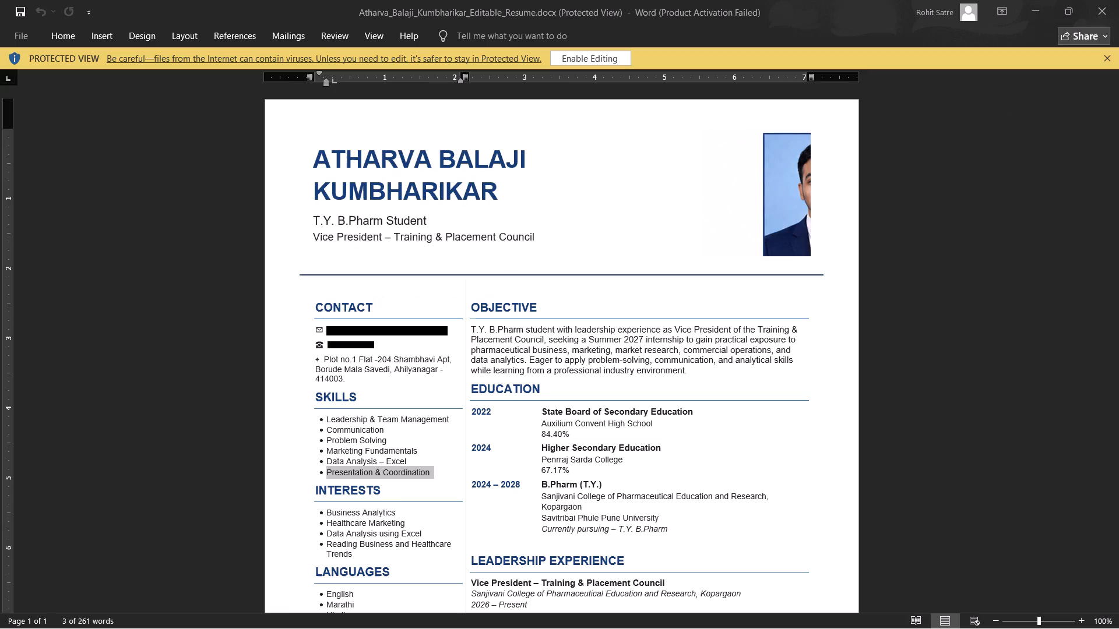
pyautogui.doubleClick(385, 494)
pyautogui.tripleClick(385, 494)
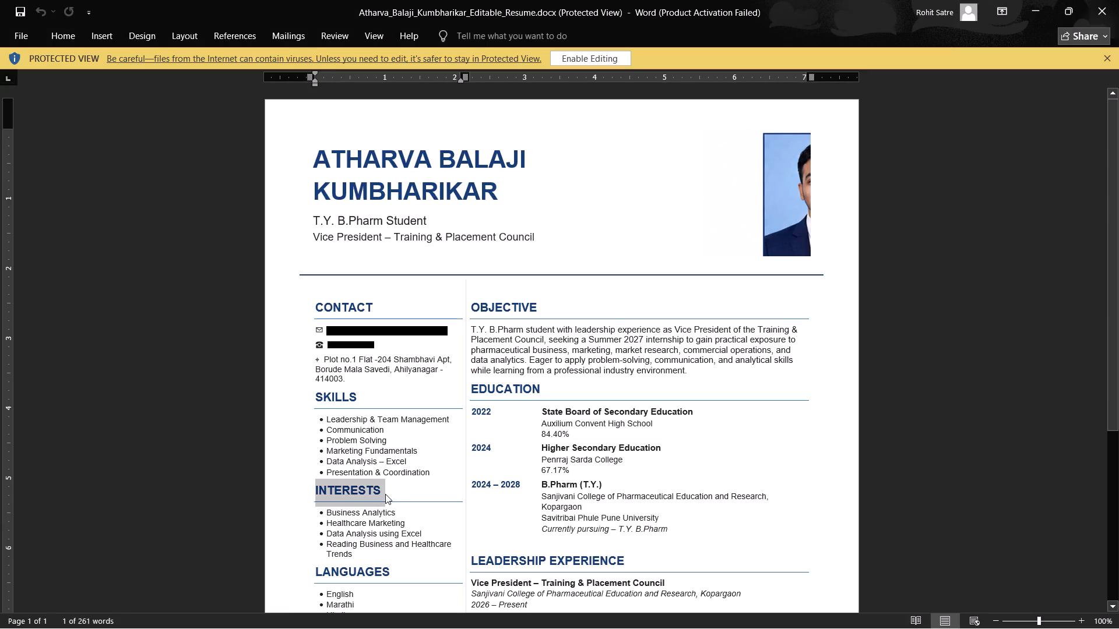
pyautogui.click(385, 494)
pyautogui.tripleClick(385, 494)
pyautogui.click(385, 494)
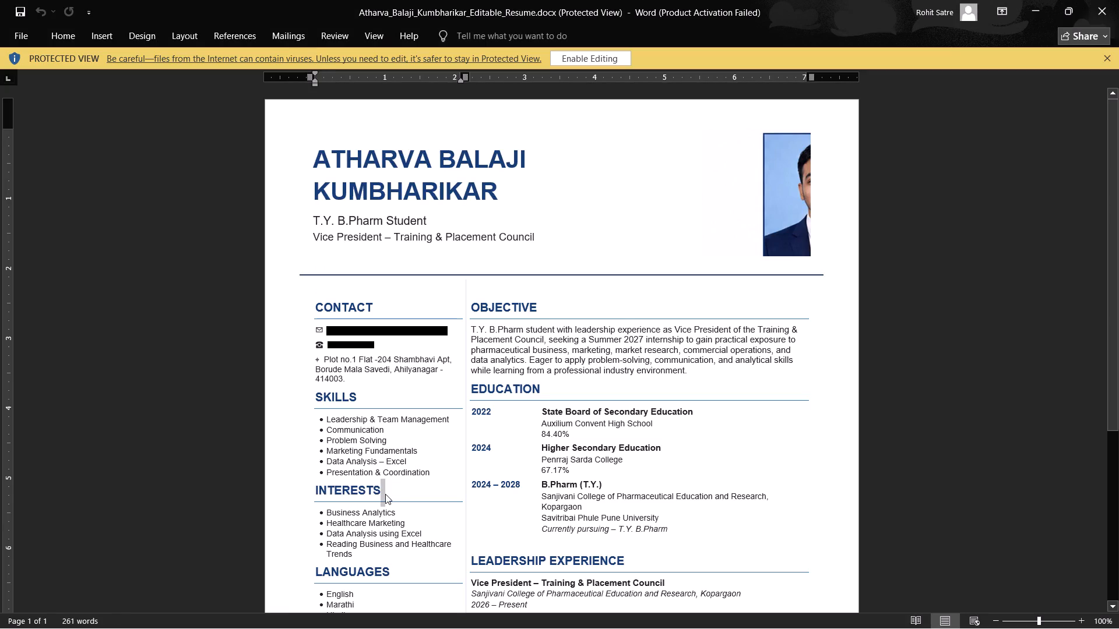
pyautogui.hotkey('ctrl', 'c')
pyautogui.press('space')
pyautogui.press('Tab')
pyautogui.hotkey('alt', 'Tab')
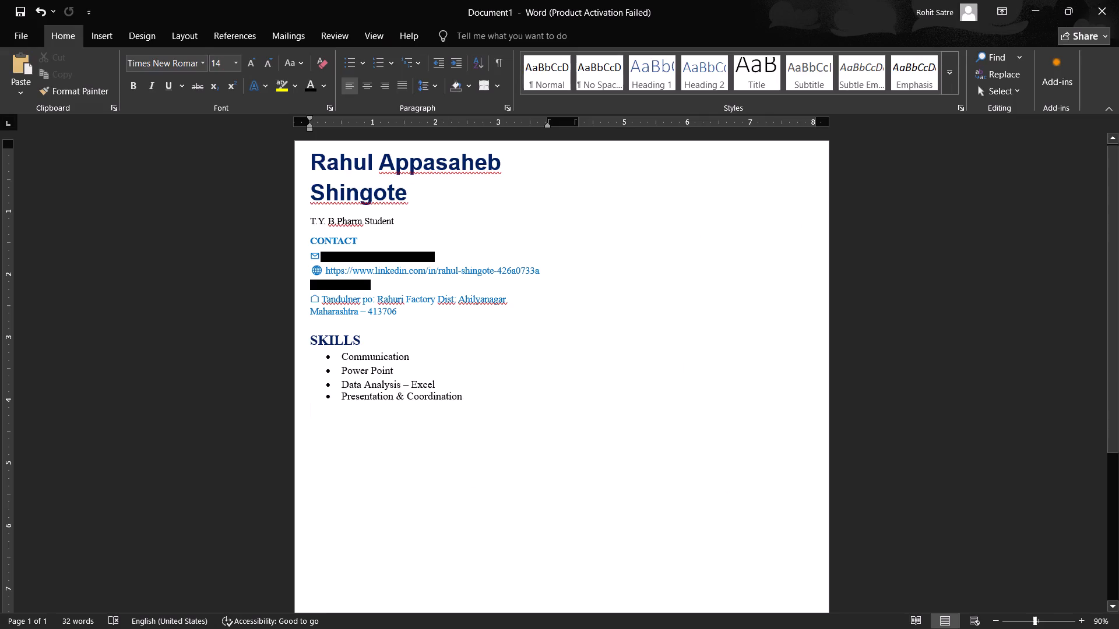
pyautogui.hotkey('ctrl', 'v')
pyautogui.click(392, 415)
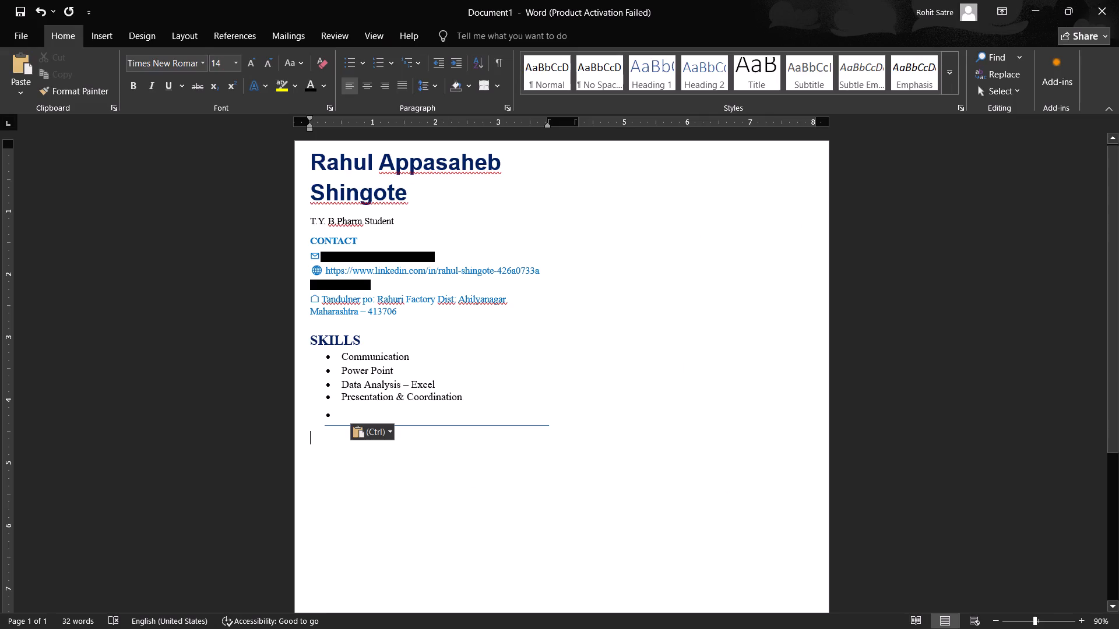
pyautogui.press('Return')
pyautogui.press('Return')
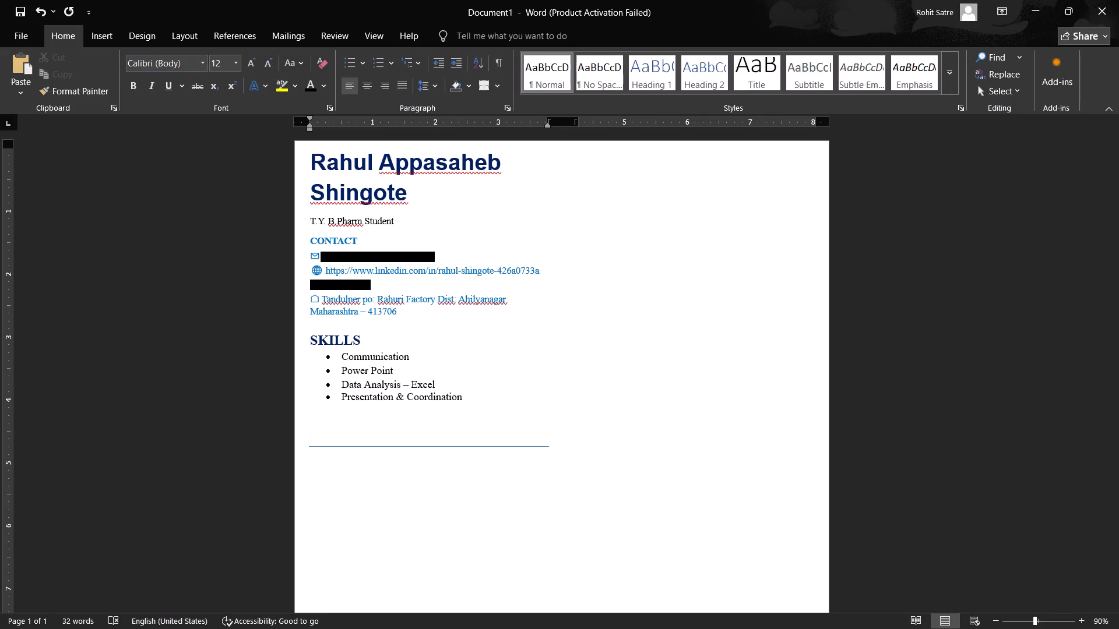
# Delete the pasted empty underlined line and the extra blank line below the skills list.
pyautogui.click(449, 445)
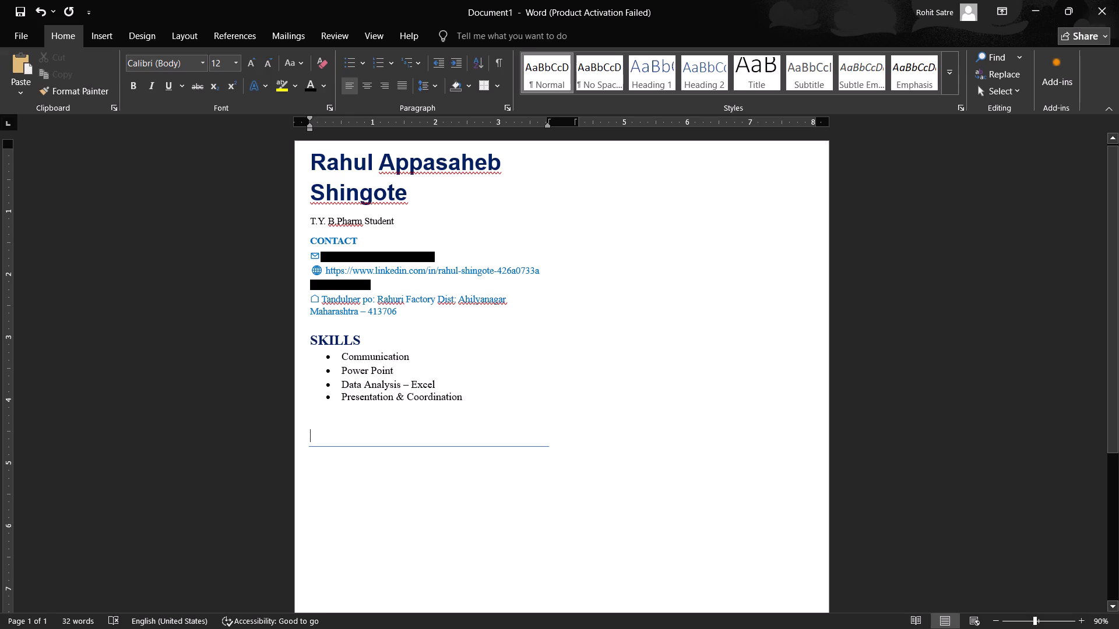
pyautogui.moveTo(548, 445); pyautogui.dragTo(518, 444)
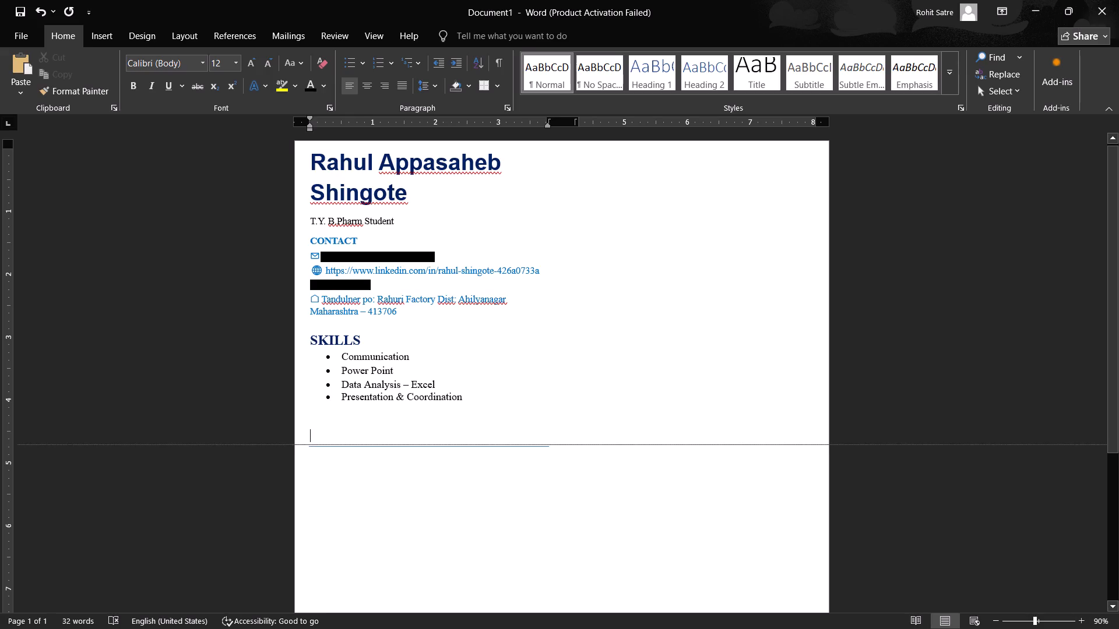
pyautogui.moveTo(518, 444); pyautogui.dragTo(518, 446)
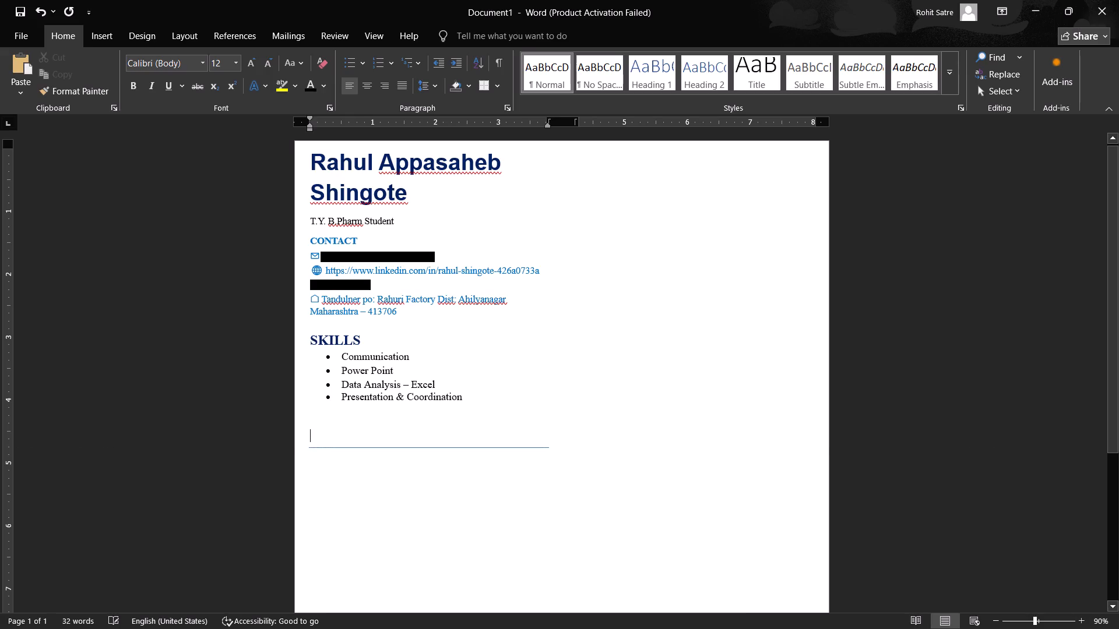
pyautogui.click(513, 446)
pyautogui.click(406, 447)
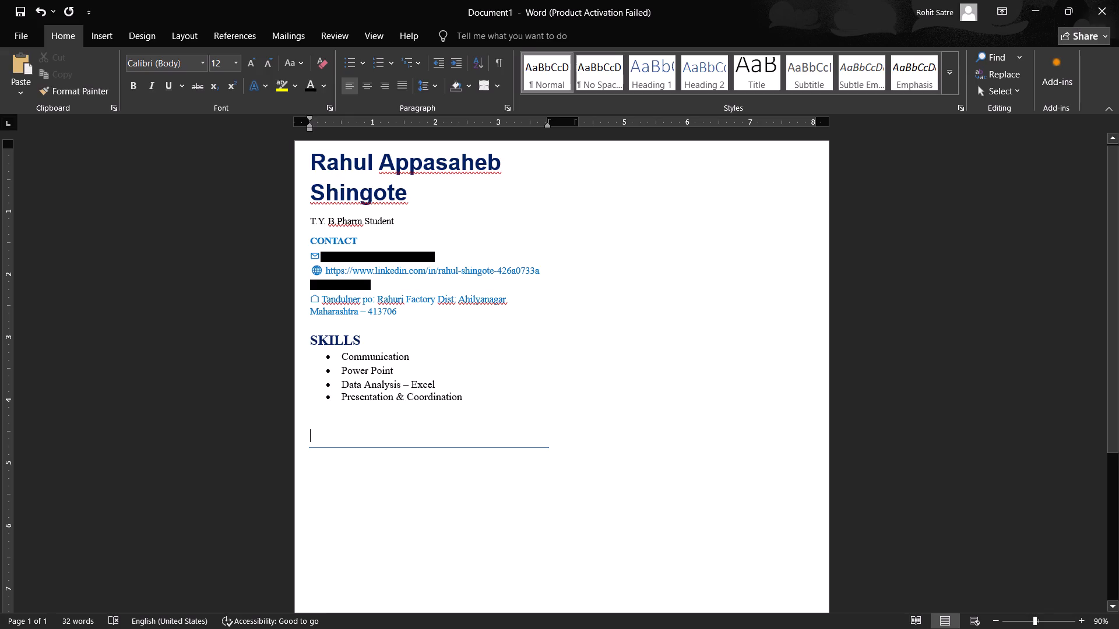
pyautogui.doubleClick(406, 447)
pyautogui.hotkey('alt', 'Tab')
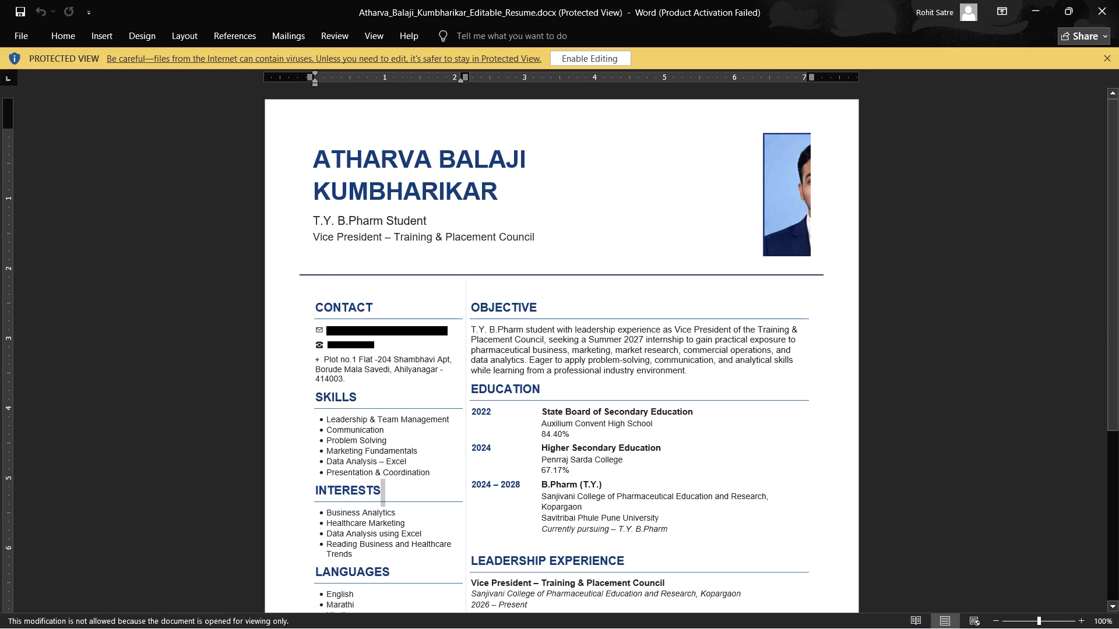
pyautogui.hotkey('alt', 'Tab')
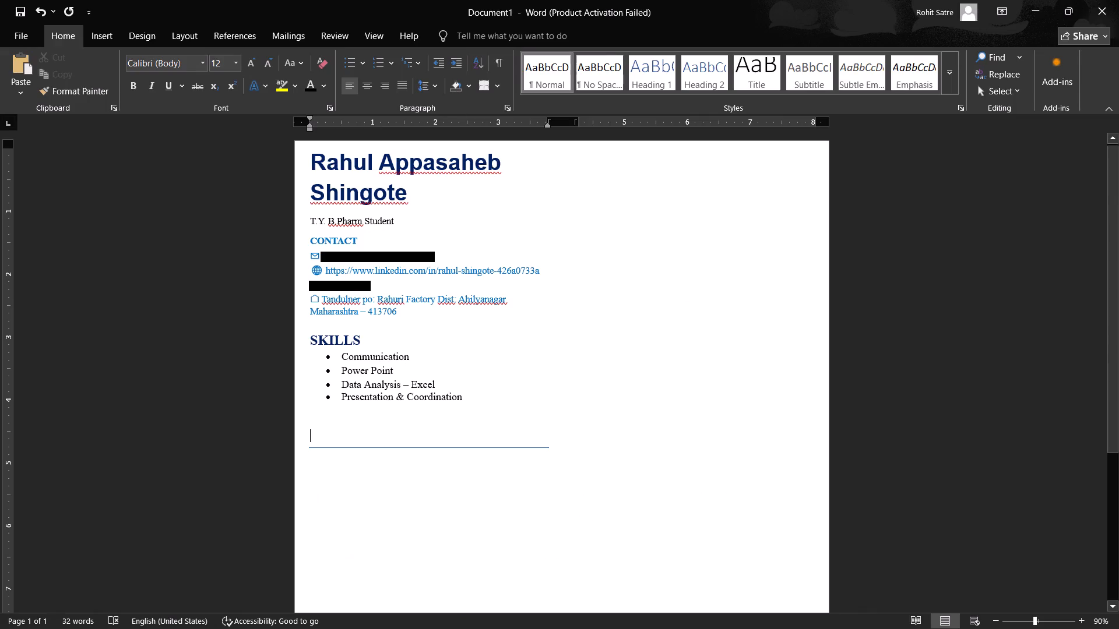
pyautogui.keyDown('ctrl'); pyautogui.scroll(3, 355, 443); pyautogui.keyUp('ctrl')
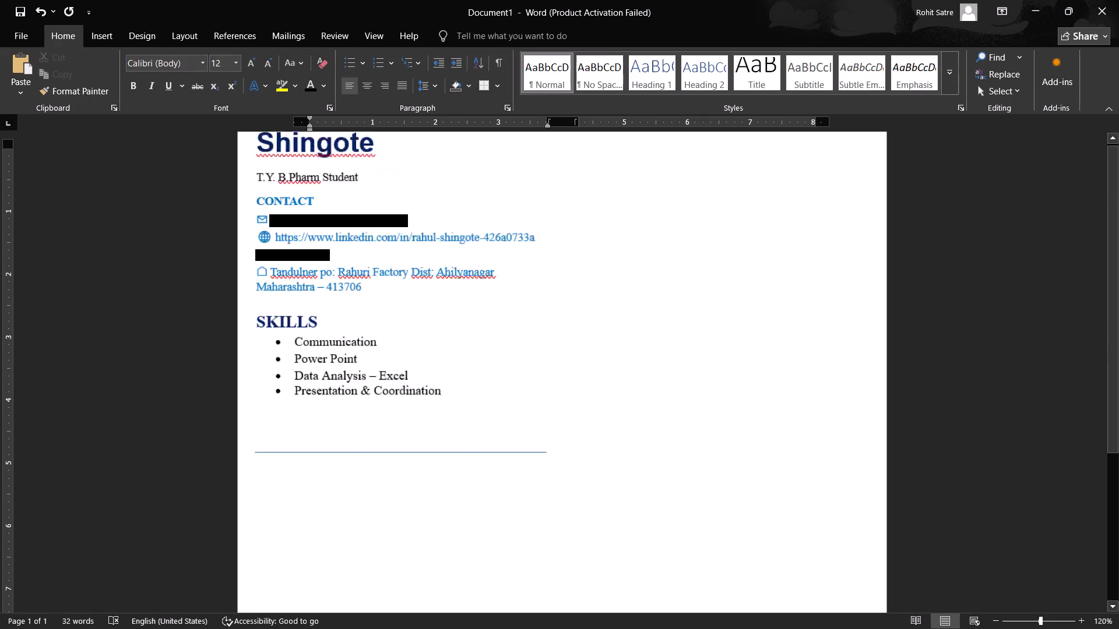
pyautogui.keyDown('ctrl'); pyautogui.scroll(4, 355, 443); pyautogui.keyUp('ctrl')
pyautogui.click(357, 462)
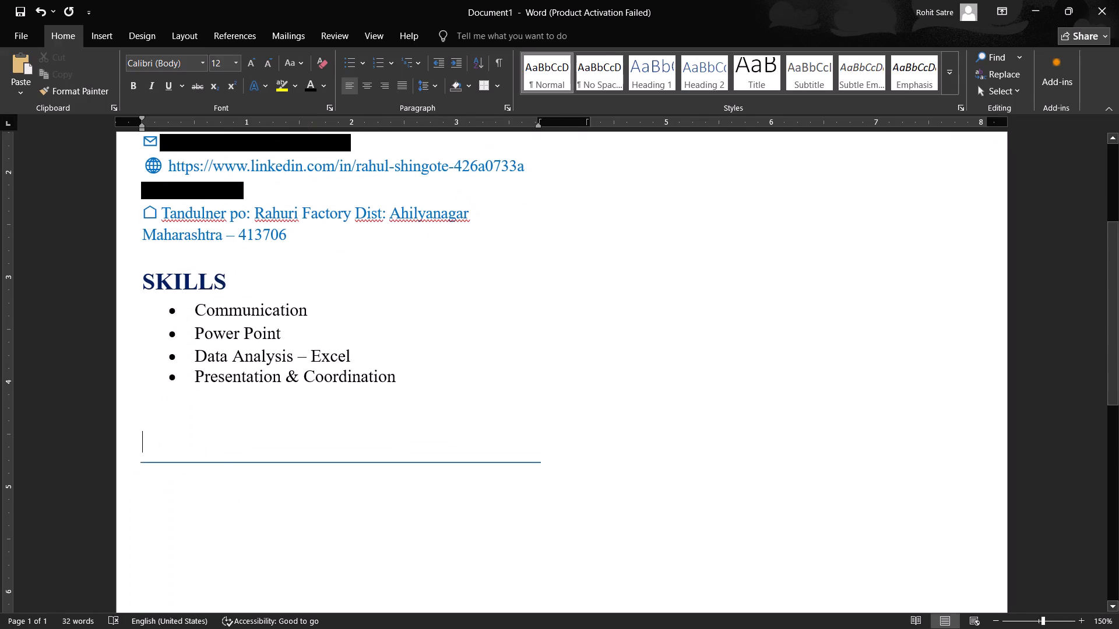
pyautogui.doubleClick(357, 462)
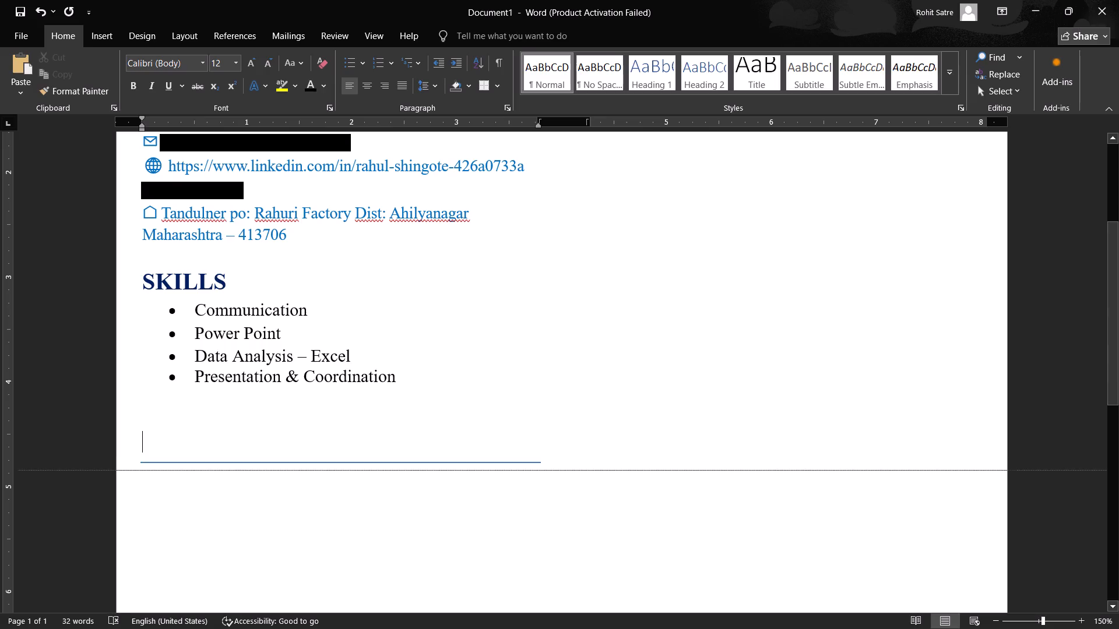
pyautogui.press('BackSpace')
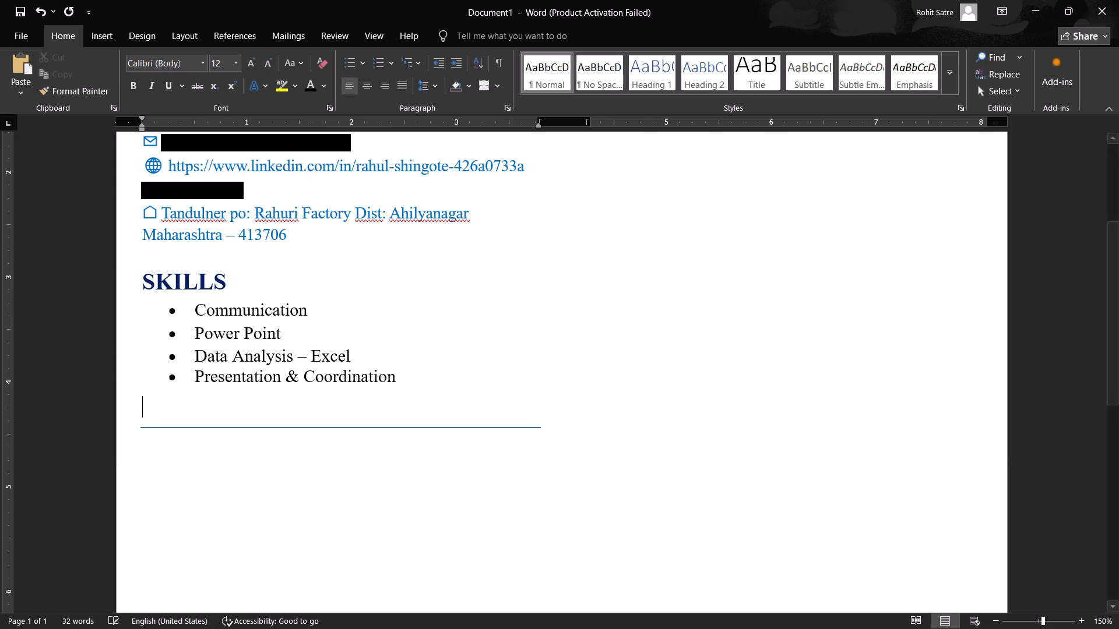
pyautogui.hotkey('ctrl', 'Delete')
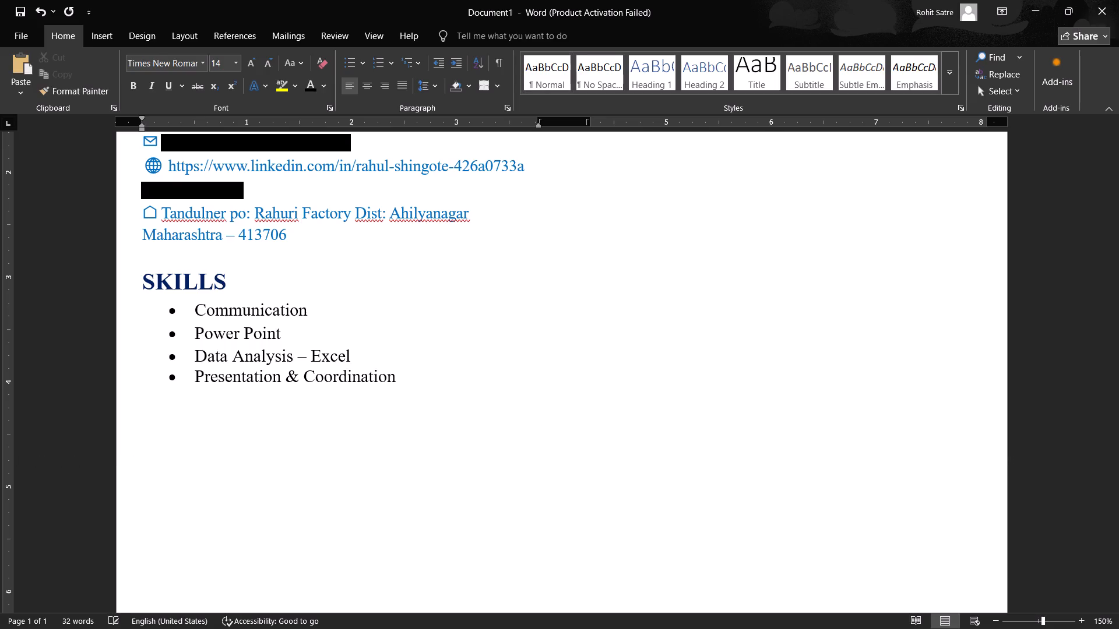
# Copy the INTERESTS heading from the reference resume and paste it below the skills list in Document1.
pyautogui.hotkey('alt', 'Tab')
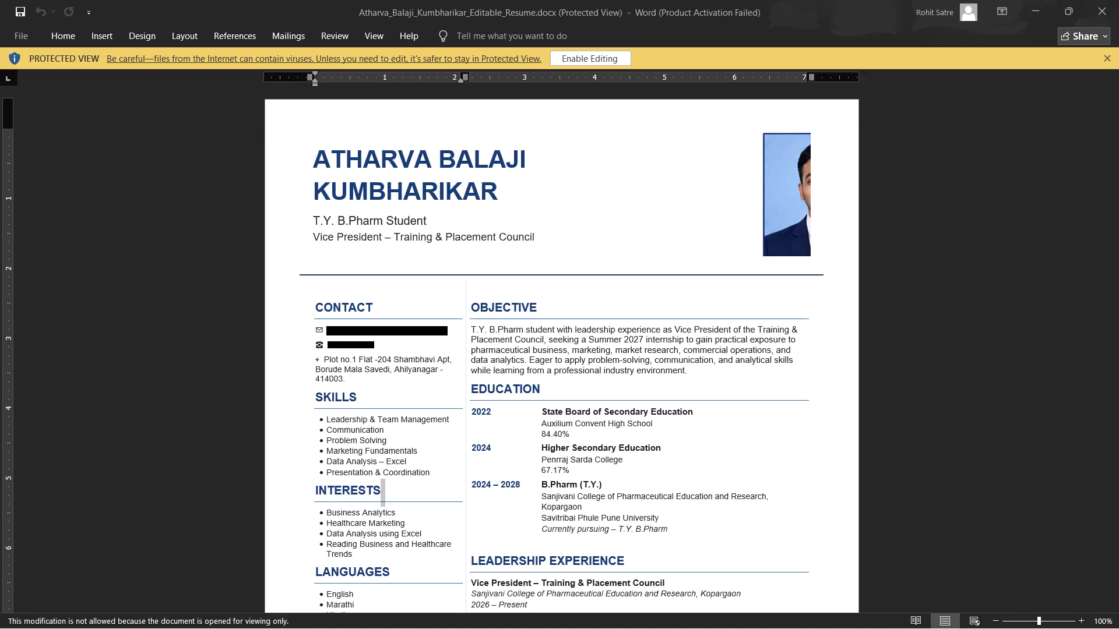
pyautogui.click(380, 491)
pyautogui.moveTo(380, 491); pyautogui.dragTo(321, 488)
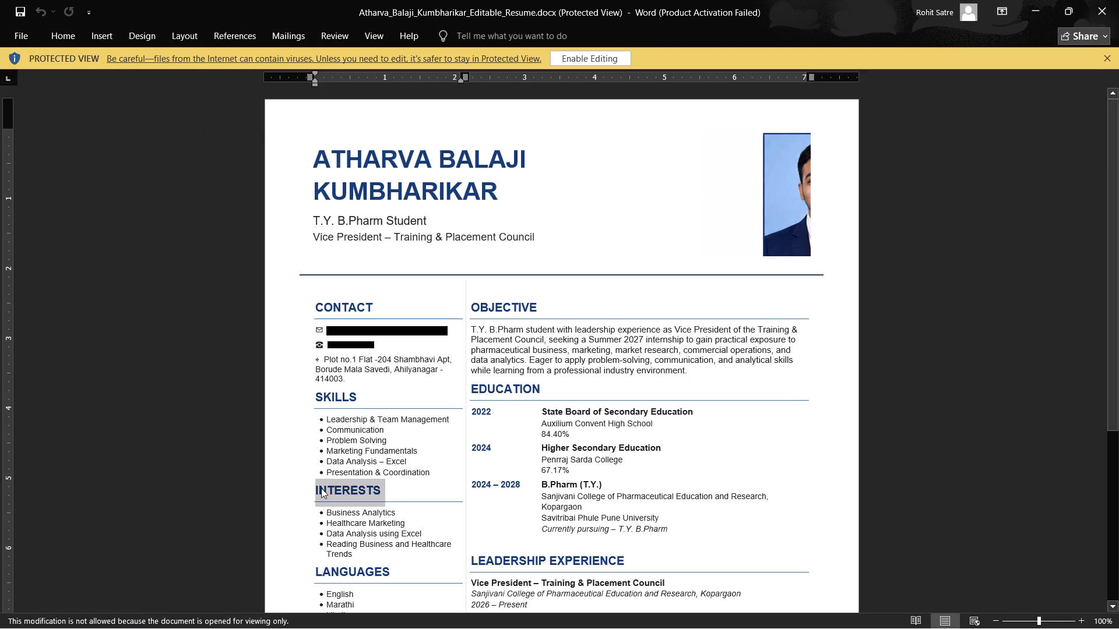
pyautogui.hotkey('ctrl', 'c')
pyautogui.hotkey('alt', 'Tab')
pyautogui.hotkey('ctrl', 'v')
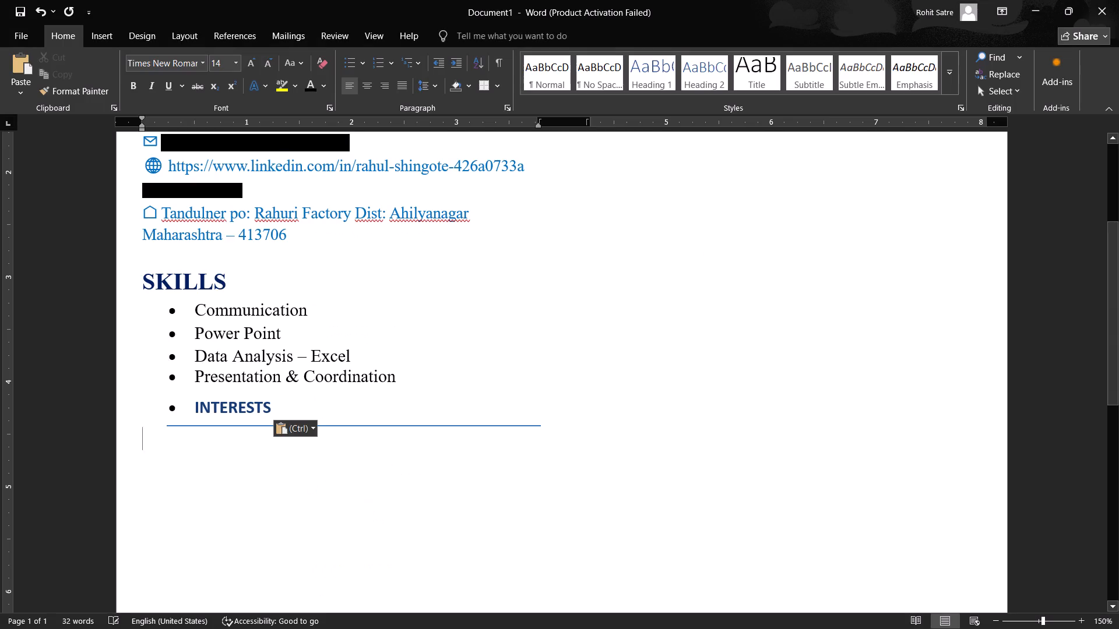
# Remove the bullet and indentation from the pasted INTERESTS heading so it starts at the left margin.
pyautogui.click(189, 404)
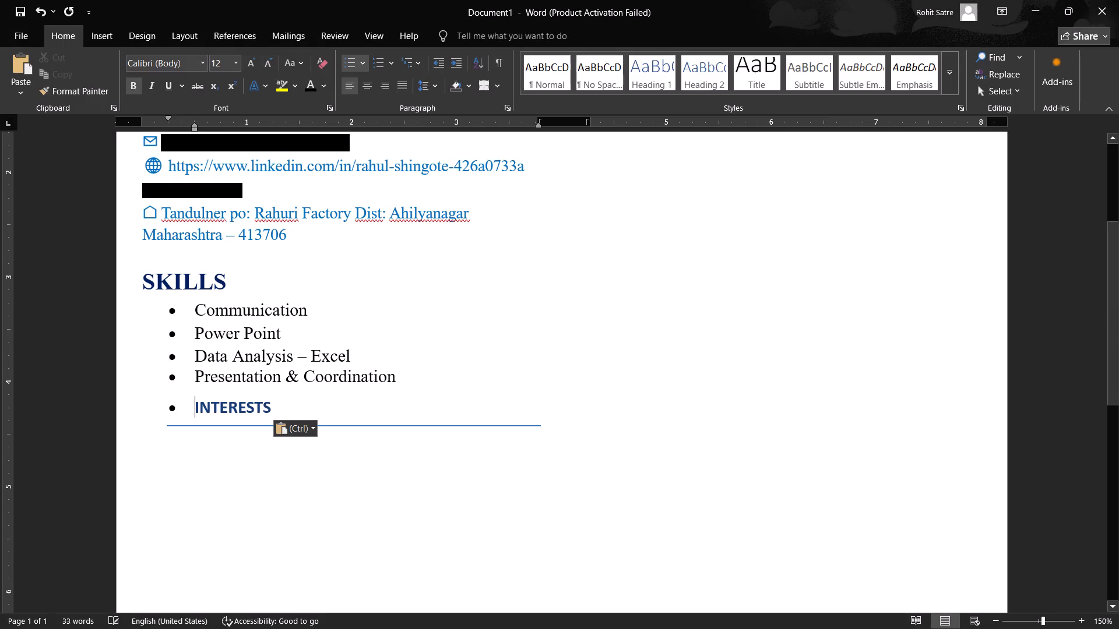
pyautogui.press('BackSpace')
pyautogui.press('BackSpace')
pyautogui.press('BackSpace')
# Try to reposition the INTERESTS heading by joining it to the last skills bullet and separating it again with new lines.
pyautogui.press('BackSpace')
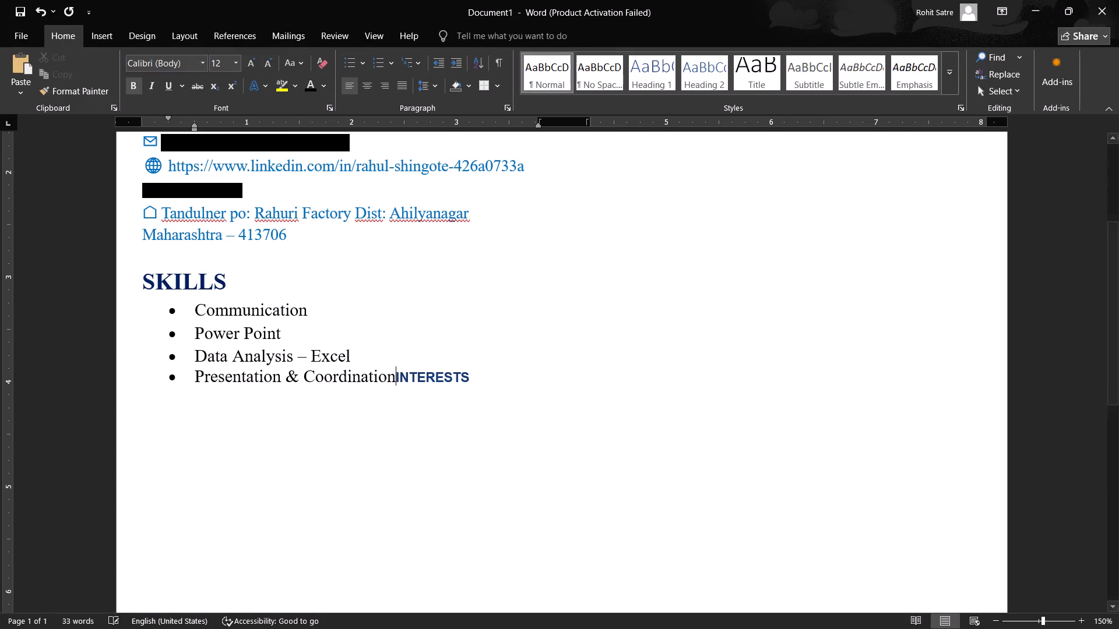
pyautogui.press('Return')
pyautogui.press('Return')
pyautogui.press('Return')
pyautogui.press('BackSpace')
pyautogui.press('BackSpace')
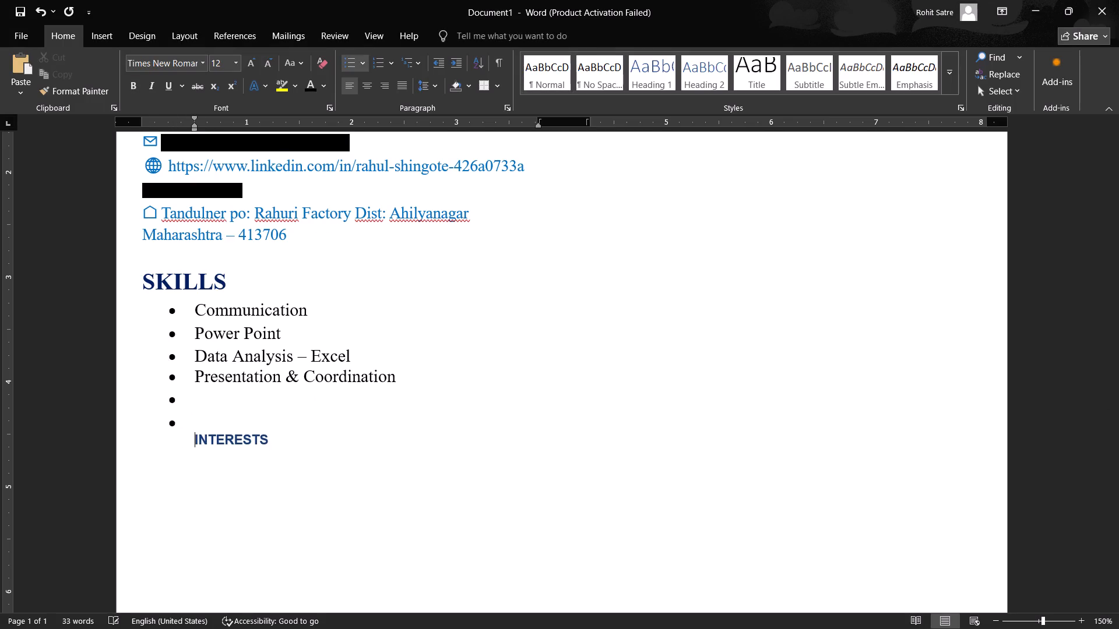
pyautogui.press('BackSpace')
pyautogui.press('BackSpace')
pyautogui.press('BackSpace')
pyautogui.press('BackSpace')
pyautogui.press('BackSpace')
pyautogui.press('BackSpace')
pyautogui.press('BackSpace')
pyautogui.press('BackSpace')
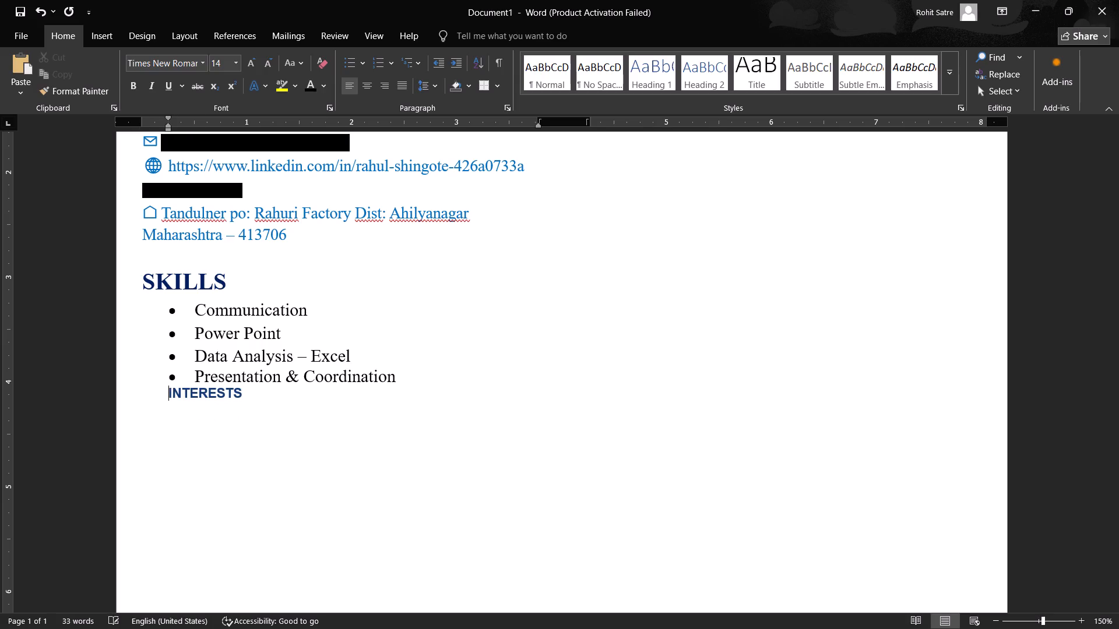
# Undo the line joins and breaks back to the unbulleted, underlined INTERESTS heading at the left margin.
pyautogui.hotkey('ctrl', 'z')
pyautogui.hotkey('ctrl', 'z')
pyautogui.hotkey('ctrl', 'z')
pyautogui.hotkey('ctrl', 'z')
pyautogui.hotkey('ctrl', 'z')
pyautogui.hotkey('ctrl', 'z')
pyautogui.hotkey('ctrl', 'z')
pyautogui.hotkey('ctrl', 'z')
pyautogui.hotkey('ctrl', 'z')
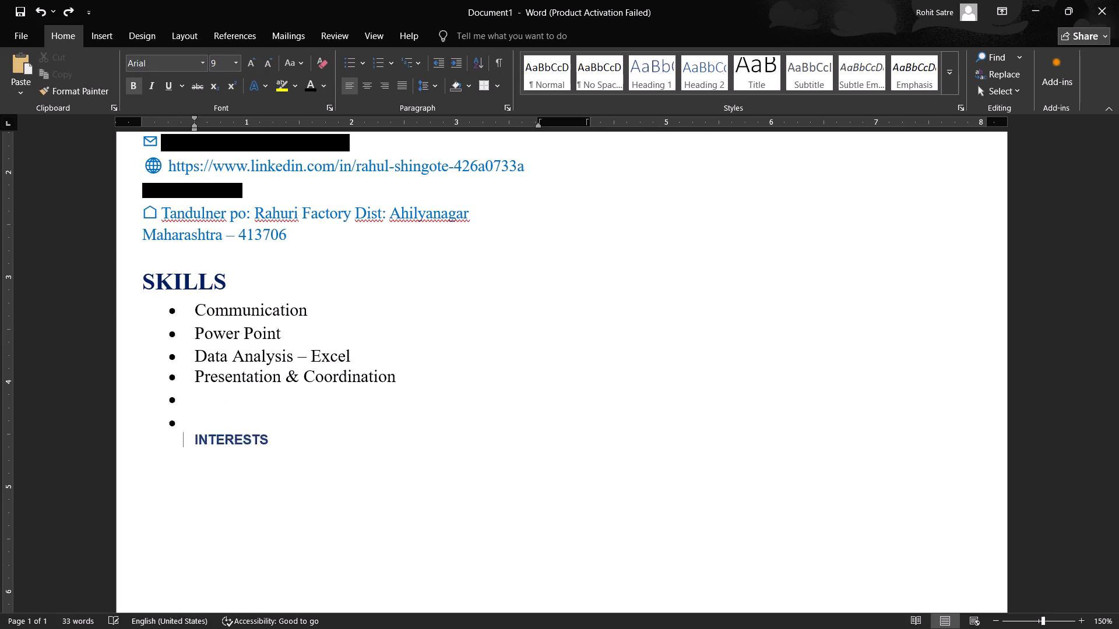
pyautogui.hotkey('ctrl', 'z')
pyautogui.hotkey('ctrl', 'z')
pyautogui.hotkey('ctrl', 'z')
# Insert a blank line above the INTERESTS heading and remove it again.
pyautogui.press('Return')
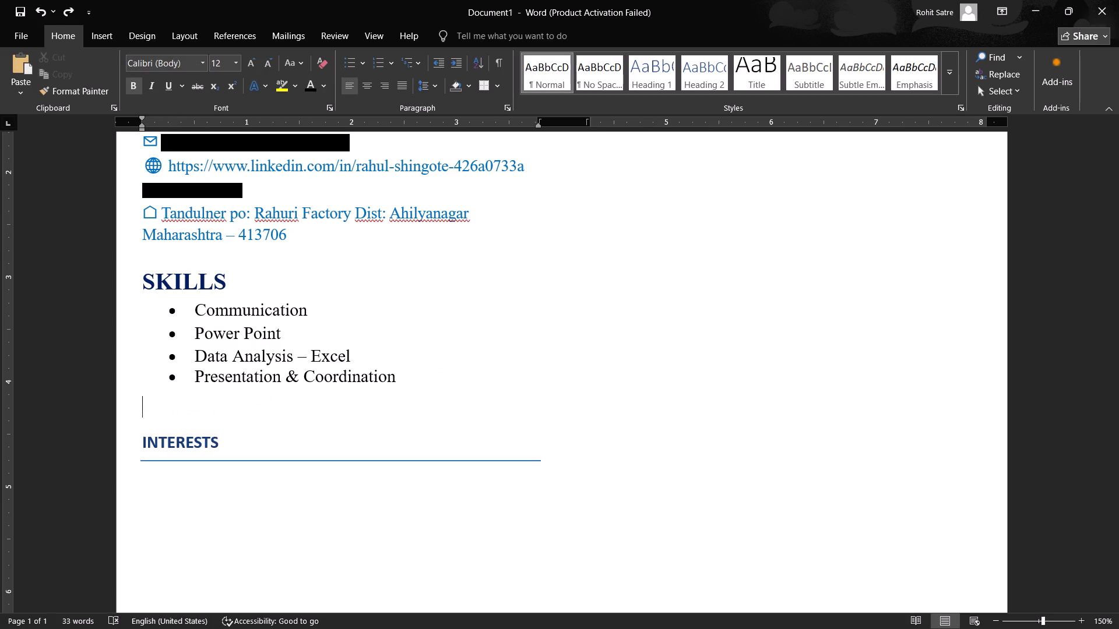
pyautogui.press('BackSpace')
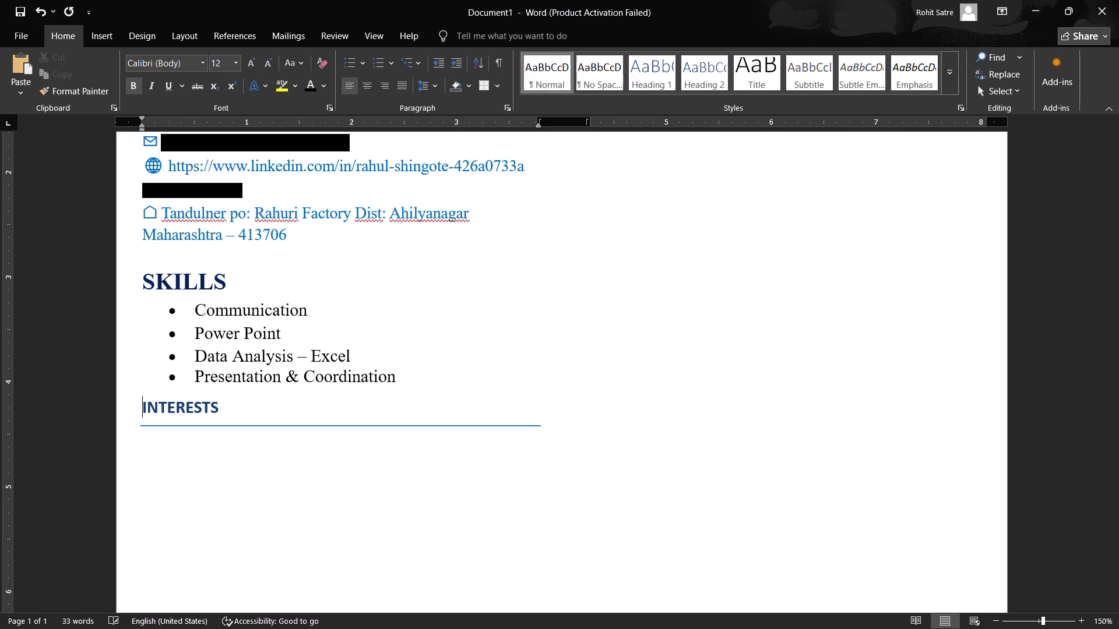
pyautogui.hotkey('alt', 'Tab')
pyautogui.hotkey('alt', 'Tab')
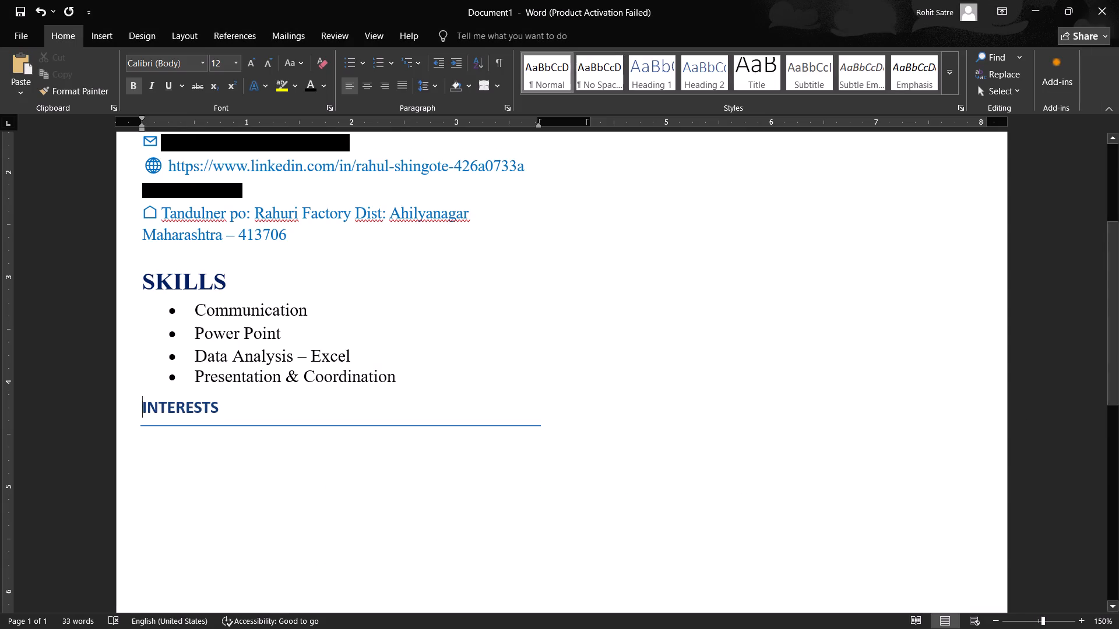
# Copy the Healthcare Marketing and Data Analysis using Excel bullets from the reference resume into Document1, below the INTERESTS heading.
pyautogui.click(182, 277)
pyautogui.hotkey('alt', 'Tab')
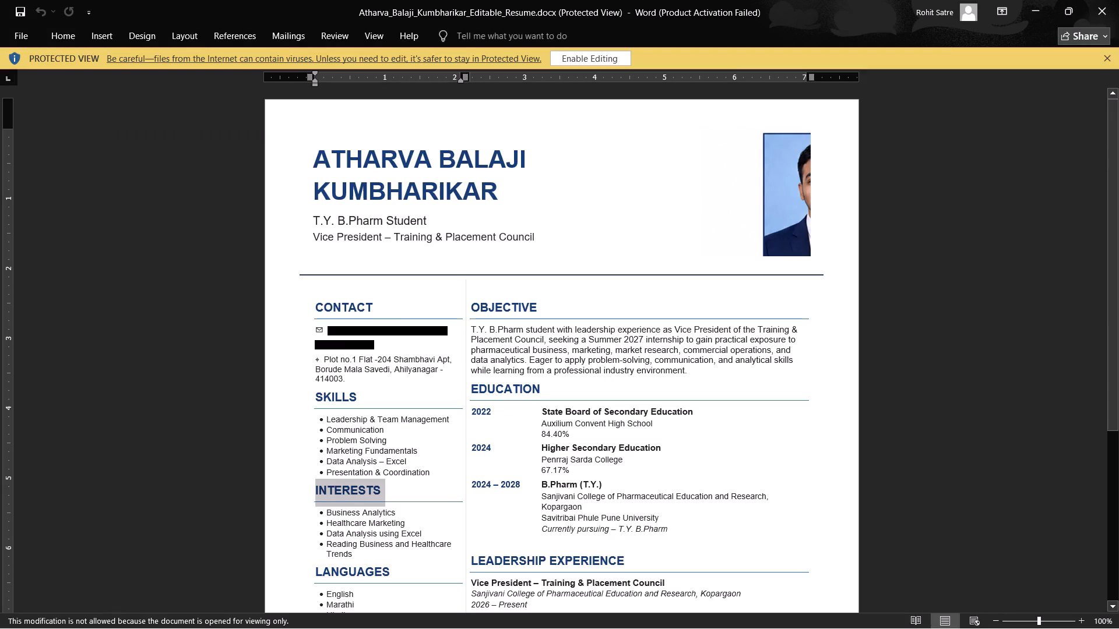
pyautogui.scroll(-1, 356, 522)
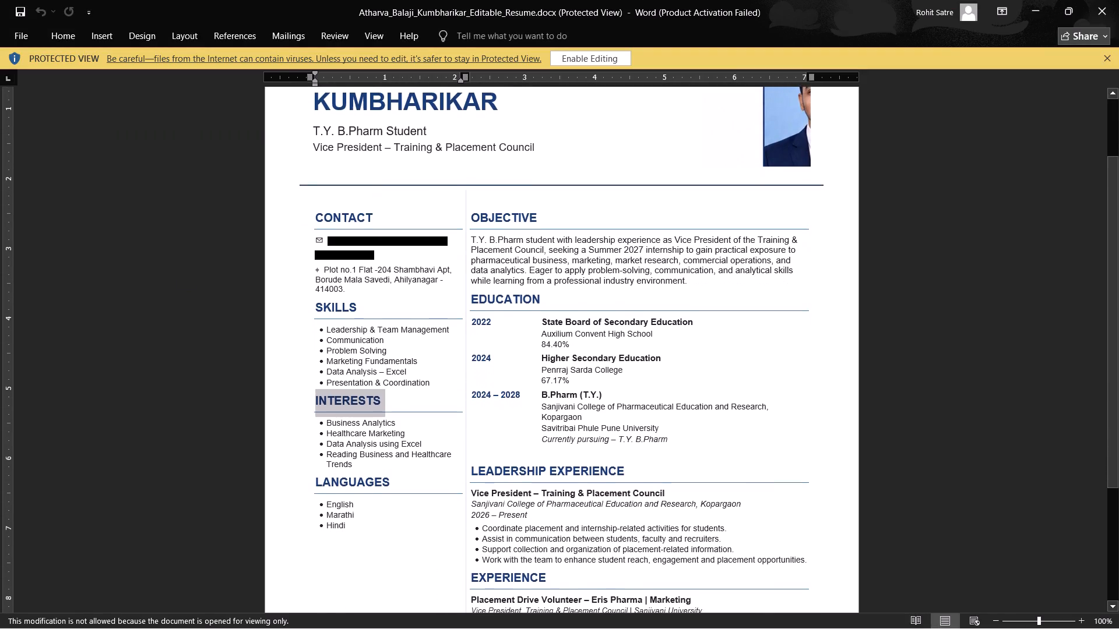
pyautogui.scroll(-2, 356, 522)
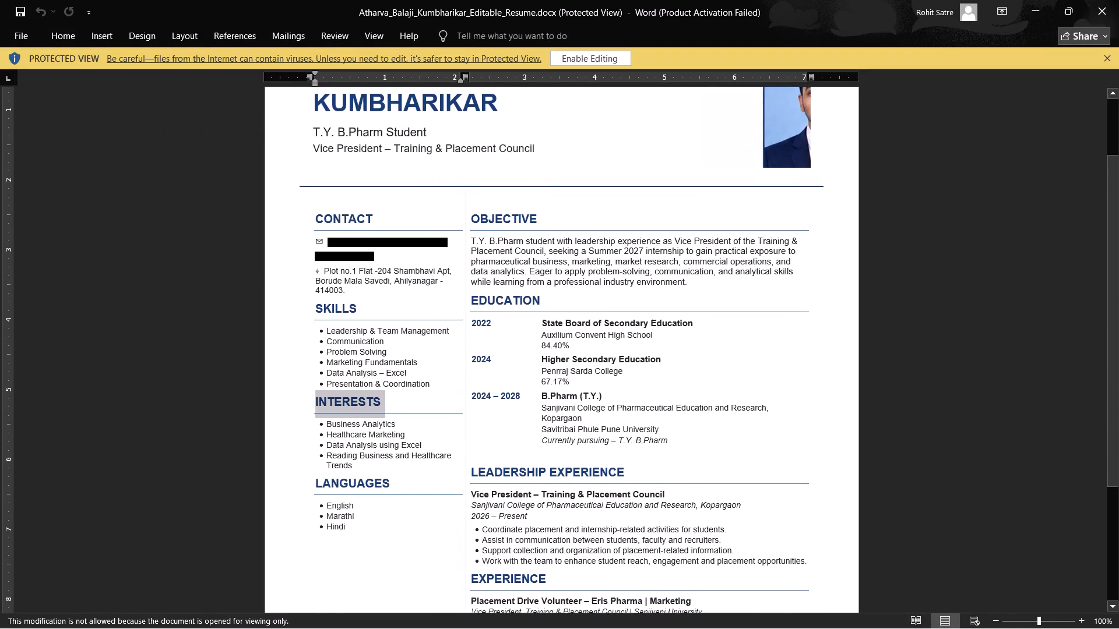
pyautogui.scroll(-3, 356, 522)
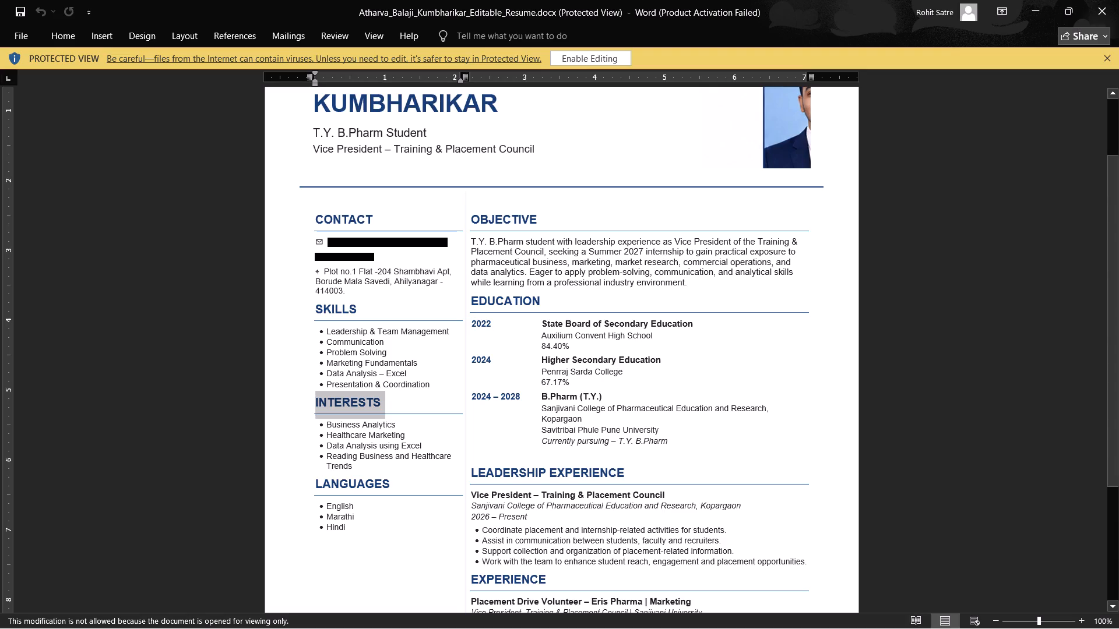
pyautogui.moveTo(425, 448); pyautogui.dragTo(328, 434)
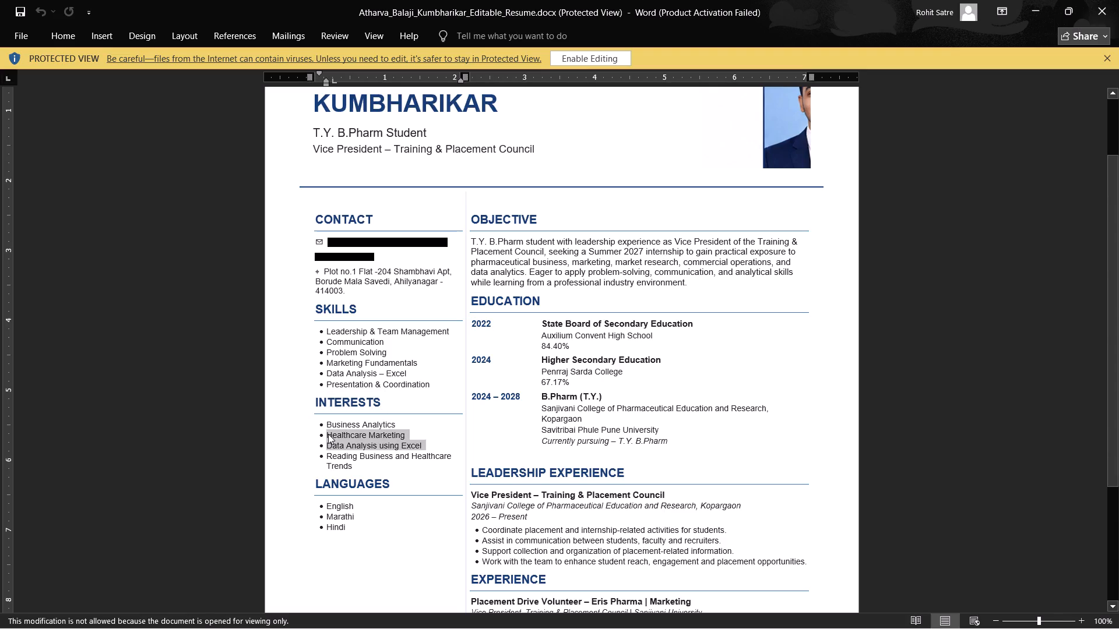
pyautogui.hotkey('ctrl', 'c')
pyautogui.hotkey('alt', 'Tab')
pyautogui.click(196, 452)
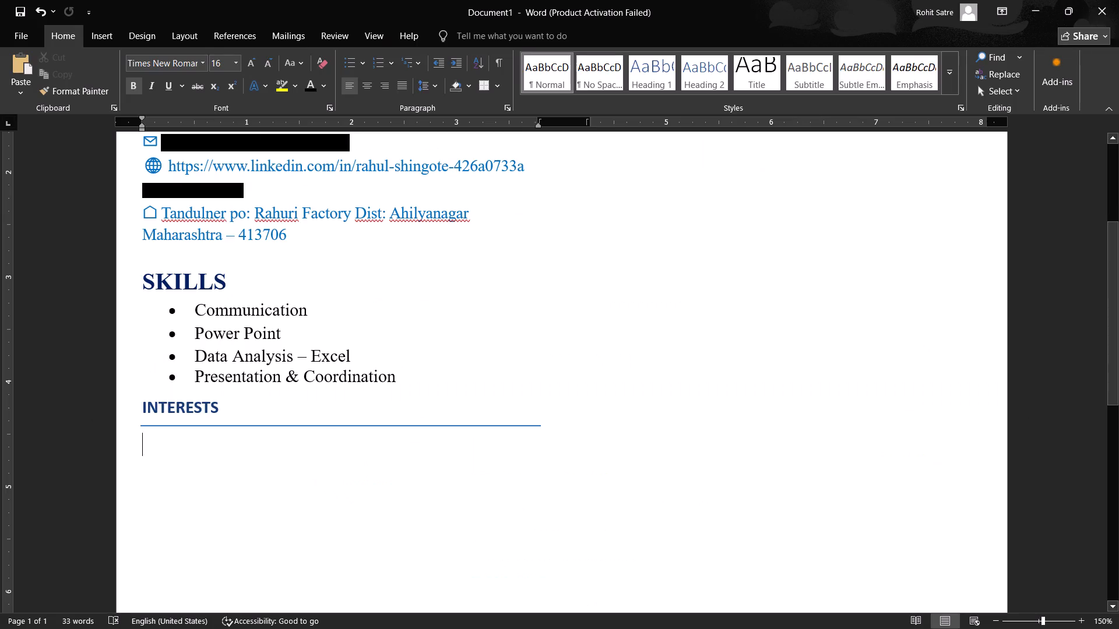
# Paste the Healthcare Marketing and Data Analysis using Excel bullets below the INTERESTS heading in Document1.
pyautogui.hotkey('ctrl', 'v')
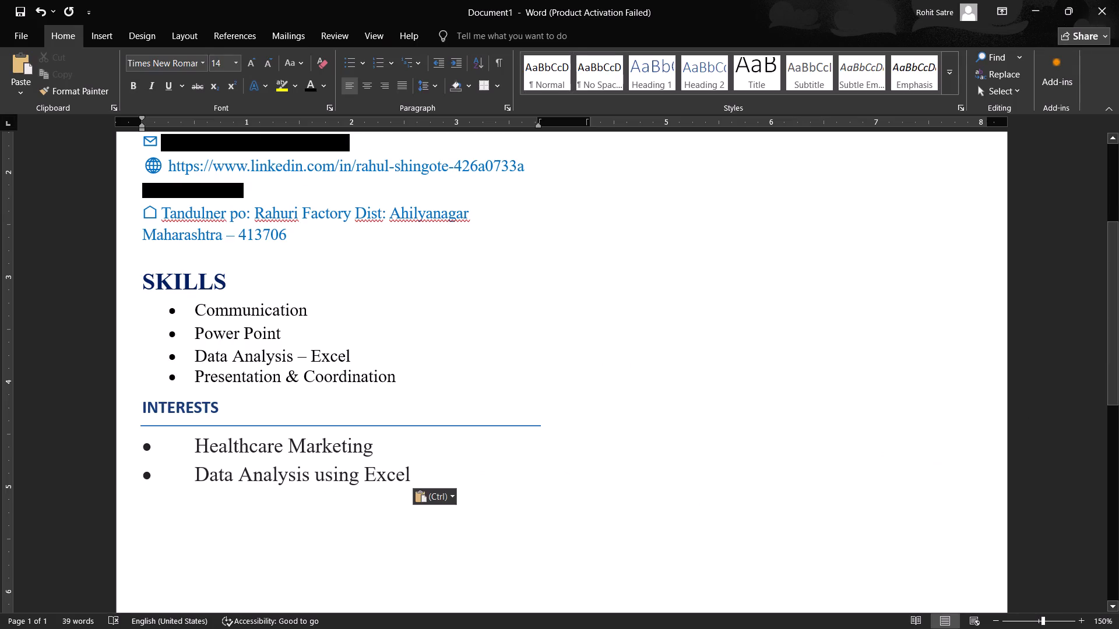
pyautogui.keyDown('ctrl'); pyautogui.scroll(-4, 196, 452); pyautogui.keyUp('ctrl')
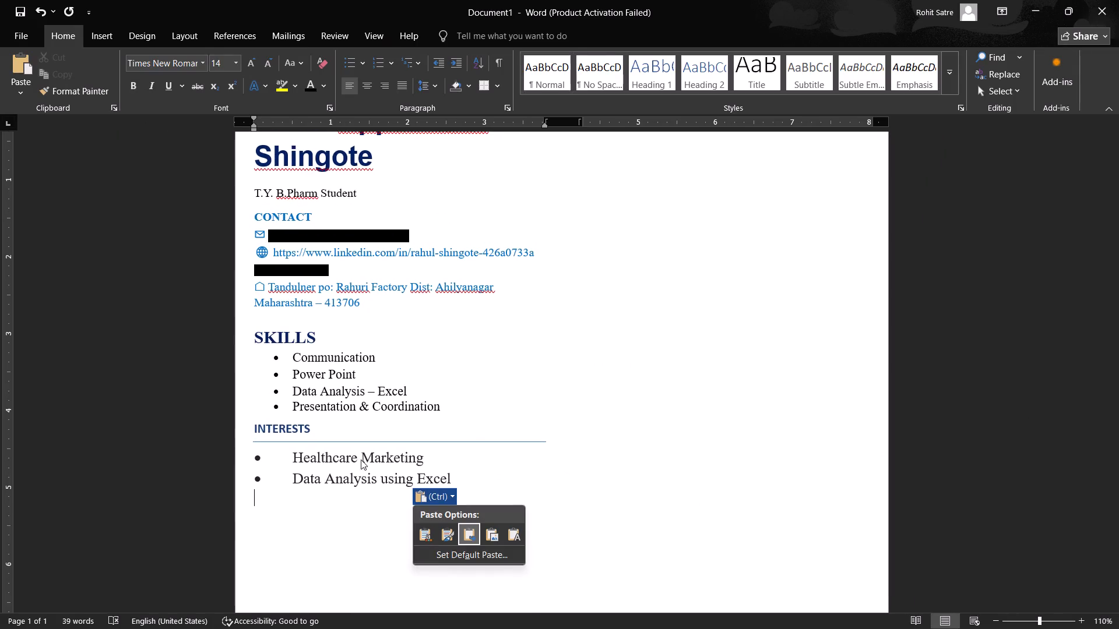
pyautogui.click(361, 460)
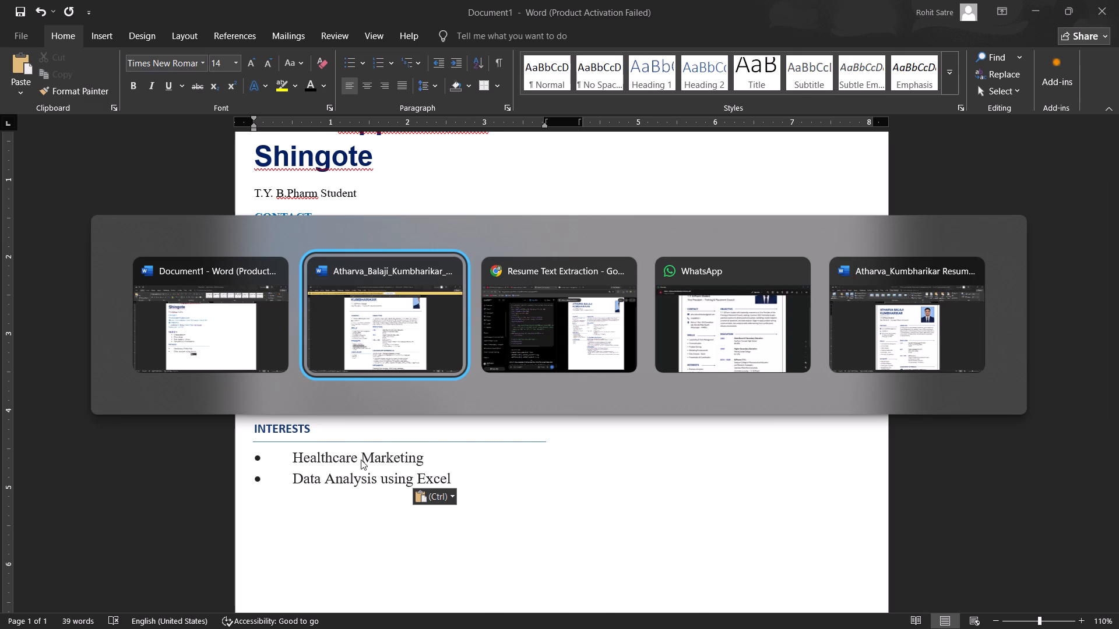
# Enable editing of the ChatGPT-generated editable resume, which is open in Protected View, and return to Document1.
pyautogui.click(381, 451)
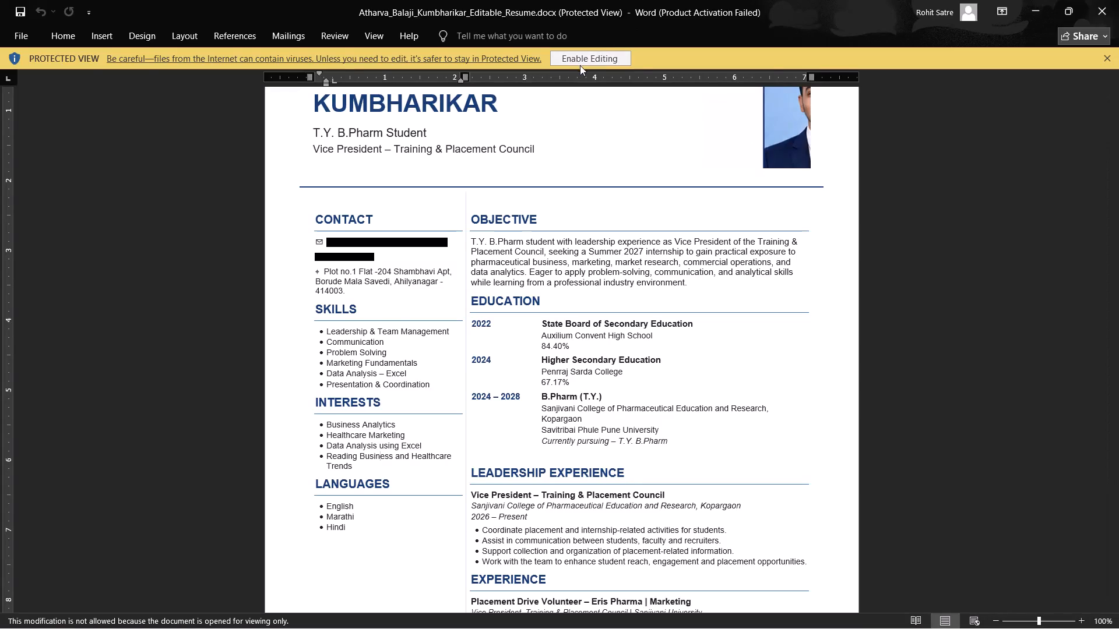
pyautogui.click(583, 59)
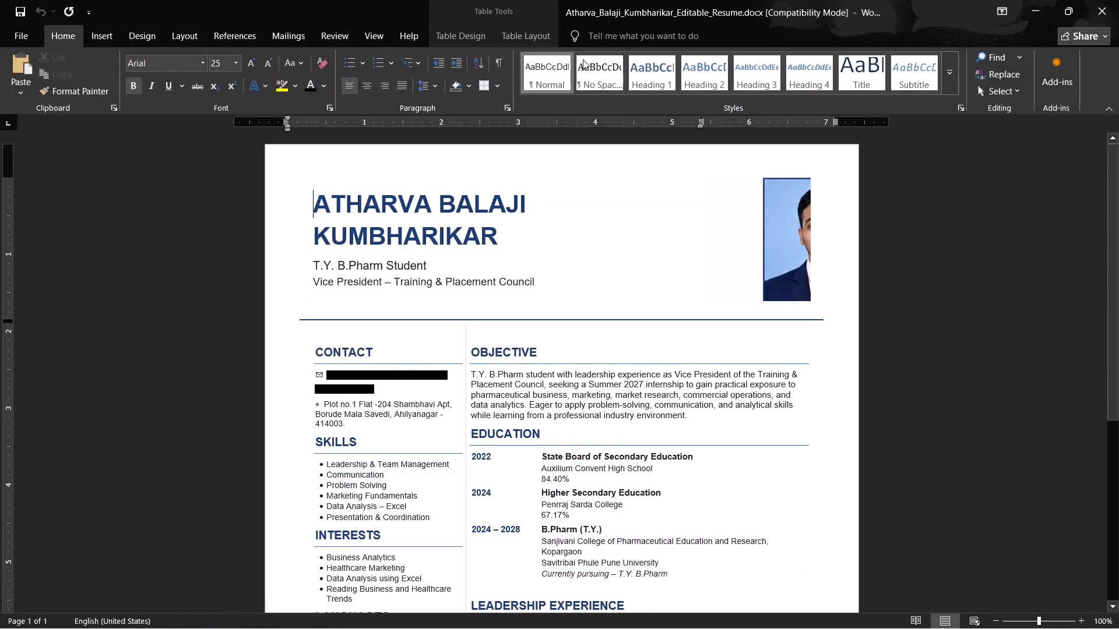
pyautogui.click(400, 422)
pyautogui.scroll(-3, 400, 422)
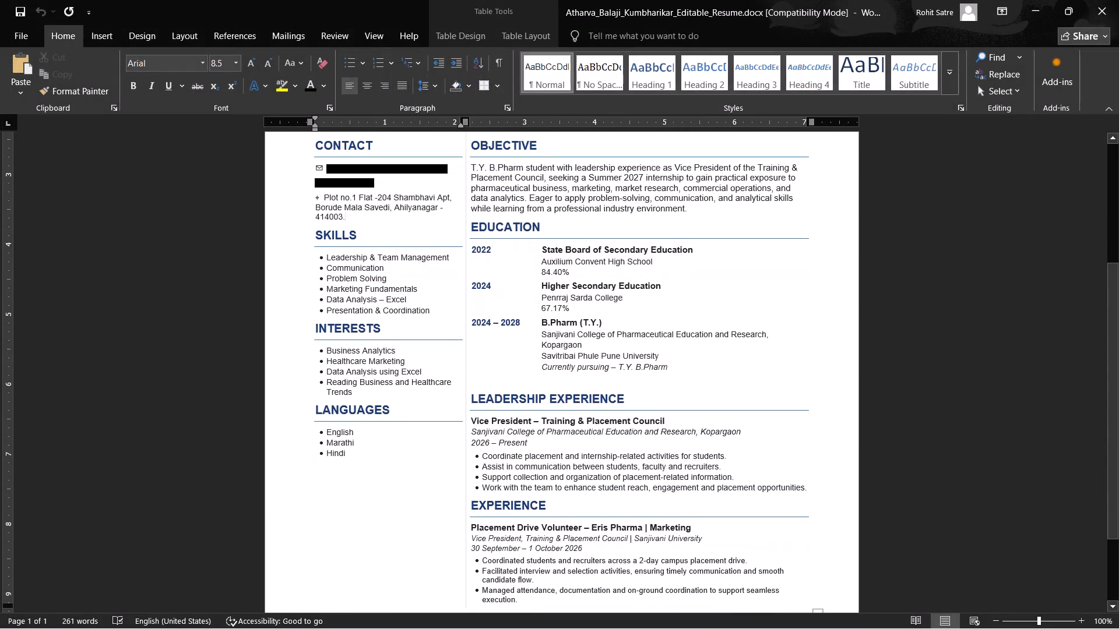
pyautogui.click(360, 367)
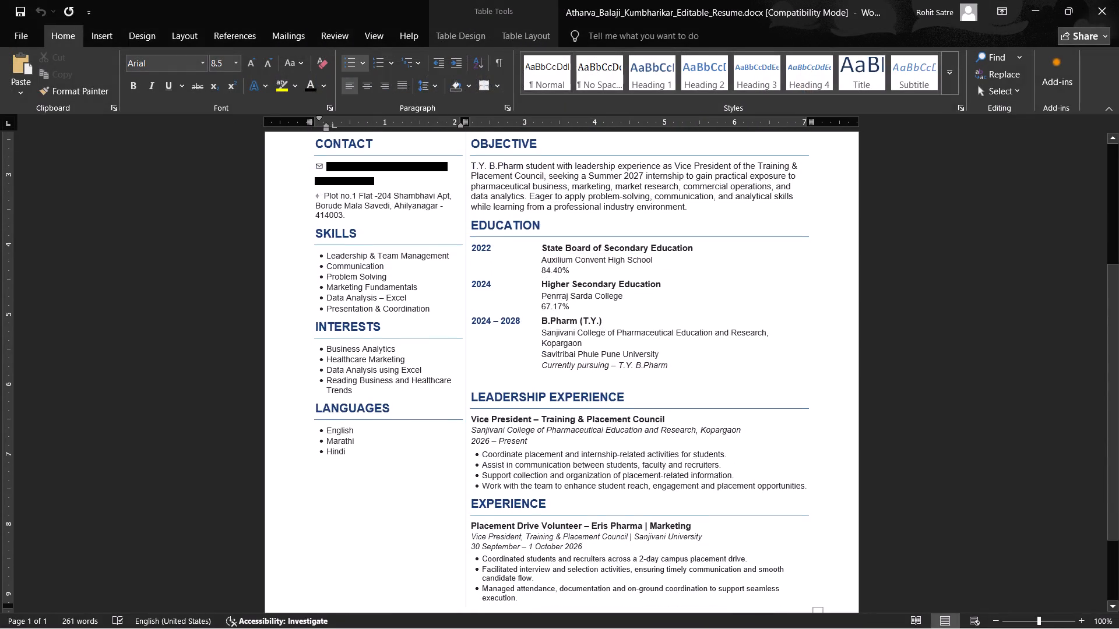
pyautogui.hotkey('alt', 'Tab')
pyautogui.keyDown('ctrl'); pyautogui.scroll(-3, 360, 367); pyautogui.keyUp('ctrl')
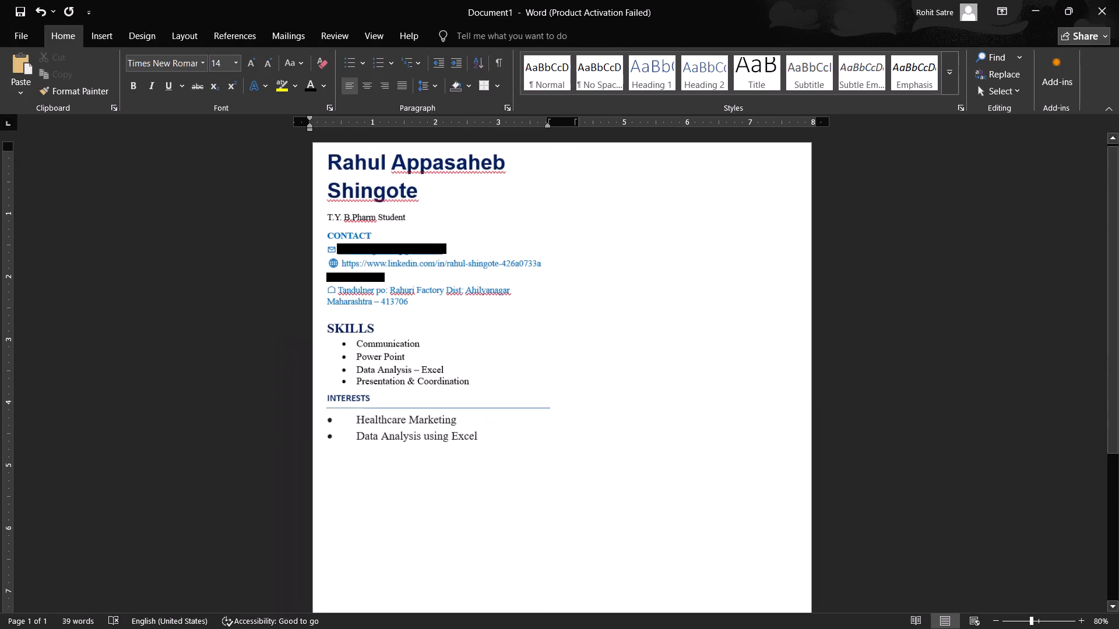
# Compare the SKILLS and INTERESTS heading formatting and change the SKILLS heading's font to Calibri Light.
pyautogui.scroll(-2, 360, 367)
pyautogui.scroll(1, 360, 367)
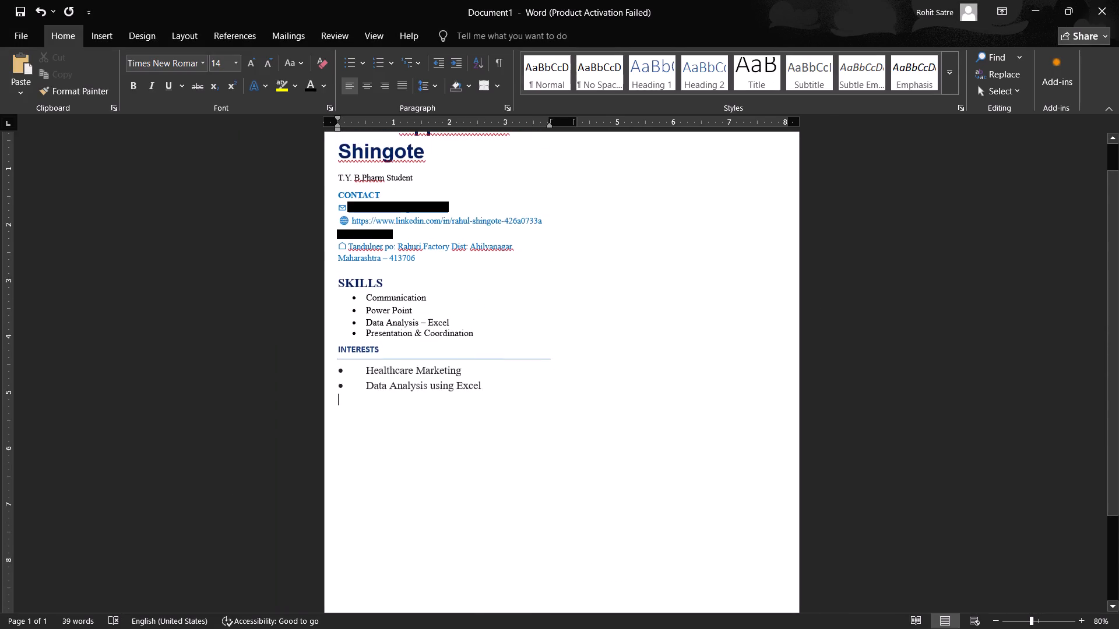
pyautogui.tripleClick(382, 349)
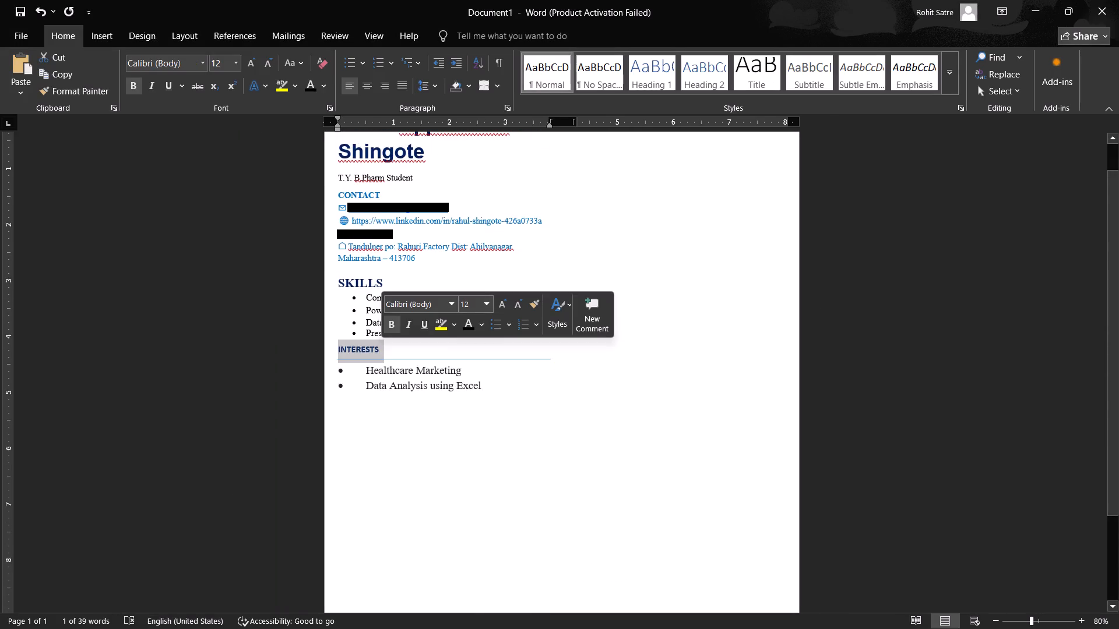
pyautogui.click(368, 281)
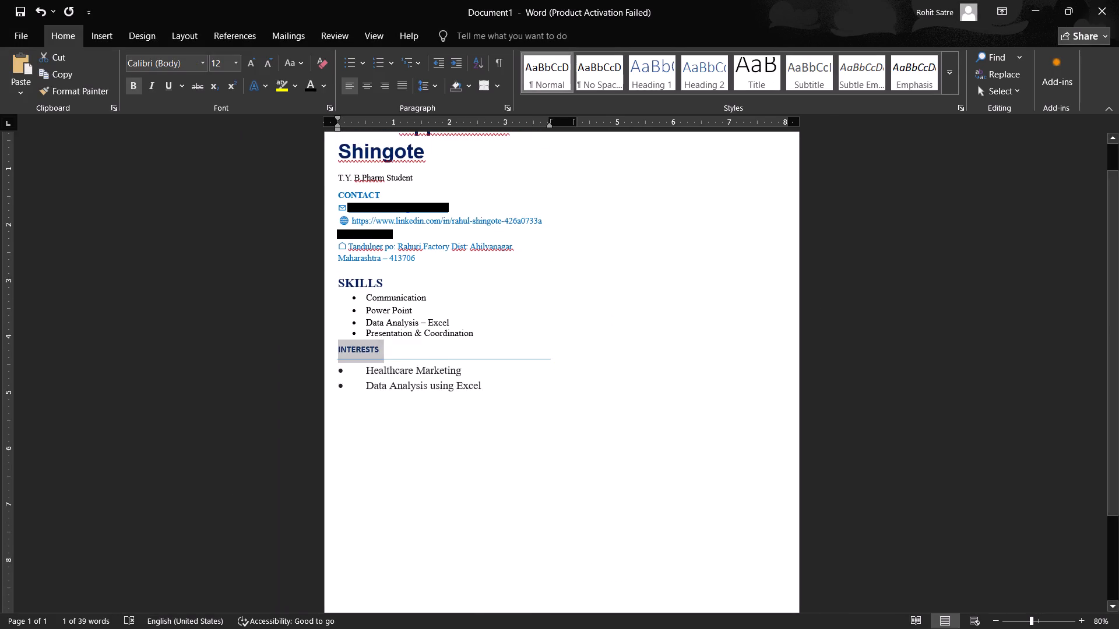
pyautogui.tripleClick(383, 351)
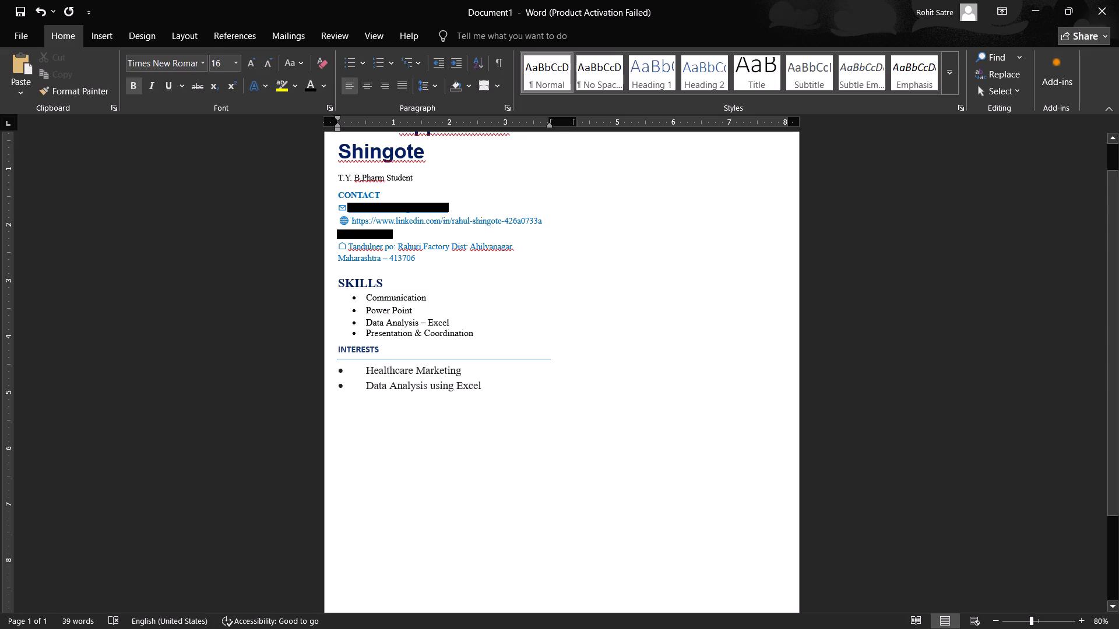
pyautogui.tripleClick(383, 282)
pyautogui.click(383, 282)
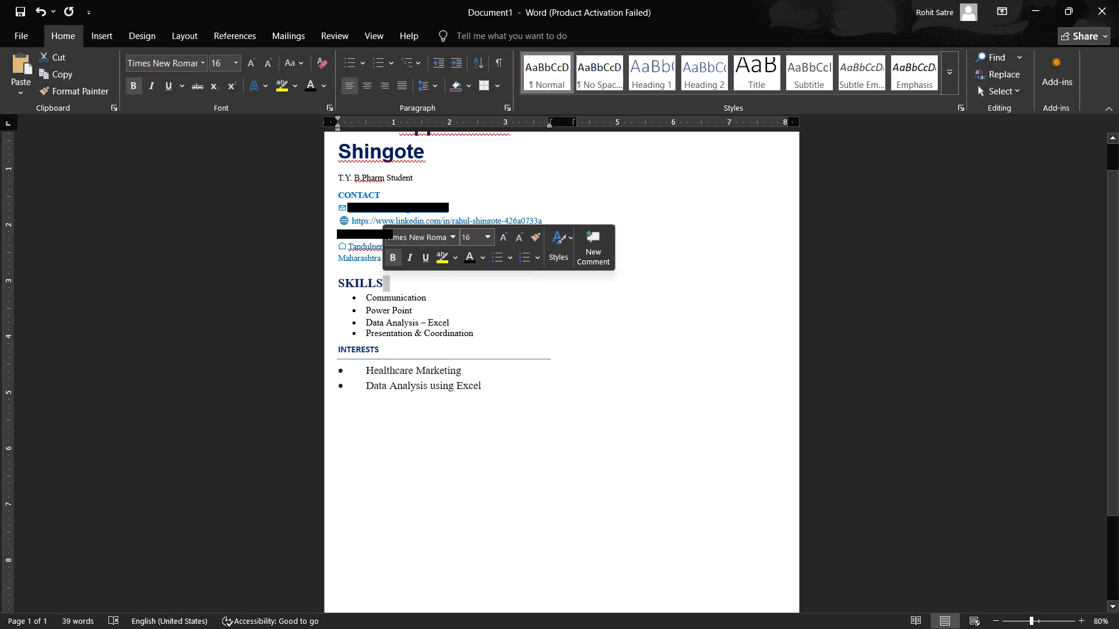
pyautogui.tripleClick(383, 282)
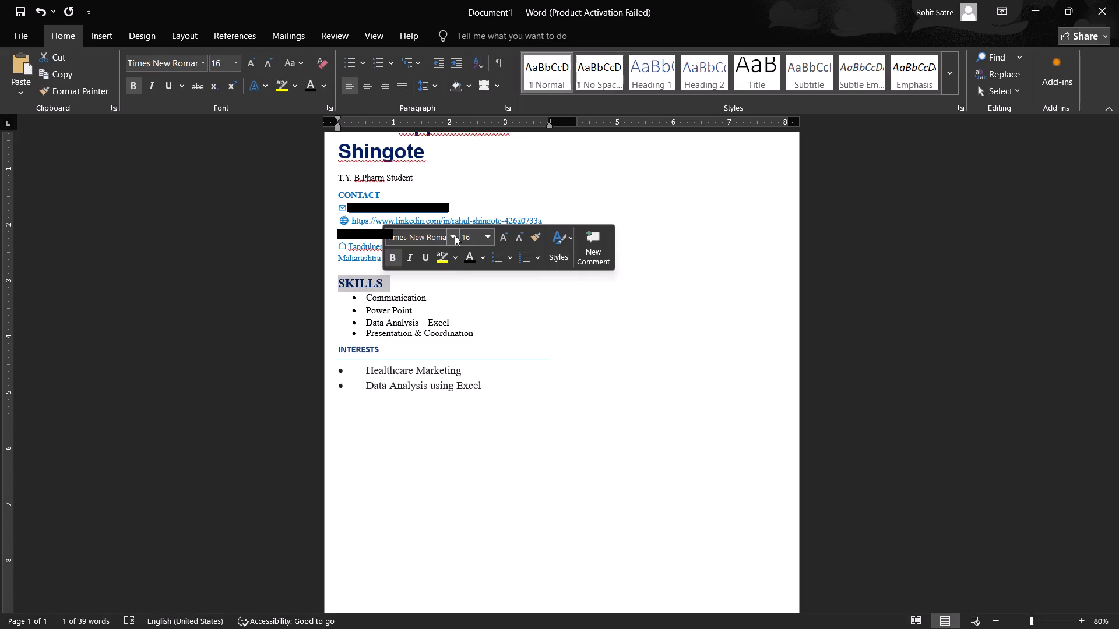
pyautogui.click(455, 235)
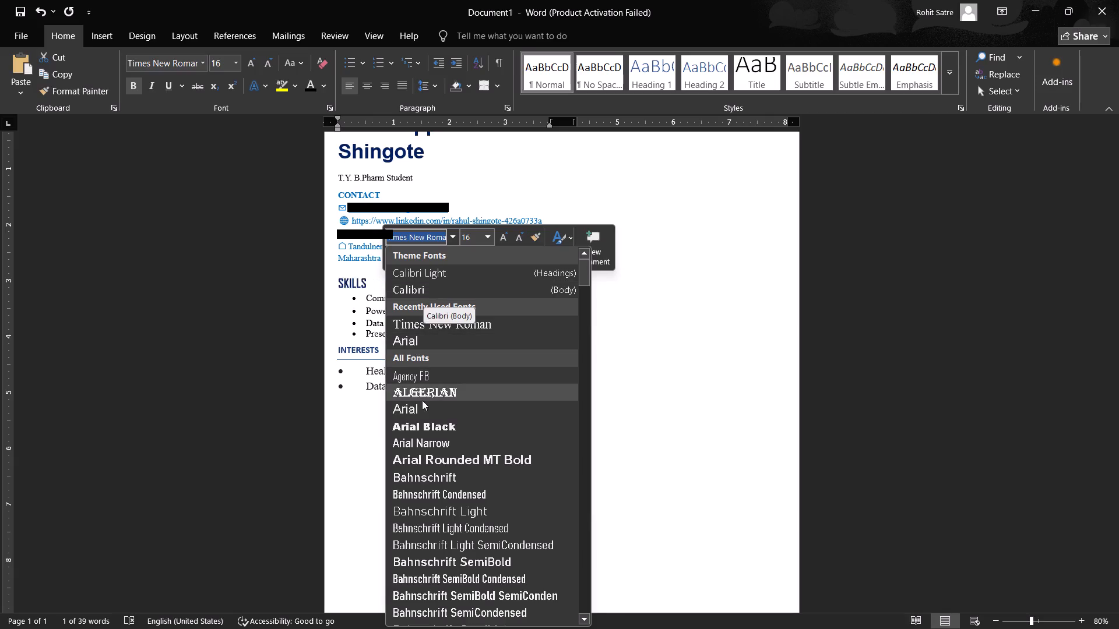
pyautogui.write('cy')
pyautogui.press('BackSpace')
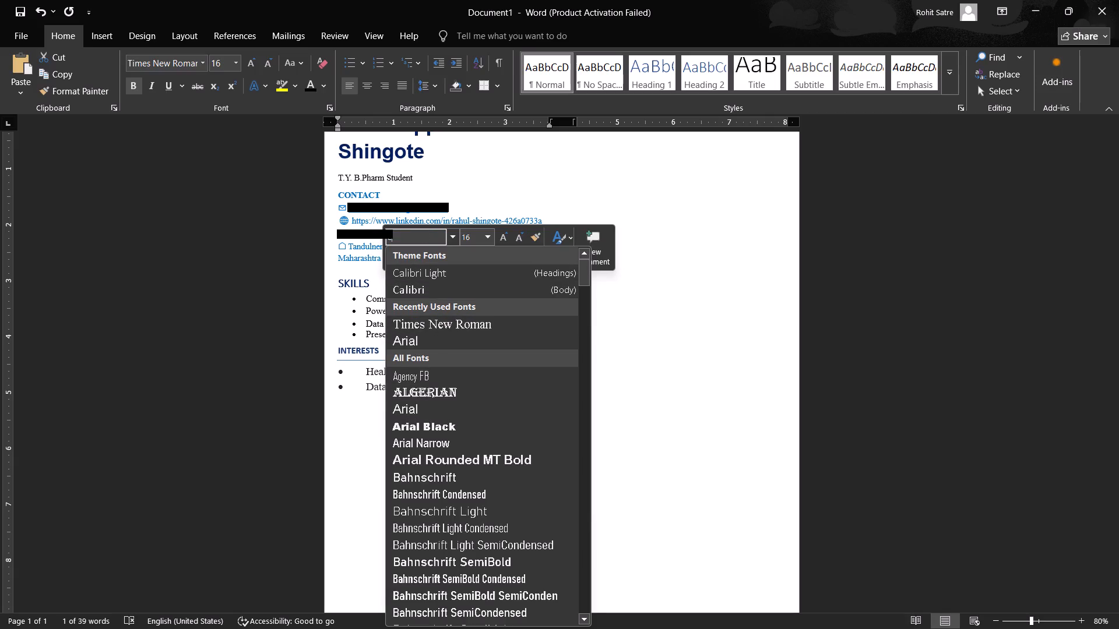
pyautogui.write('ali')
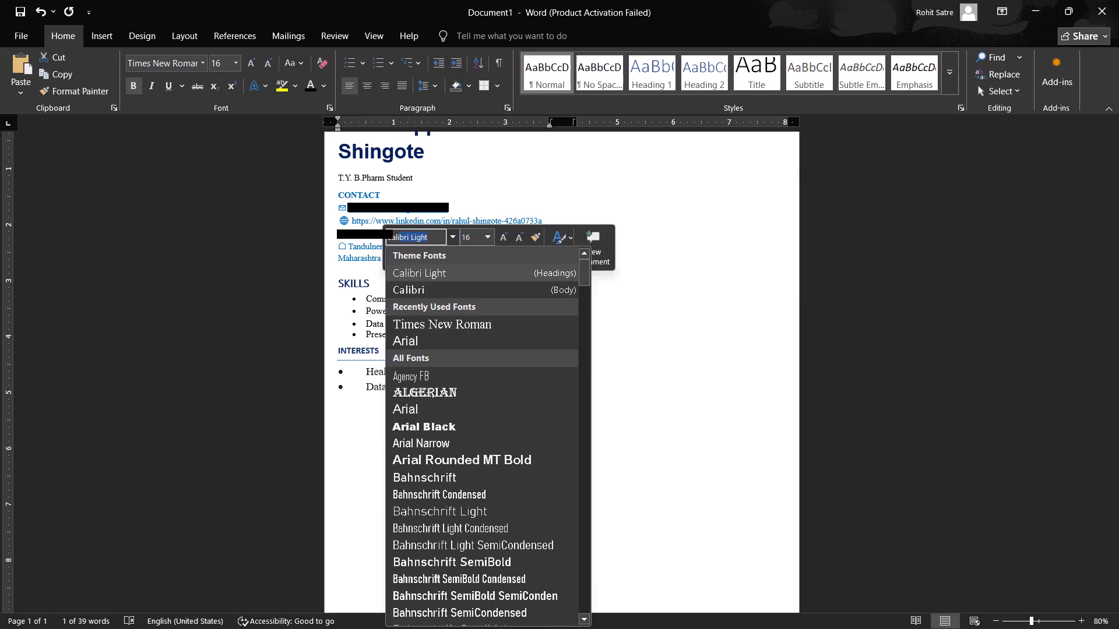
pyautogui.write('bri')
# Check the section heading fonts in the reference resume and set the SKILLS heading in Document1 to Arial to match.
pyautogui.hotkey('alt', 'Tab')
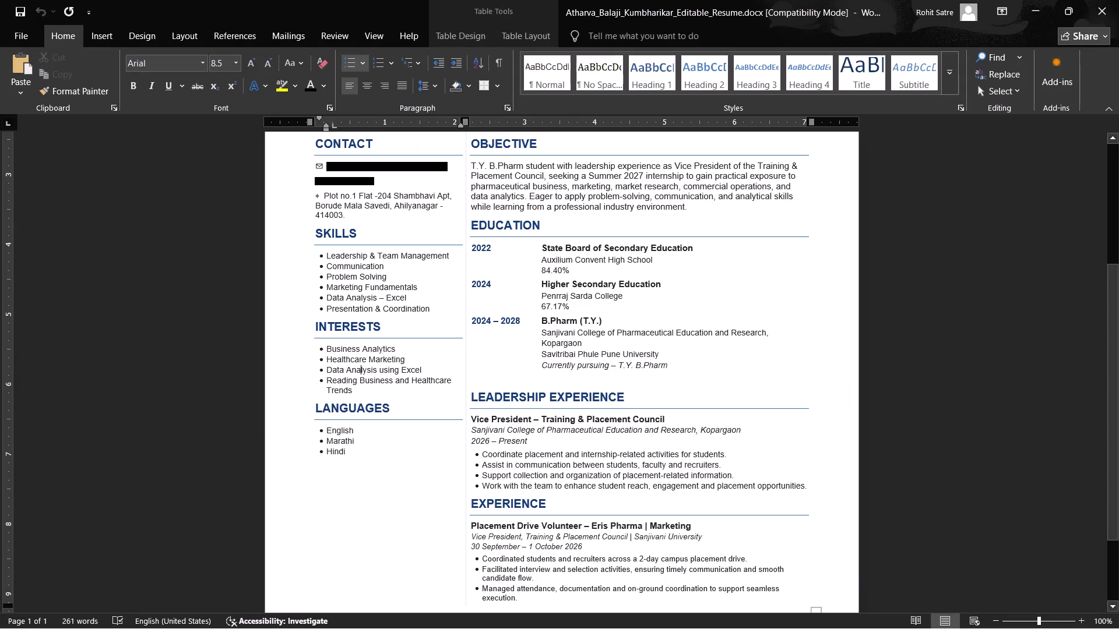
pyautogui.click(354, 409)
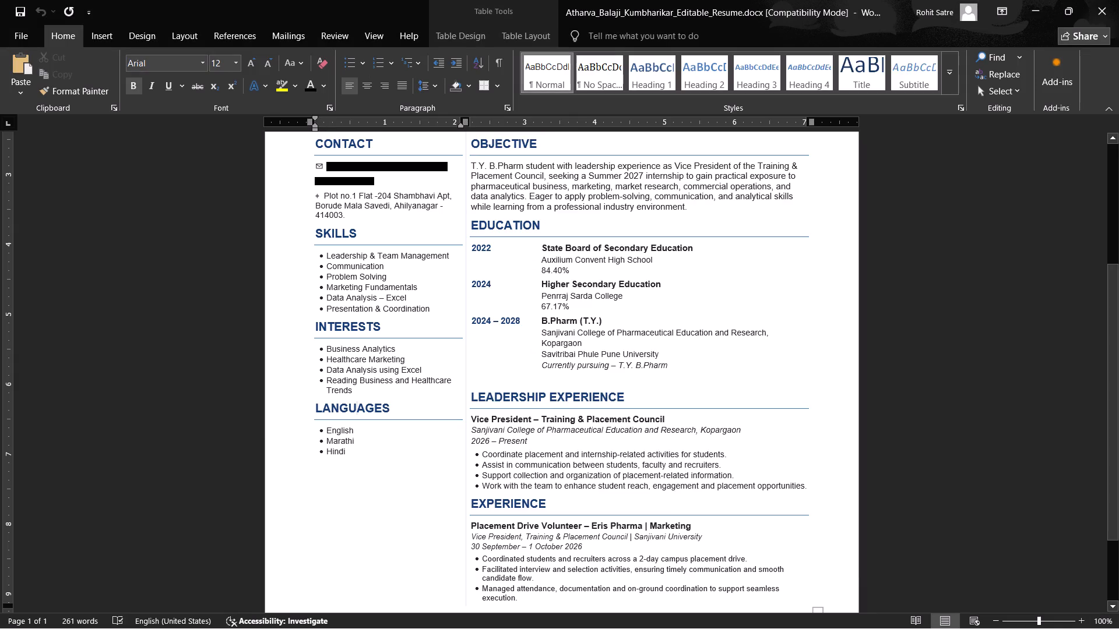
pyautogui.click(360, 330)
pyautogui.click(344, 229)
pyautogui.hotkey('alt', 'Tab')
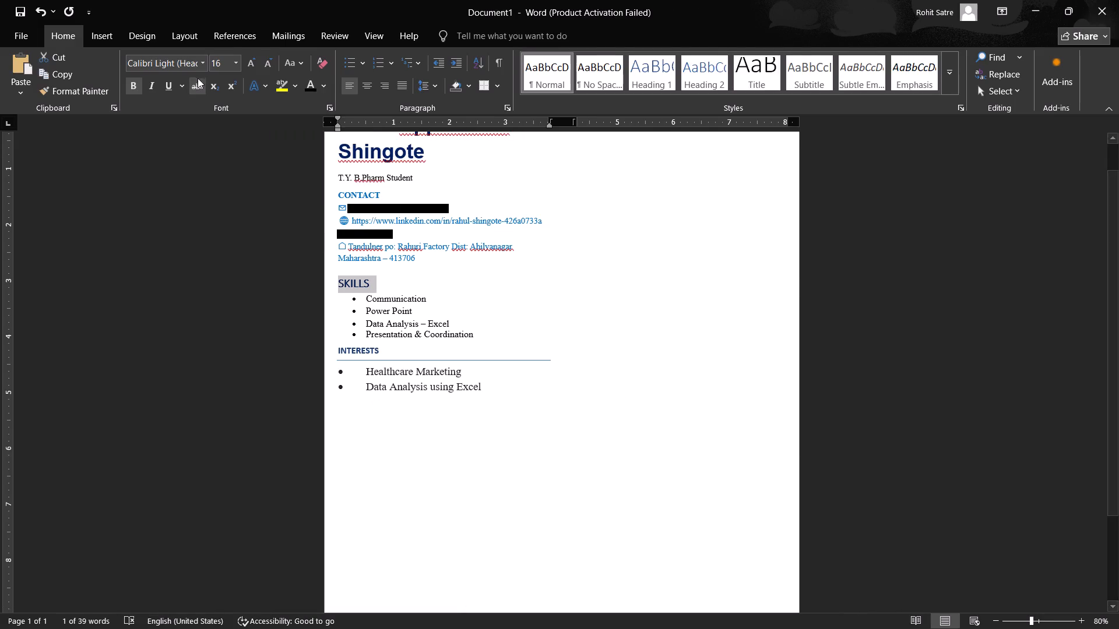
pyautogui.click(206, 58)
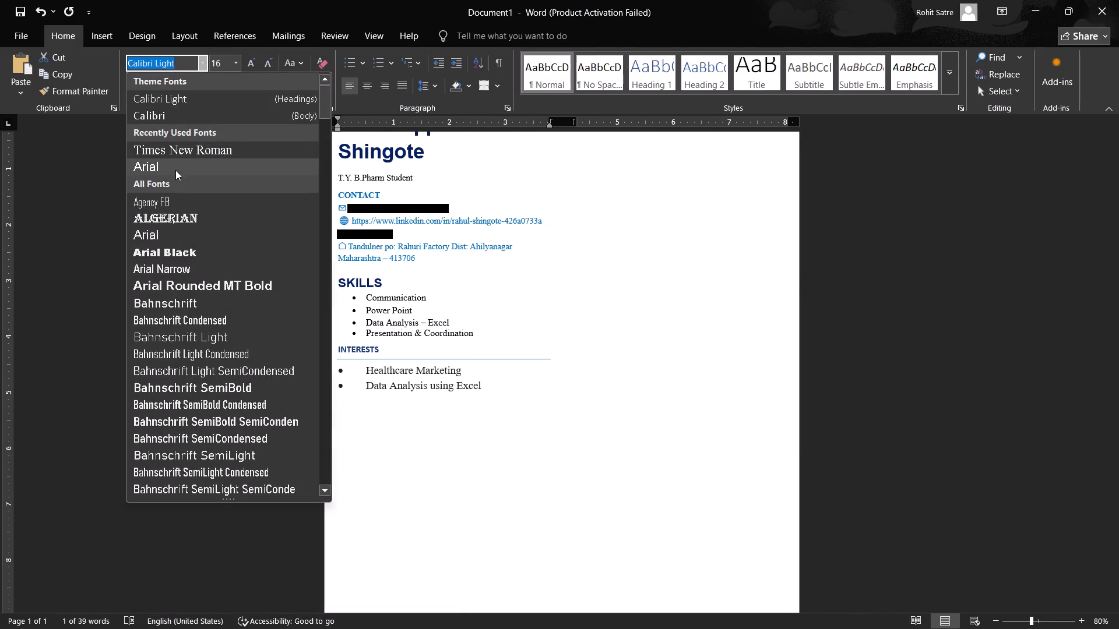
pyautogui.click(175, 171)
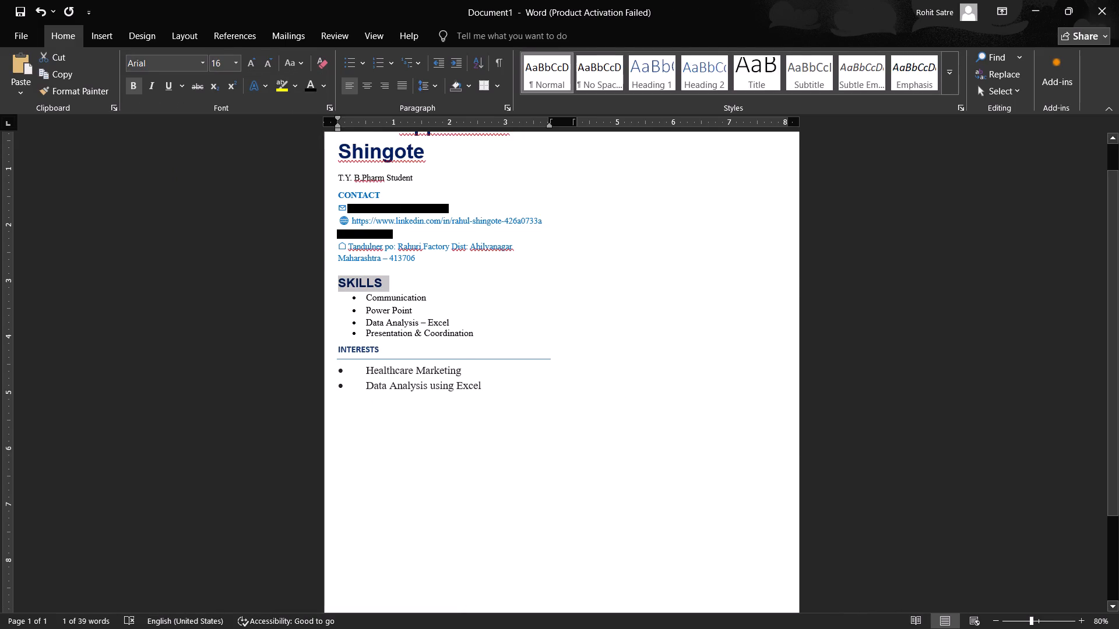
# Change the INTERESTS heading's font to Arial.
pyautogui.tripleClick(375, 344)
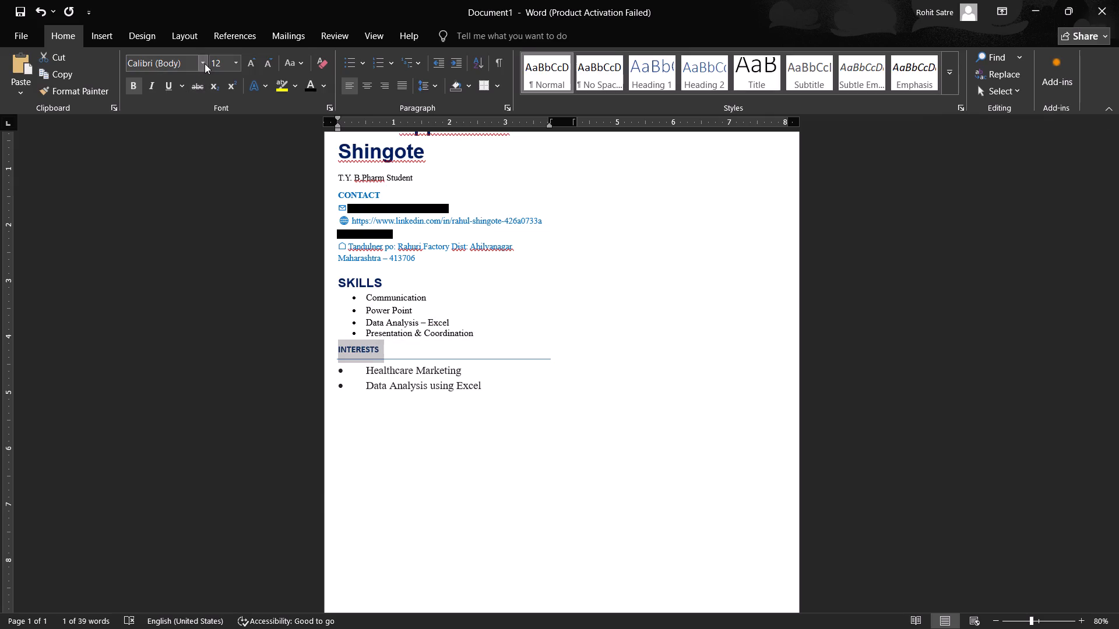
pyautogui.click(205, 64)
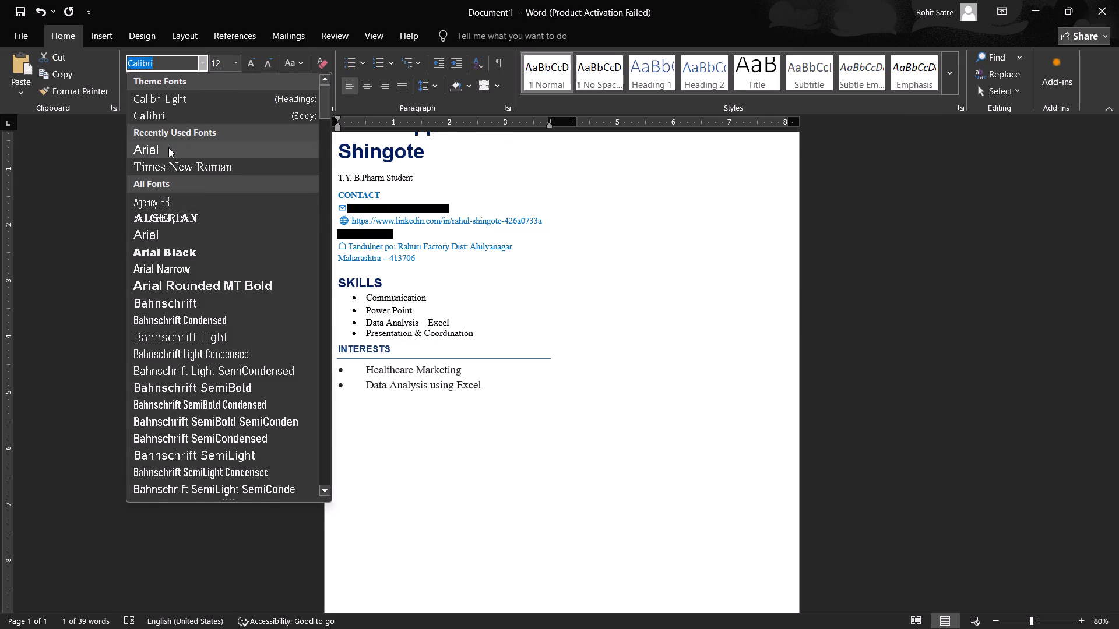
pyautogui.click(168, 147)
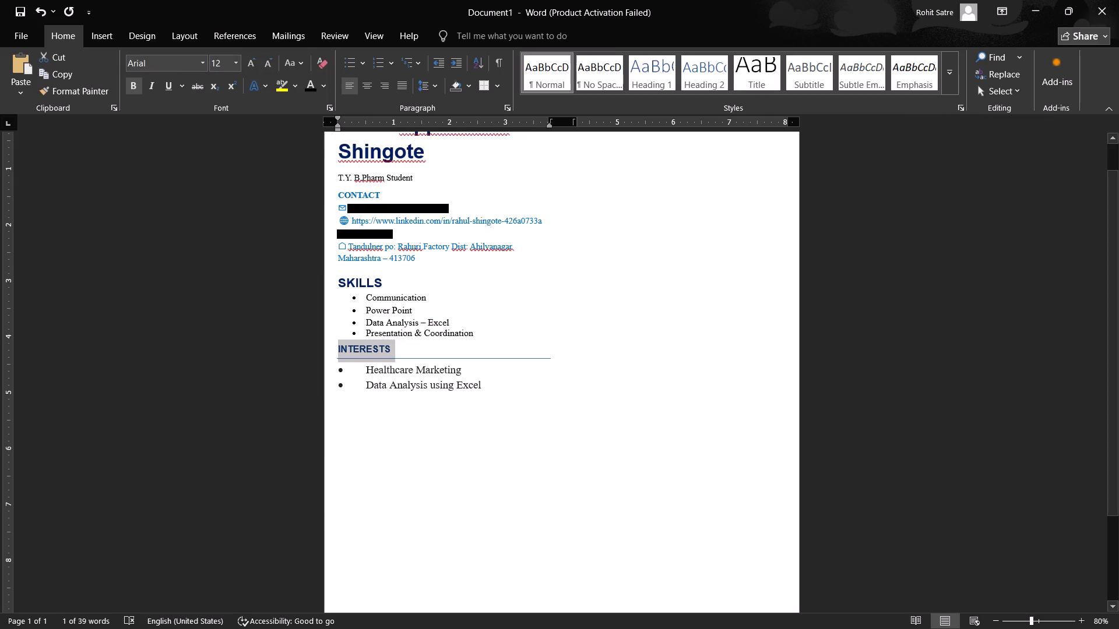
# Reduce the SKILLS heading's font size to 12.
pyautogui.tripleClick(376, 283)
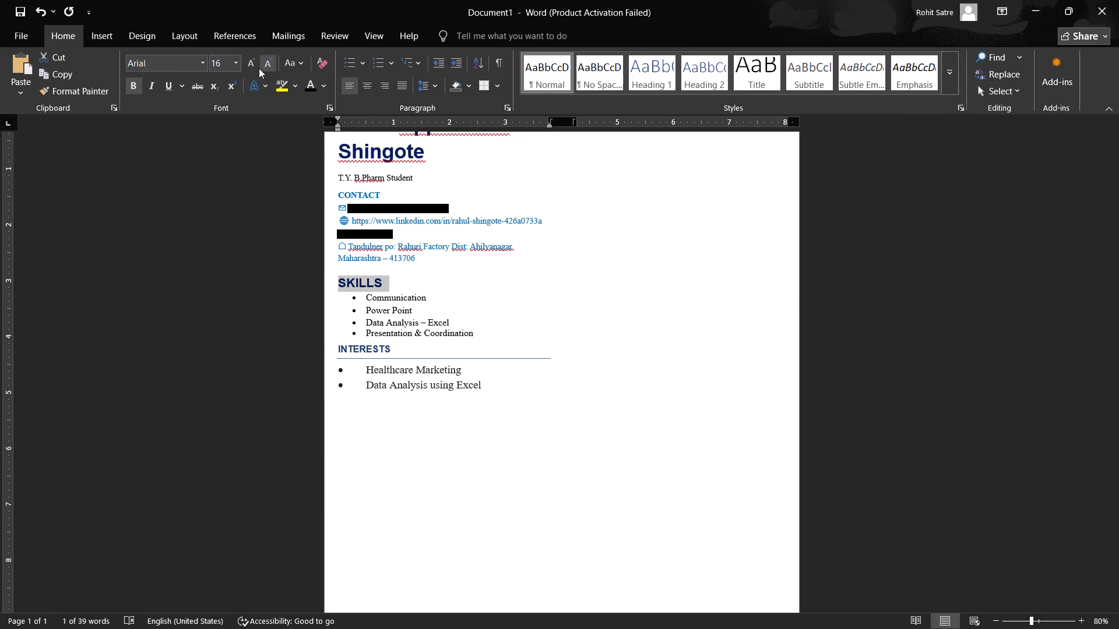
pyautogui.click(270, 66)
pyautogui.click(270, 66)
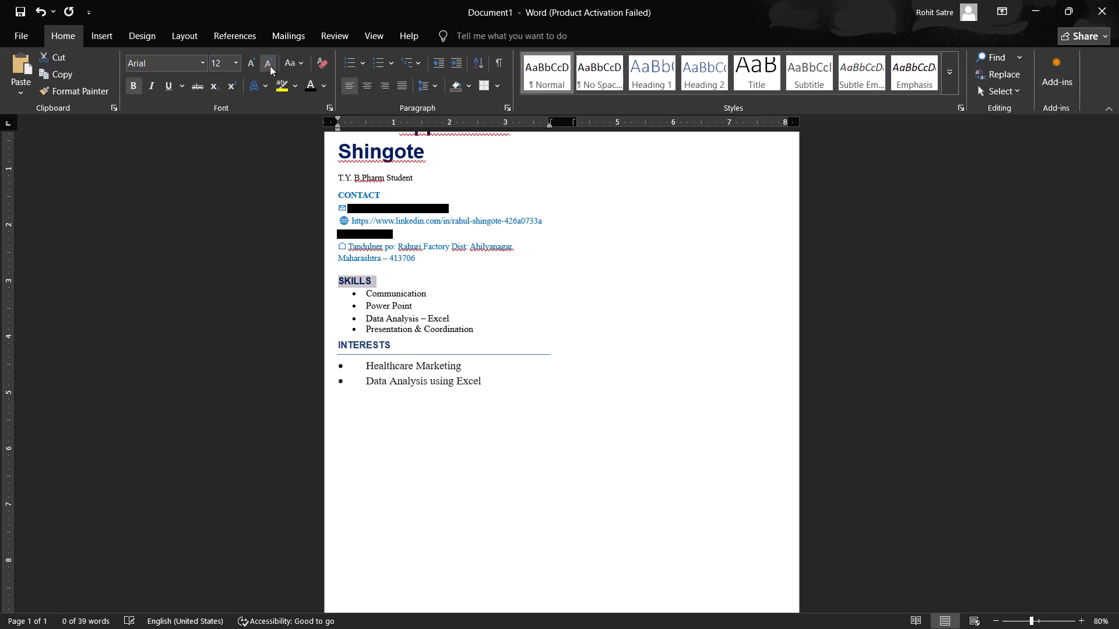
# Reduce the font size of the four skills bullets, Communication through Presentation & Coordination, to 11.
pyautogui.click(399, 313)
pyautogui.hotkey('alt', 'Tab')
pyautogui.hotkey('alt', 'Tab')
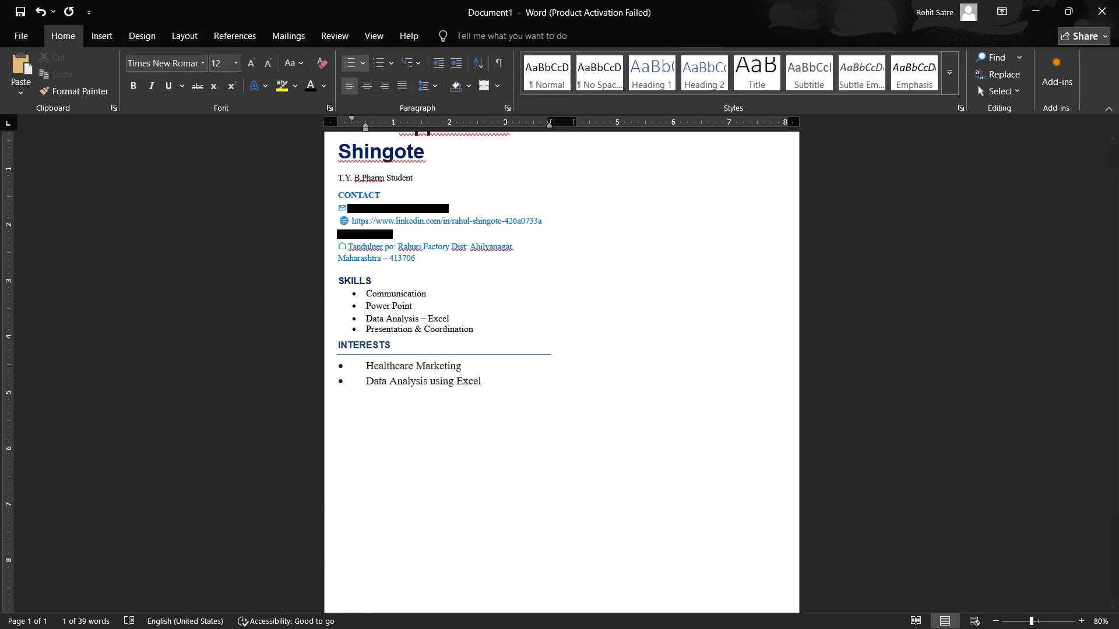
pyautogui.moveTo(469, 330); pyautogui.dragTo(363, 289)
pyautogui.click(497, 247)
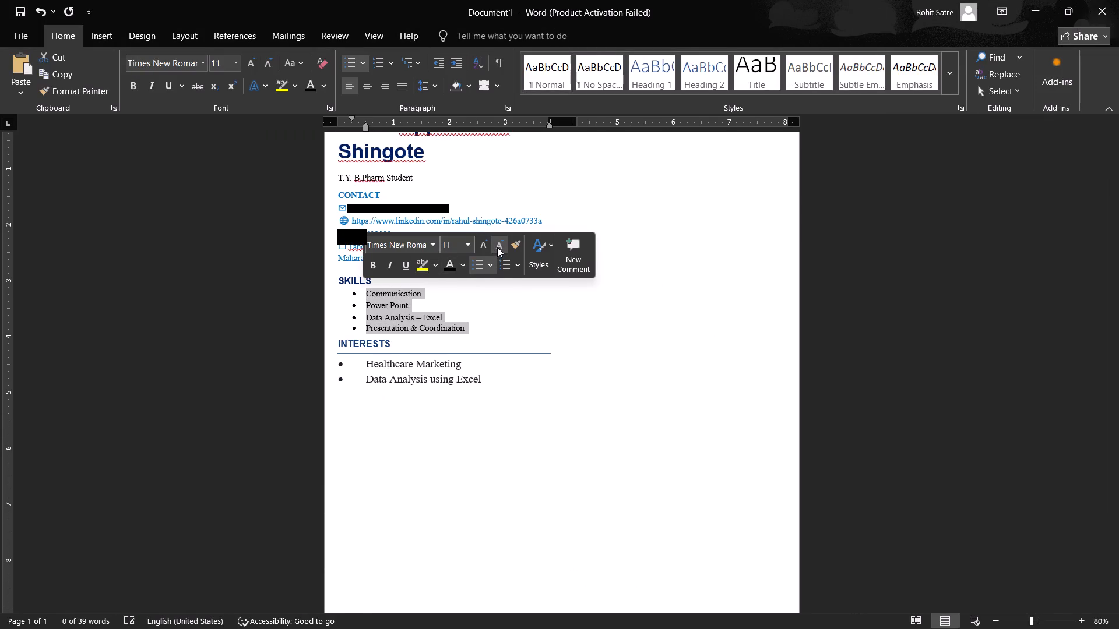
# Reduce the Healthcare Marketing and Data Analysis using Excel bullets to font size 11 and compare them with the skills bullets.
pyautogui.moveTo(481, 383); pyautogui.dragTo(382, 363)
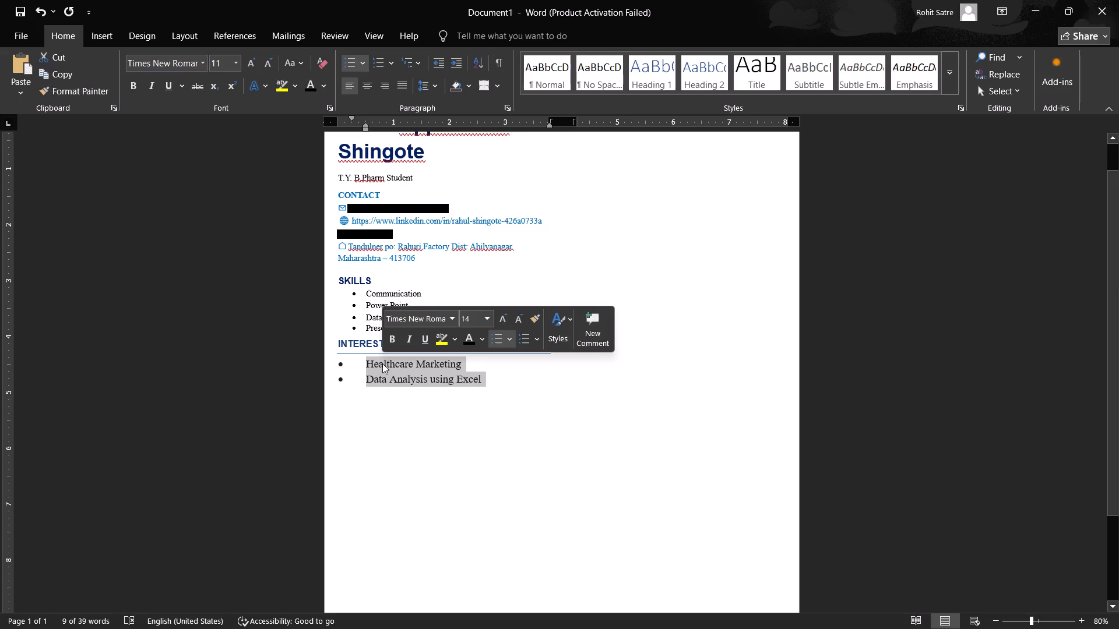
pyautogui.click(515, 316)
pyautogui.click(515, 316)
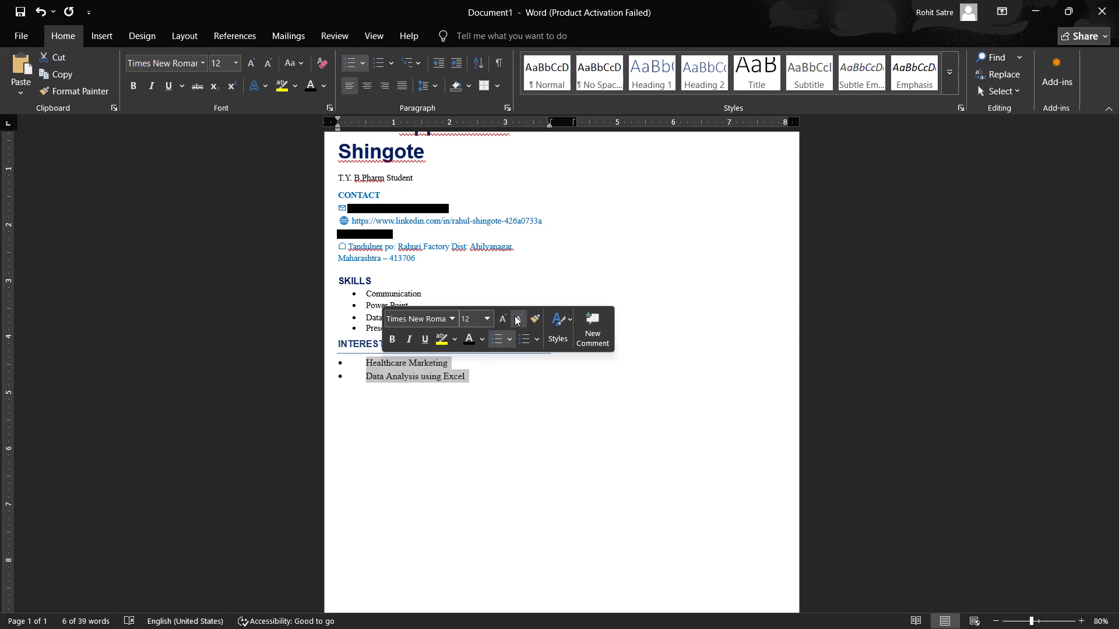
pyautogui.click(374, 302)
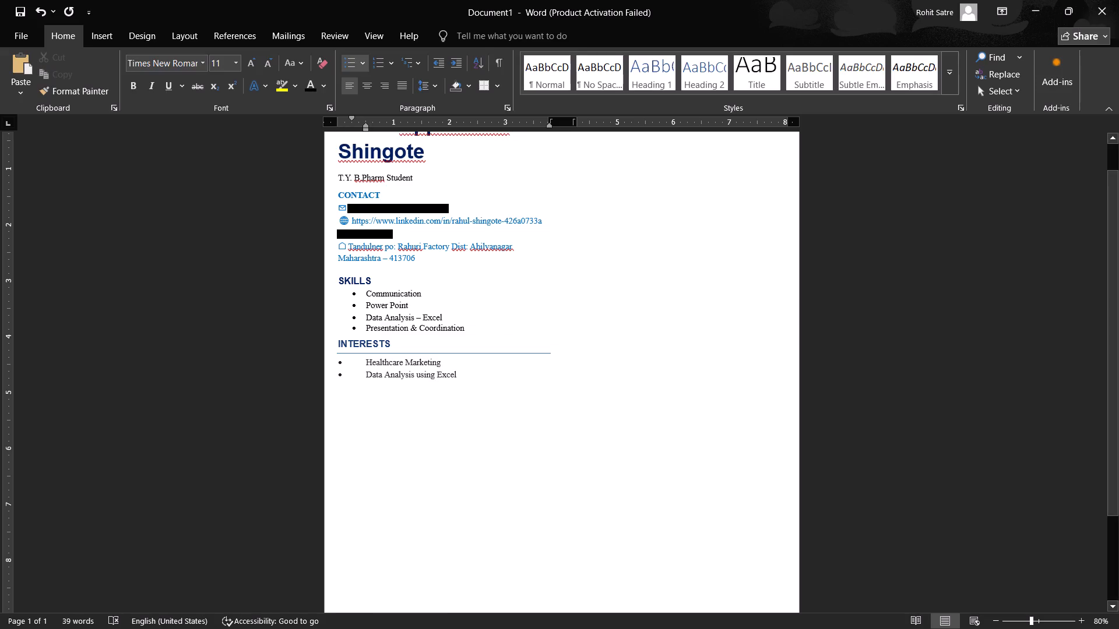
pyautogui.click(395, 379)
# Add an empty bullet below Data Analysis using Excel and check the INTERESTS list in the converted resume.
pyautogui.click(469, 380)
pyautogui.press('Return')
pyautogui.hotkey('alt', 'Tab')
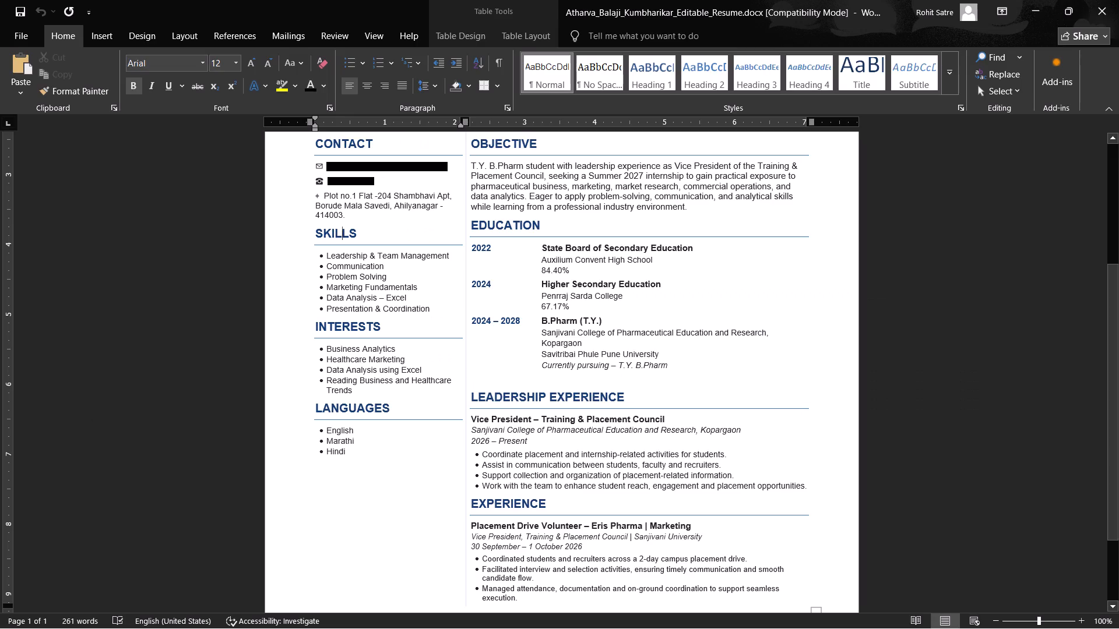
pyautogui.hotkey('alt', 'Tab')
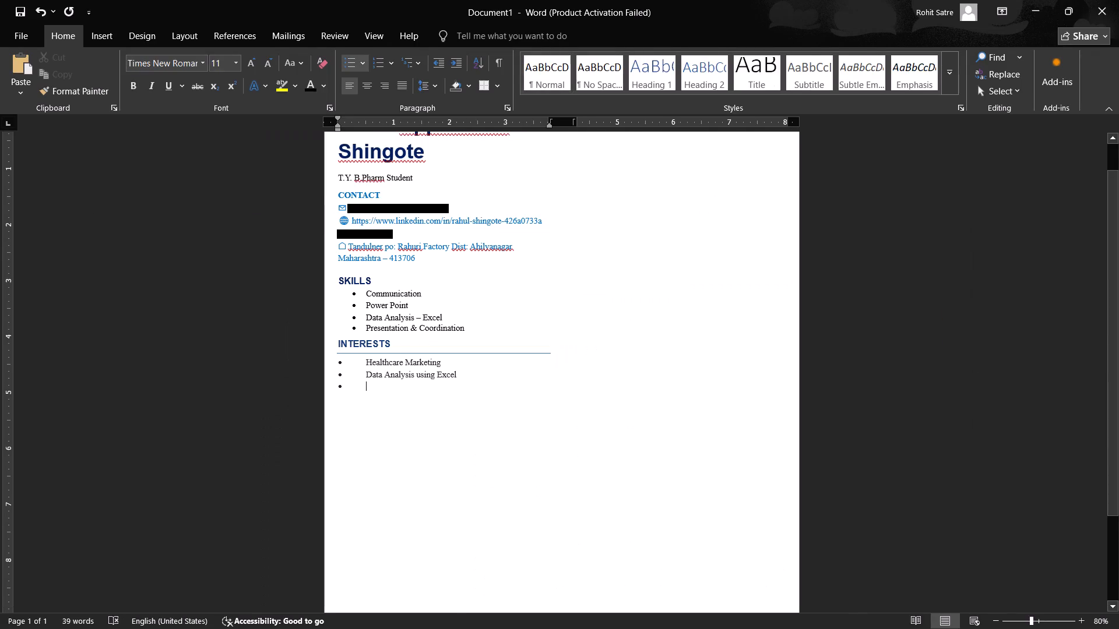
# Remove and reapply the bullets on all three INTERESTS lines so their indent matches the skills bullets.
pyautogui.click(364, 365)
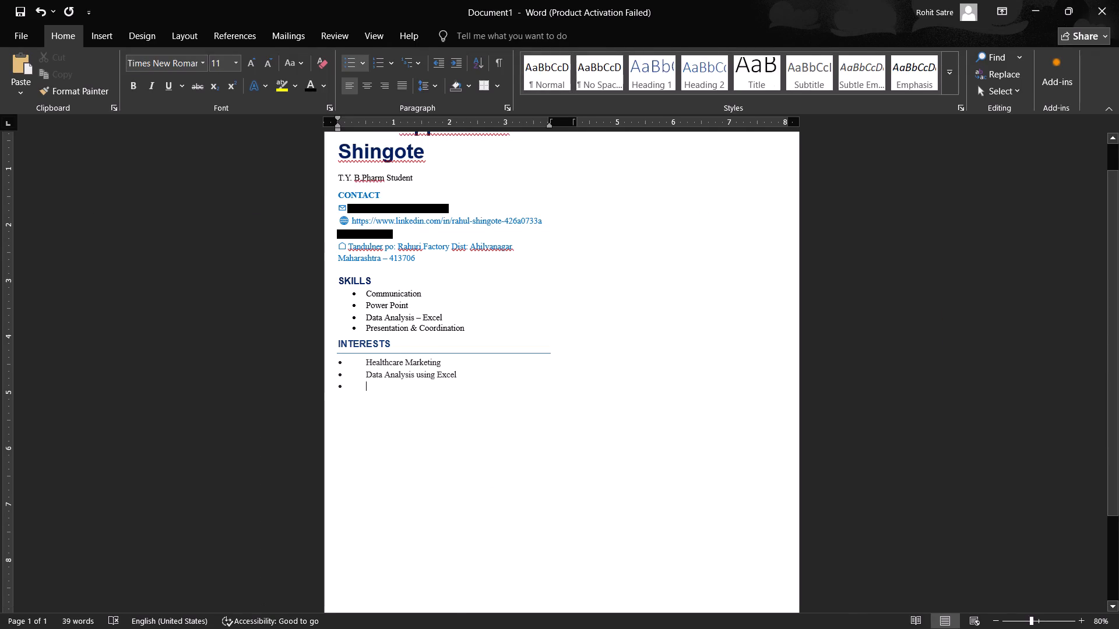
pyautogui.press('BackSpace')
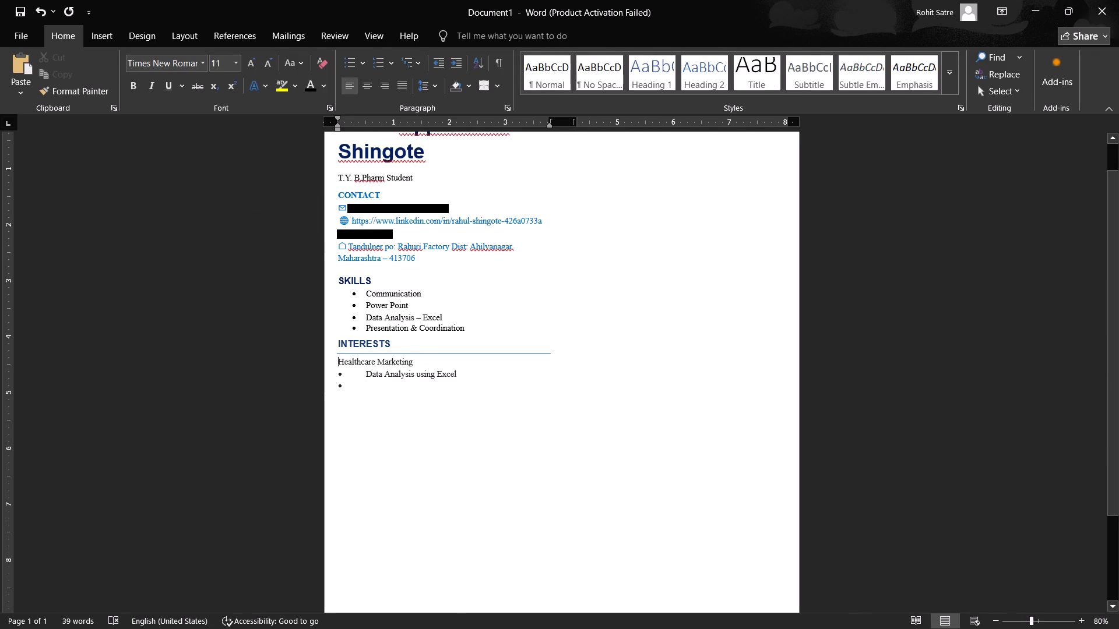
pyautogui.click(348, 61)
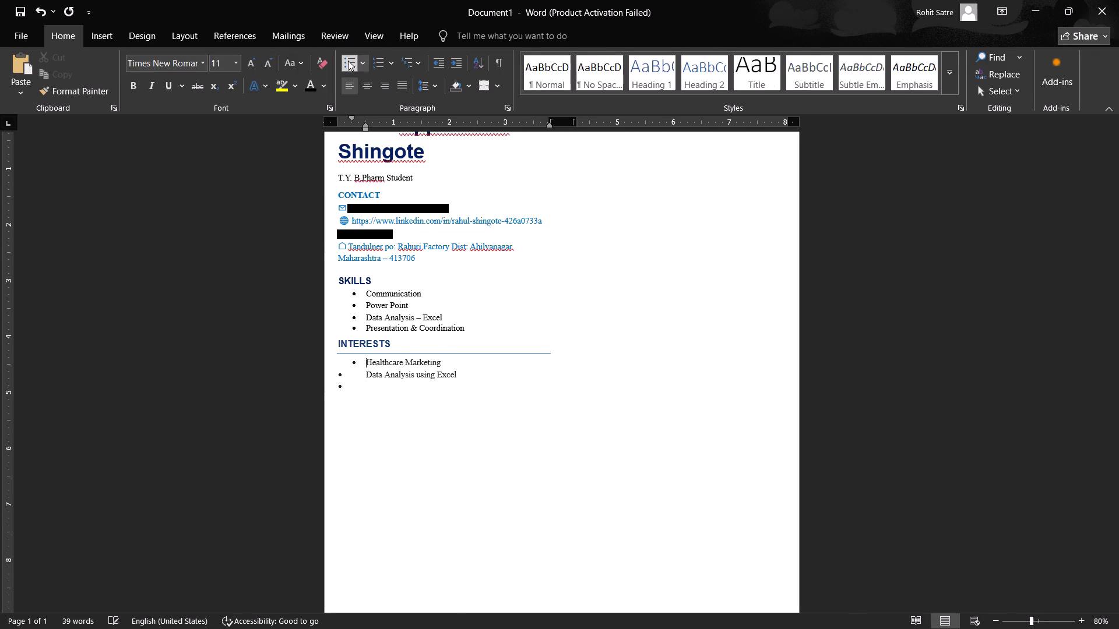
pyautogui.click(365, 376)
pyautogui.press('BackSpace')
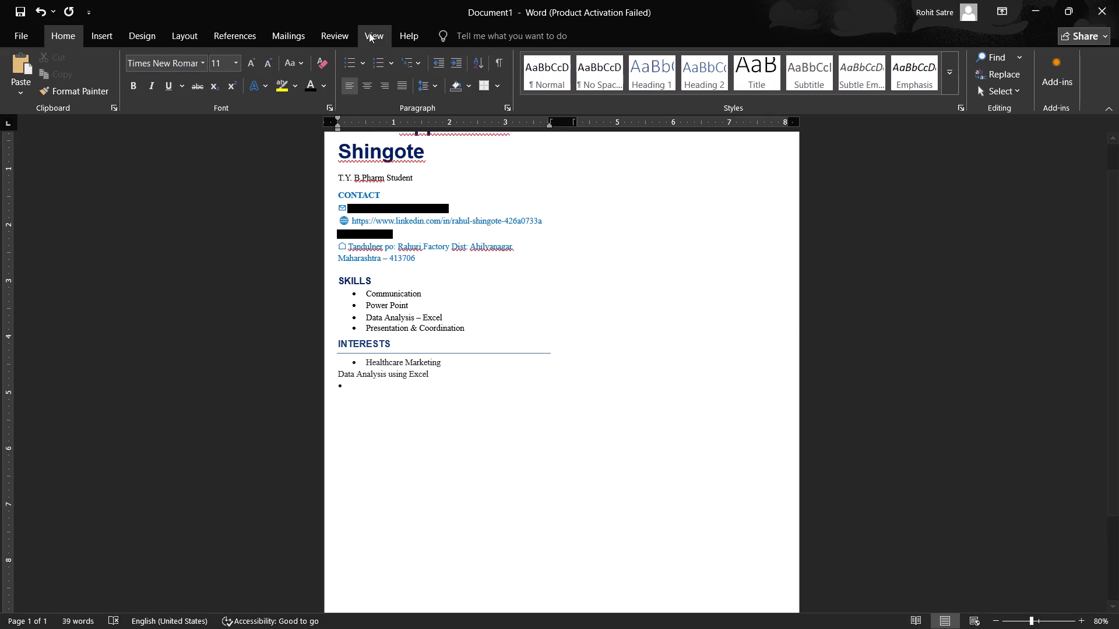
pyautogui.click(349, 63)
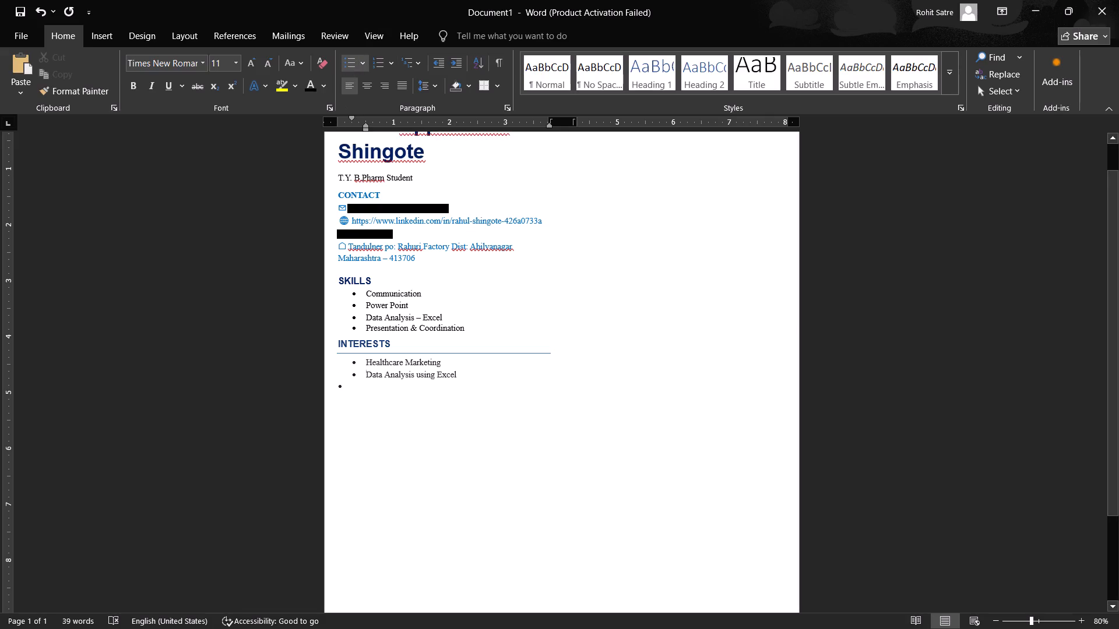
pyautogui.click(353, 383)
pyautogui.press('BackSpace')
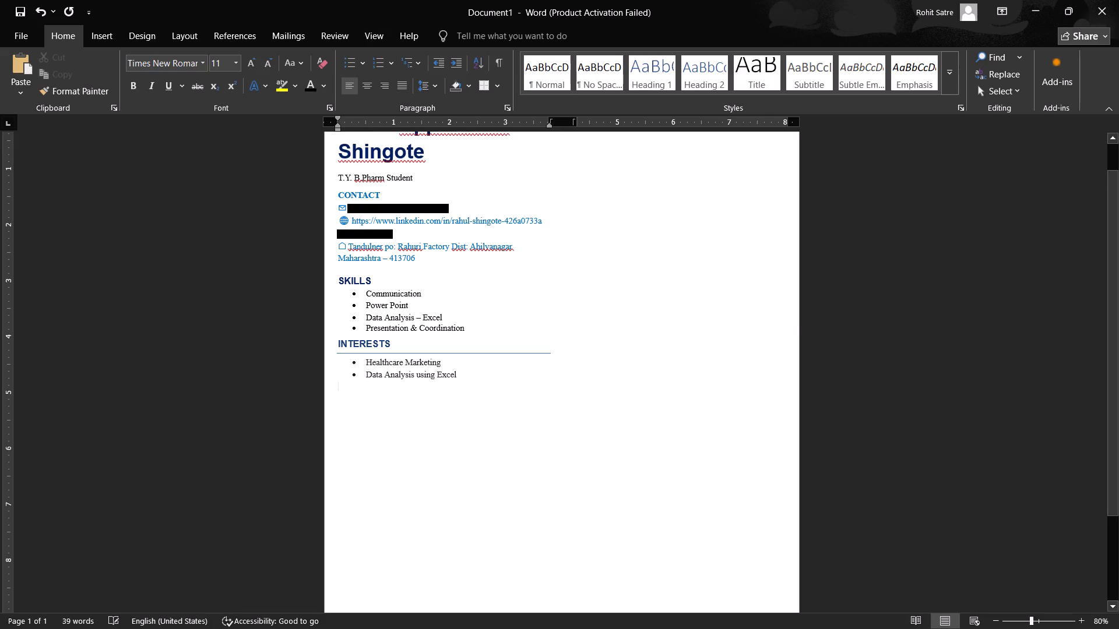
pyautogui.click(349, 58)
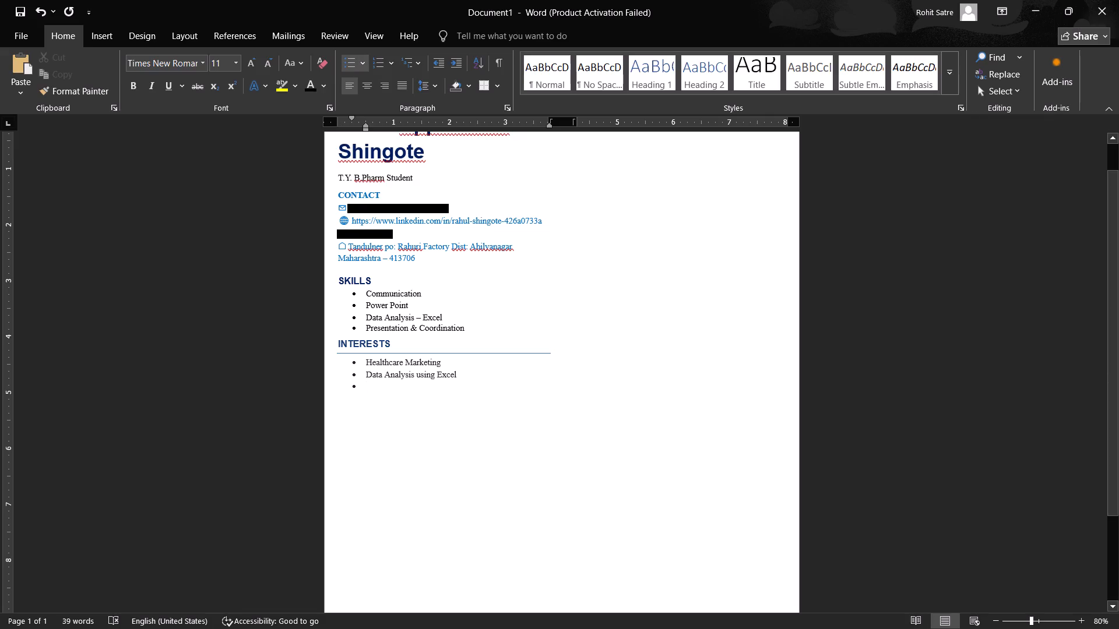
# Enter Microsoft Power Point as the third INTERESTS bullet.
pyautogui.write('Power Point')
pyautogui.press('space')
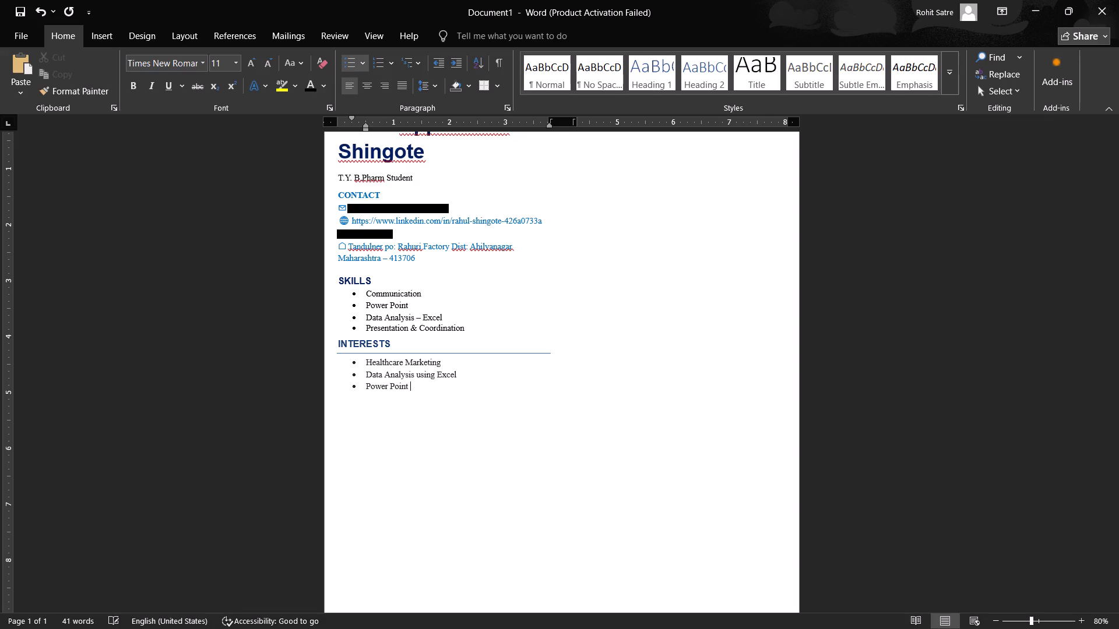
pyautogui.hotkey('ctrl', 'Left')
pyautogui.hotkey('ctrl', 'Left')
pyautogui.write('Microsoft')
pyautogui.press('space')
pyautogui.hotkey('ctrl', 'Right')
pyautogui.hotkey('ctrl', 'Right')
# Add Microsoft Excel as the fourth INTERESTS bullet.
pyautogui.press('Return')
pyautogui.write('Micro')
pyautogui.write('so')
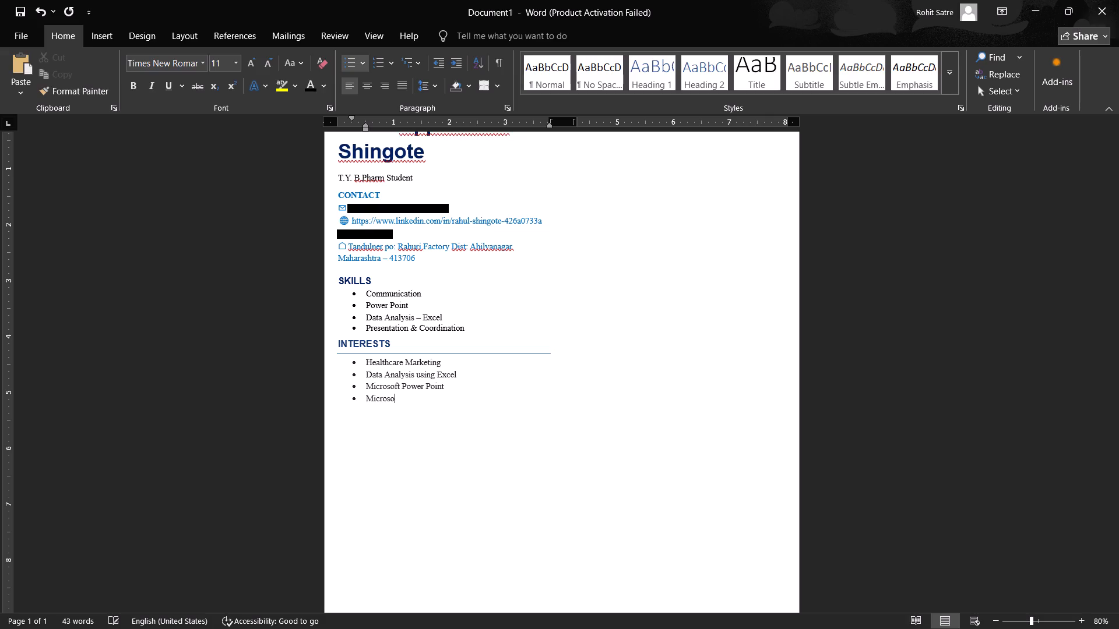
pyautogui.write('ft')
pyautogui.press('space')
pyautogui.write('Ec')
pyautogui.press('BackSpace')
pyautogui.write('Xce')
pyautogui.press('BackSpace')
pyautogui.press('BackSpace')
pyautogui.press('BackSpace')
pyautogui.write('xcel')
# Copy the LANGUAGES heading from the converted resume into Document1 on an unbulleted line below Microsoft Excel.
pyautogui.hotkey('alt', 'Tab')
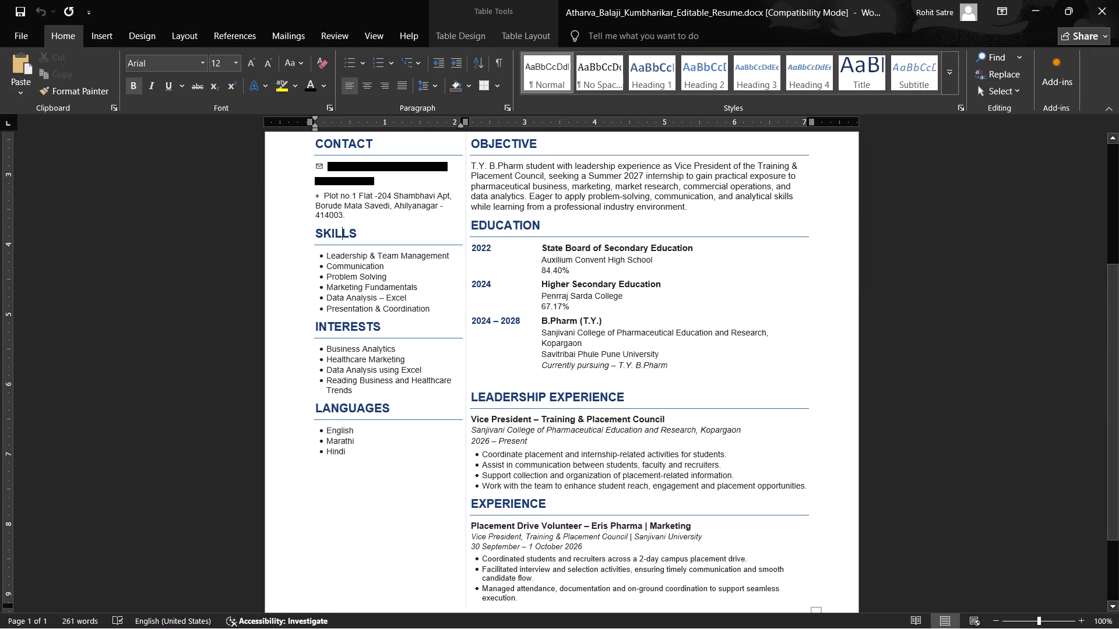
pyautogui.tripleClick(308, 405)
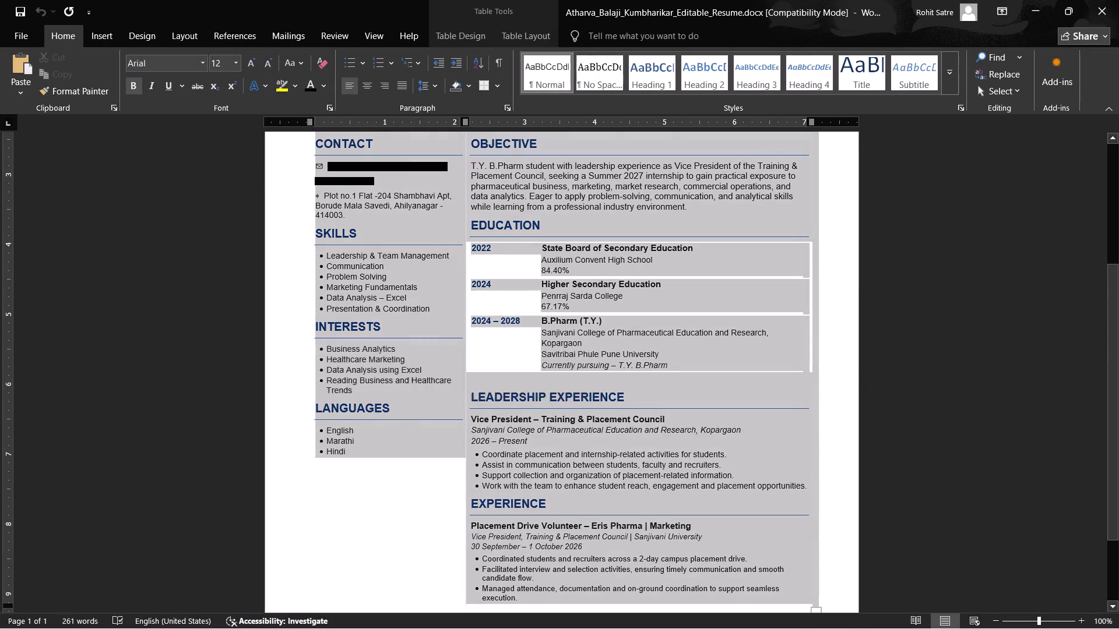
pyautogui.click(308, 405)
pyautogui.click(316, 409)
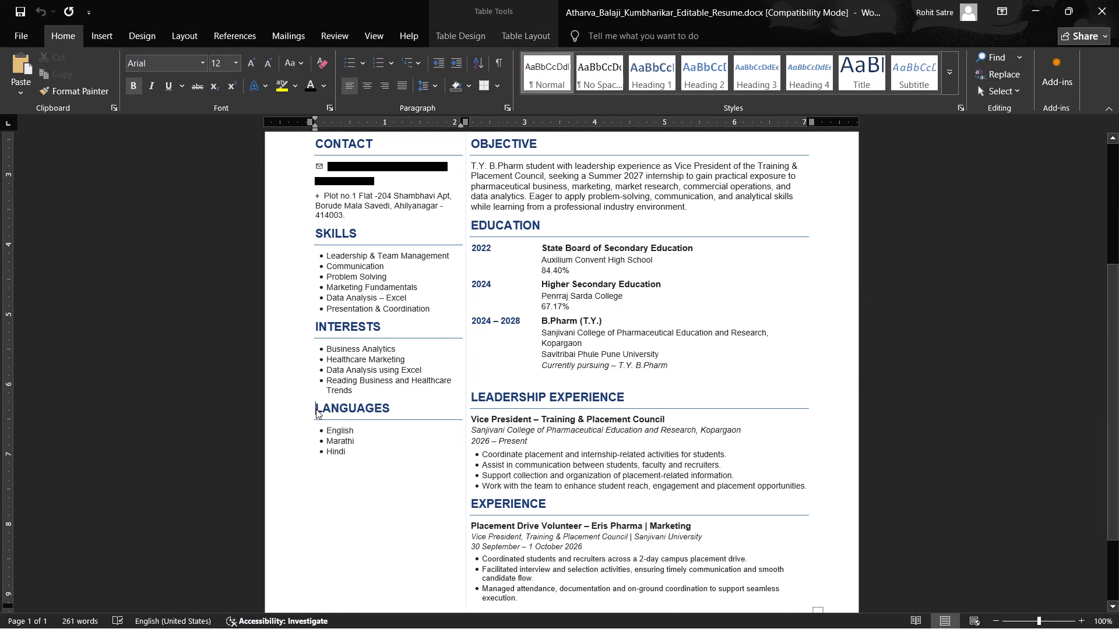
pyautogui.moveTo(316, 409); pyautogui.dragTo(459, 418)
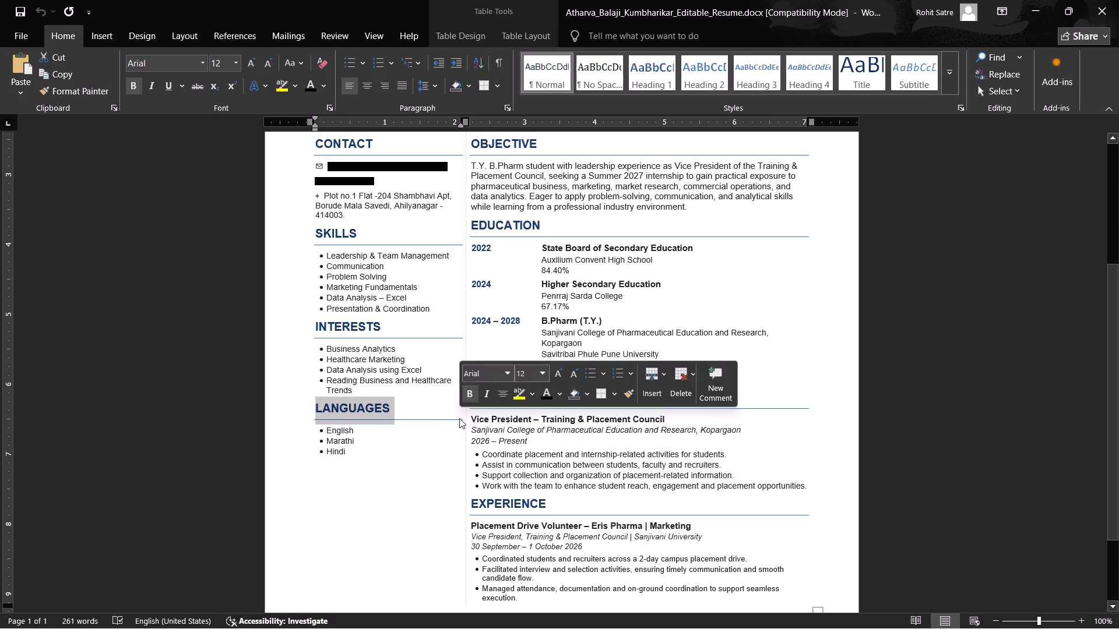
pyautogui.hotkey('ctrl', 'c')
pyautogui.hotkey('alt', 'Tab')
pyautogui.press('Return')
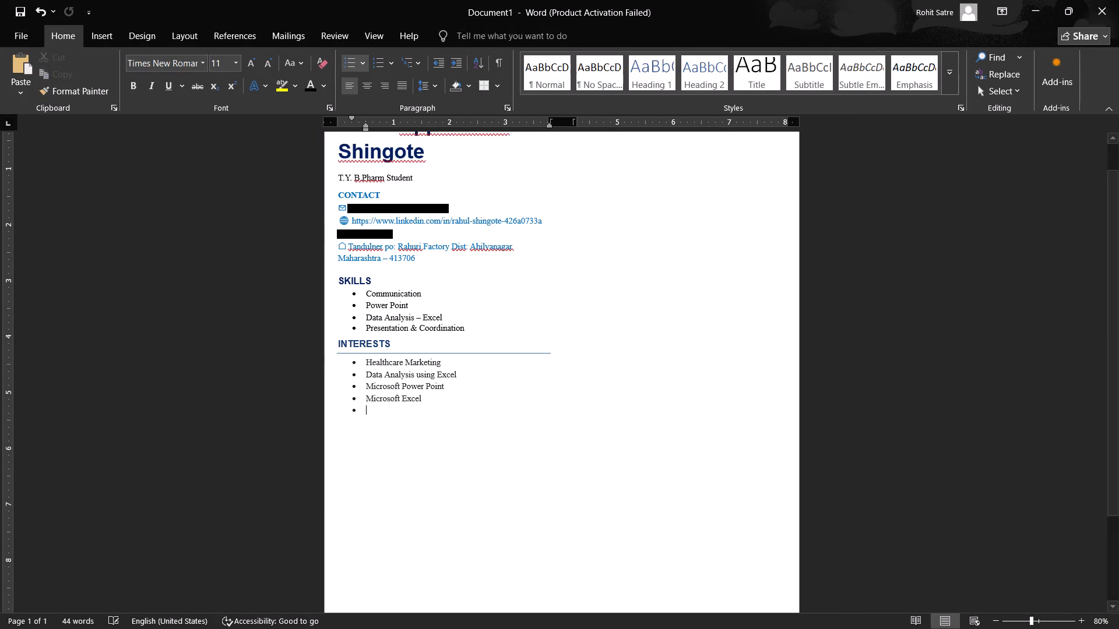
pyautogui.press('BackSpace')
pyautogui.press('BackSpace')
pyautogui.press('BackSpace')
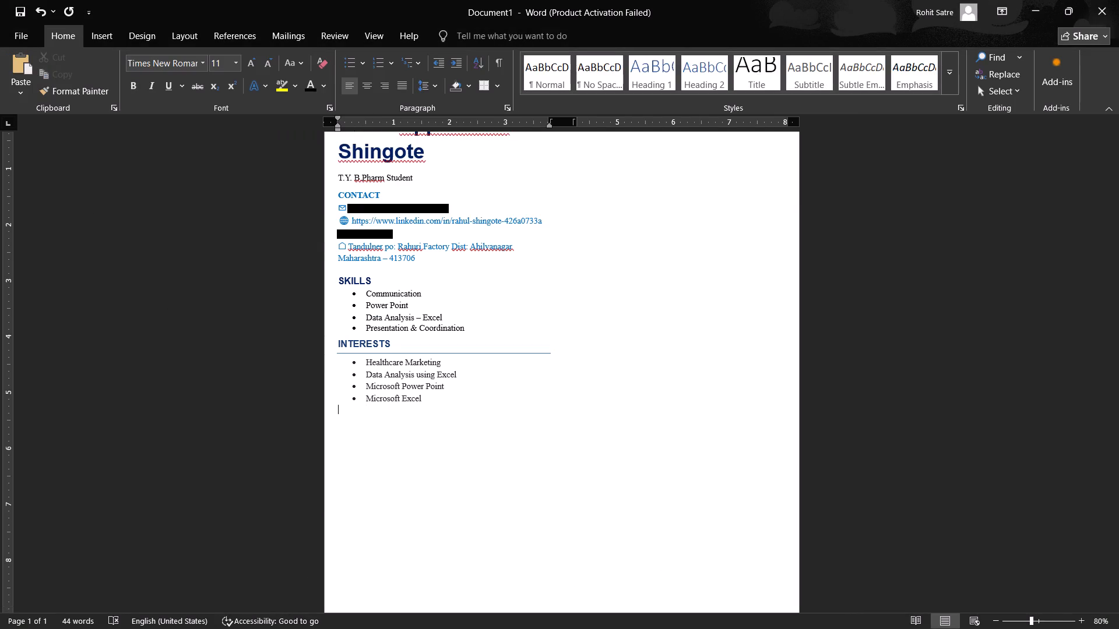
pyautogui.hotkey('ctrl', 'v')
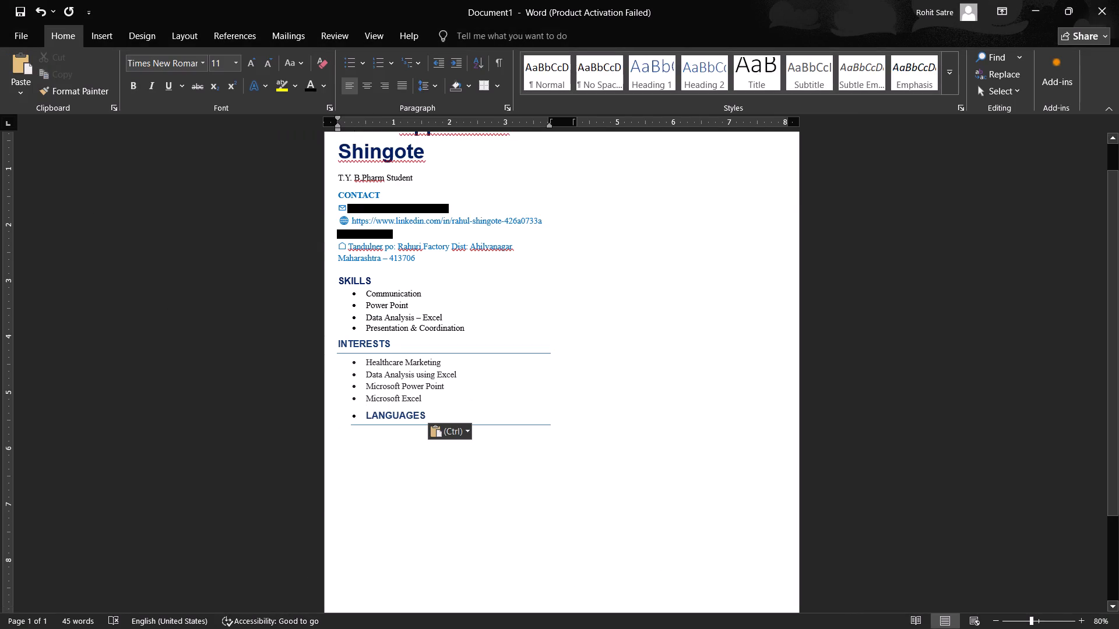
# Remove the bullet and indent from the pasted LANGUAGES heading so it aligns with the INTERESTS heading.
pyautogui.click(365, 417)
pyautogui.press('BackSpace')
pyautogui.press('BackSpace')
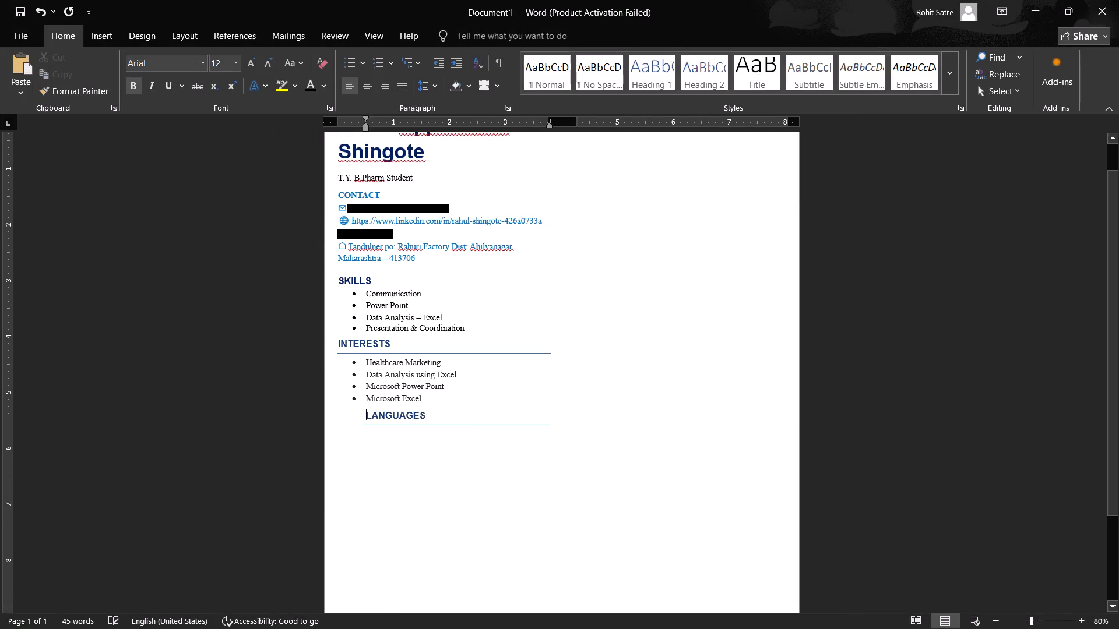
pyautogui.press('BackSpace')
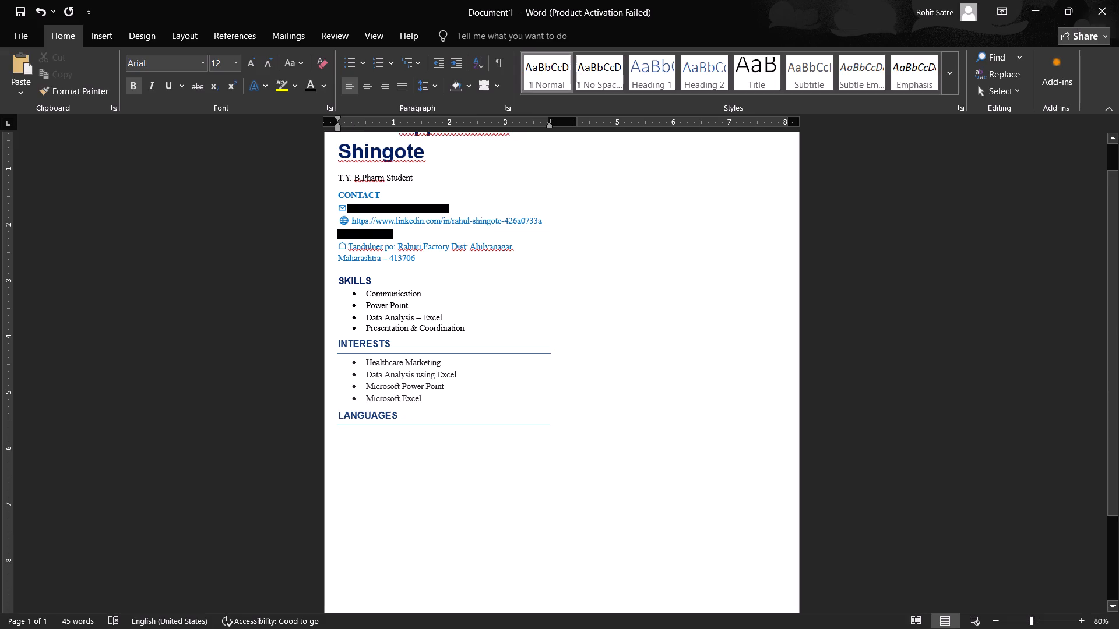
pyautogui.press('Return')
pyautogui.press('BackSpace')
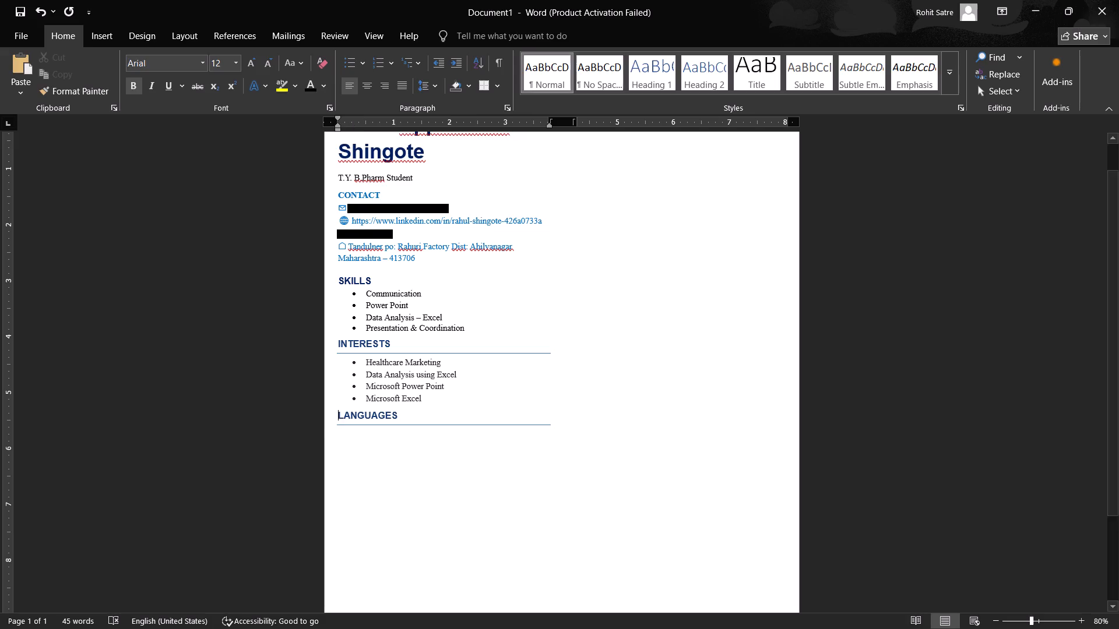
# Add English as a bullet directly below the LANGUAGES heading.
pyautogui.click(397, 440)
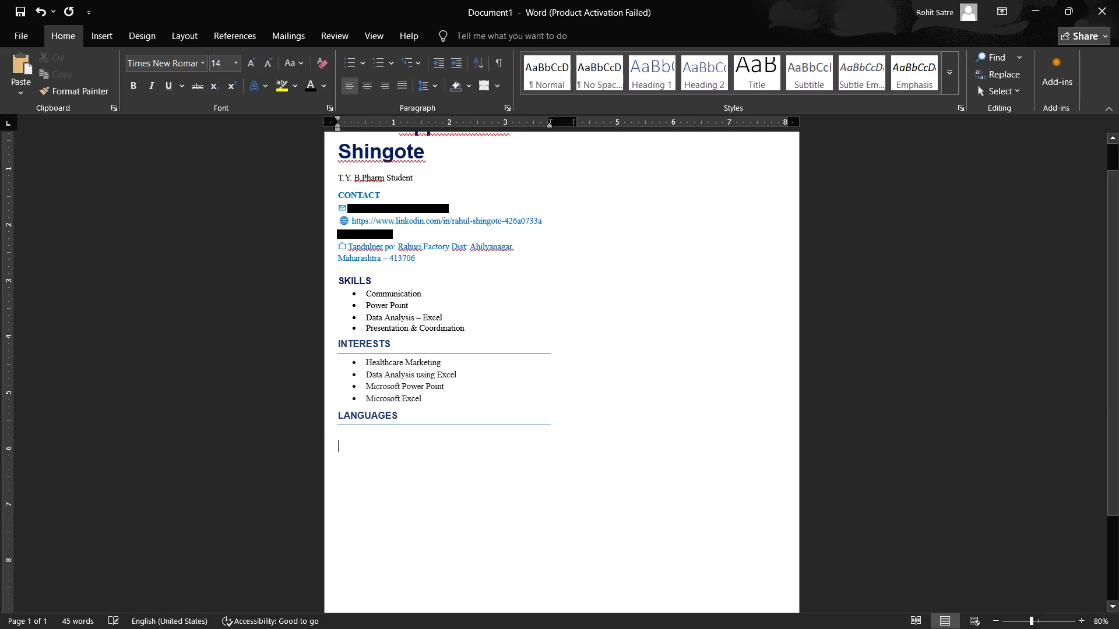
pyautogui.click(345, 66)
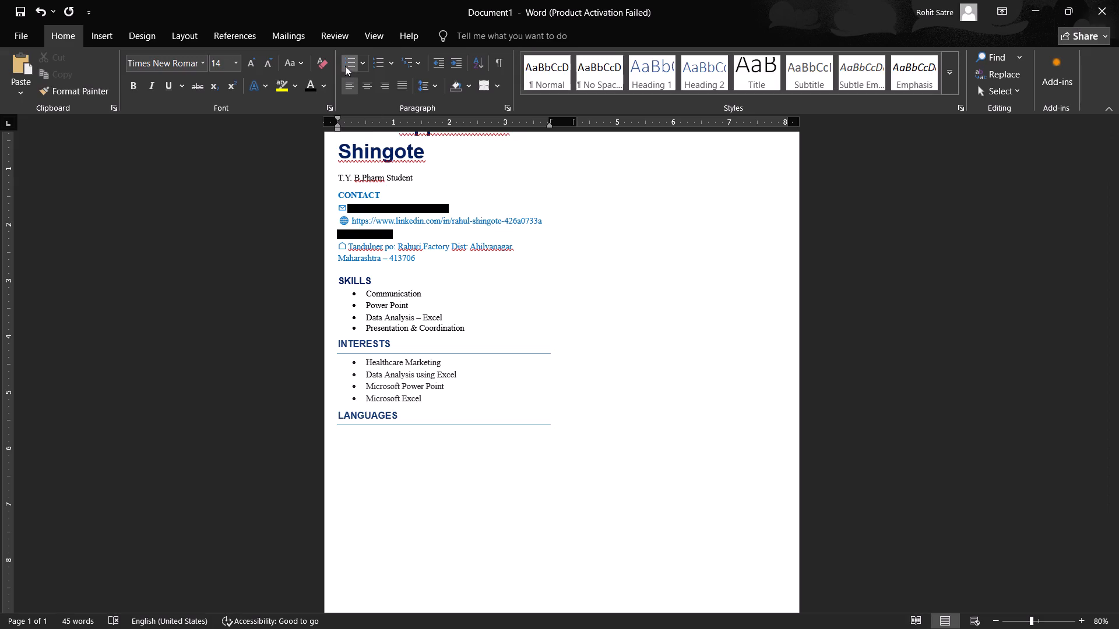
pyautogui.press('BackSpace')
pyautogui.press('BackSpace')
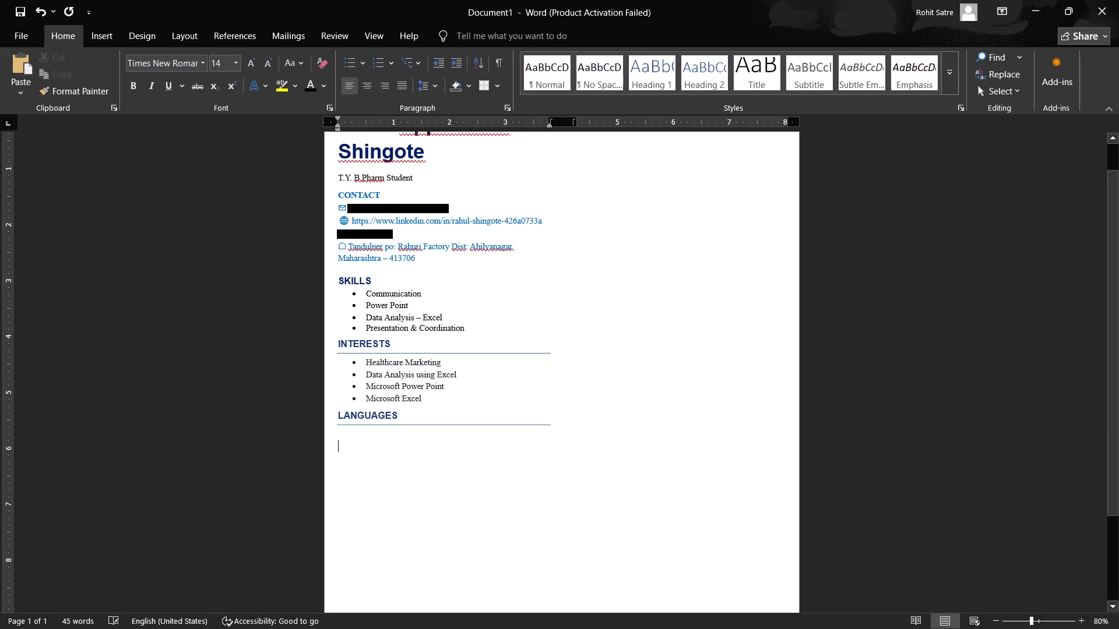
pyautogui.press('BackSpace')
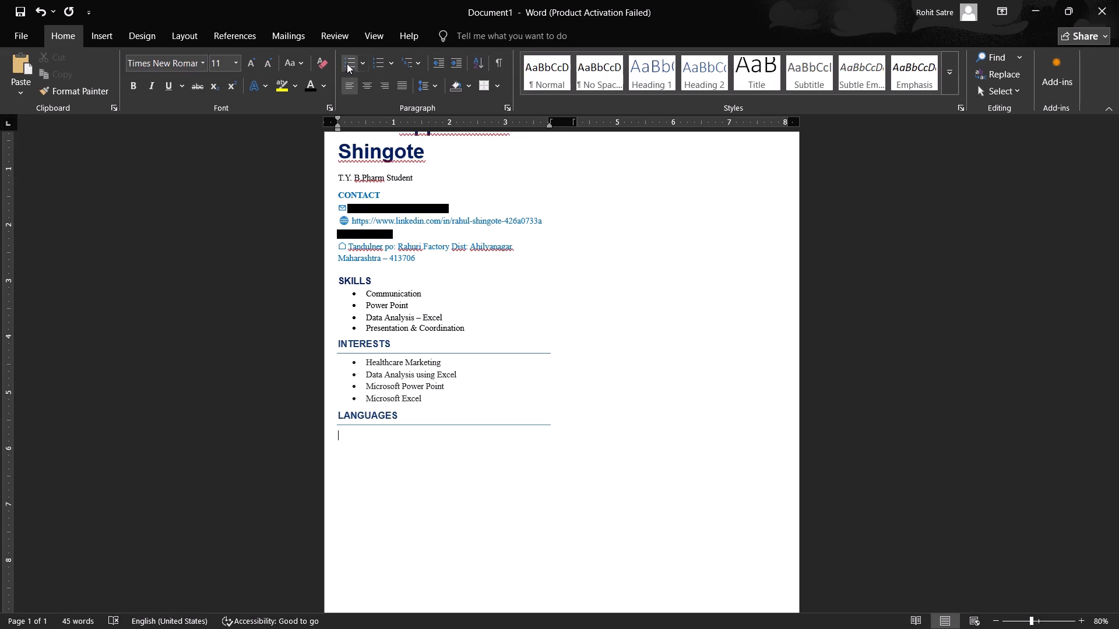
pyautogui.click(347, 65)
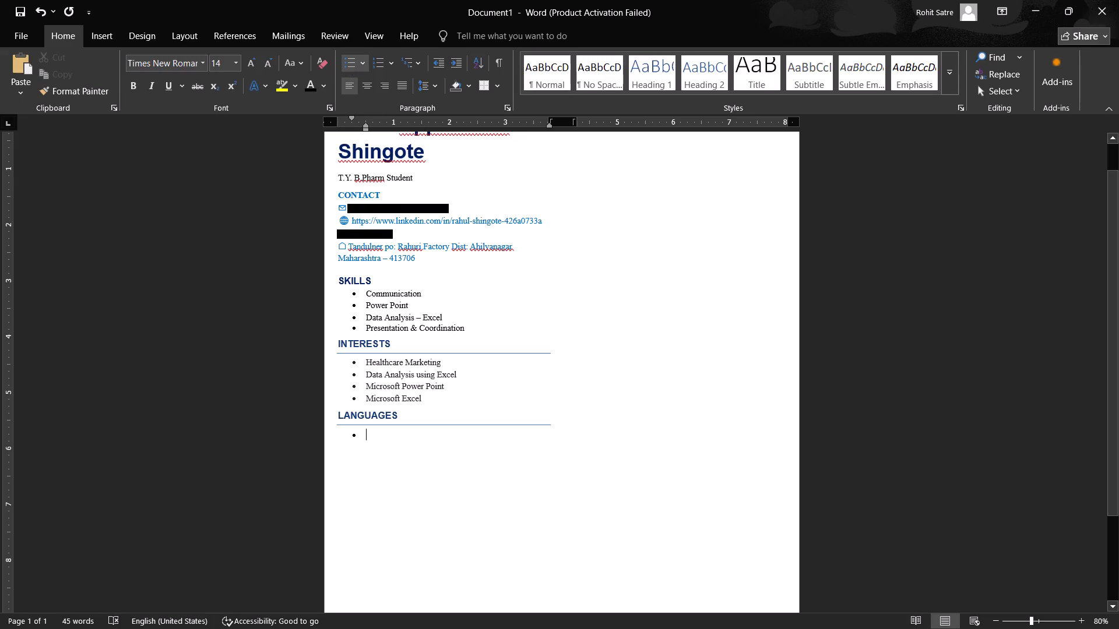
pyautogui.write('English')
# Reduce the font size of the English bullet under LANGUAGES to 11.
pyautogui.doubleClick(403, 438)
pyautogui.doubleClick(403, 438)
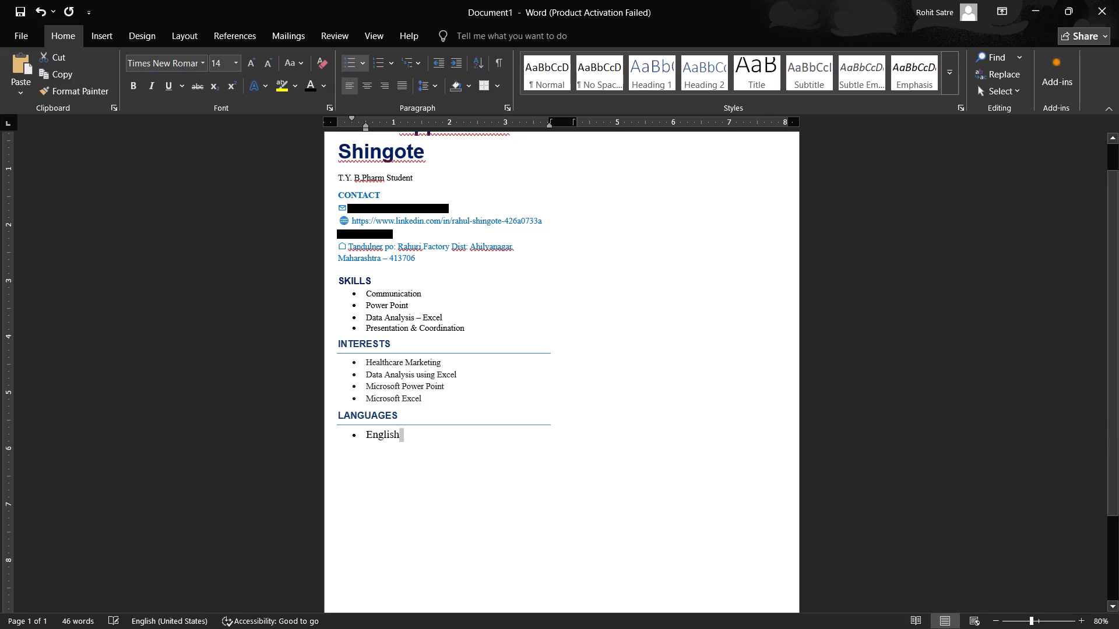
pyautogui.moveTo(444, 430); pyautogui.dragTo(432, 434)
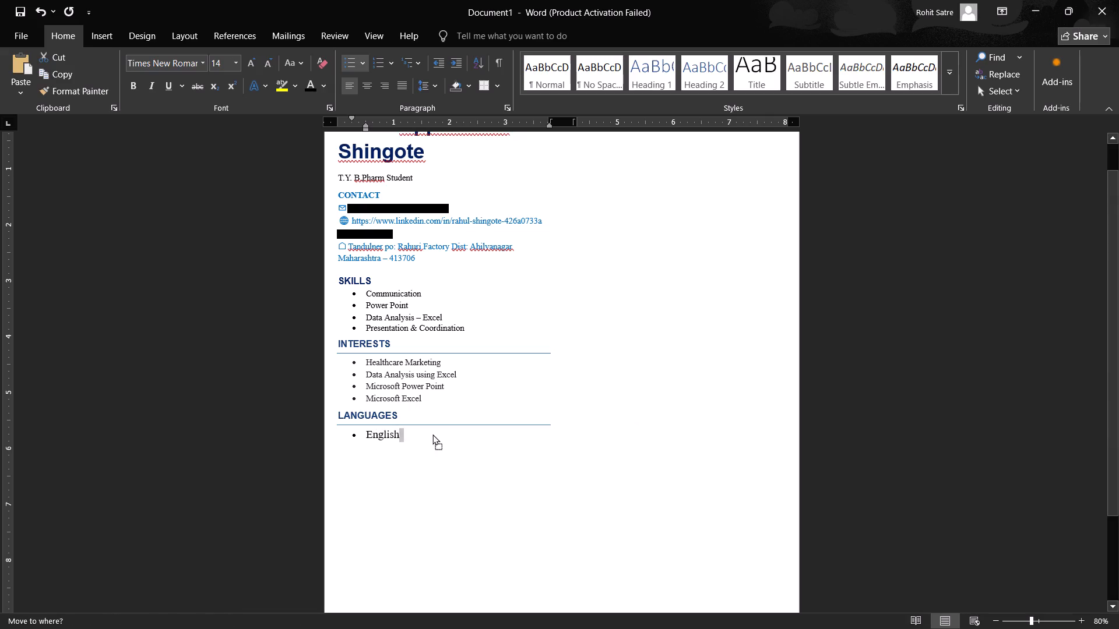
pyautogui.moveTo(432, 434); pyautogui.dragTo(432, 434)
pyautogui.doubleClick(432, 434)
pyautogui.doubleClick(432, 434)
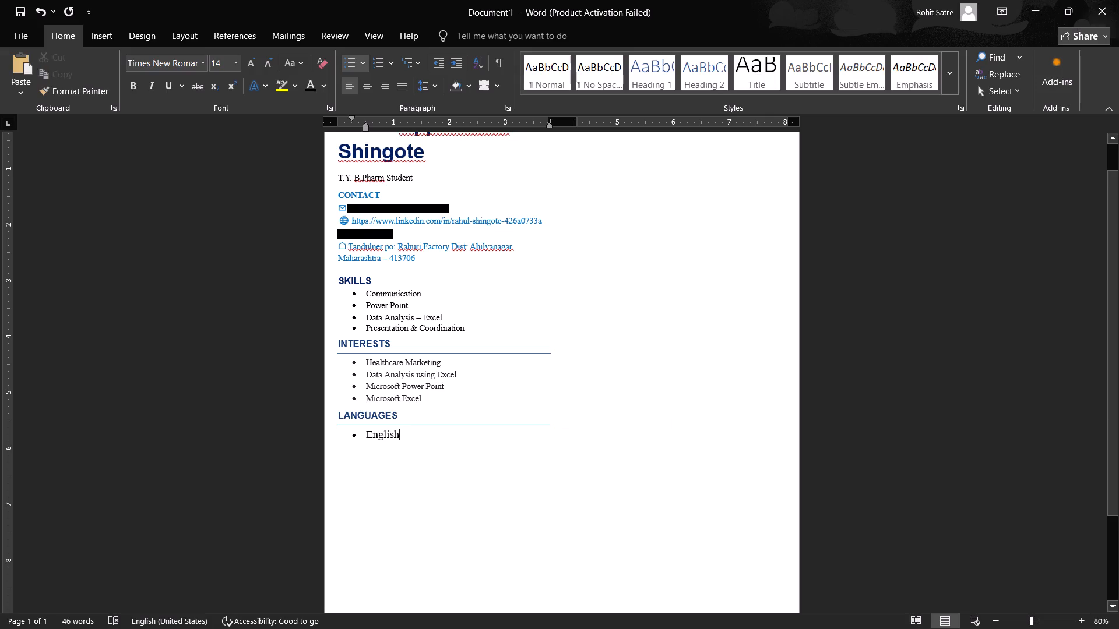
pyautogui.tripleClick(331, 435)
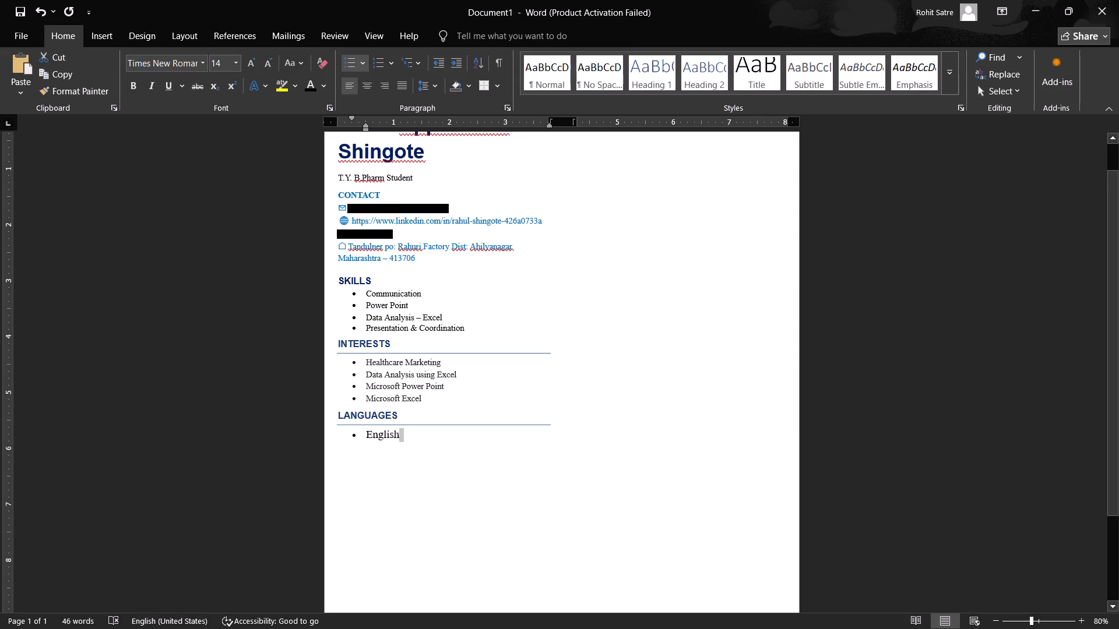
pyautogui.click(331, 435)
pyautogui.click(331, 435)
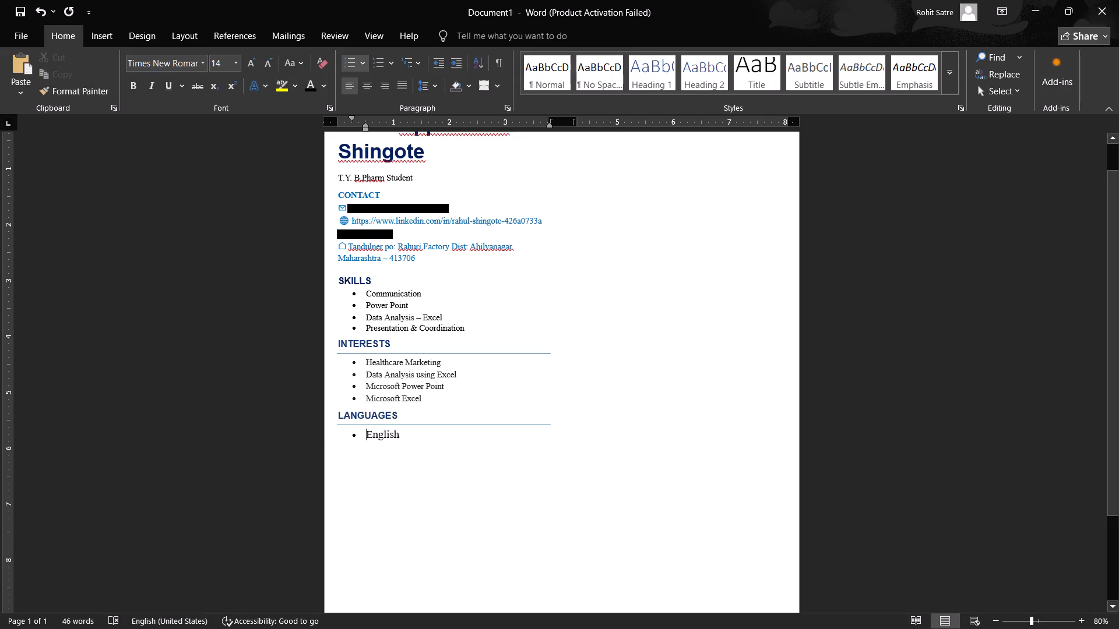
pyautogui.tripleClick(331, 435)
pyautogui.click(470, 393)
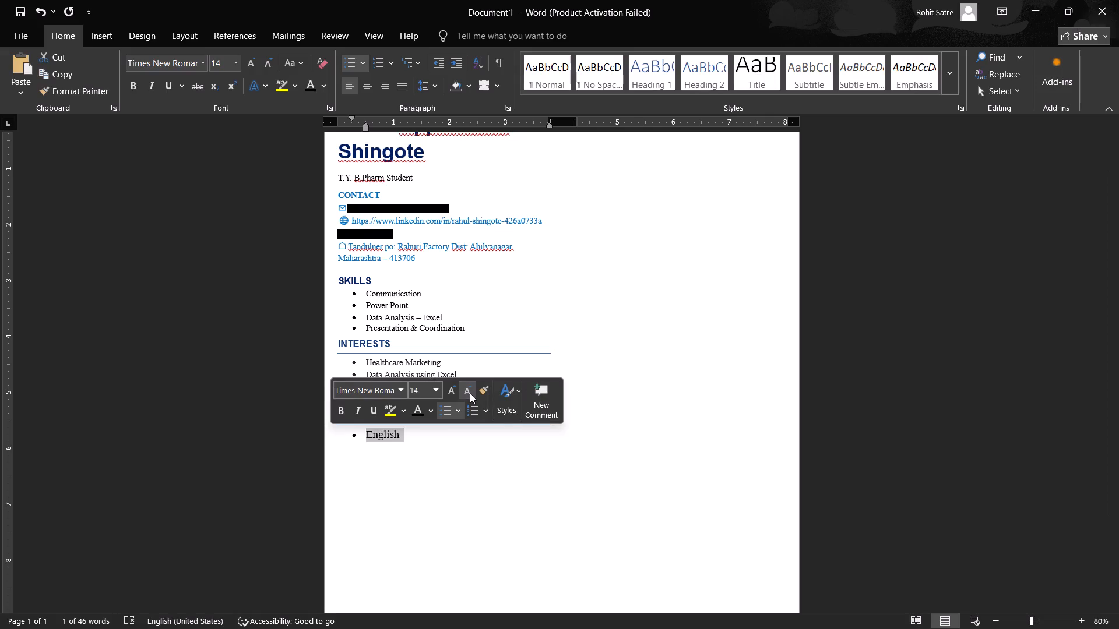
pyautogui.click(470, 393)
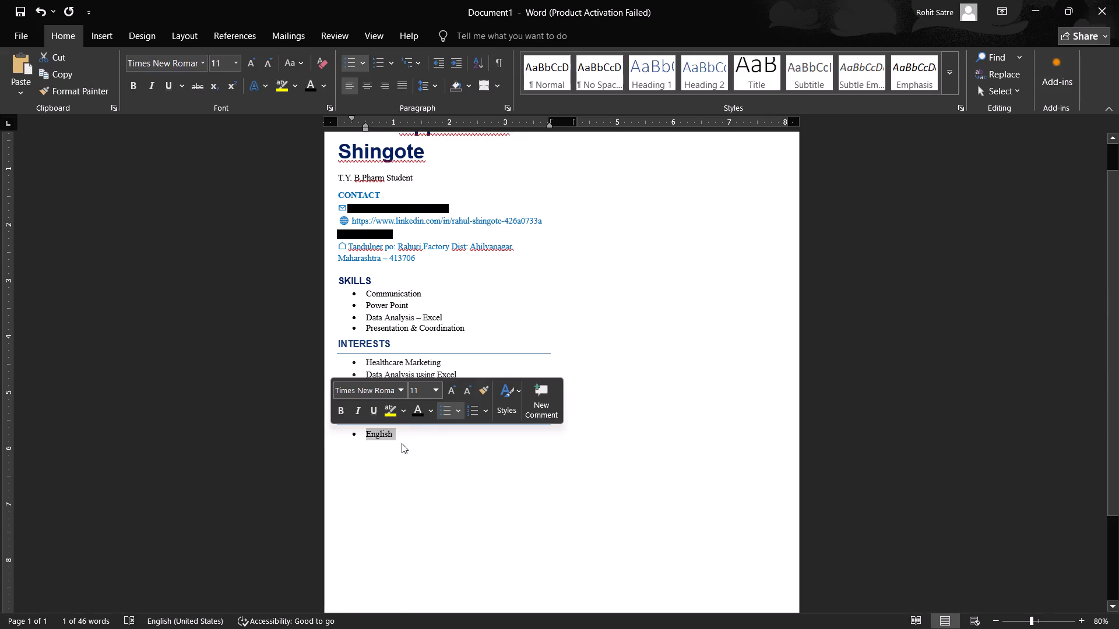
# Add Hindi and Marathi as bullets below English, followed by an empty unbulleted line.
pyautogui.click(409, 434)
pyautogui.press('Return')
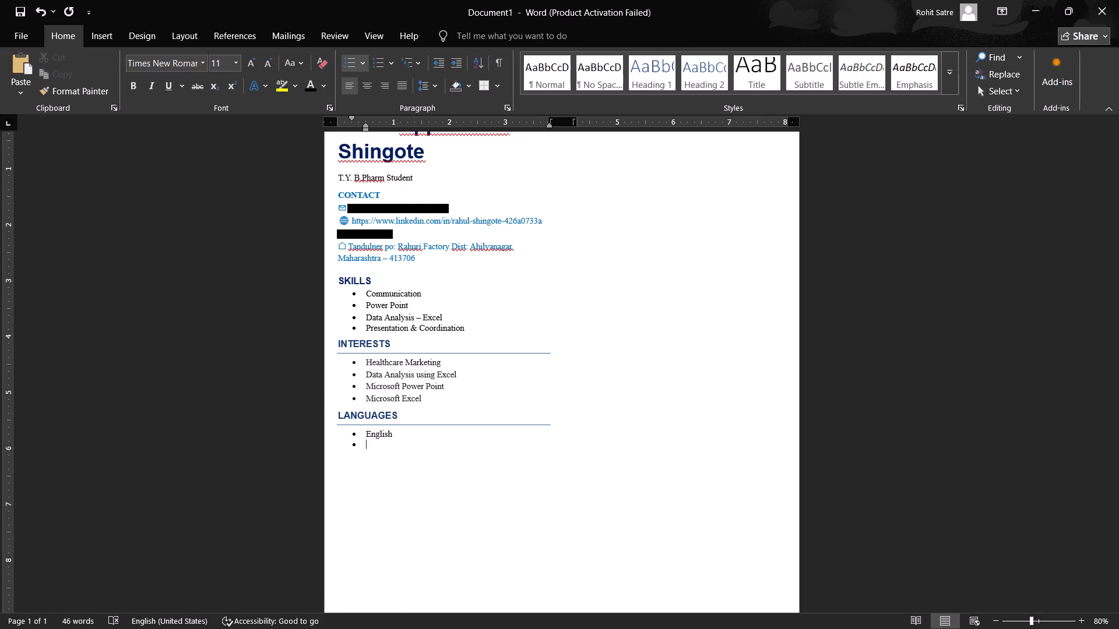
pyautogui.write('Hindi')
pyautogui.press('Return')
pyautogui.write('arathi')
pyautogui.press('Return')
pyautogui.press('\\')
pyautogui.press('BackSpace')
pyautogui.press('BackSpace')
pyautogui.press('BackSpace')
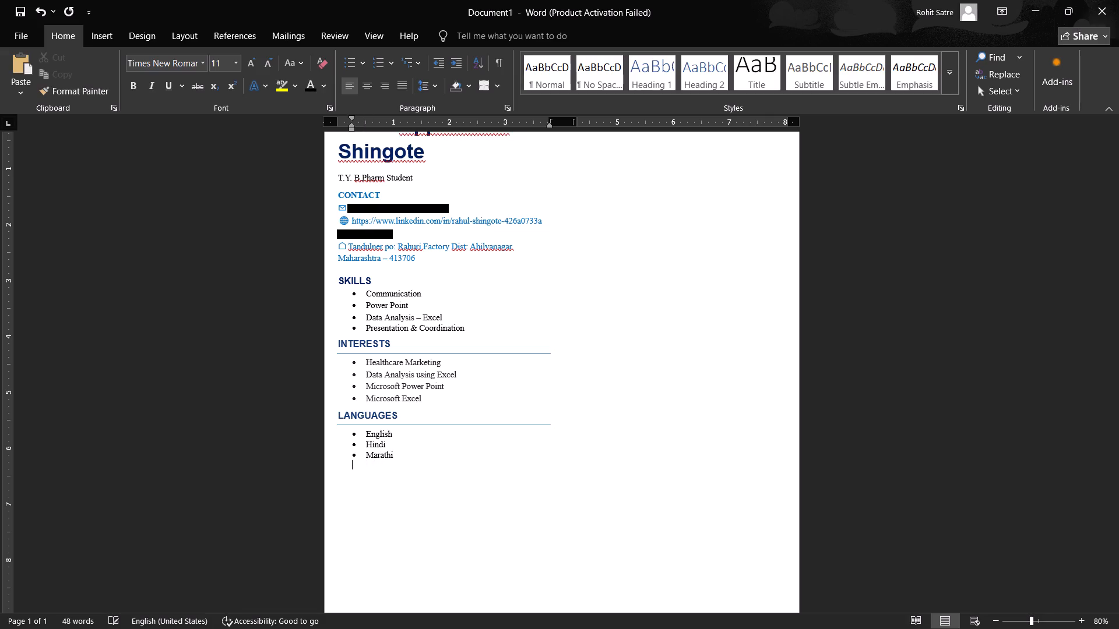
# Replace the CONTACT heading in Document1 with the CONTACT heading copied from the converted resume.
pyautogui.hotkey('alt', 'Tab')
pyautogui.hotkey('alt', 'Tab')
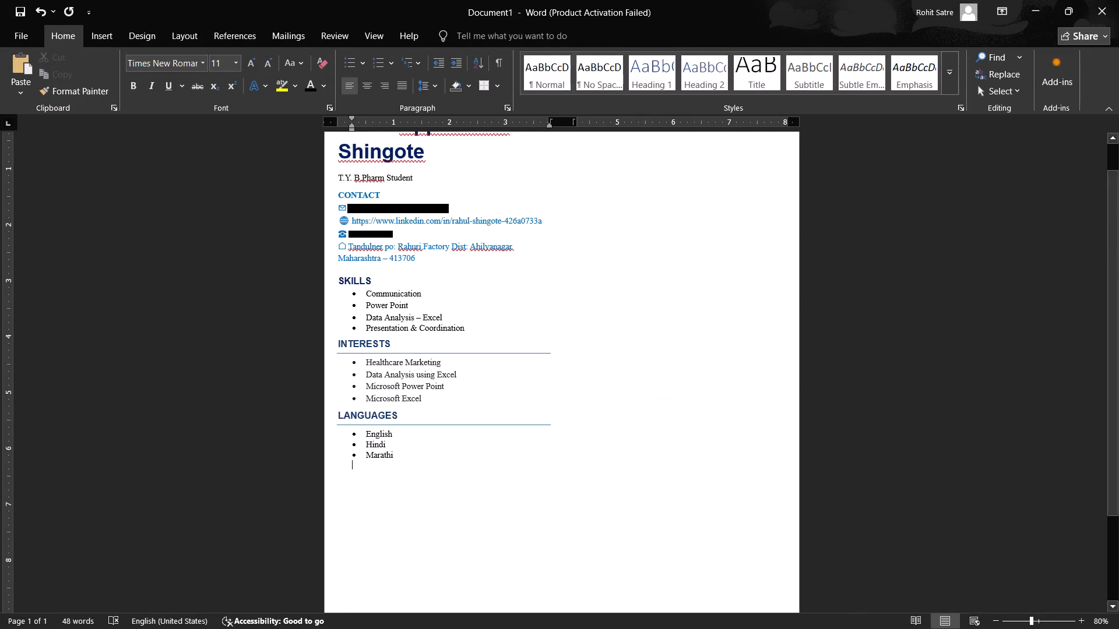
pyautogui.hotkey('alt', 'Tab')
pyautogui.scroll(8, 480, 373)
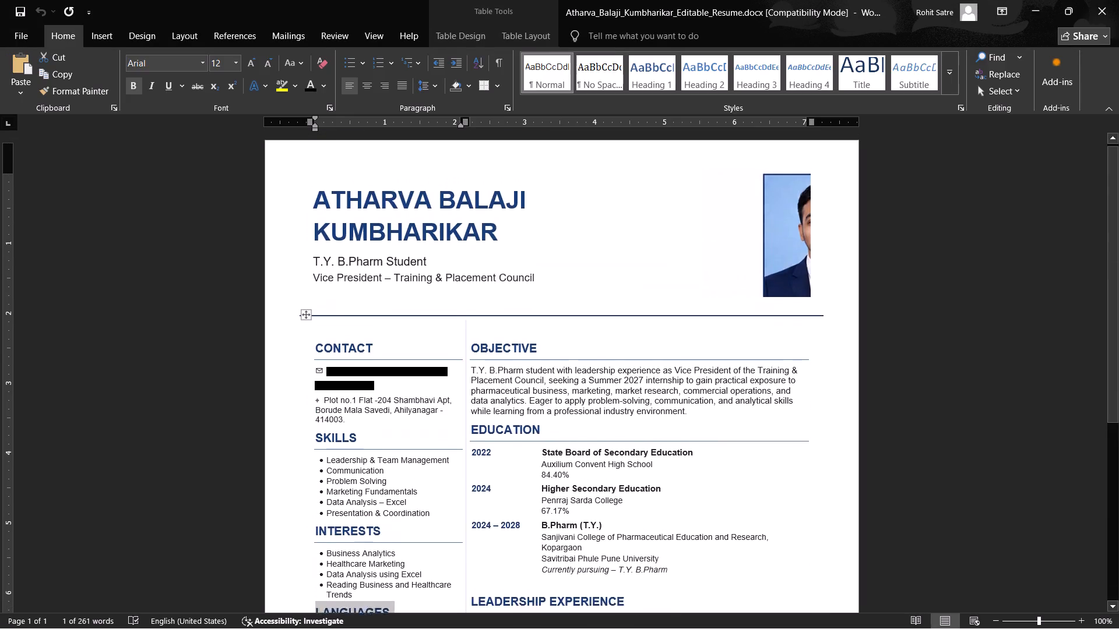
pyautogui.tripleClick(539, 352)
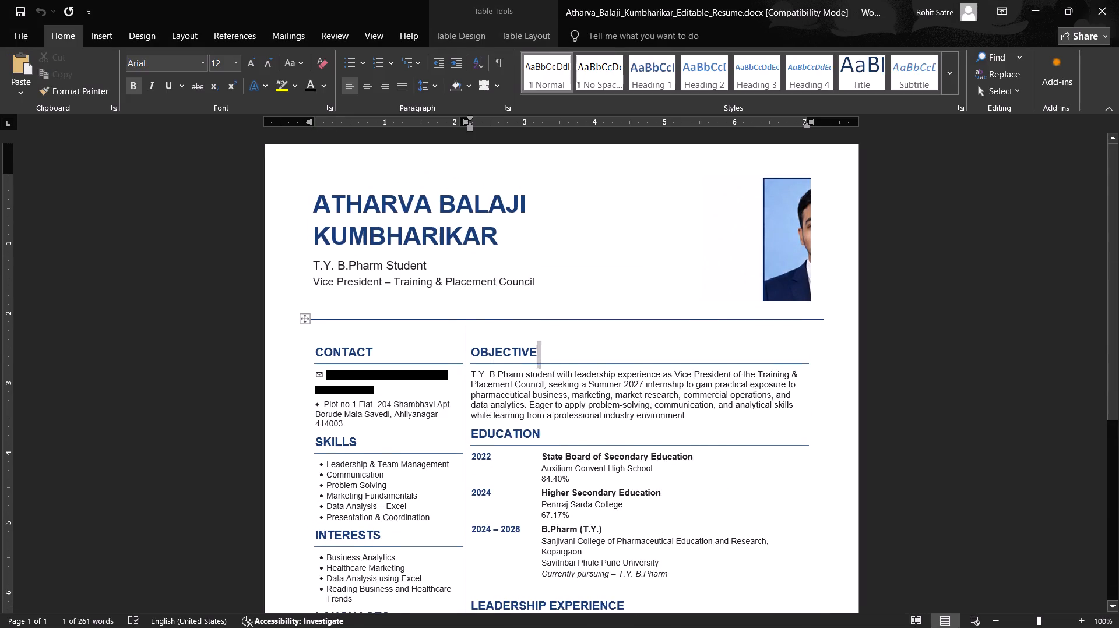
pyautogui.click(539, 352)
pyautogui.tripleClick(539, 352)
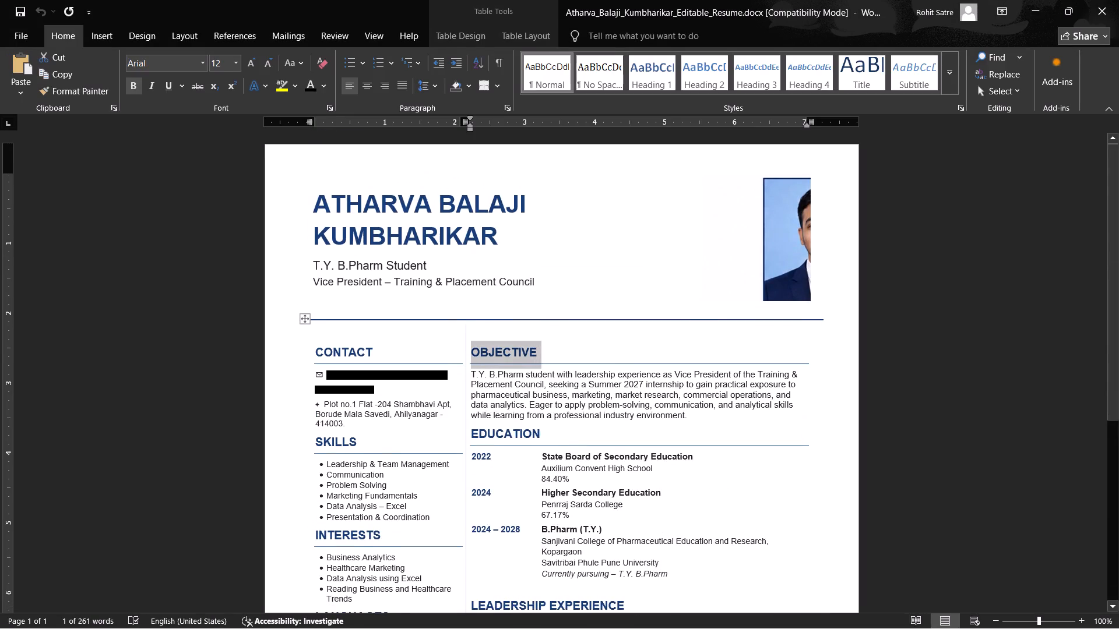
pyautogui.tripleClick(389, 363)
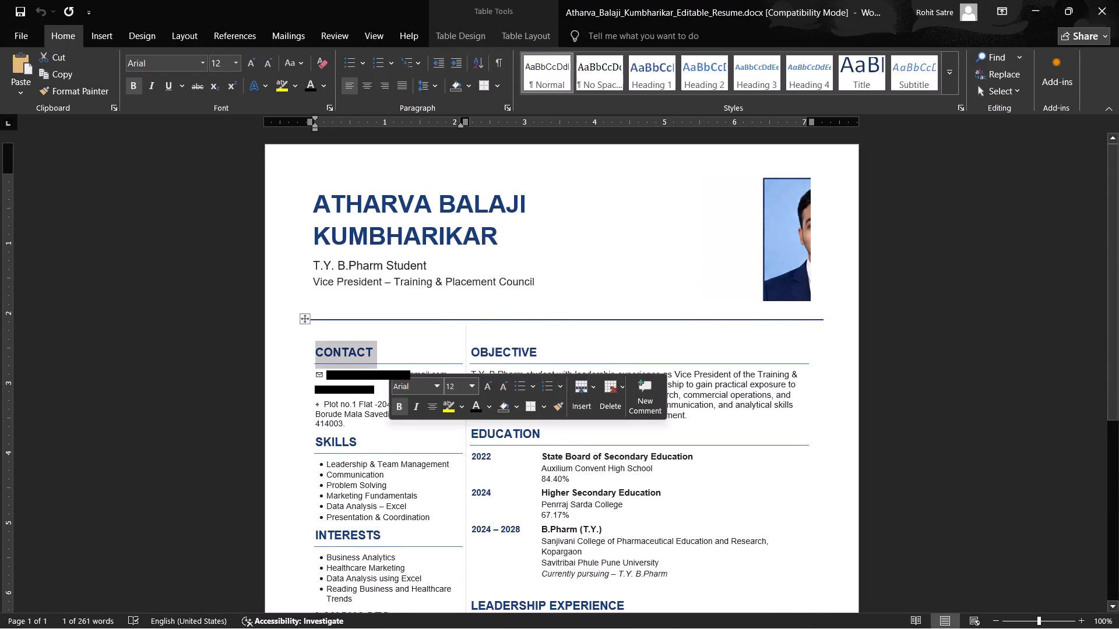
pyautogui.hotkey('ctrl', 'c')
pyautogui.hotkey('alt', 'Tab')
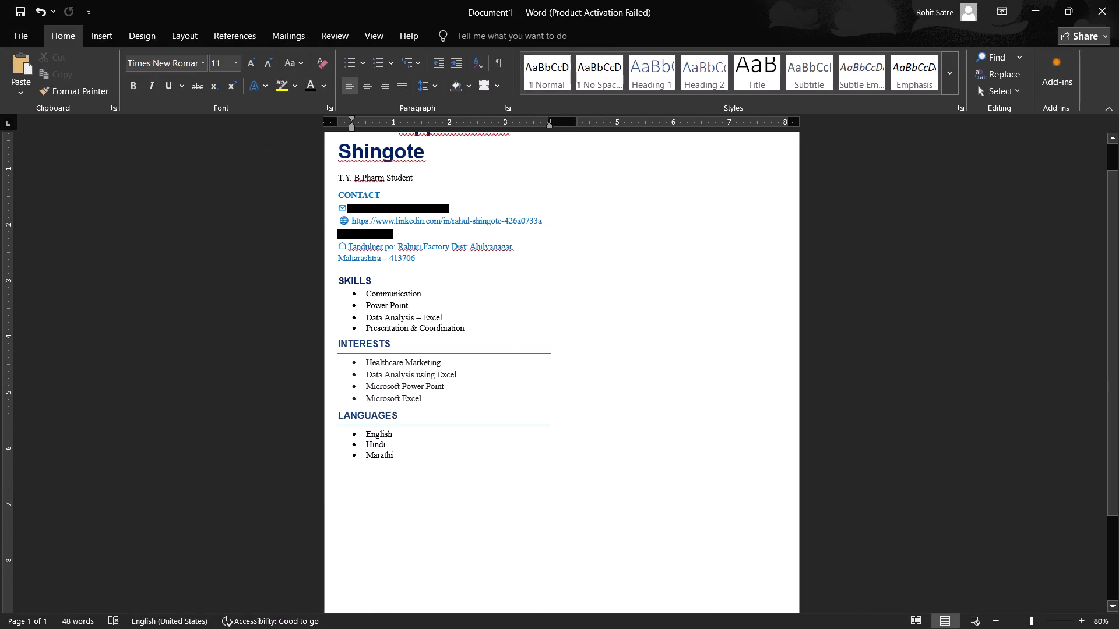
pyautogui.hotkey('alt', 'Tab')
pyautogui.hotkey('alt', 'Tab')
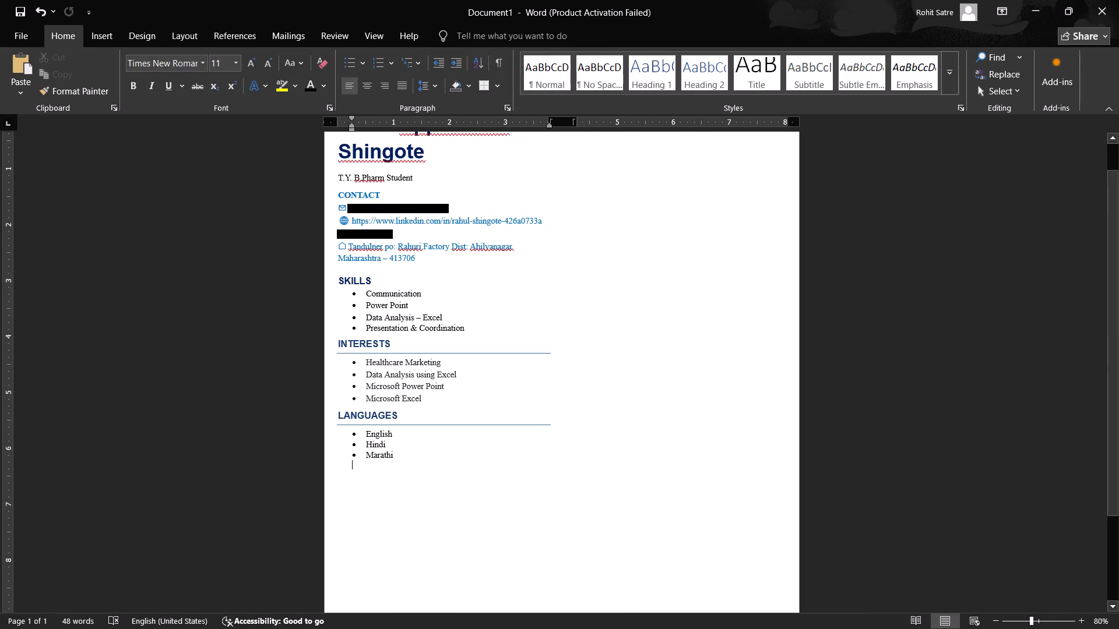
pyautogui.tripleClick(384, 196)
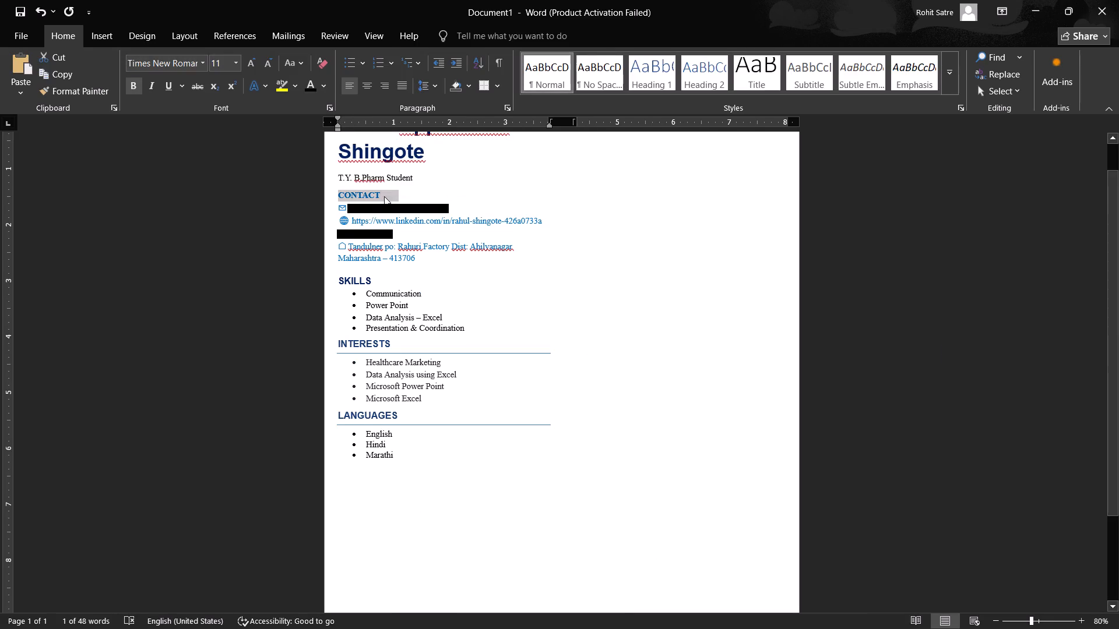
pyautogui.hotkey('ctrl', 'v')
pyautogui.click(358, 204)
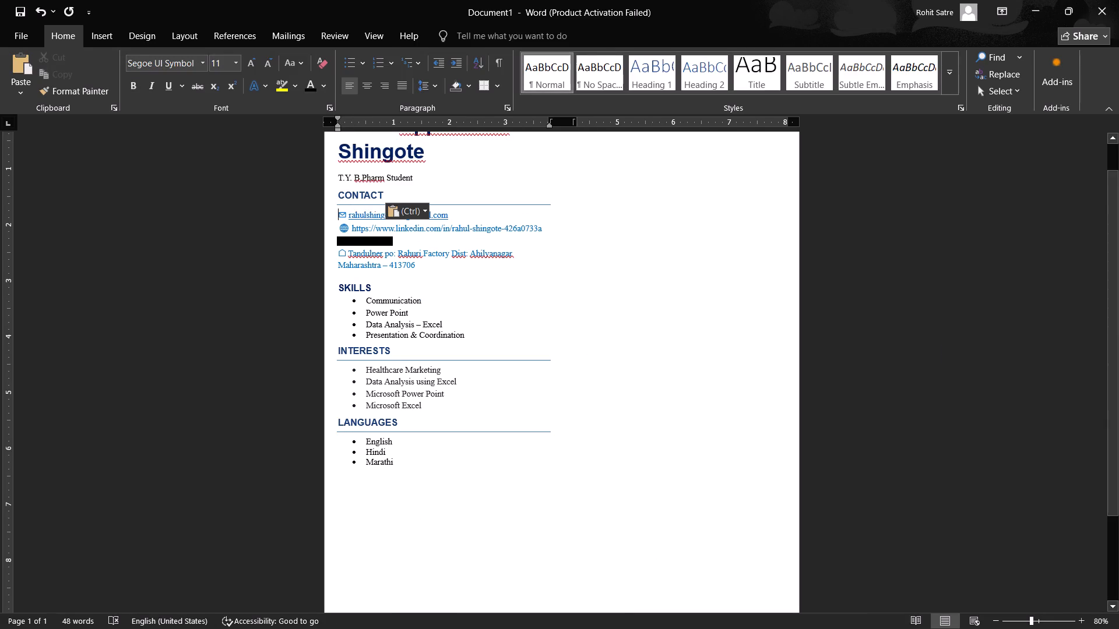
pyautogui.click(357, 206)
# Replace Document1's SKILLS heading with the one copied from the converted resume, without a bullet or indent.
pyautogui.click(367, 291)
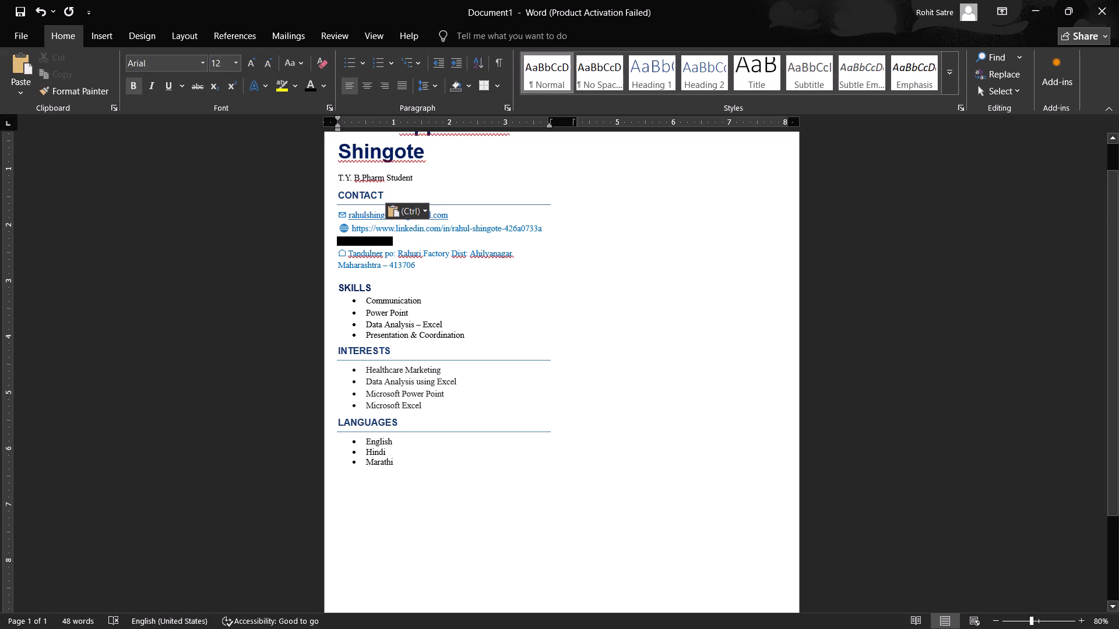
pyautogui.hotkey('alt', 'Tab')
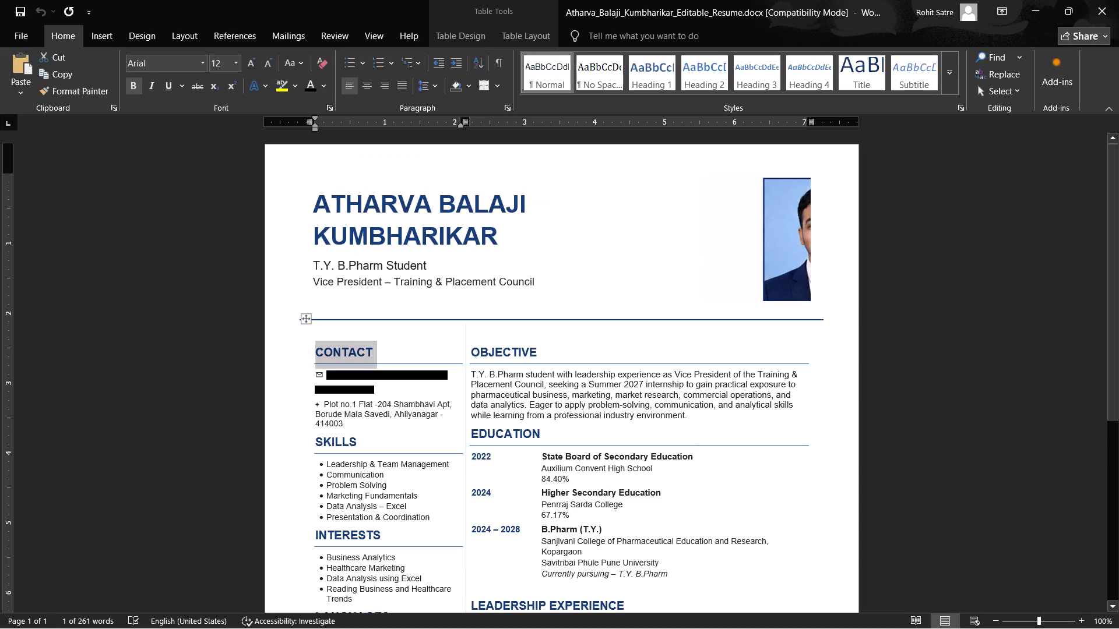
pyautogui.tripleClick(357, 442)
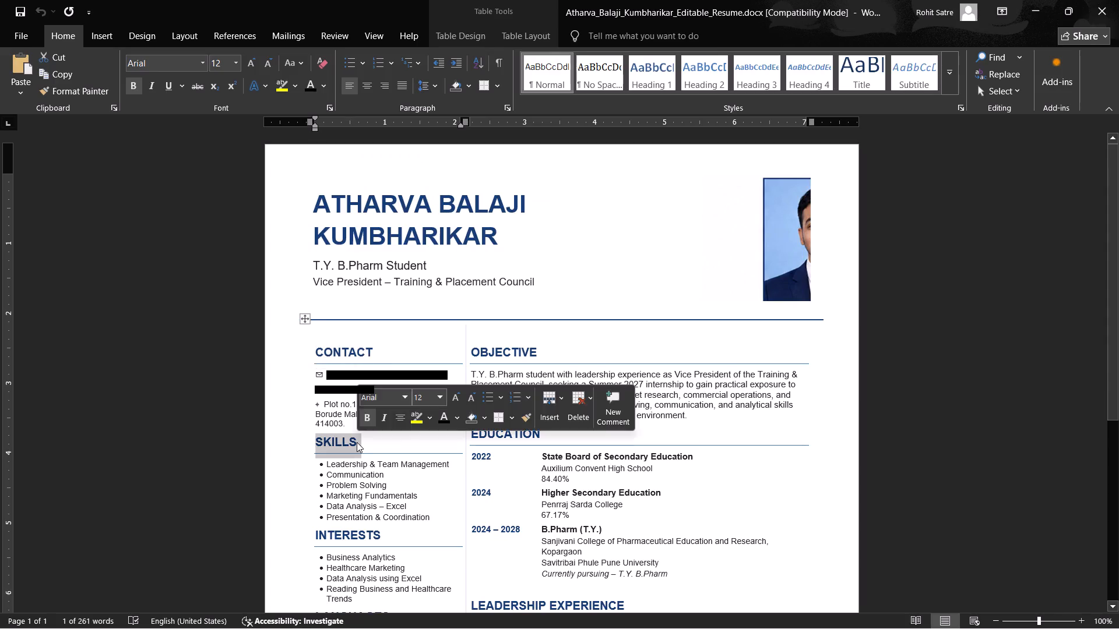
pyautogui.hotkey('ctrl', 'c')
pyautogui.hotkey('alt', 'Tab')
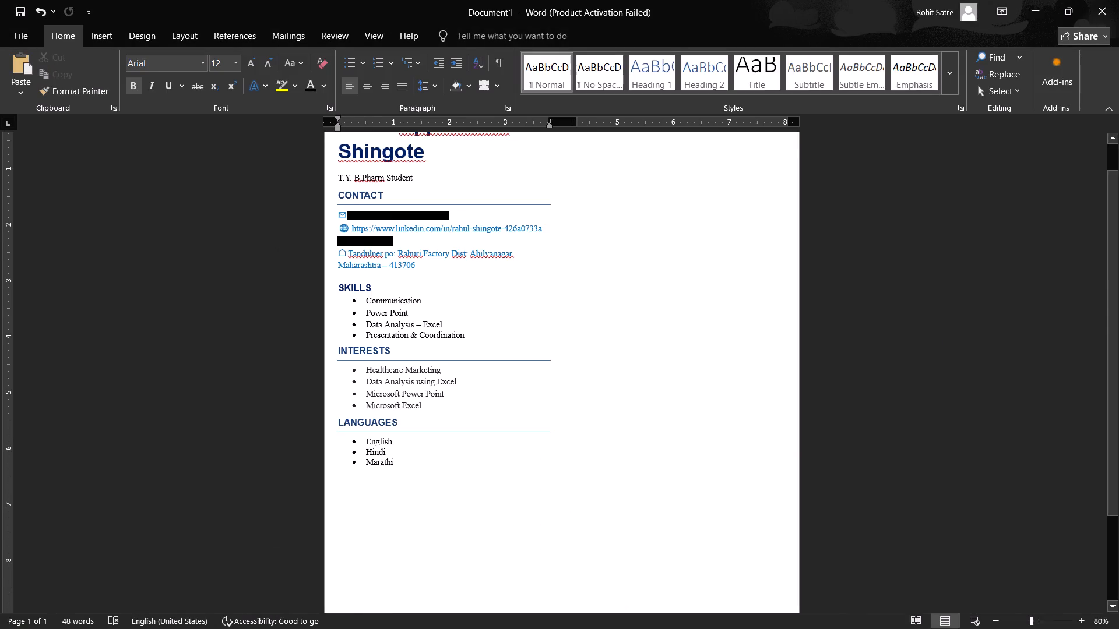
pyautogui.moveTo(376, 285); pyautogui.dragTo(339, 288)
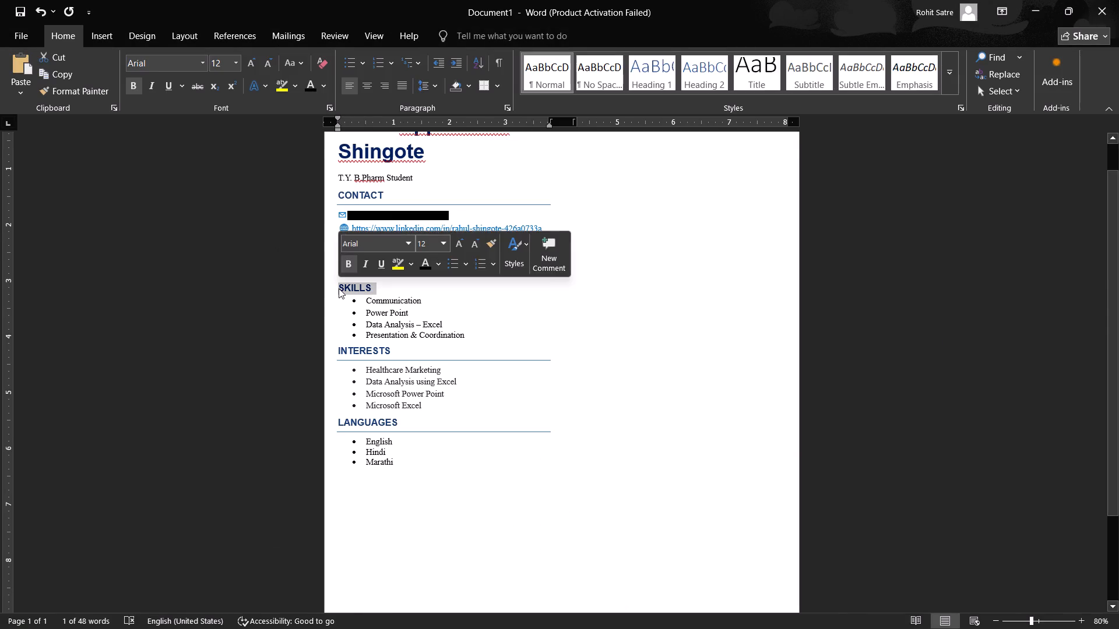
pyautogui.hotkey('ctrl', 'v')
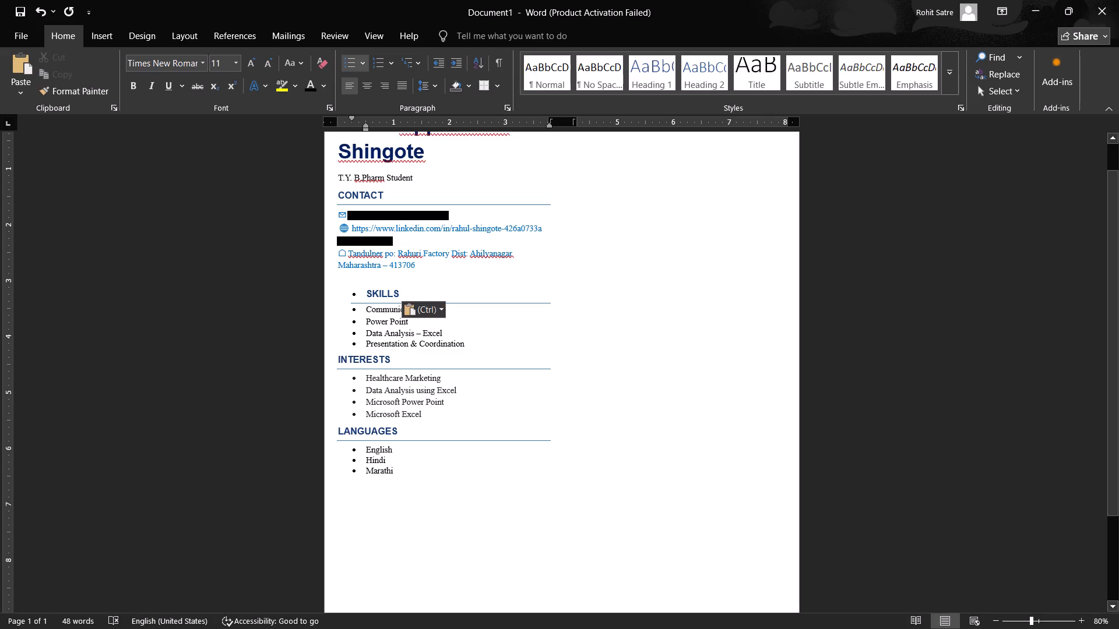
pyautogui.click(364, 293)
pyautogui.press('BackSpace')
pyautogui.press('BackSpace')
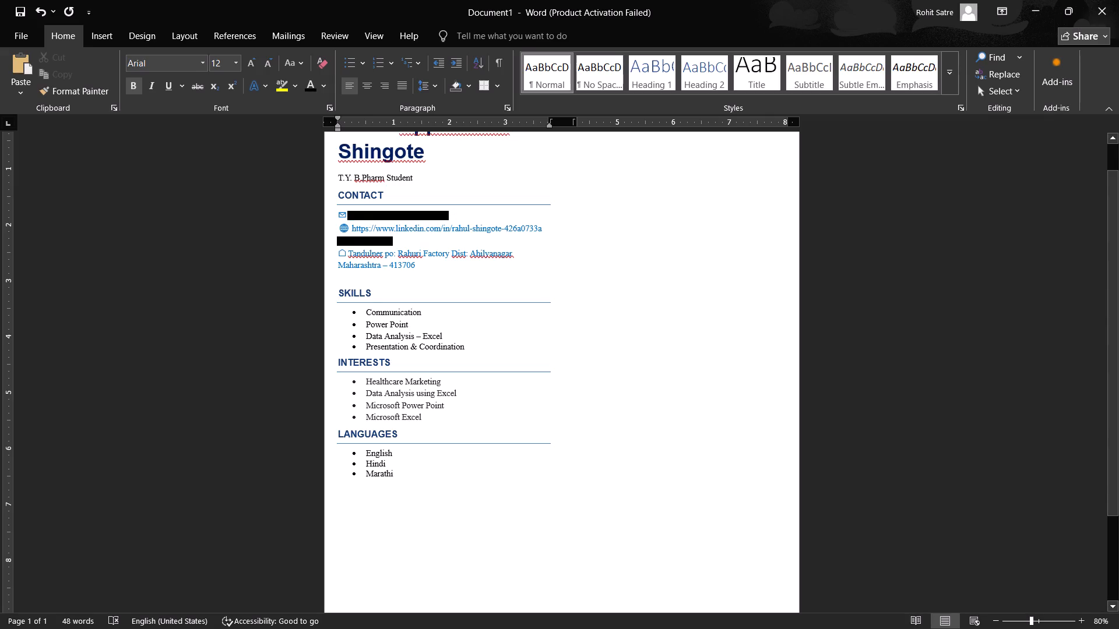
# Copy the OBJECTIVE heading from the converted resume into Document1's second column, adding empty lines below Marathi to reach that column.
pyautogui.hotkey('alt', 'Tab')
pyautogui.scroll(-1, 377, 429)
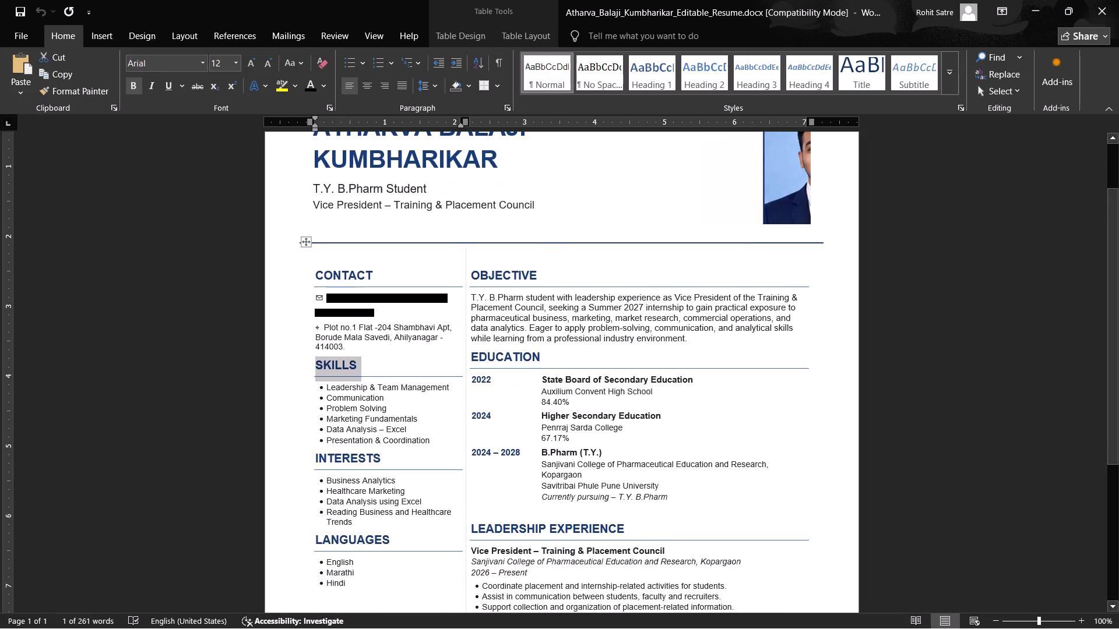
pyautogui.tripleClick(537, 274)
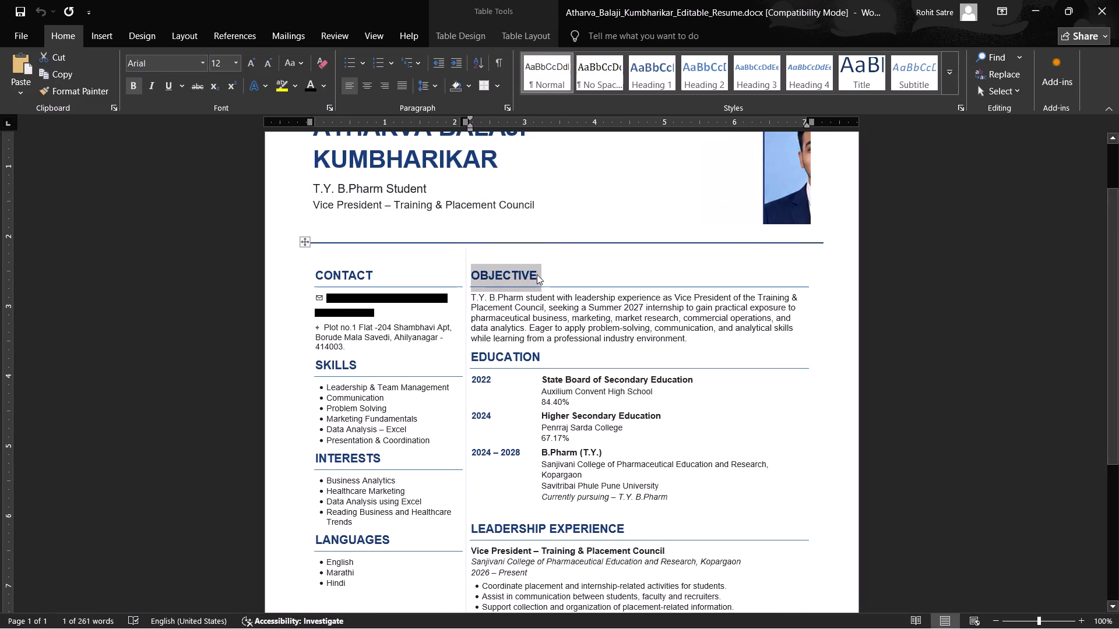
pyautogui.hotkey('ctrl', 'c')
pyautogui.hotkey('alt', 'Tab')
pyautogui.click(394, 498)
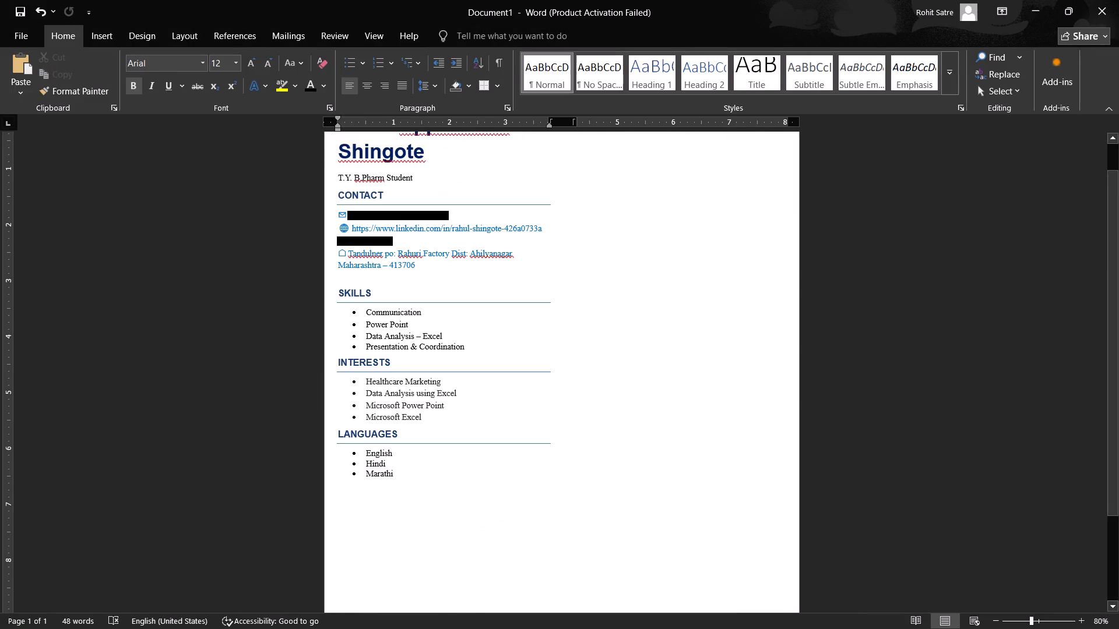
pyautogui.press('Return')
pyautogui.press('Return')
pyautogui.press('Return')
pyautogui.press('Return')
pyautogui.press('Return')
pyautogui.press('Return')
pyautogui.press('Return')
pyautogui.press('Return')
pyautogui.press('Return')
pyautogui.press('Return')
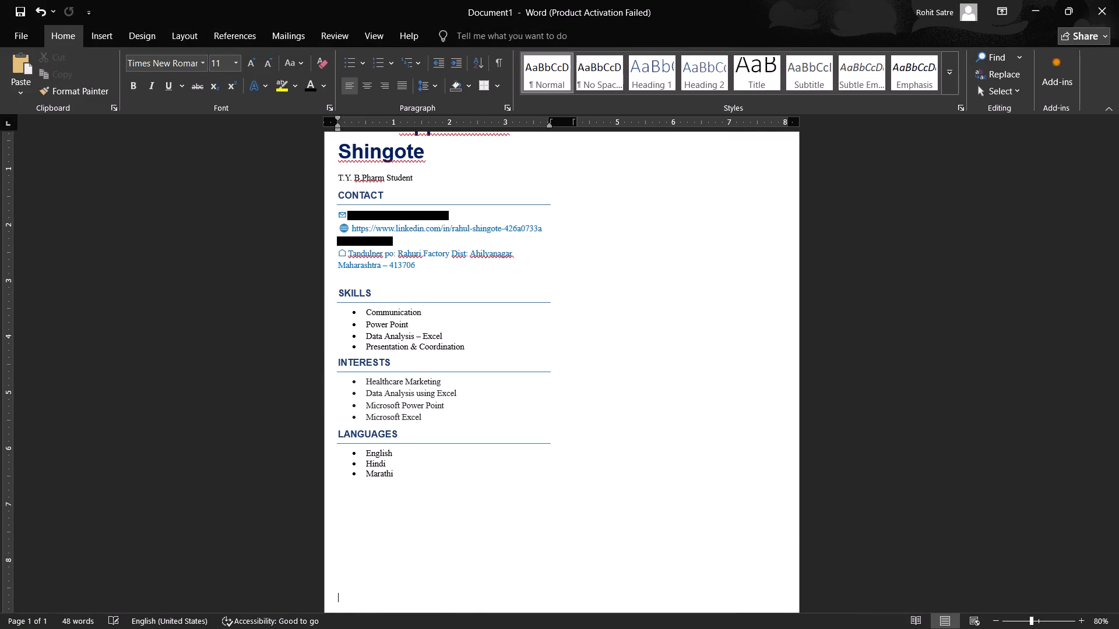
pyautogui.press('Return')
pyautogui.press('Return')
pyautogui.press('Return')
pyautogui.press('Return')
pyautogui.press('Return')
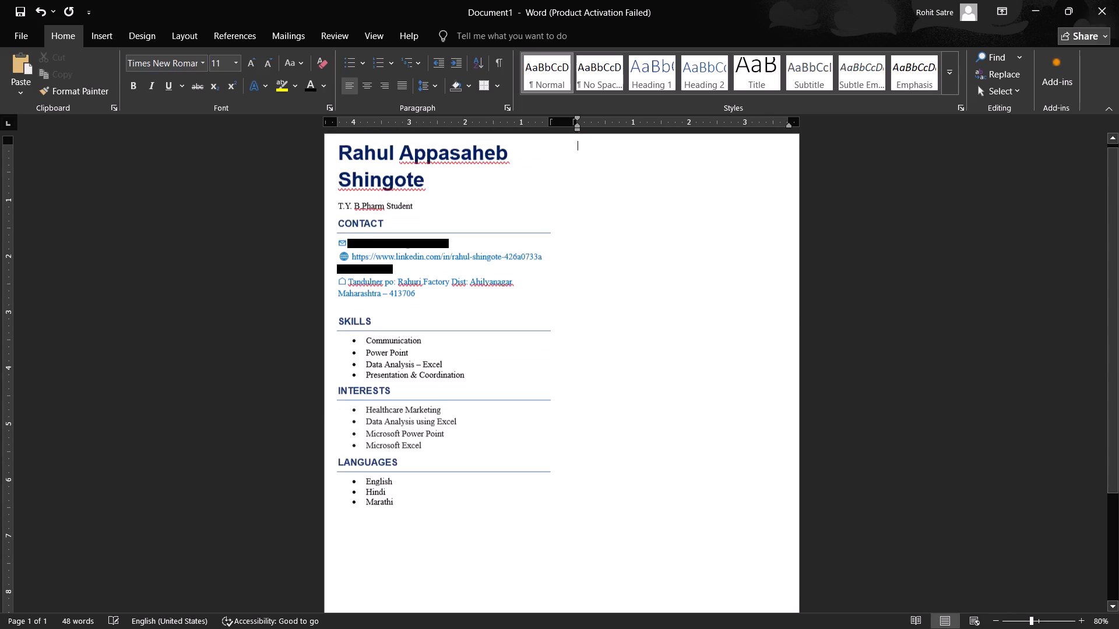
pyautogui.press('Return')
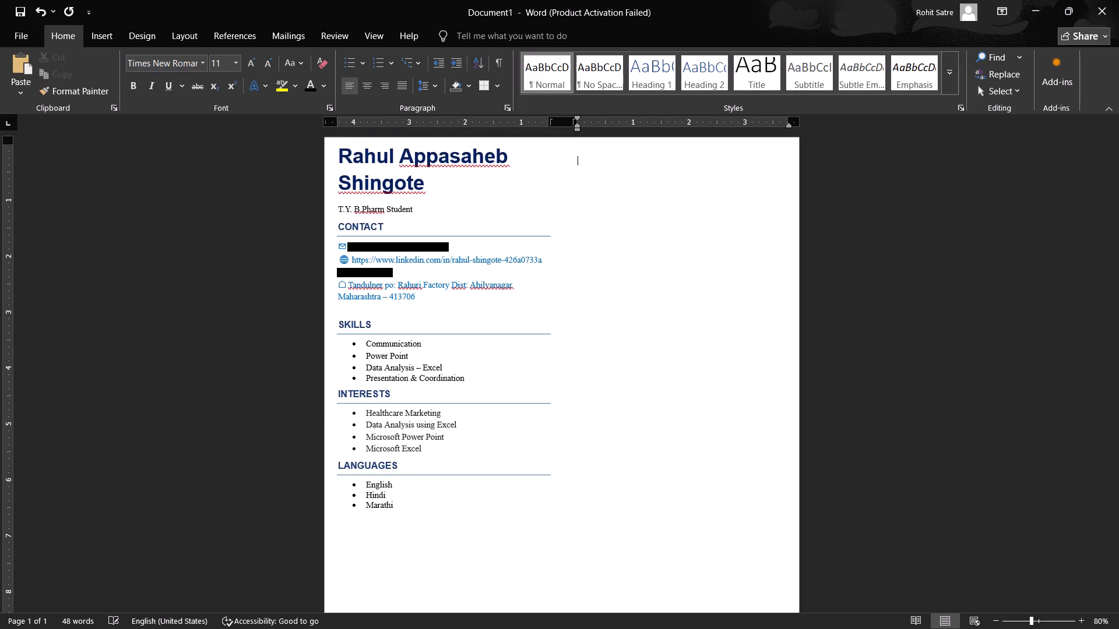
pyautogui.hotkey('ctrl', 'v')
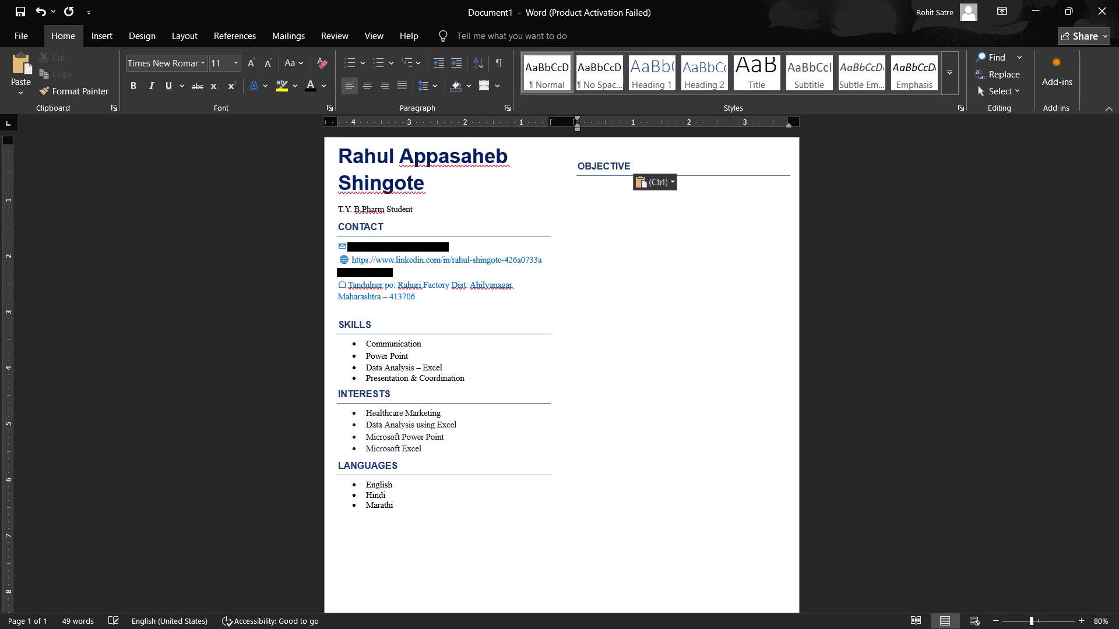
# Insert three empty lines above the OBJECTIVE heading in Document1 so it sits about level with the CONTACT heading.
pyautogui.hotkey('alt', 'Tab')
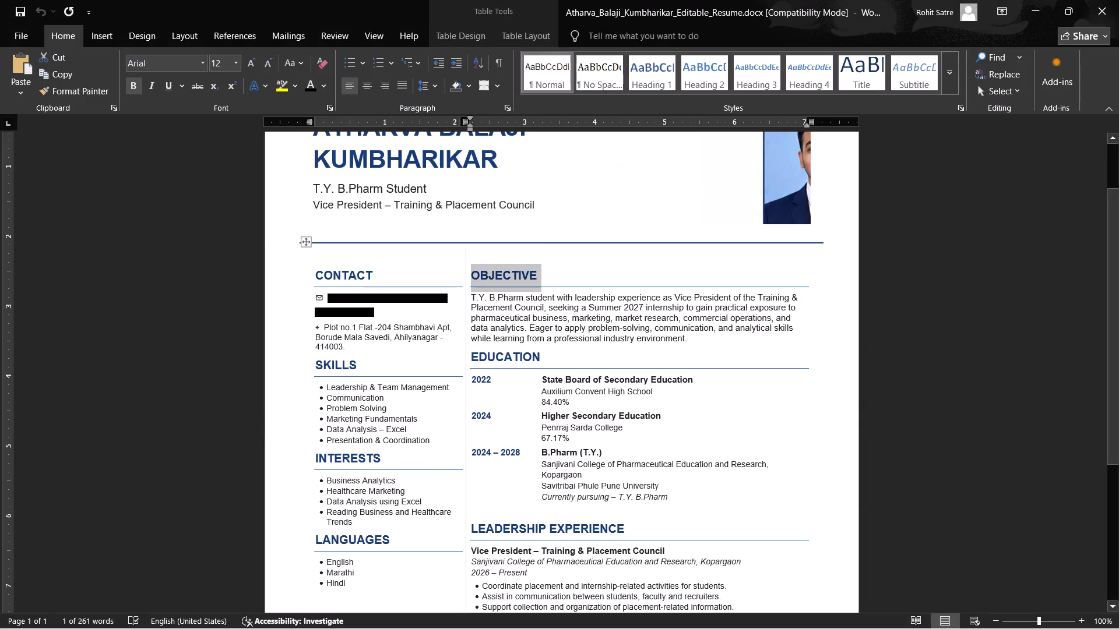
pyautogui.hotkey('alt', 'Tab')
pyautogui.hotkey('alt', 'Tab')
pyautogui.hotkey('alt', 'Tab')
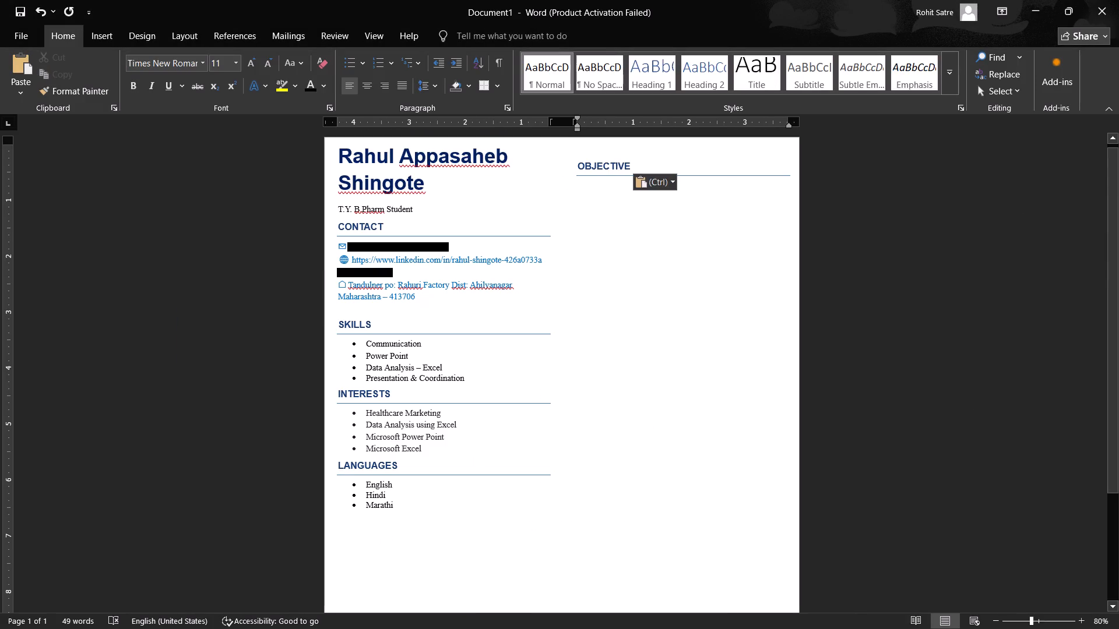
pyautogui.click(572, 169)
pyautogui.press('Return')
pyautogui.press('Return')
pyautogui.press('Return')
pyautogui.press('Return')
pyautogui.press('BackSpace')
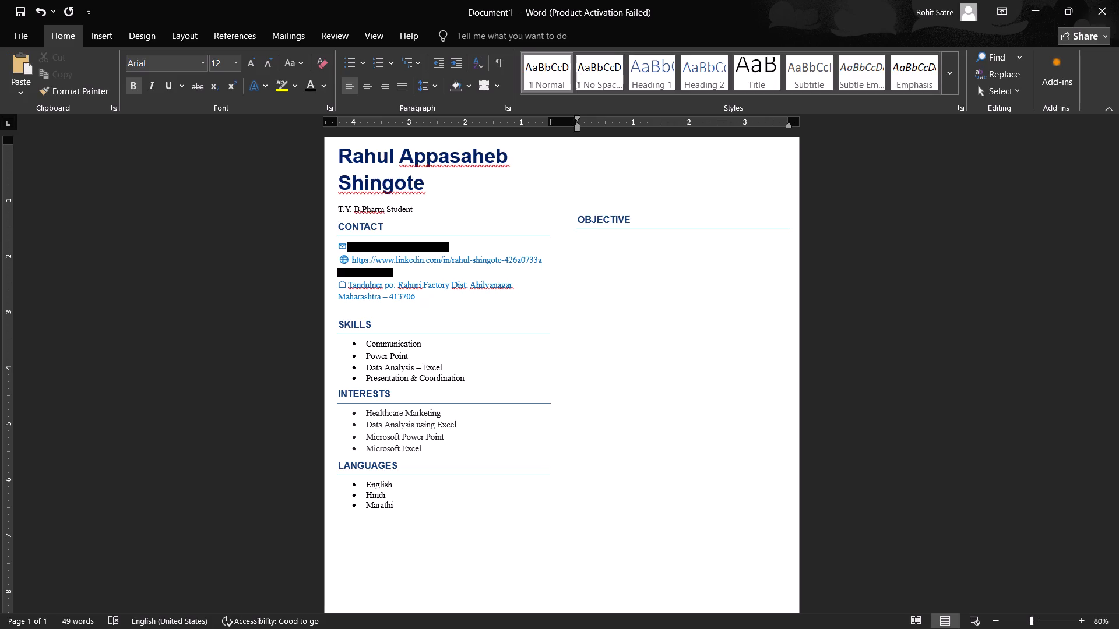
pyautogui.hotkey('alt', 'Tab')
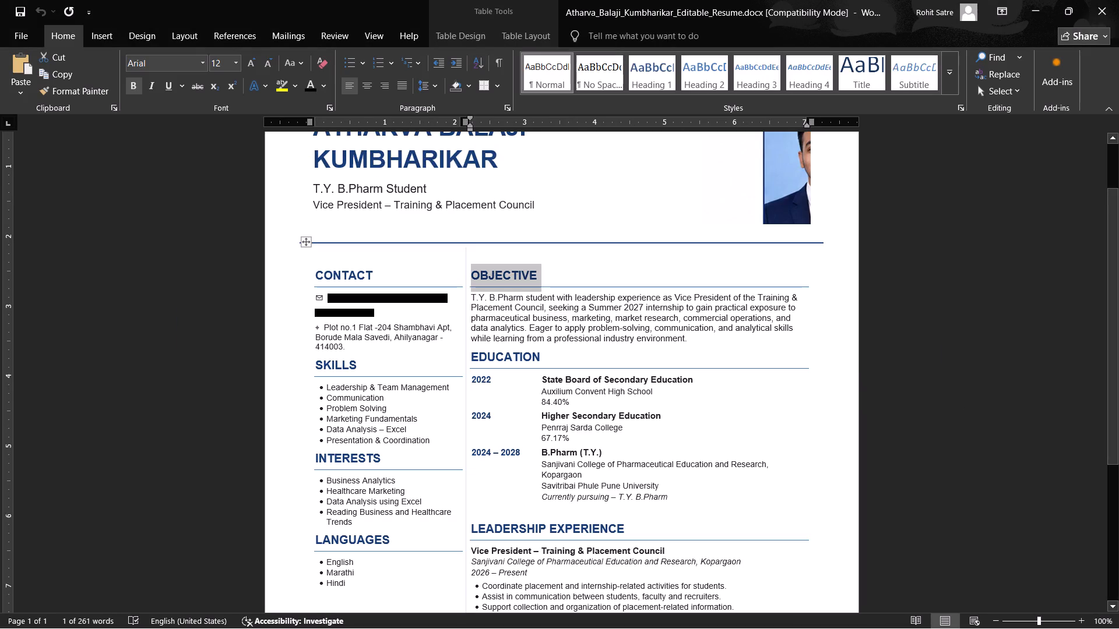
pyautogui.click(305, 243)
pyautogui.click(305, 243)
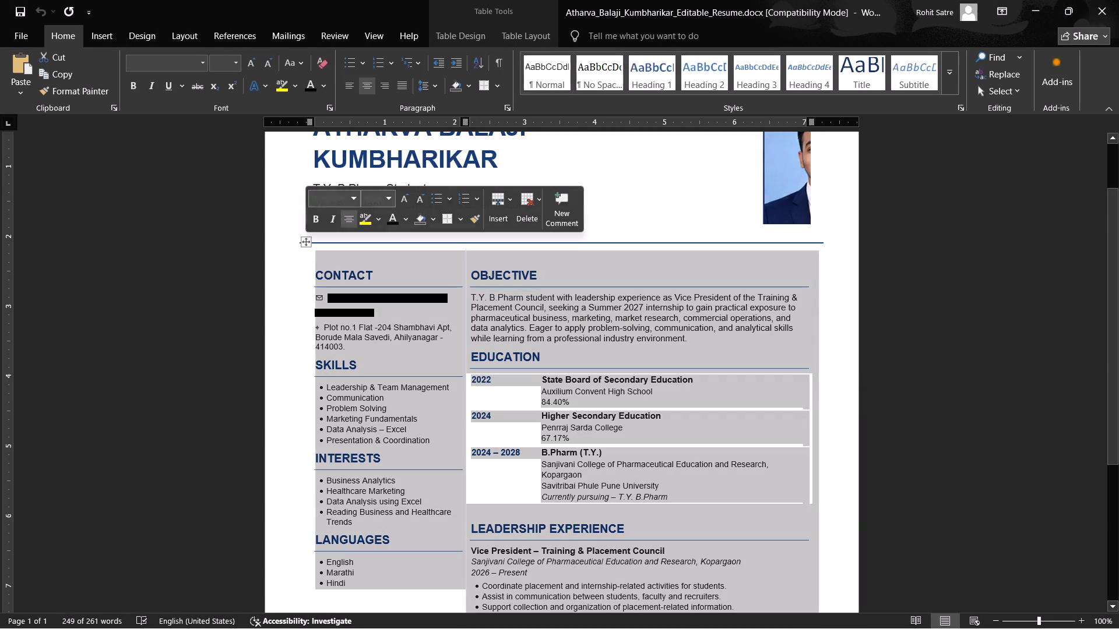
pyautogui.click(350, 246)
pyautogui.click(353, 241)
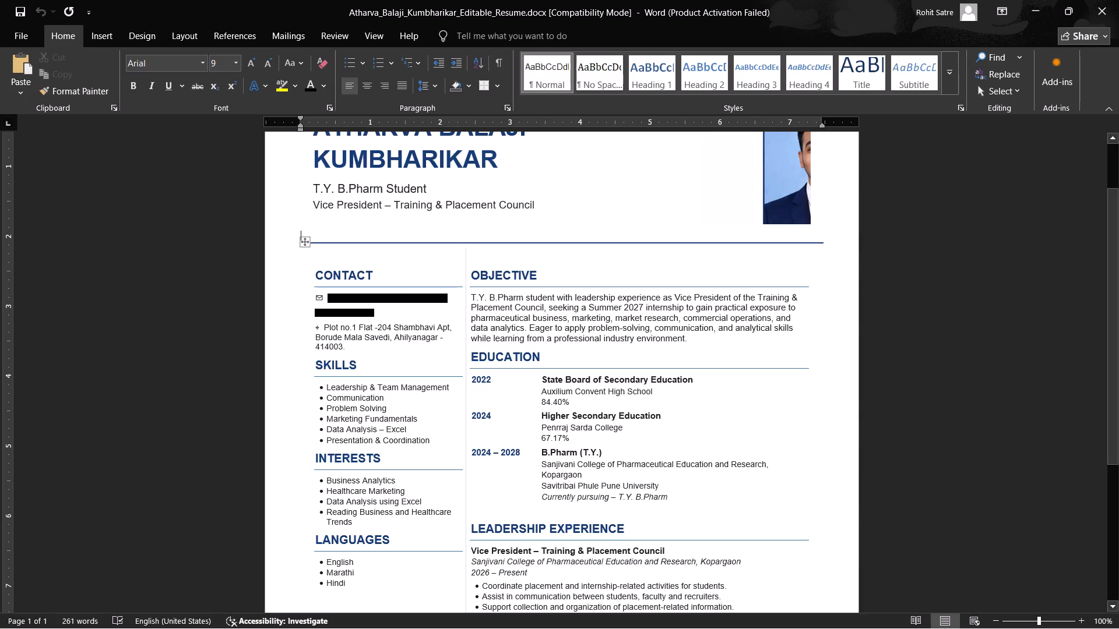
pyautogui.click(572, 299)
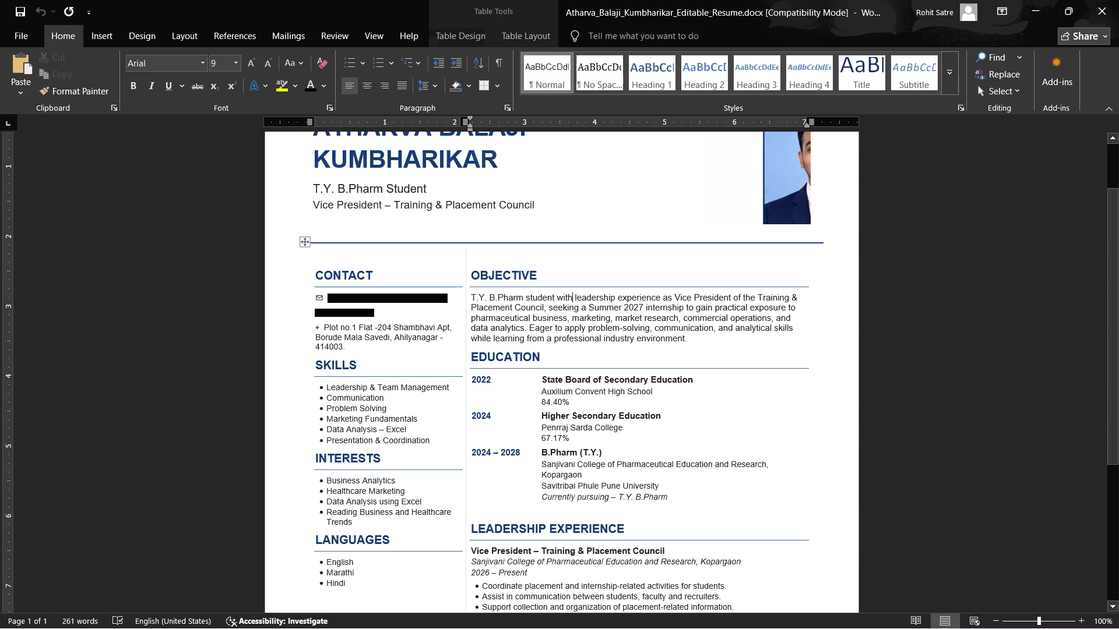
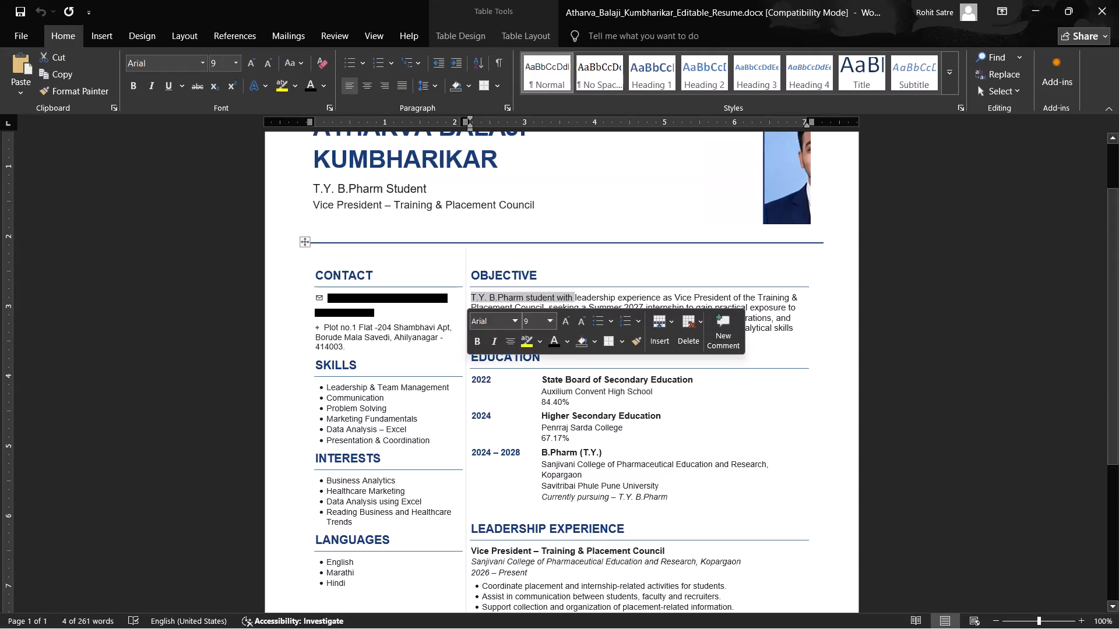
# Copy "T.Y. B.Pharm student with" from the converted resume's objective and paste it below Document1's OBJECTIVE heading, followed by a space.
pyautogui.hotkey('ctrl', 'c')
pyautogui.hotkey('alt', 'Tab')
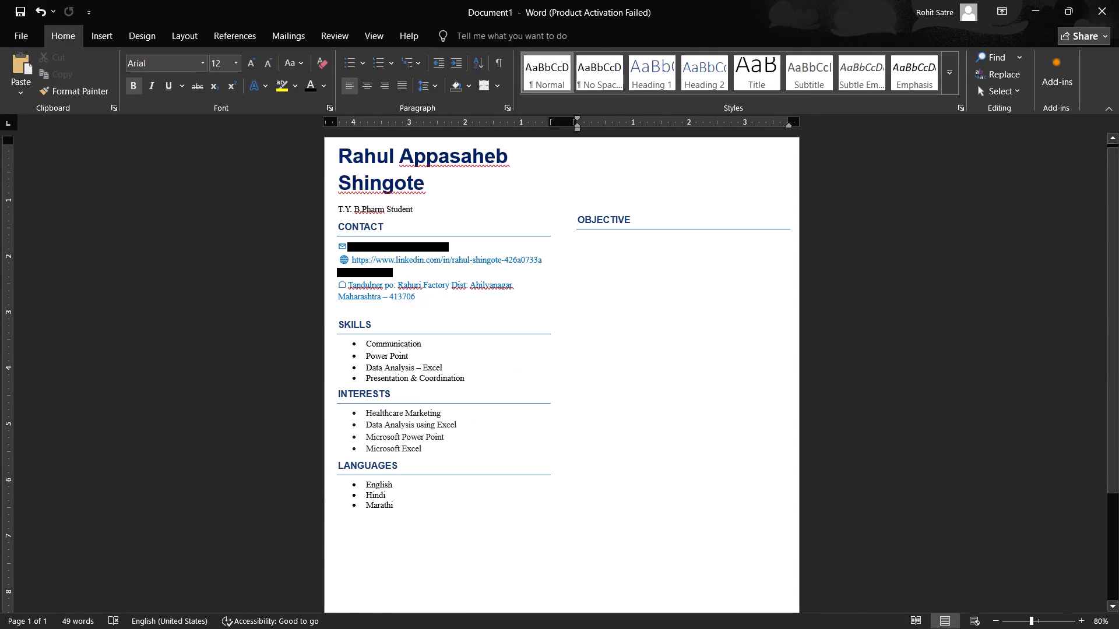
pyautogui.click(594, 249)
pyautogui.hotkey('ctrl', 'v')
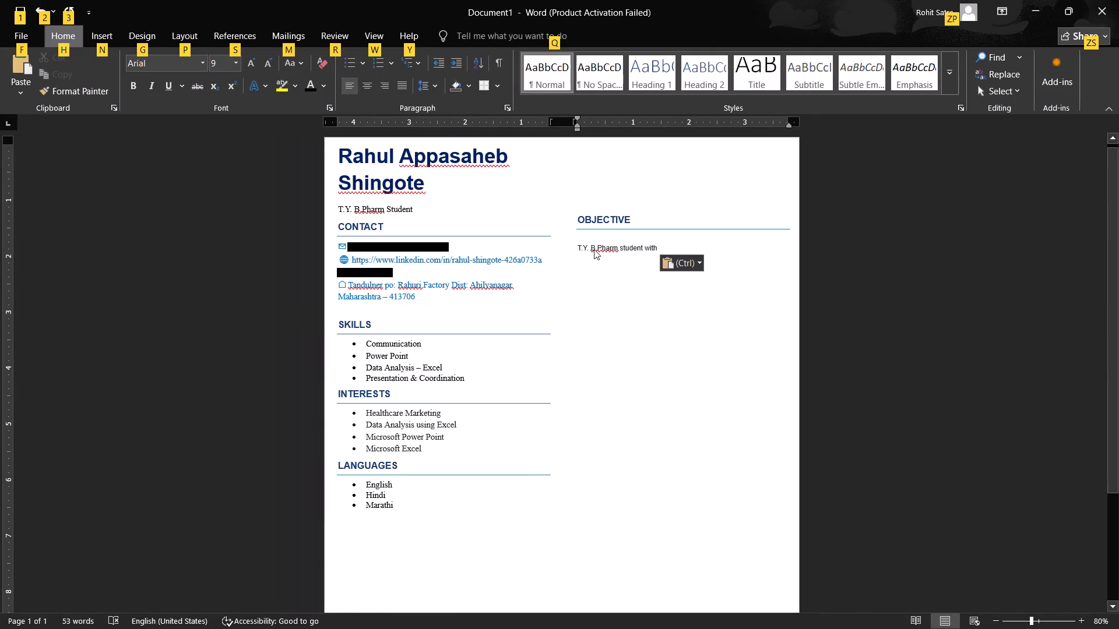
pyautogui.press('space')
pyautogui.hotkey('alt', 'Tab')
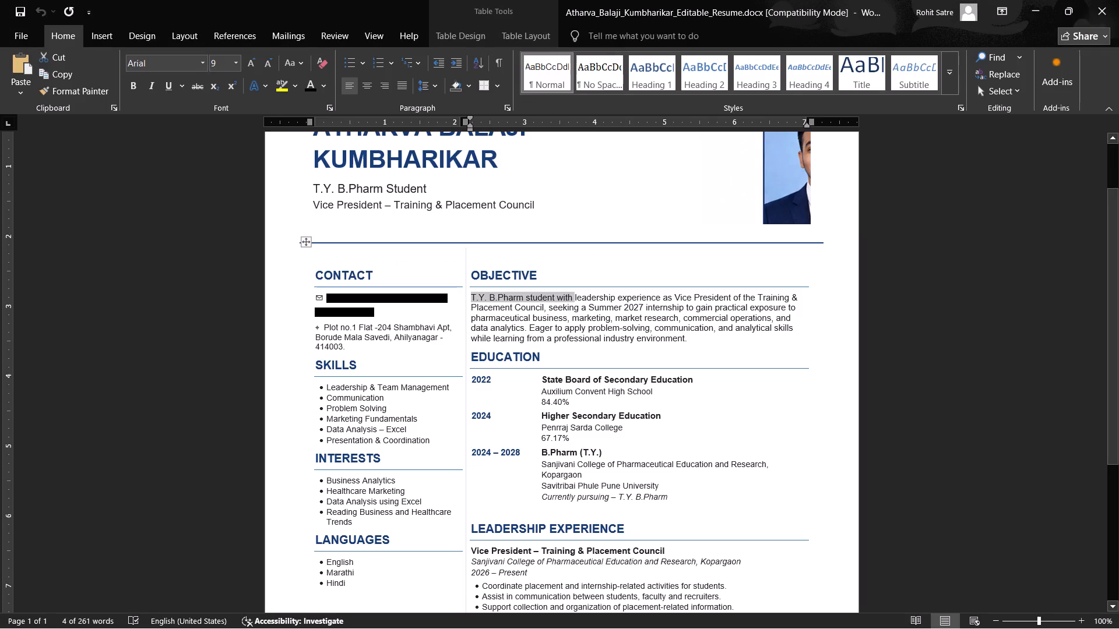
# Continue Document1's objective with the passage from "seeking a Summer 2027 internship" through "data analytics." copied from the converted resume.
pyautogui.moveTo(549, 308); pyautogui.dragTo(526, 330)
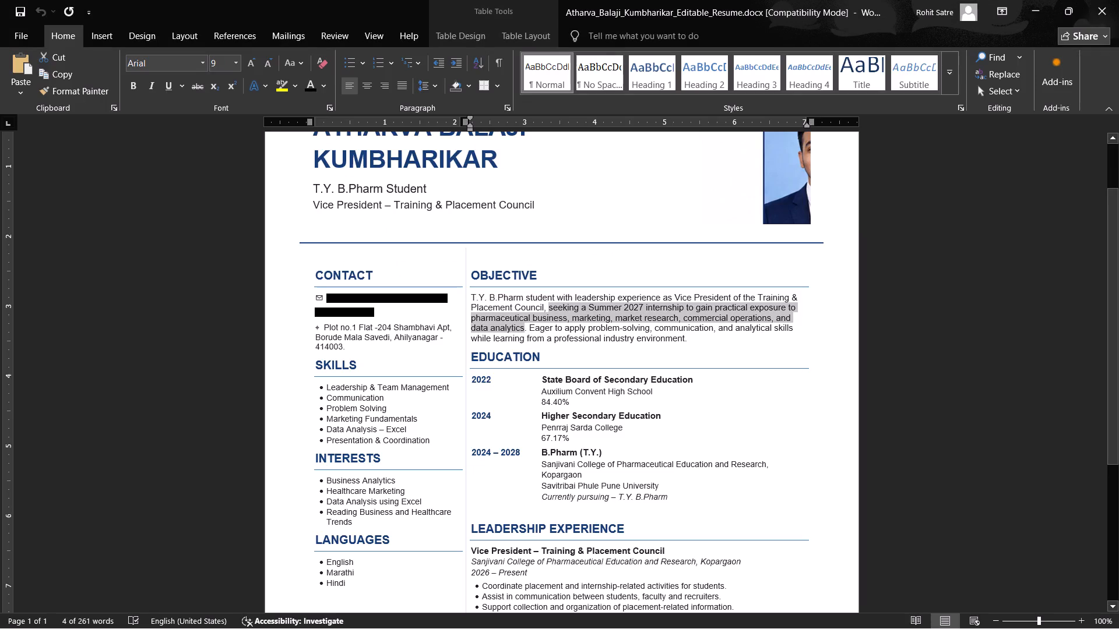
pyautogui.moveTo(526, 330); pyautogui.dragTo(527, 330)
pyautogui.hotkey('ctrl', 'c')
pyautogui.hotkey('alt', 'Tab')
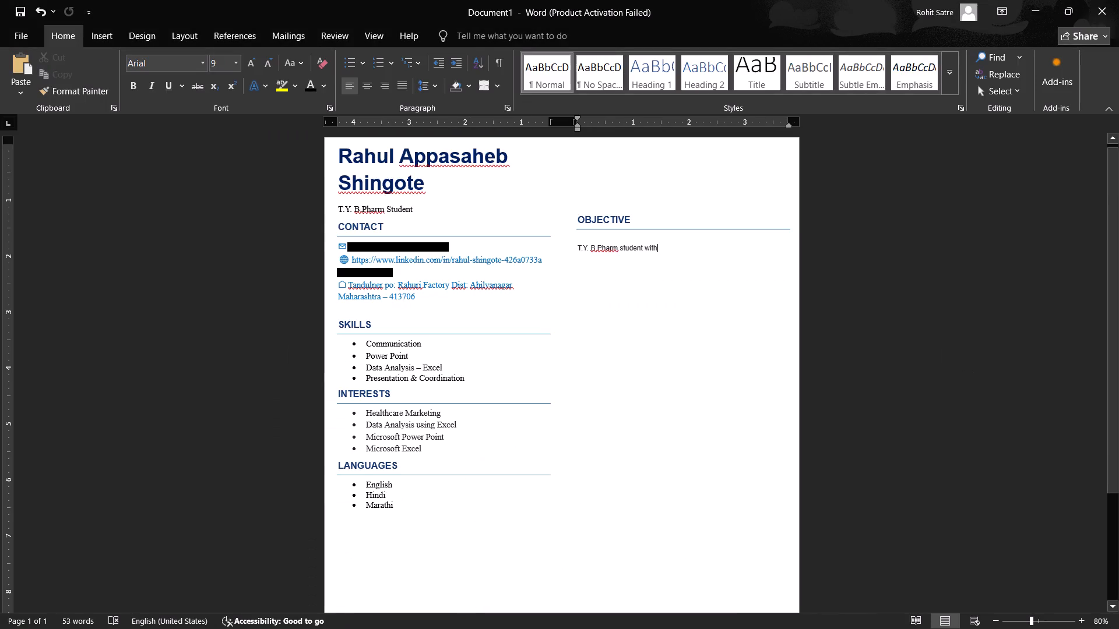
pyautogui.press('space')
pyautogui.hotkey('ctrl', 'v')
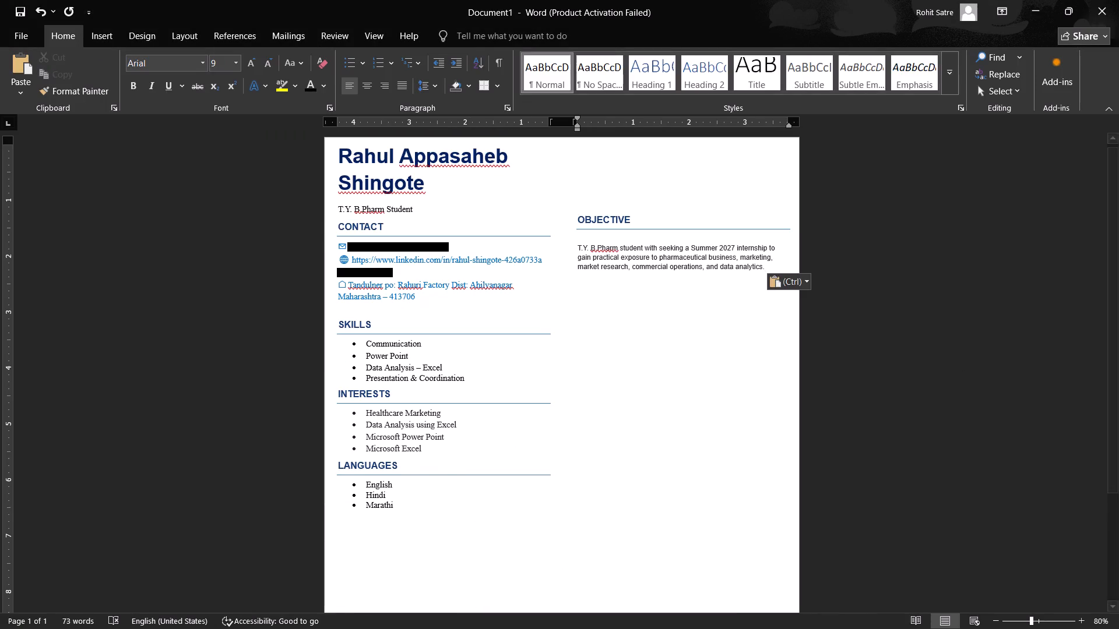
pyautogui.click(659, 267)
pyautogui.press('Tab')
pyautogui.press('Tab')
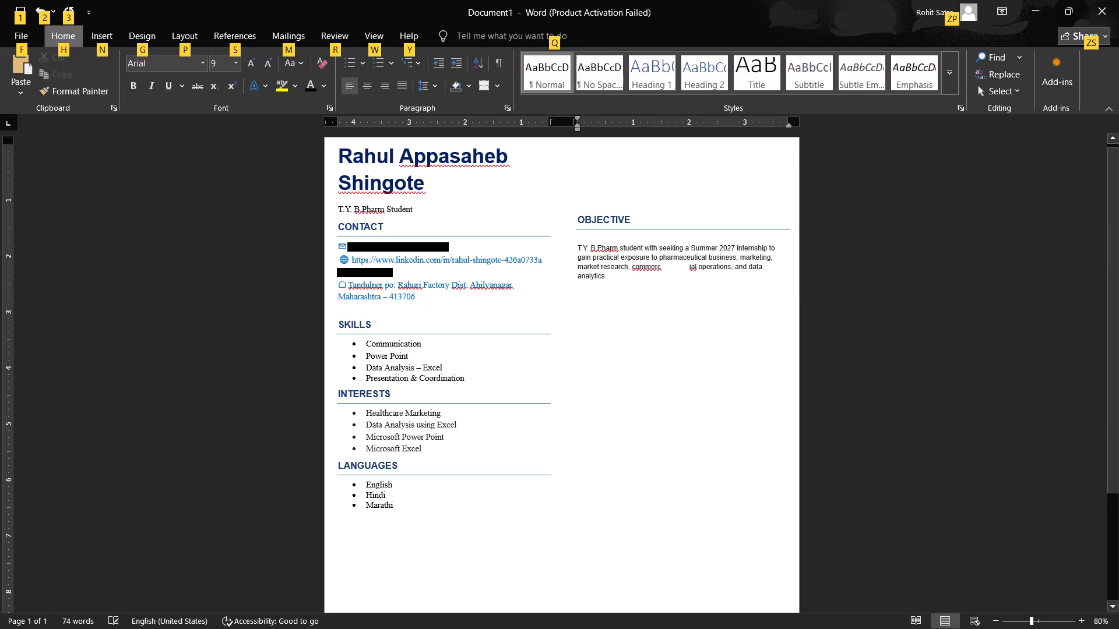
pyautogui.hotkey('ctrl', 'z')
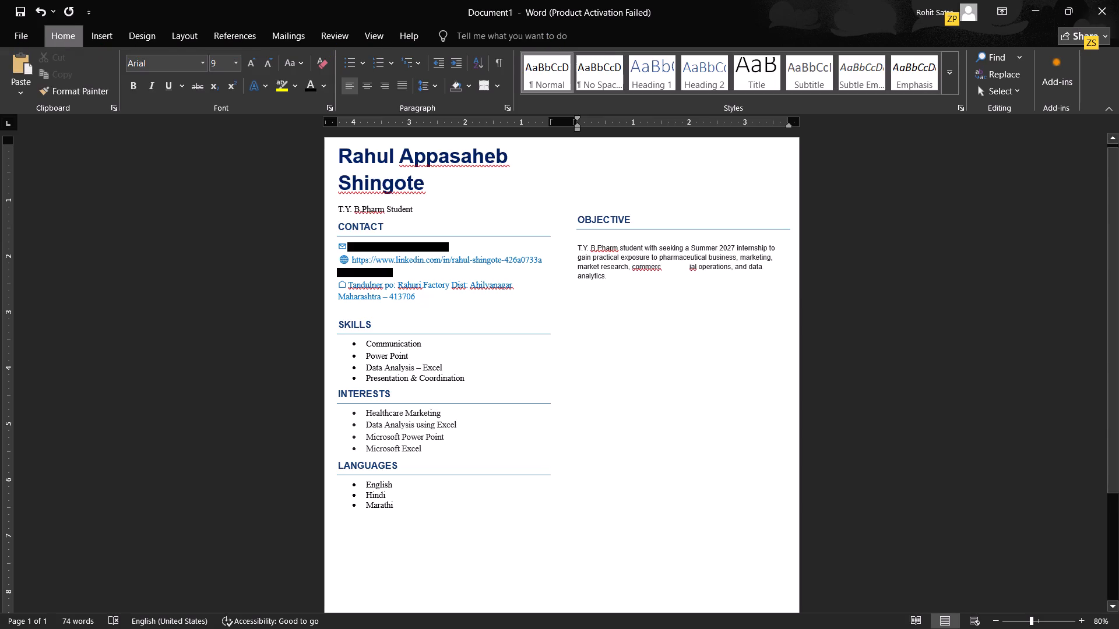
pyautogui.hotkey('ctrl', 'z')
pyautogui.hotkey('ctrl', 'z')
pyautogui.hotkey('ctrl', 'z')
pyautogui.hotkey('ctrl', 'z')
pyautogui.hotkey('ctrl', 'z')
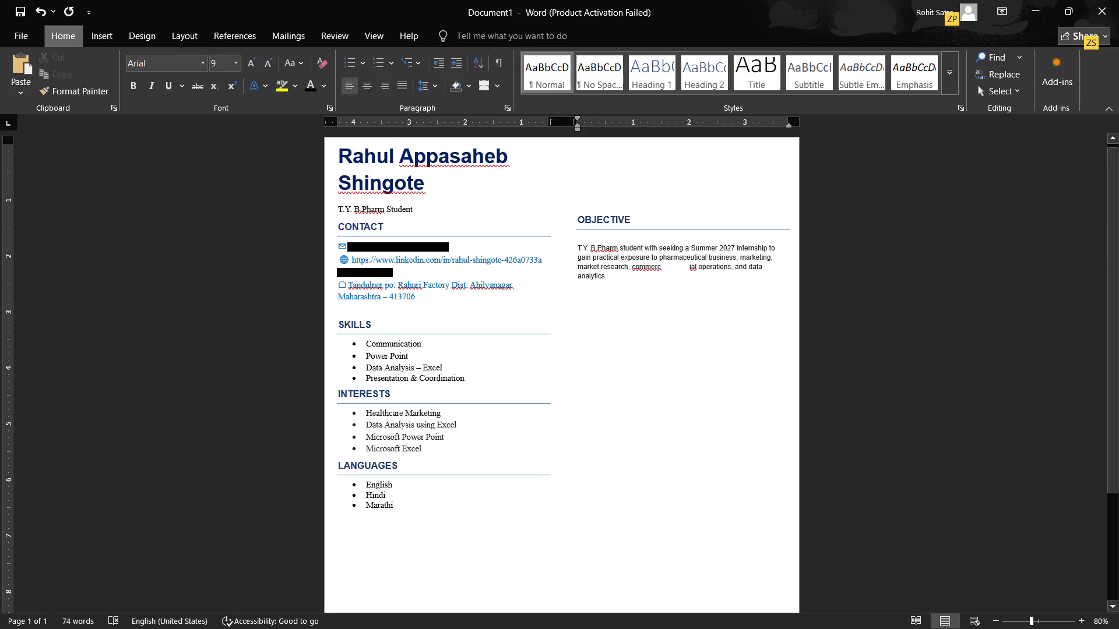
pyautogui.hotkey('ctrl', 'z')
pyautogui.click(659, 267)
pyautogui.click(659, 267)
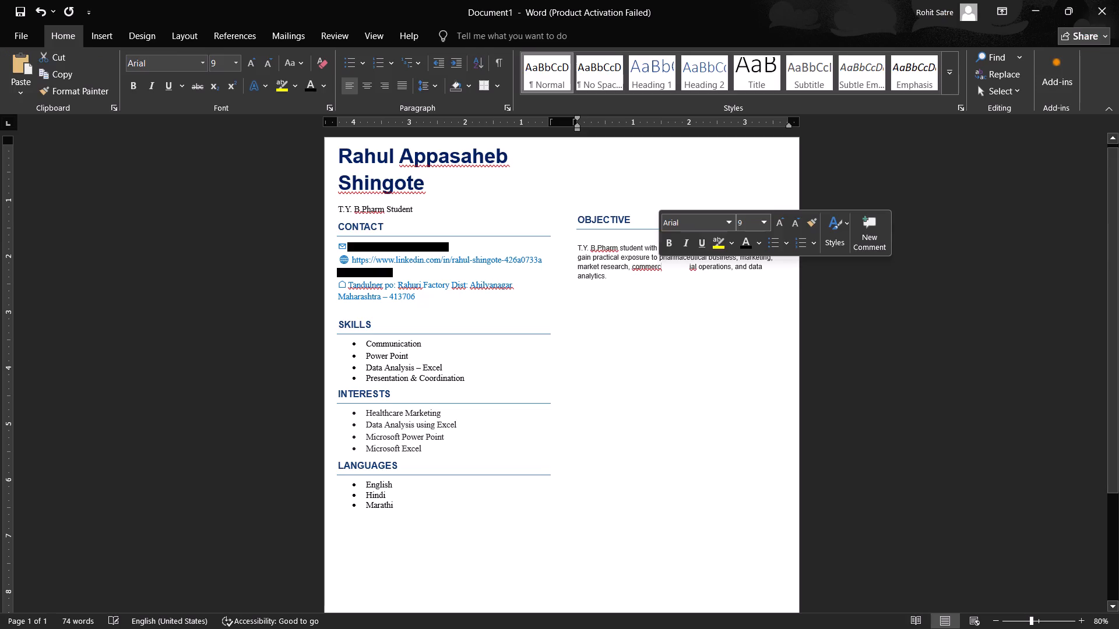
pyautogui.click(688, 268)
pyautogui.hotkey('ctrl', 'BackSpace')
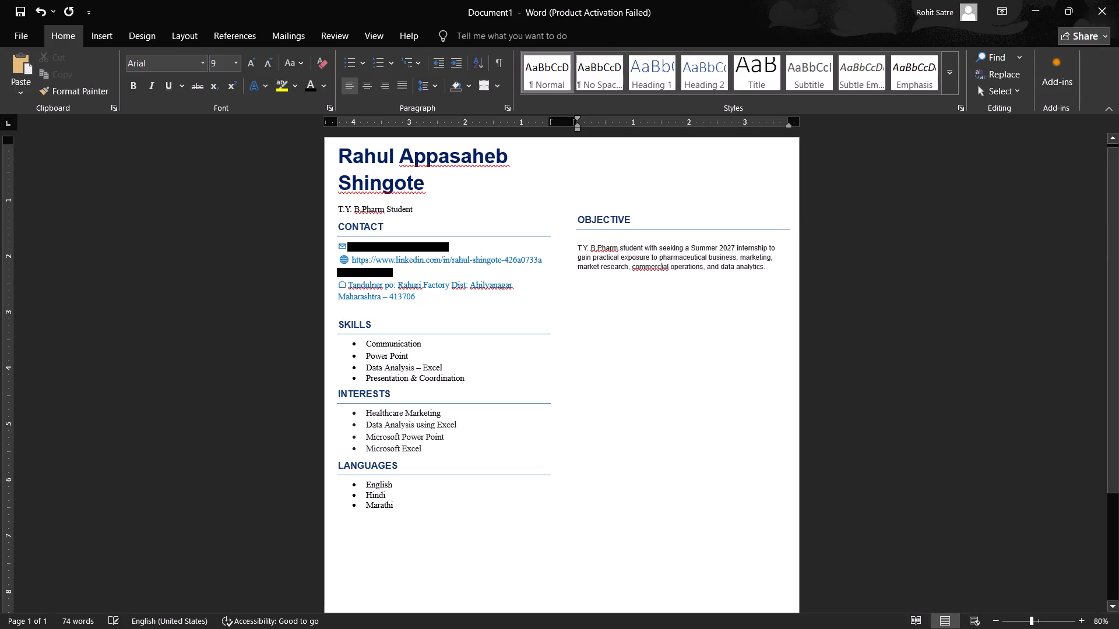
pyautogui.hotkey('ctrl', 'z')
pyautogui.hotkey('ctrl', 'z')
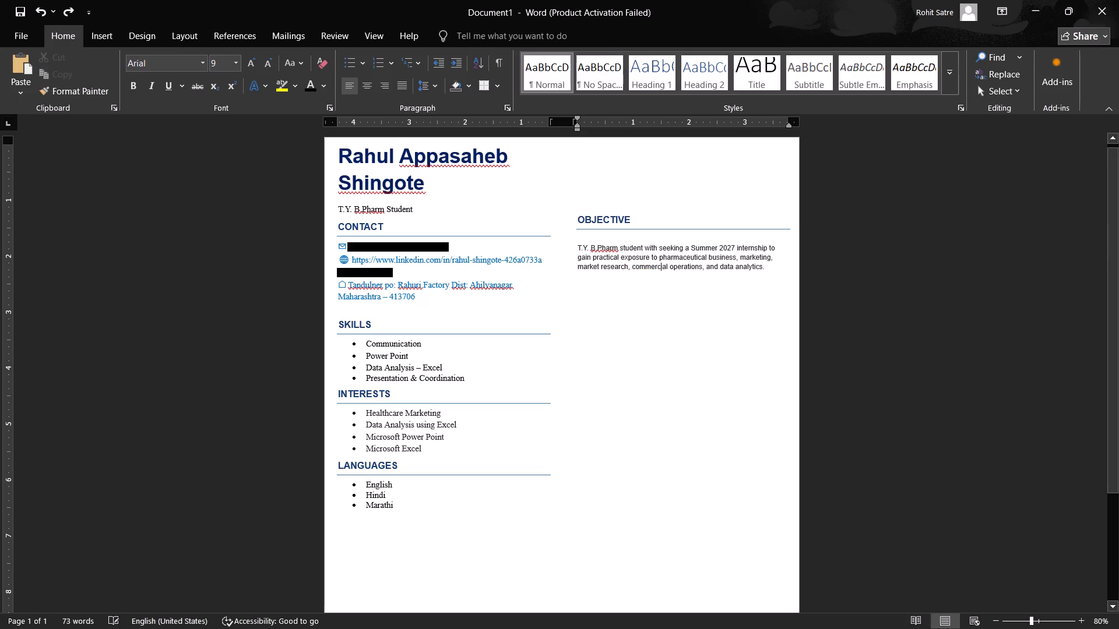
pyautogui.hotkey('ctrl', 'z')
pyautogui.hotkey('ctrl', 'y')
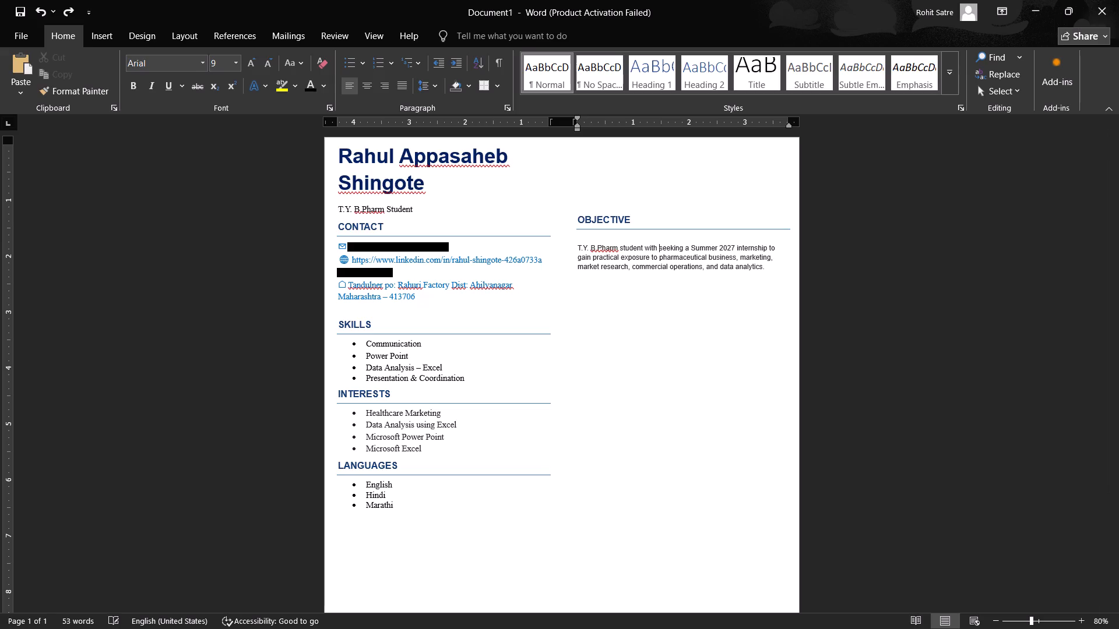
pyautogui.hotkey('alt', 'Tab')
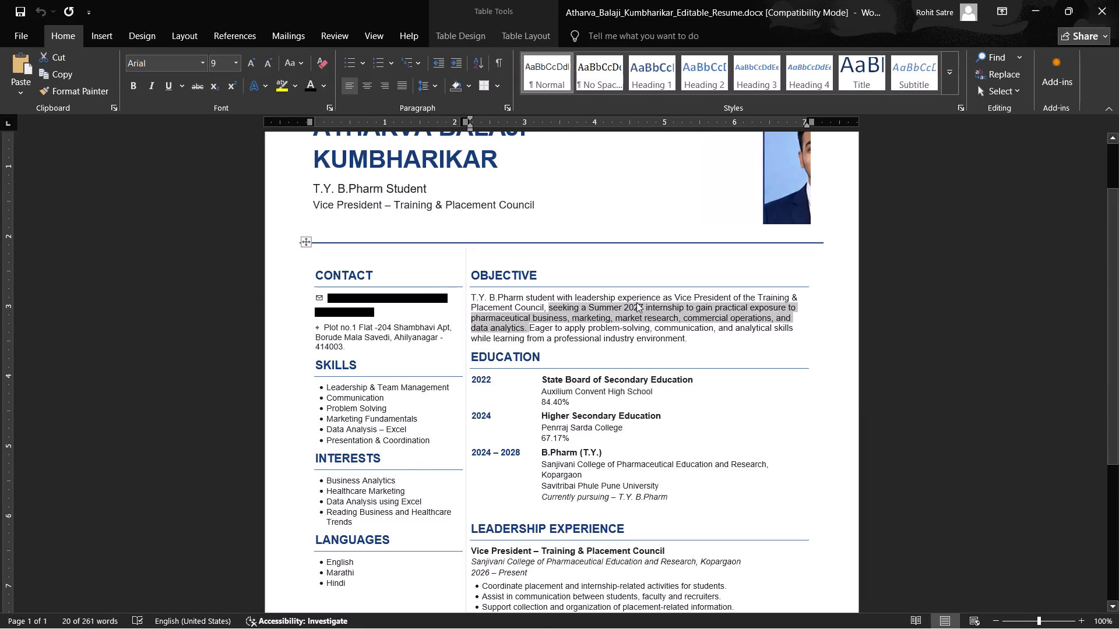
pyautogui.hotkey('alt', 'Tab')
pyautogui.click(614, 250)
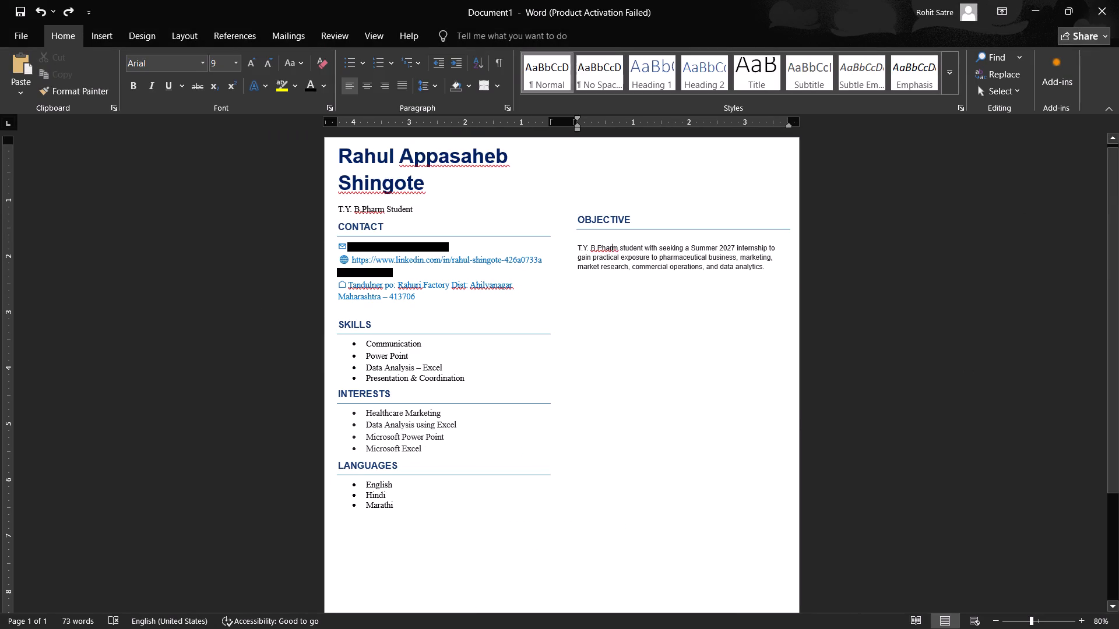
# Select the empty paragraph carrying the full-width blue divider line below the header in the converted resume.
pyautogui.hotkey('alt', 'Tab')
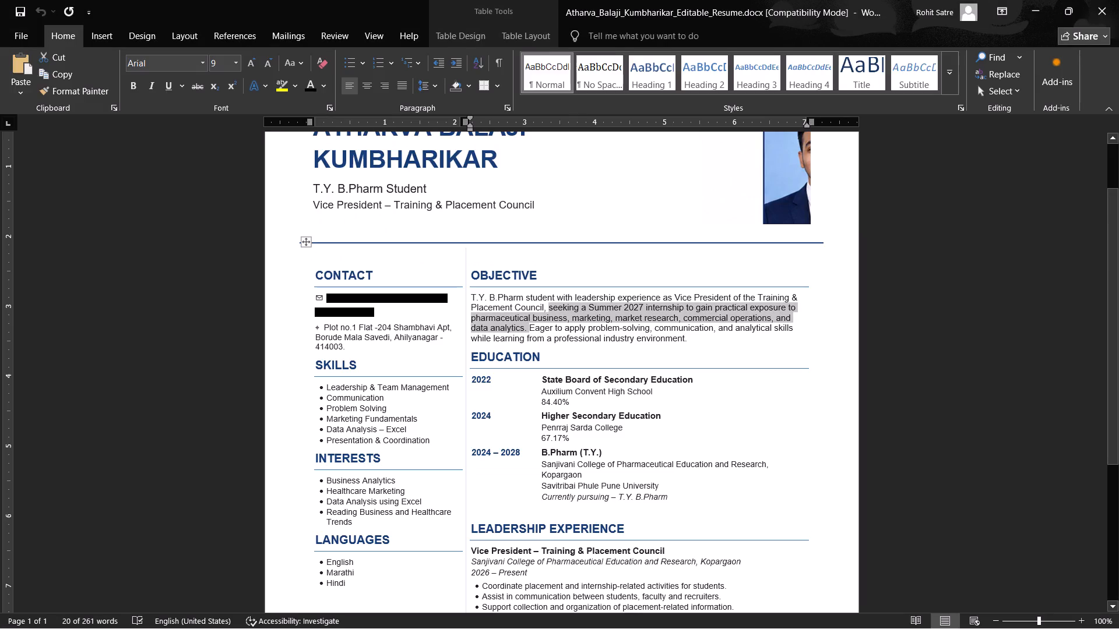
pyautogui.tripleClick(373, 242)
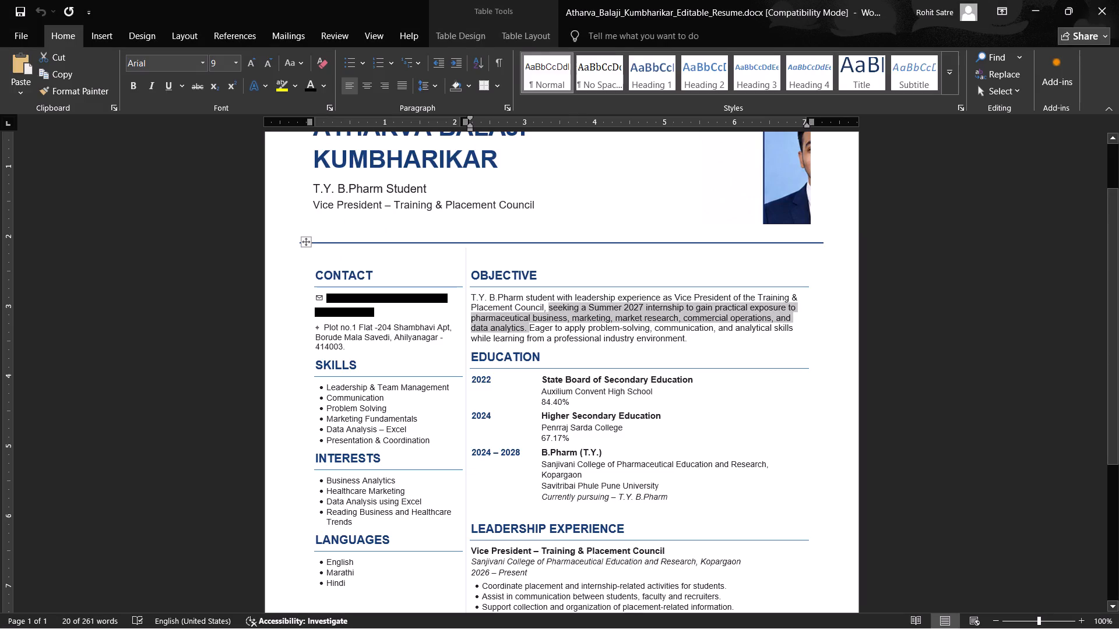
pyautogui.moveTo(374, 235); pyautogui.dragTo(401, 254)
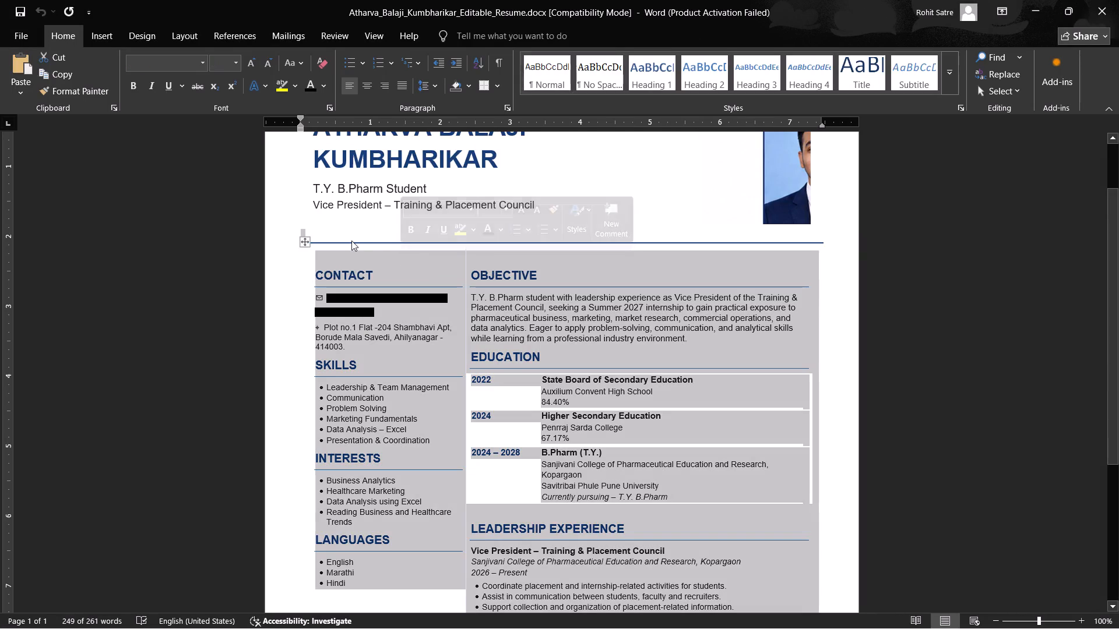
pyautogui.click(351, 241)
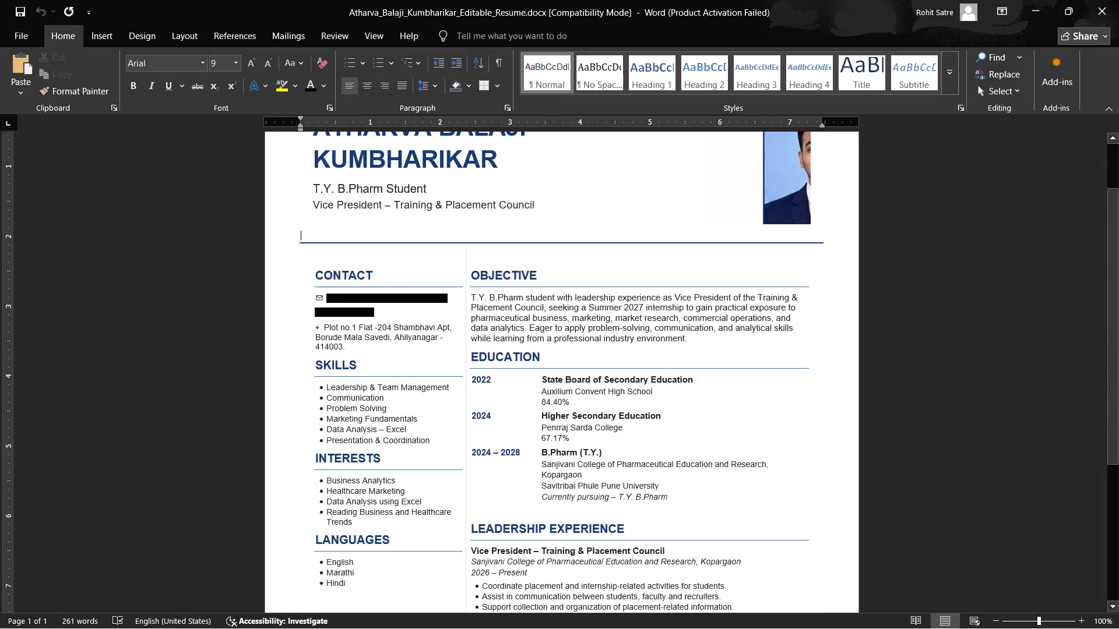
pyautogui.moveTo(305, 234); pyautogui.dragTo(356, 243)
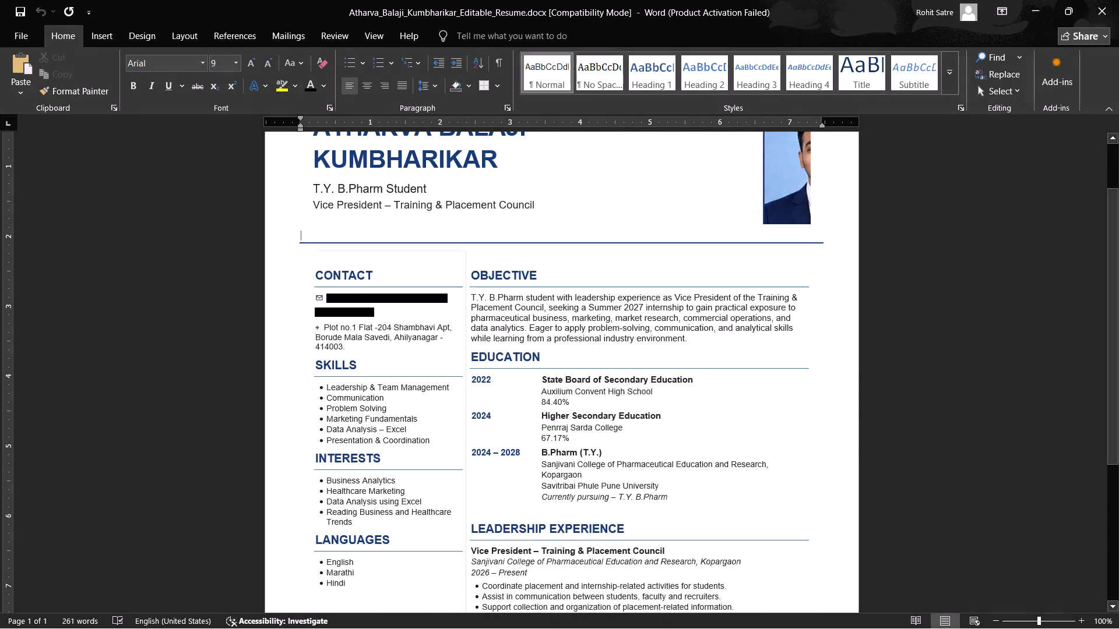
pyautogui.moveTo(356, 243); pyautogui.dragTo(302, 250)
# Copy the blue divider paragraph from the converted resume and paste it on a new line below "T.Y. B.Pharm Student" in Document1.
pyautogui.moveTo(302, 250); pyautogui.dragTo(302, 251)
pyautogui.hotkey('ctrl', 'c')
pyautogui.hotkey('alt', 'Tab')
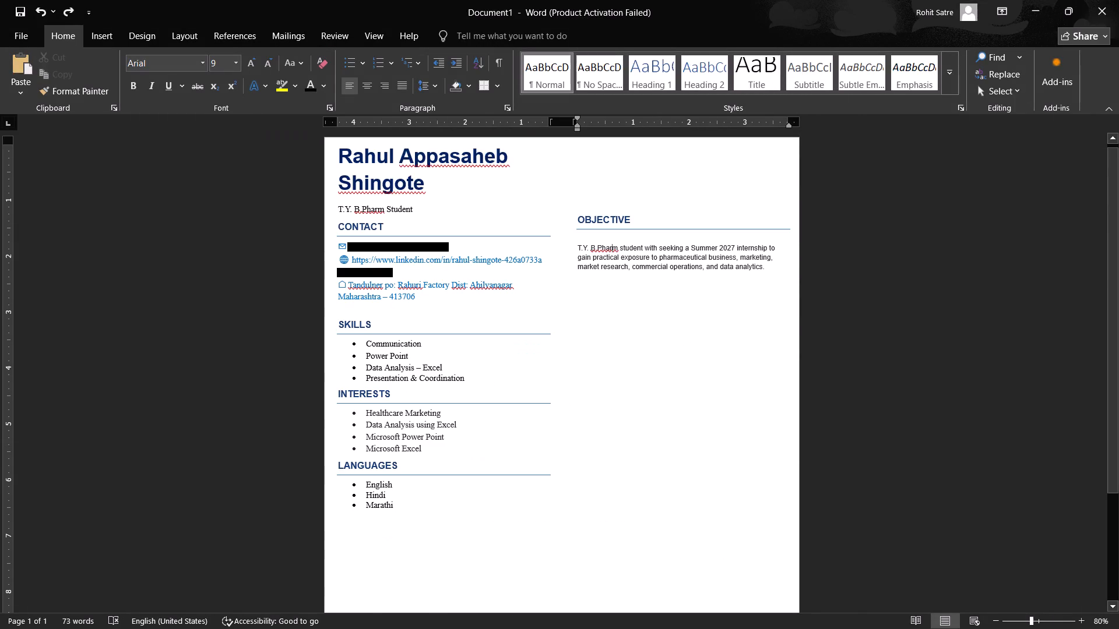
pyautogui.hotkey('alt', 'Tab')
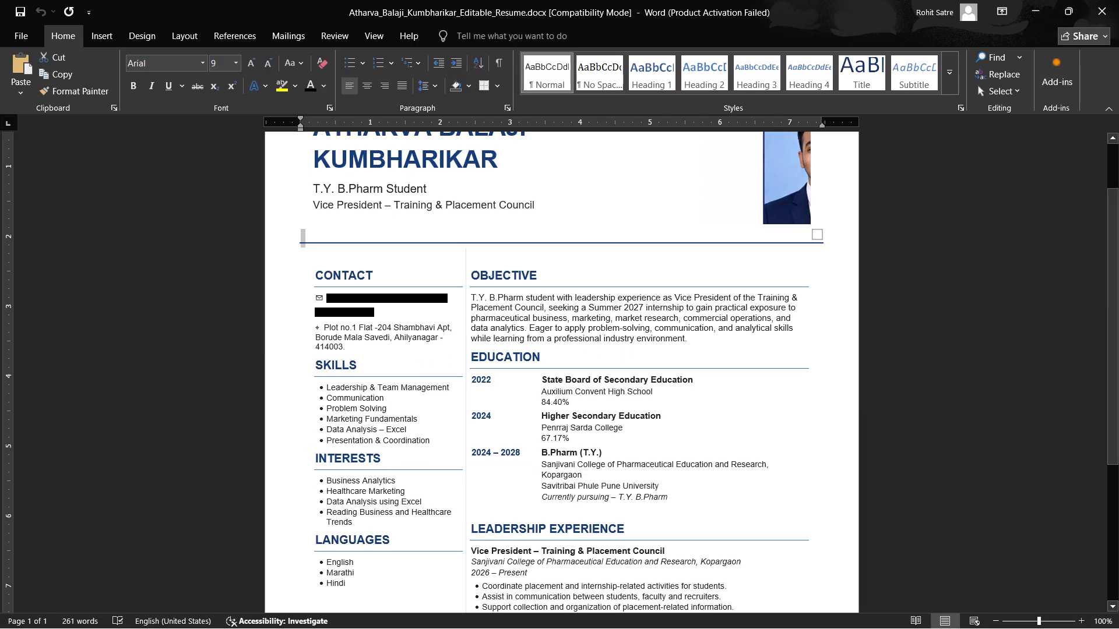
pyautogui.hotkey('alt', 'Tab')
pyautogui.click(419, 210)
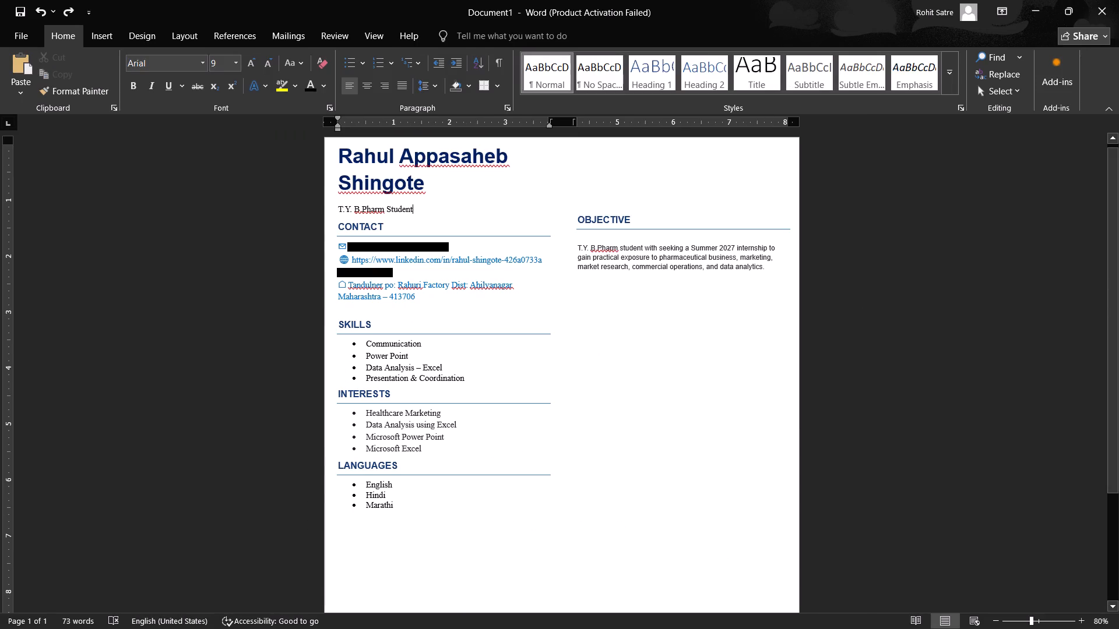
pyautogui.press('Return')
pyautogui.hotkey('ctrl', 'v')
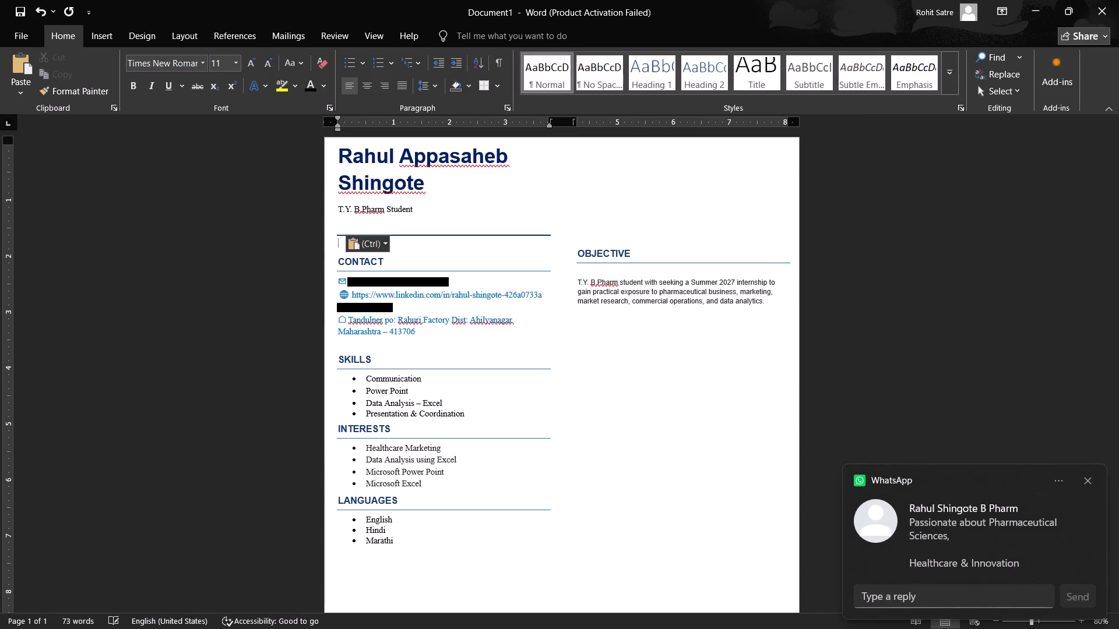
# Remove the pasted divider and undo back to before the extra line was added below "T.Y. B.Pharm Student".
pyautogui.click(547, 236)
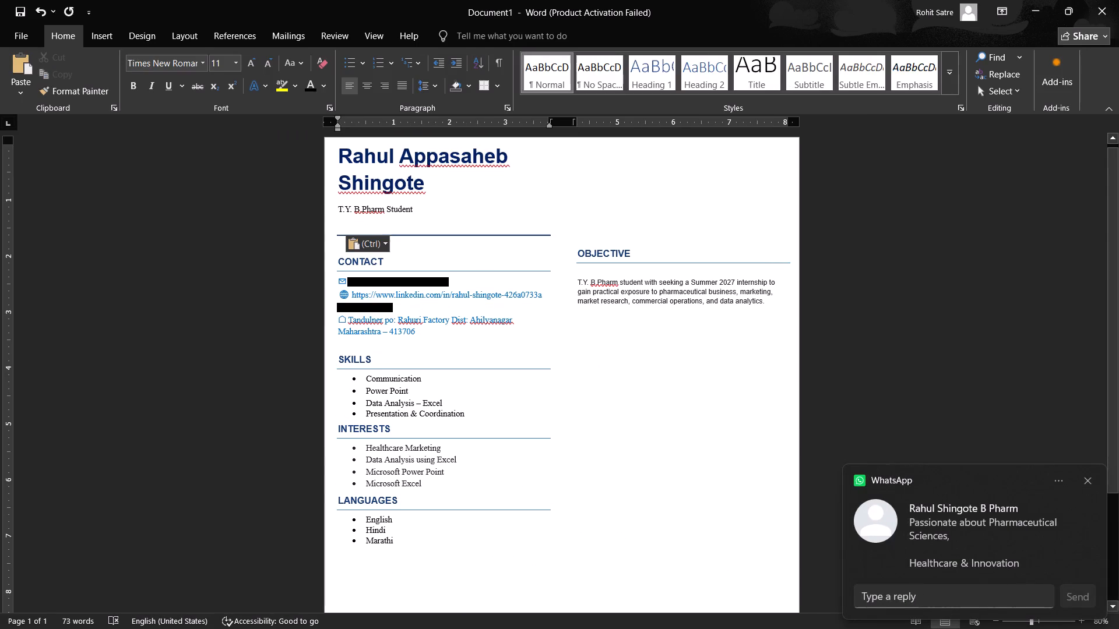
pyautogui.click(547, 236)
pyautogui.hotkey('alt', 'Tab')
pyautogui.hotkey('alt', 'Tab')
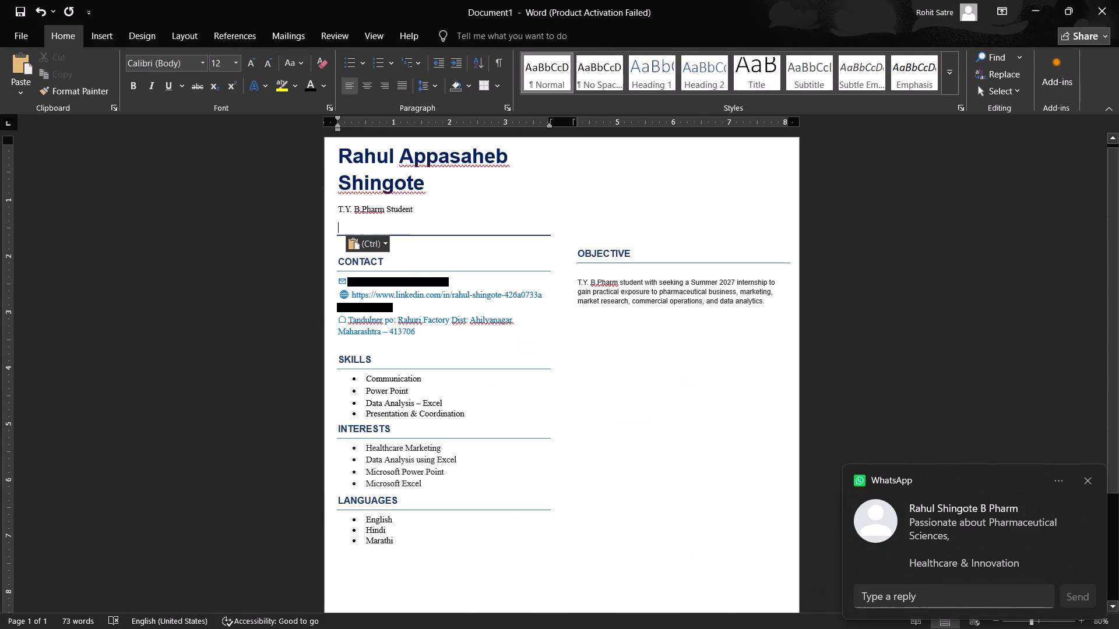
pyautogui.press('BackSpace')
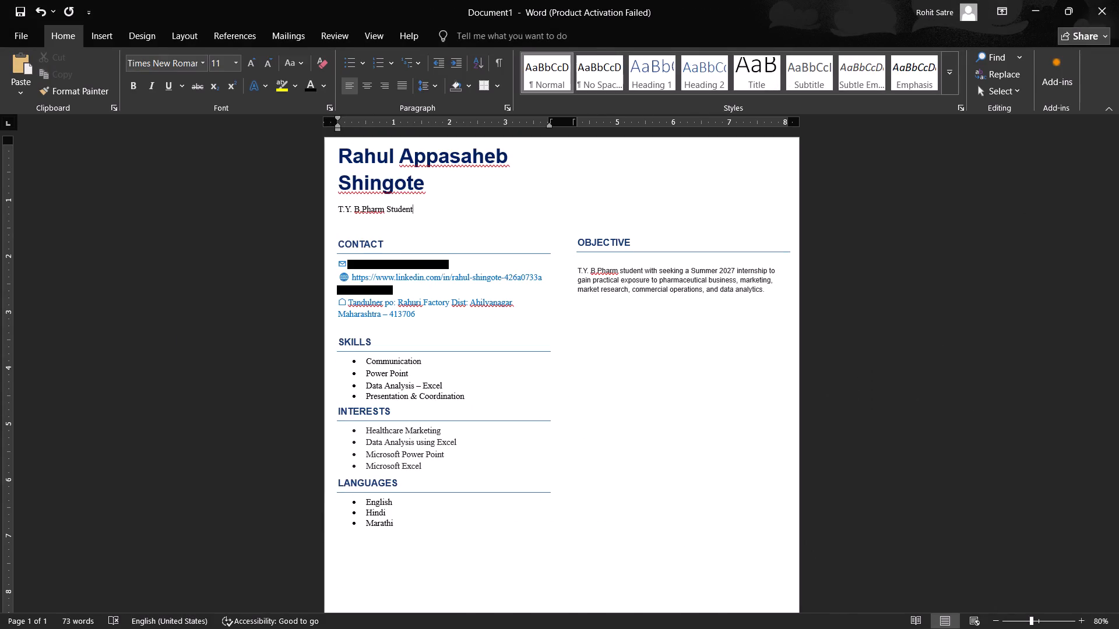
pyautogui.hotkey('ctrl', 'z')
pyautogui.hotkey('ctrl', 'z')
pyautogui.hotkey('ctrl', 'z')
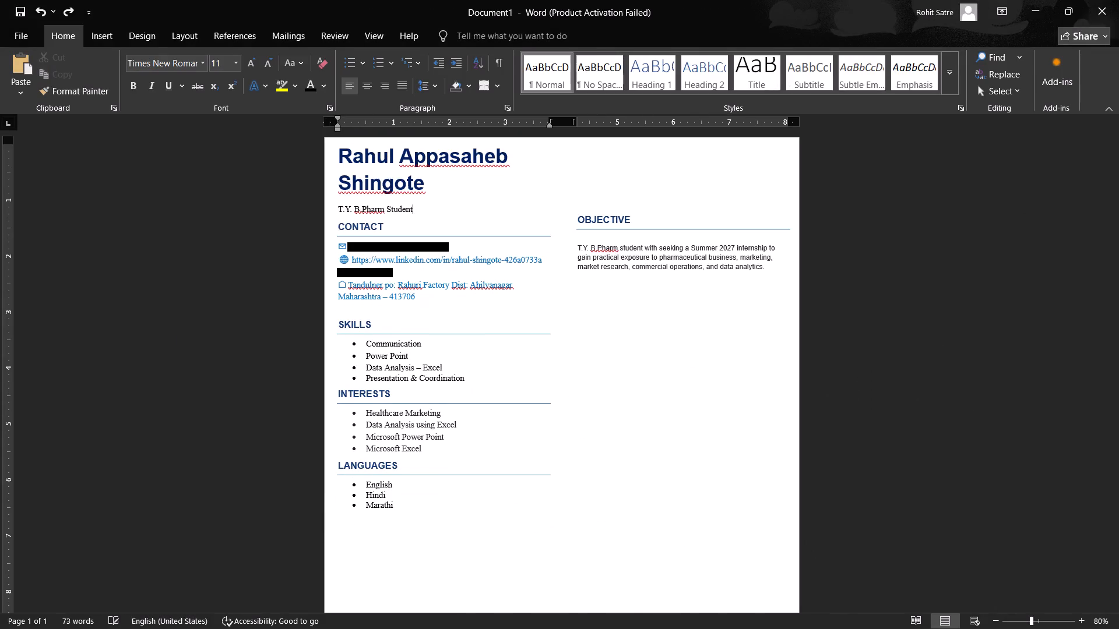
# Switch from Document1 to the ChatGPT conversation with the generated resume and continue through the other open windows.
pyautogui.click(768, 274)
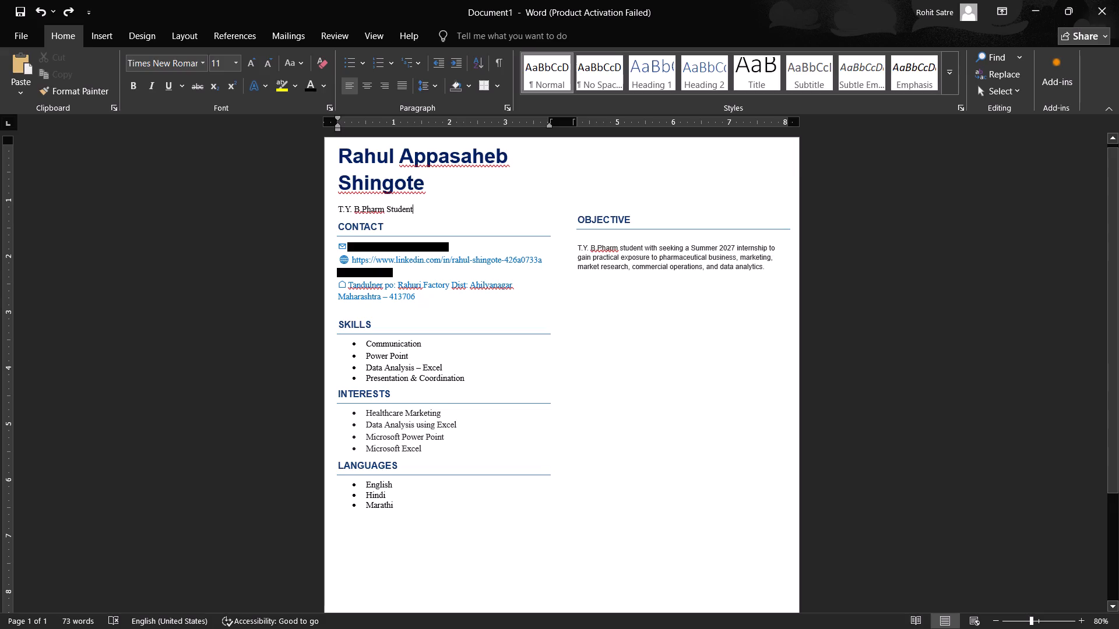
pyautogui.hotkey('alt', 'Tab')
pyautogui.hotkey('alt', 'Tab')
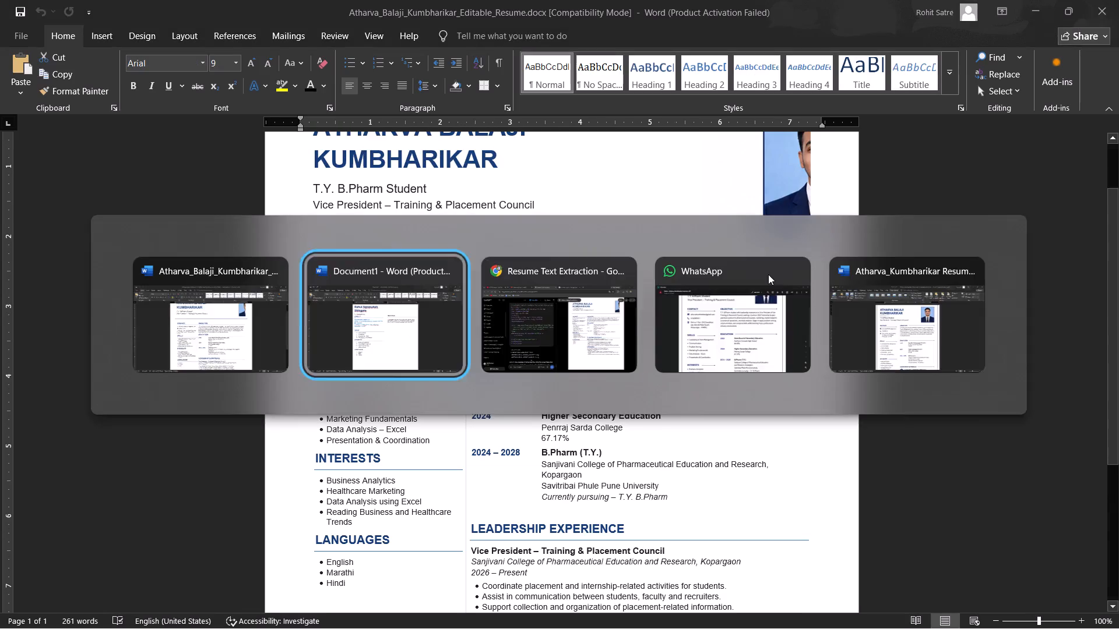
pyautogui.hotkey('alt', 'Tab')
pyautogui.hotkey('alt', 'Tab')
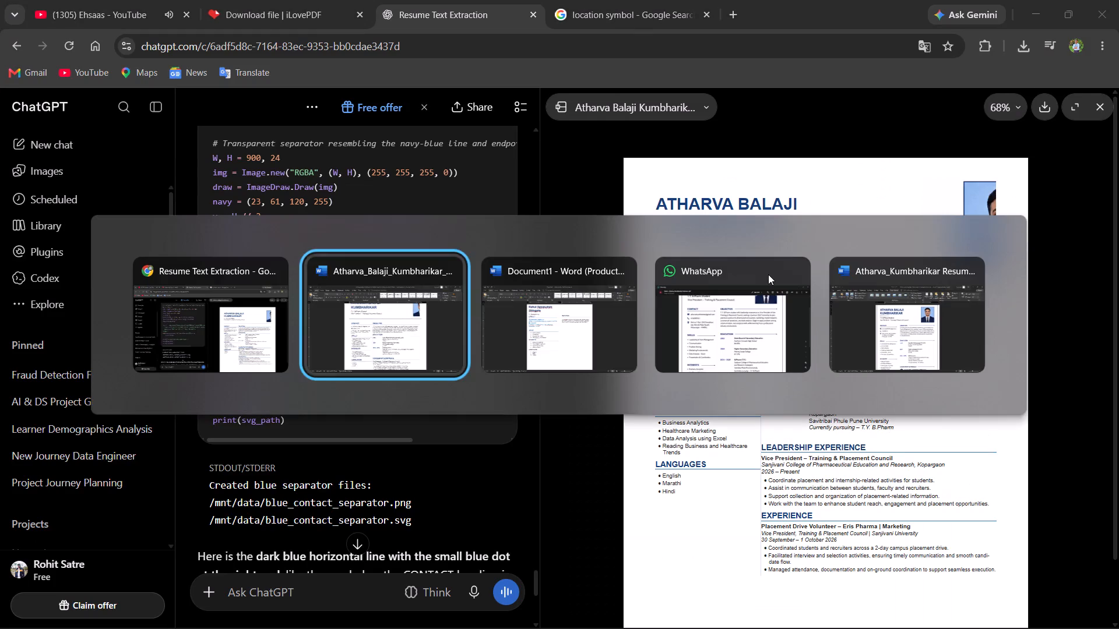
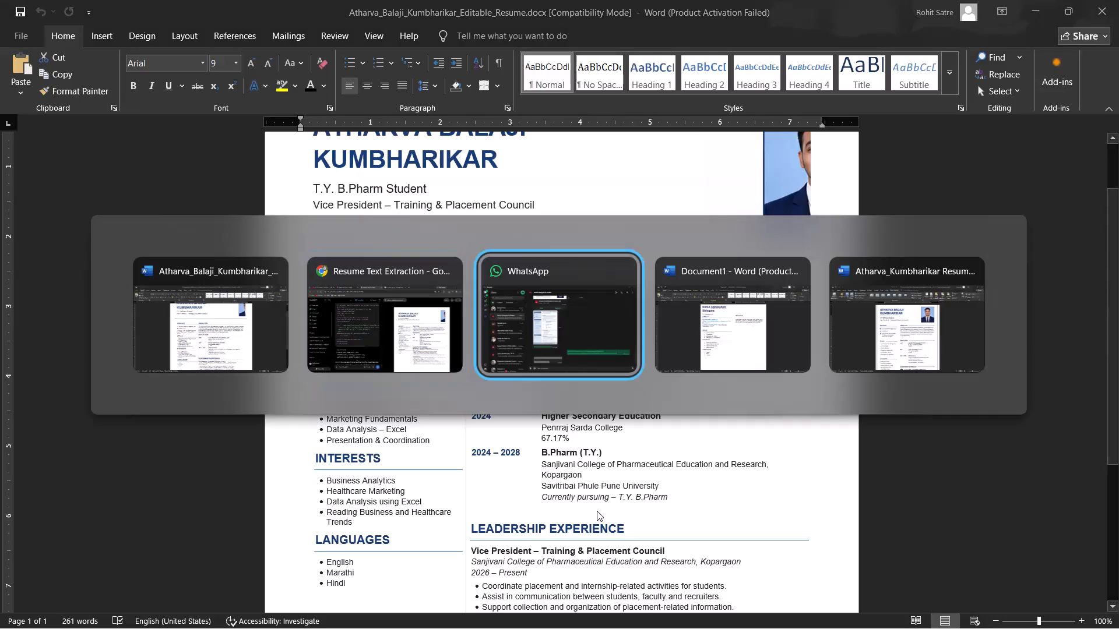
# Switch from the converted resume back to the Document1 resume.
pyautogui.hotkey('alt', 'Tab')
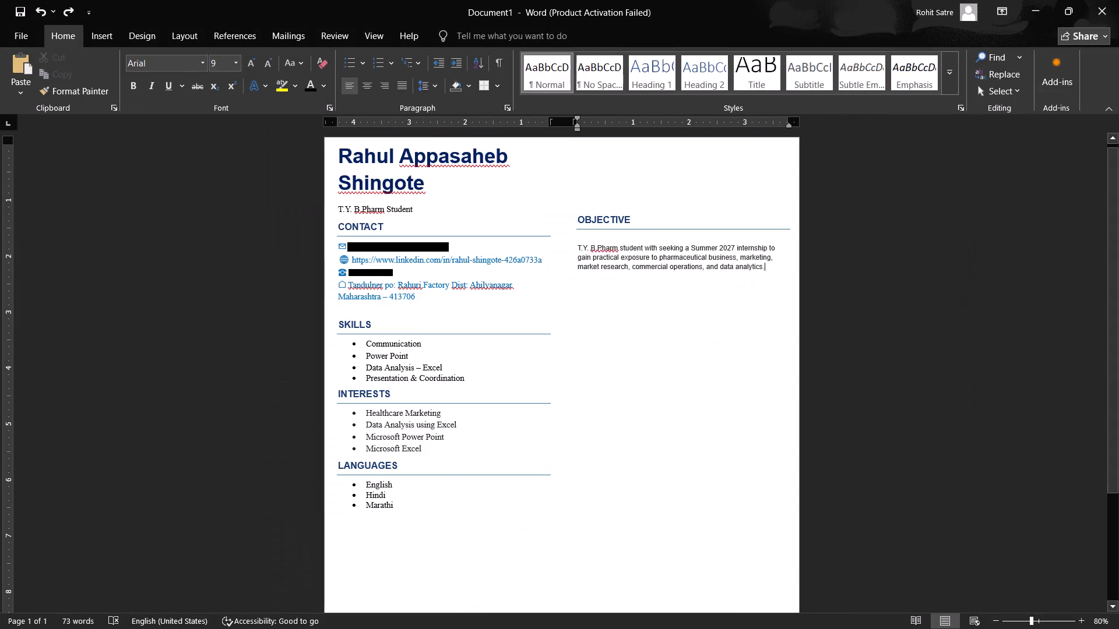
# Append "Passionate about Pharmaceutical Sciences, Healthcare & Innovation" to Document1's objective, joined into one running paragraph.
pyautogui.hotkey('ctrl', 'v')
pyautogui.click(590, 298)
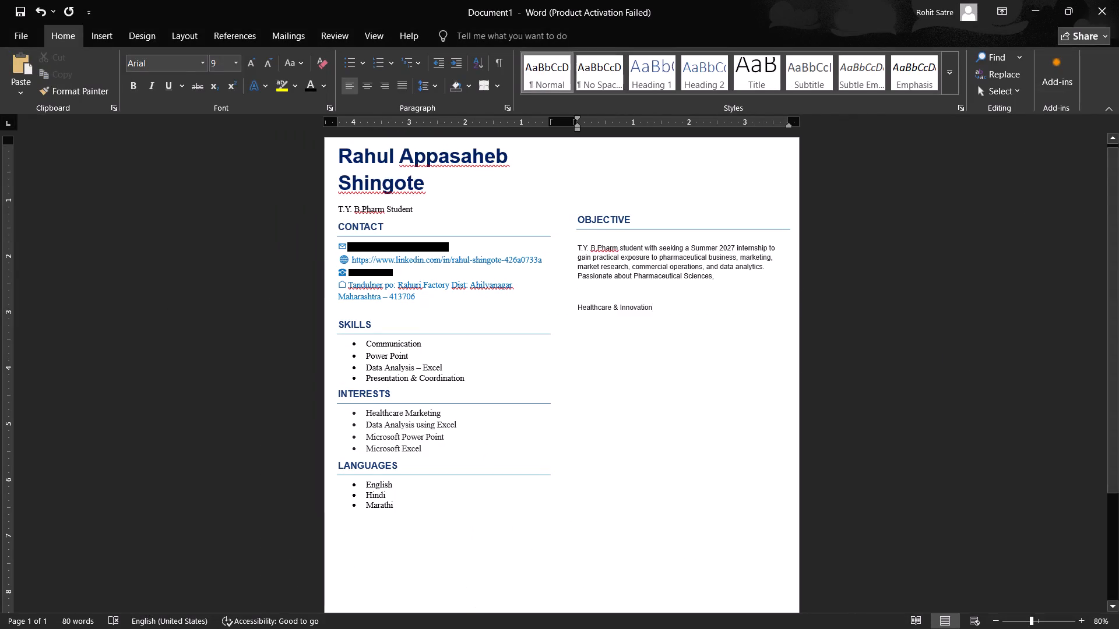
pyautogui.hotkey('ctrl', 'BackSpace')
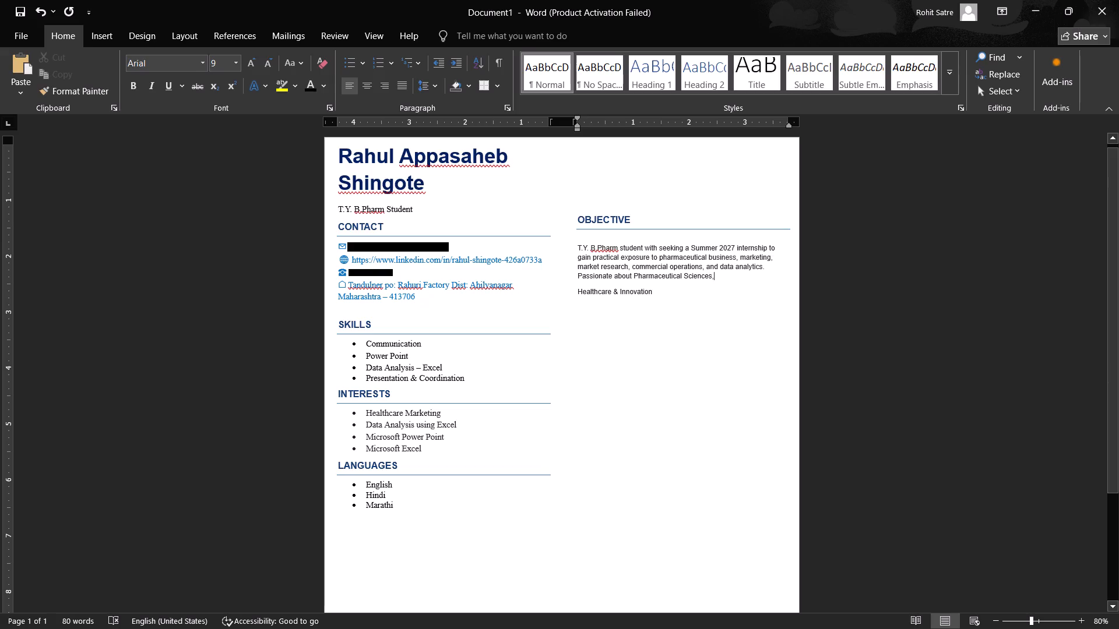
pyautogui.hotkey('ctrl', 'Delete')
pyautogui.press('space')
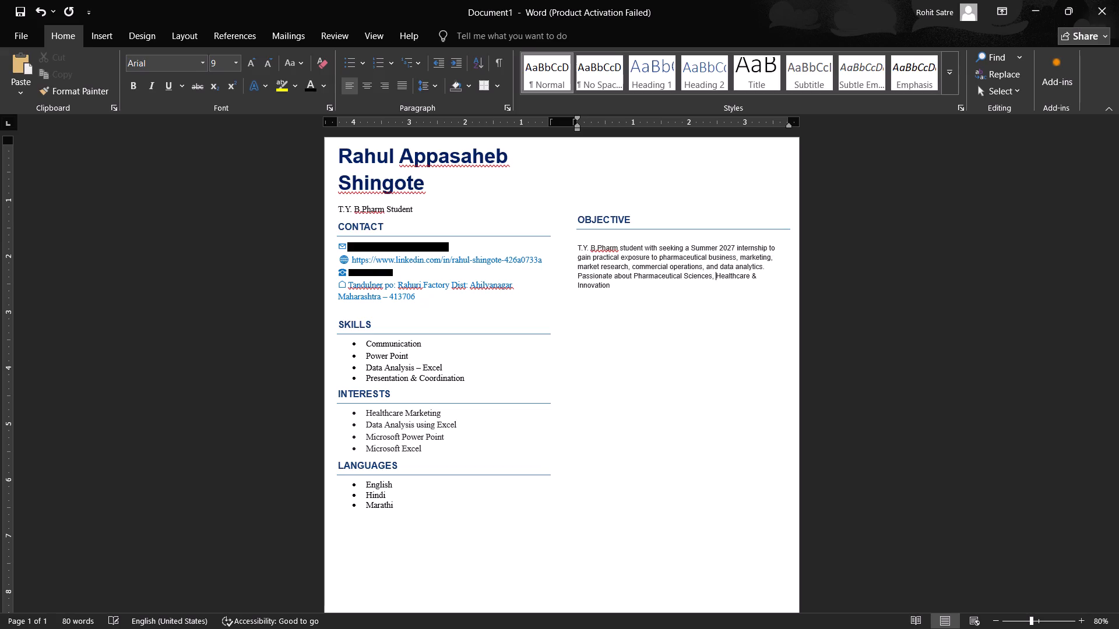
# Copy the EDUCATION heading from the converted resume and paste it on a new line below Document1's objective.
pyautogui.click(645, 278)
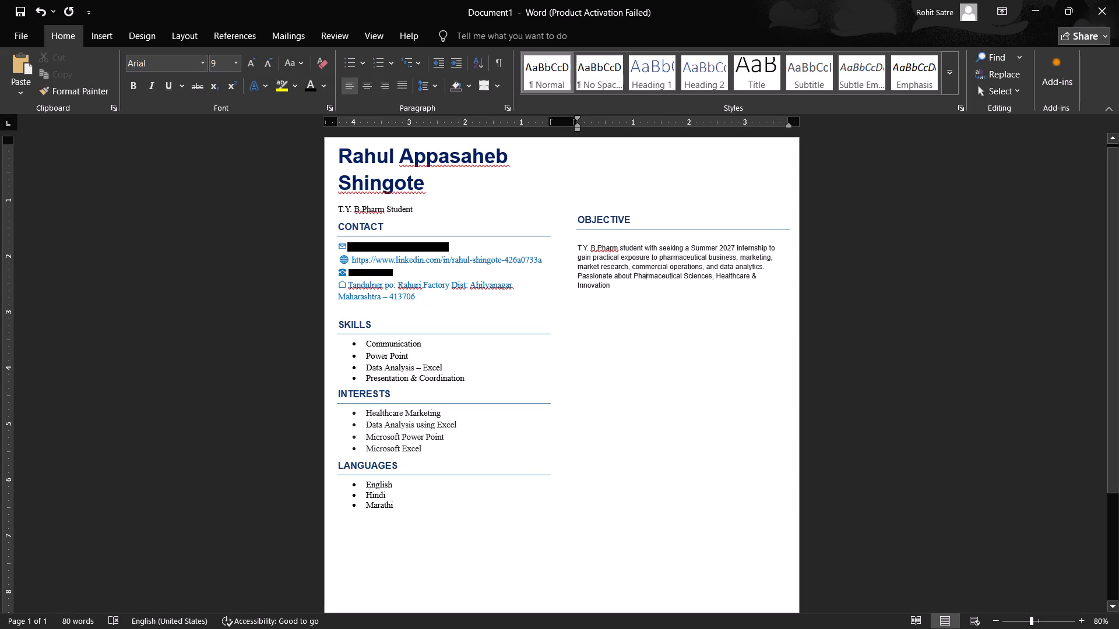
pyautogui.click(617, 289)
pyautogui.press('Return')
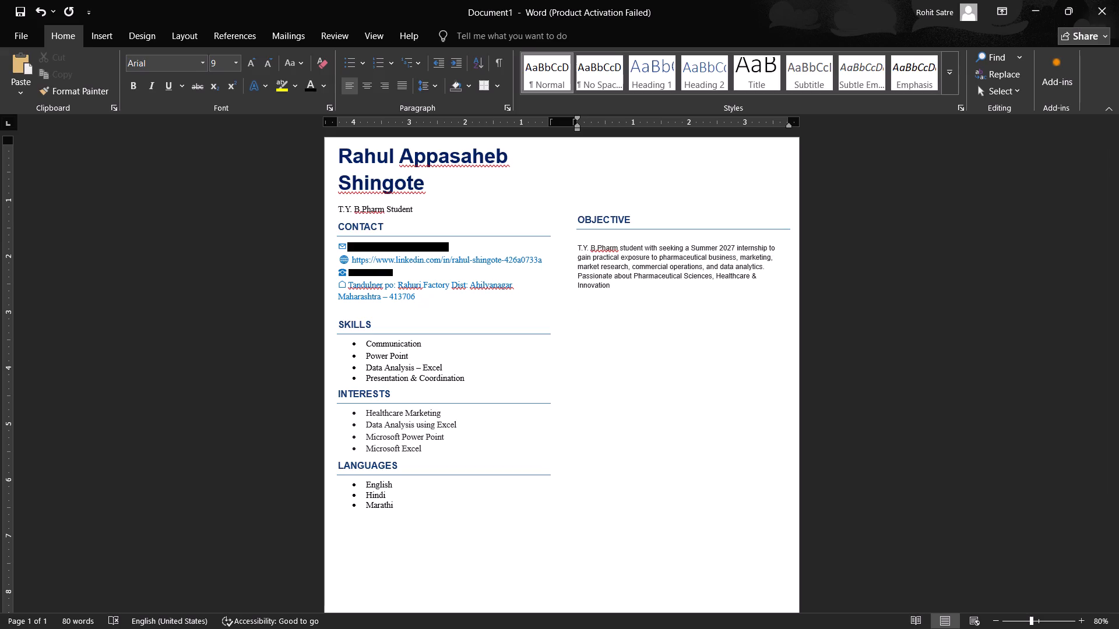
pyautogui.hotkey('alt', 'Tab')
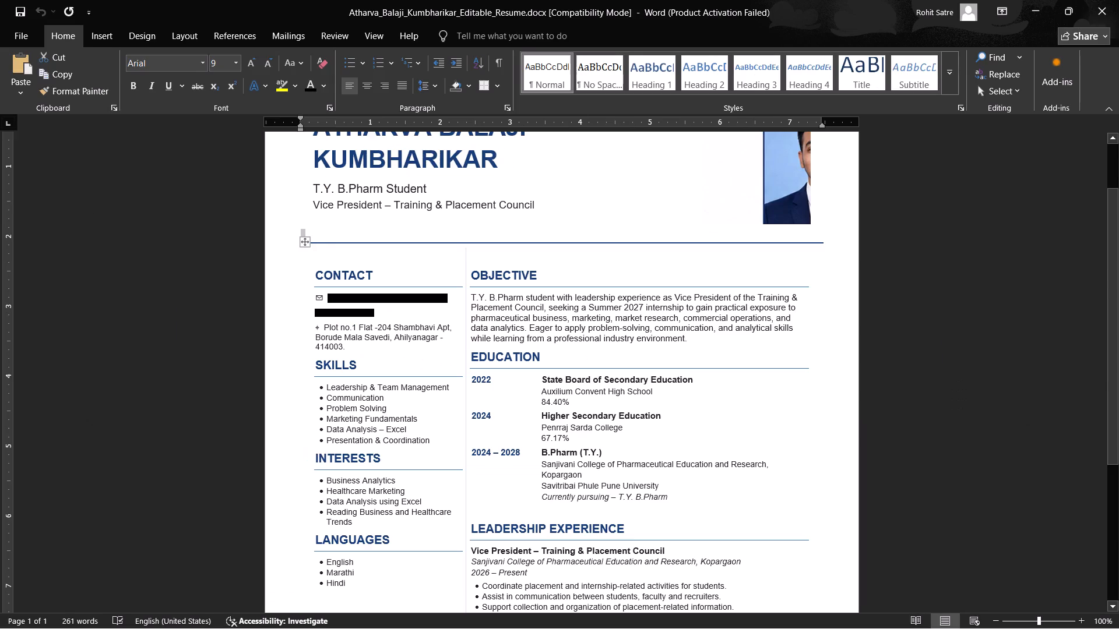
pyautogui.moveTo(543, 356); pyautogui.dragTo(470, 358)
pyautogui.hotkey('ctrl', 'c')
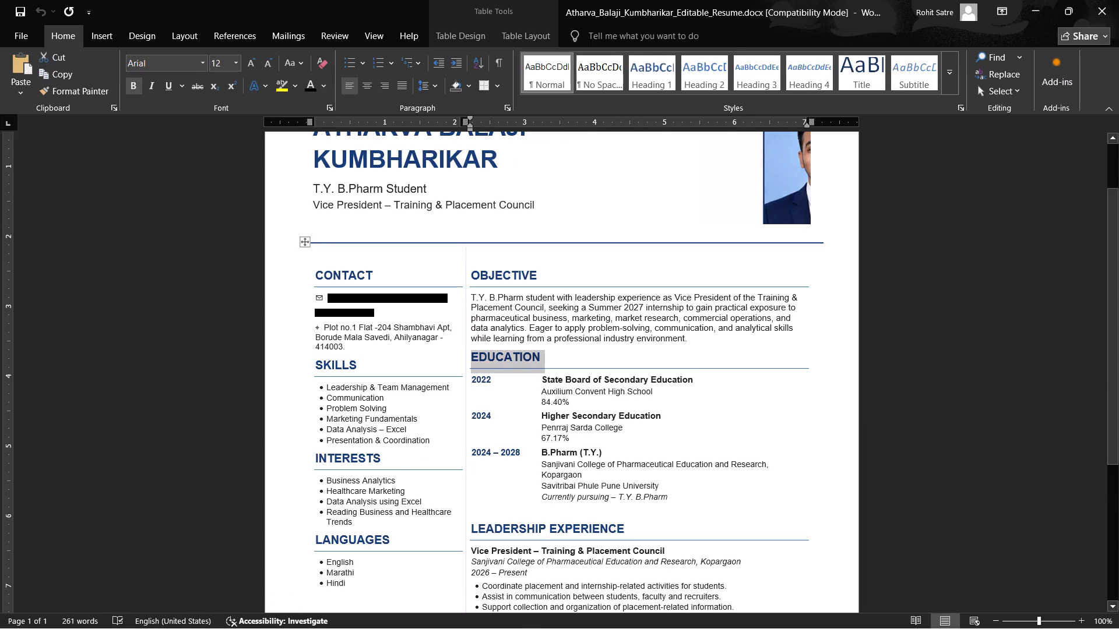
pyautogui.hotkey('alt', 'Tab')
pyautogui.hotkey('ctrl', 'v')
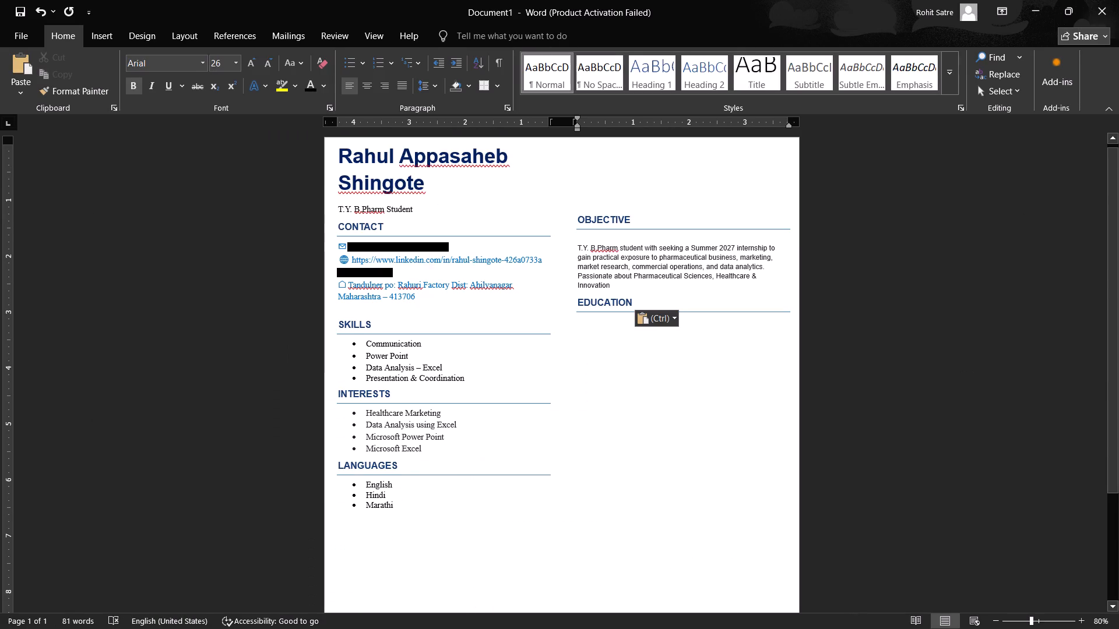
# Copy the converted resume's three education entries, 2022 through 2024 – 2028, and paste them below Document1's EDUCATION heading.
pyautogui.hotkey('alt', 'Tab')
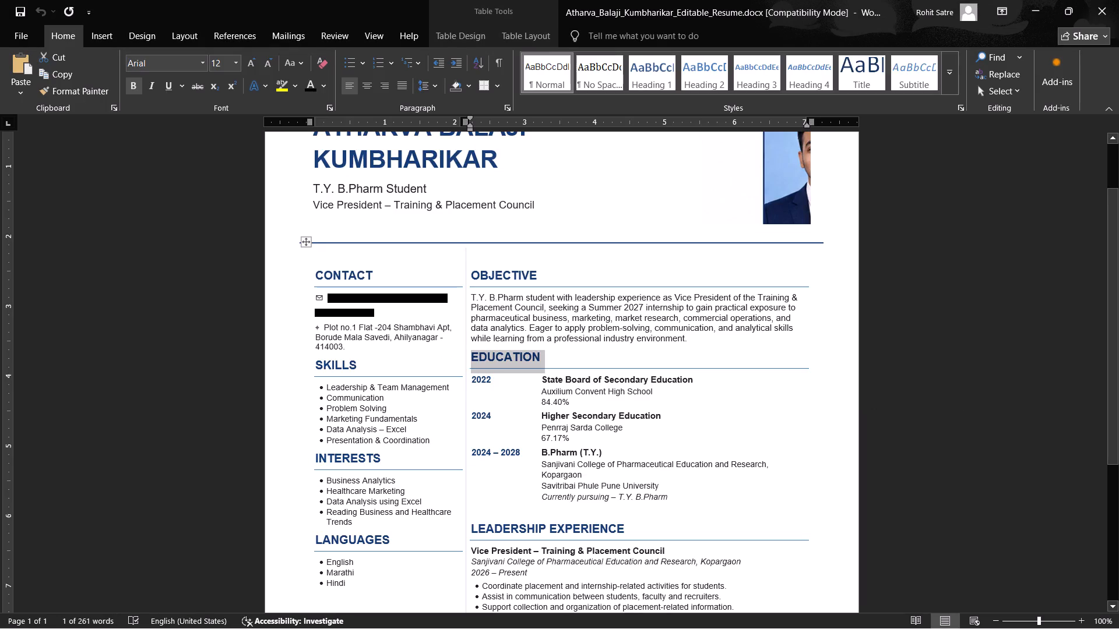
pyautogui.moveTo(474, 383); pyautogui.dragTo(635, 486)
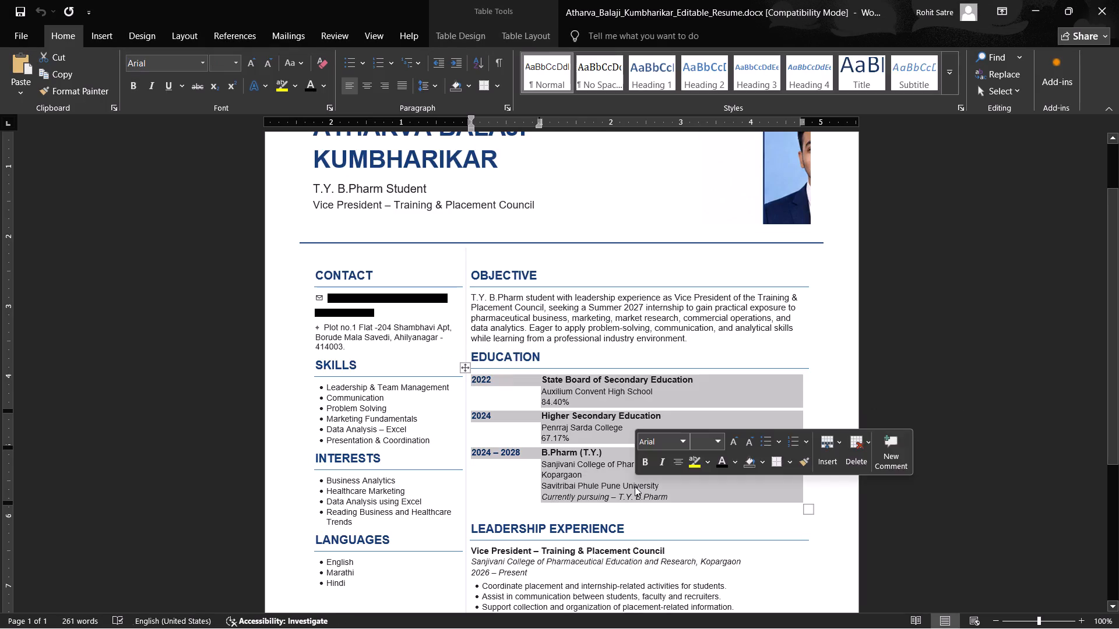
pyautogui.hotkey('ctrl', 'c')
pyautogui.hotkey('alt', 'Tab')
pyautogui.hotkey('ctrl', 'v')
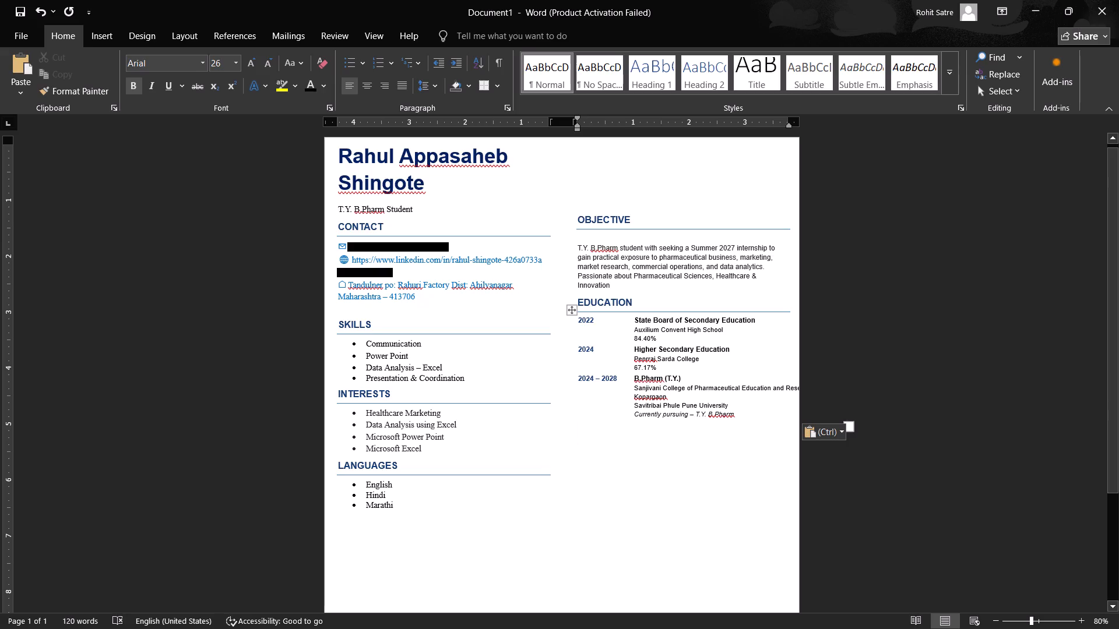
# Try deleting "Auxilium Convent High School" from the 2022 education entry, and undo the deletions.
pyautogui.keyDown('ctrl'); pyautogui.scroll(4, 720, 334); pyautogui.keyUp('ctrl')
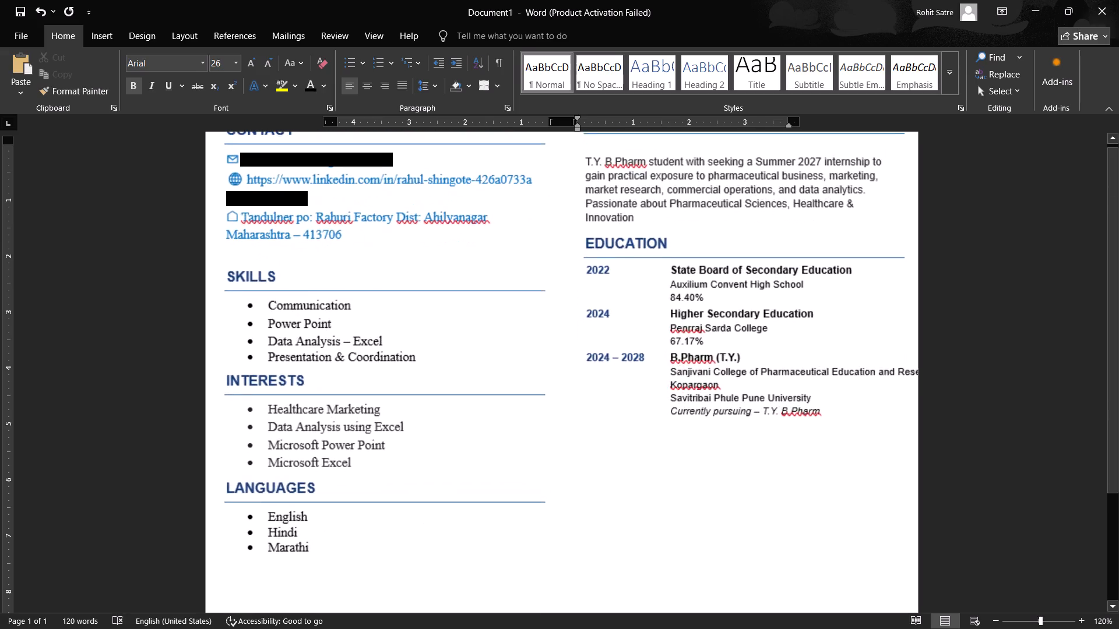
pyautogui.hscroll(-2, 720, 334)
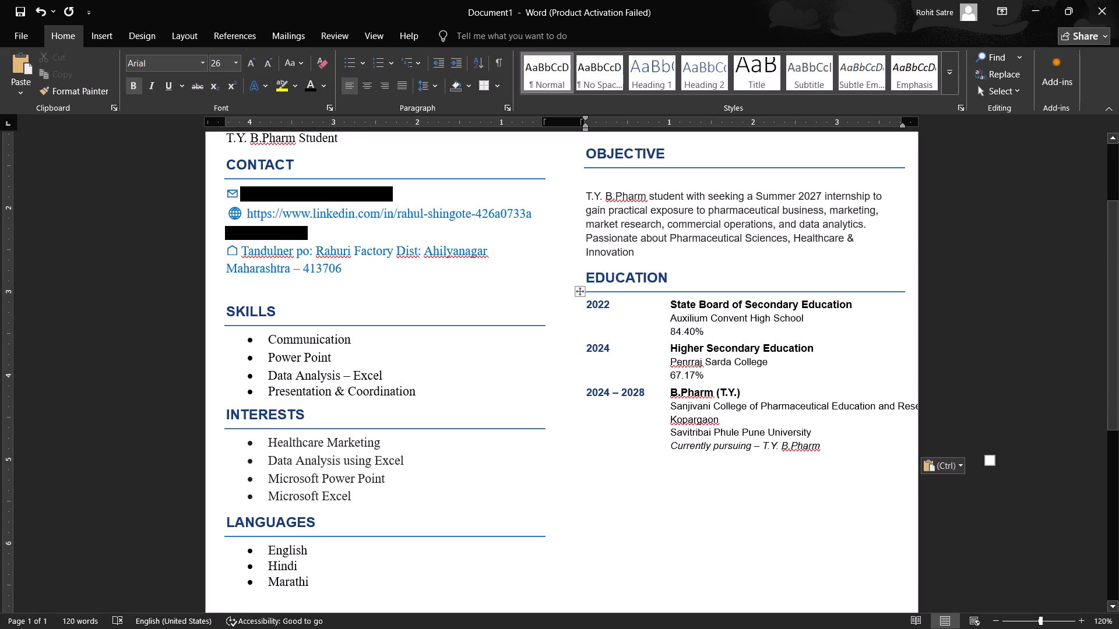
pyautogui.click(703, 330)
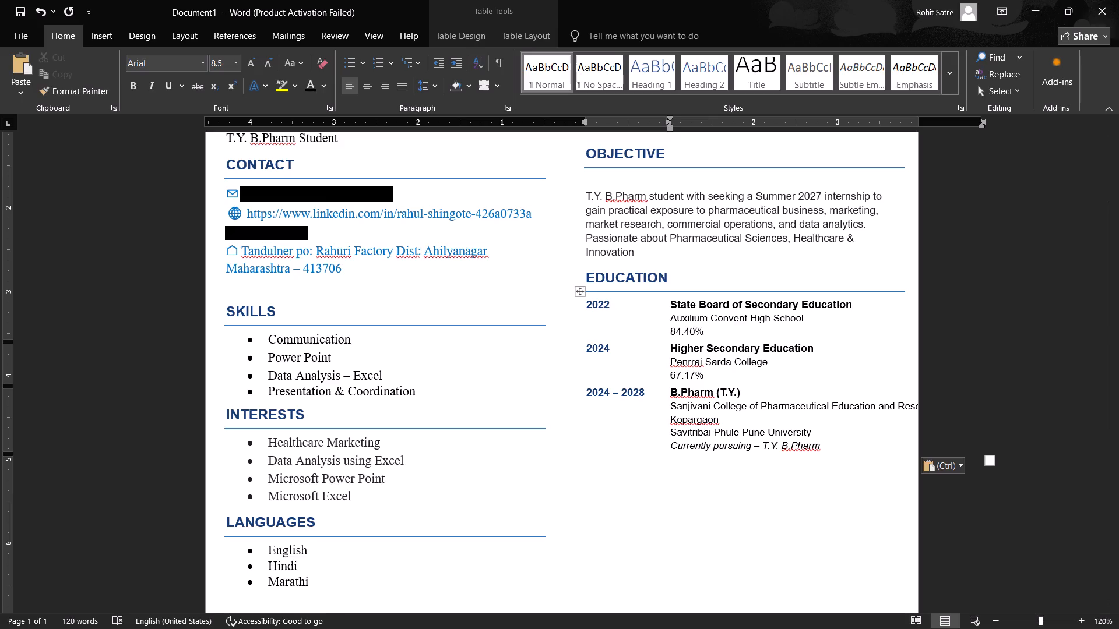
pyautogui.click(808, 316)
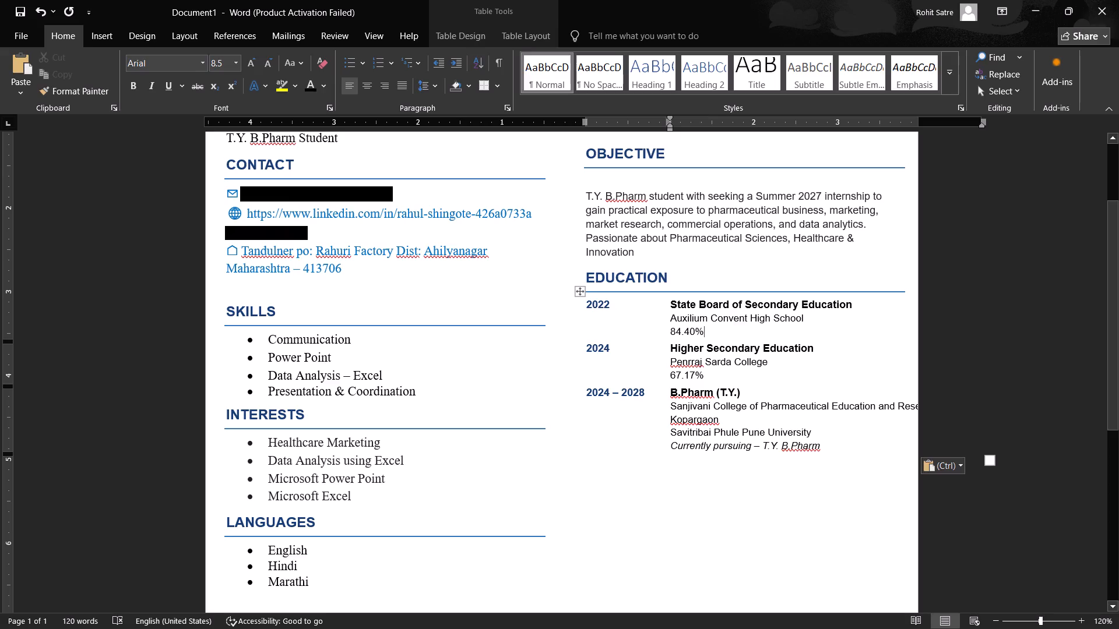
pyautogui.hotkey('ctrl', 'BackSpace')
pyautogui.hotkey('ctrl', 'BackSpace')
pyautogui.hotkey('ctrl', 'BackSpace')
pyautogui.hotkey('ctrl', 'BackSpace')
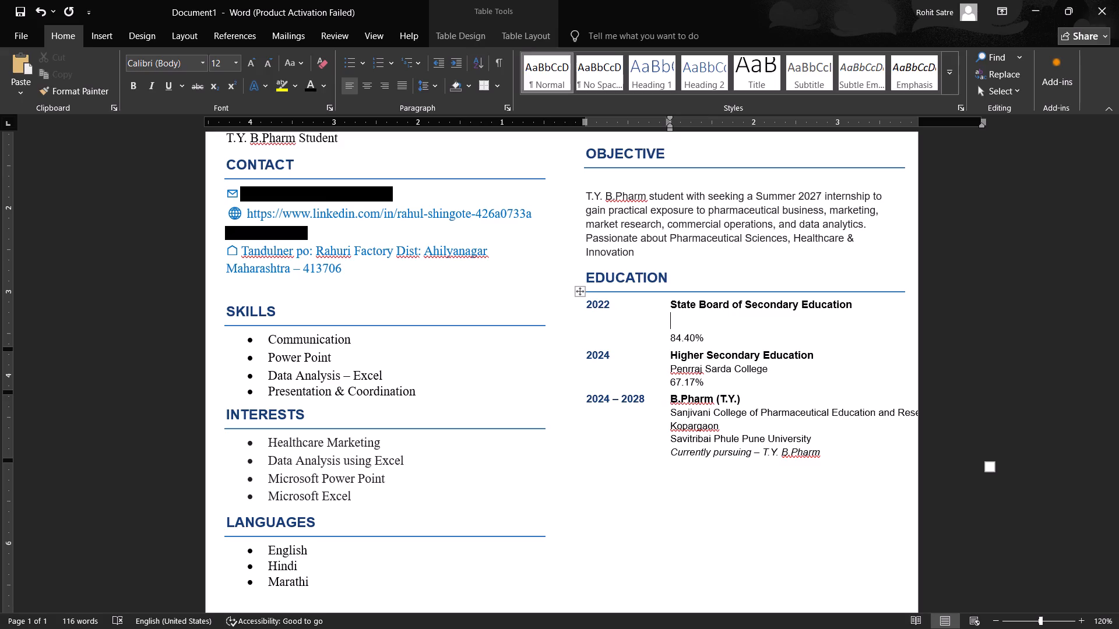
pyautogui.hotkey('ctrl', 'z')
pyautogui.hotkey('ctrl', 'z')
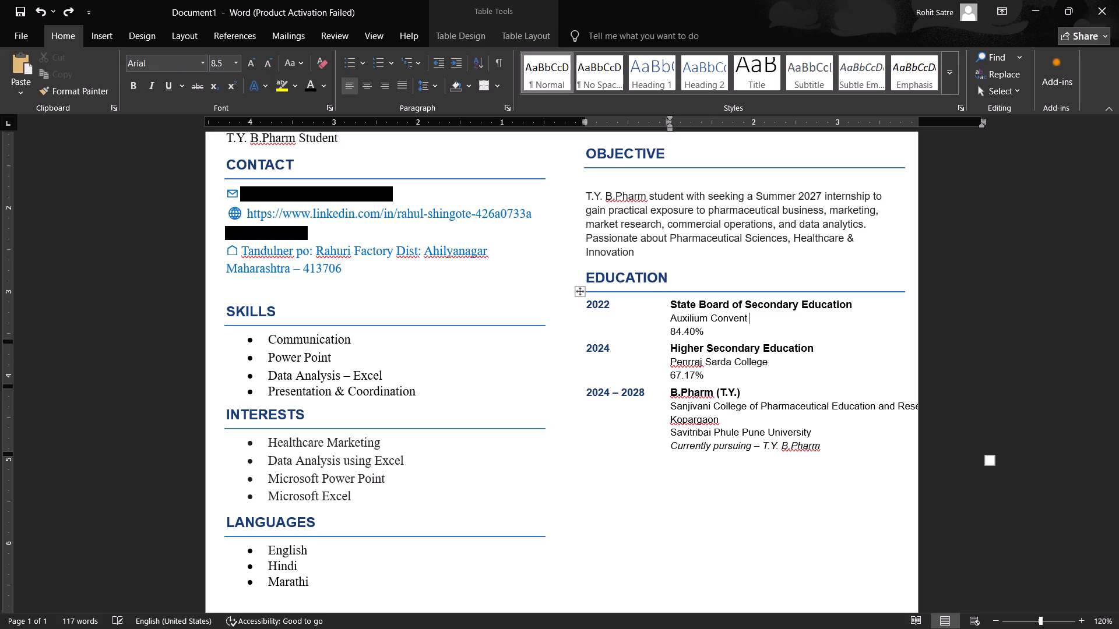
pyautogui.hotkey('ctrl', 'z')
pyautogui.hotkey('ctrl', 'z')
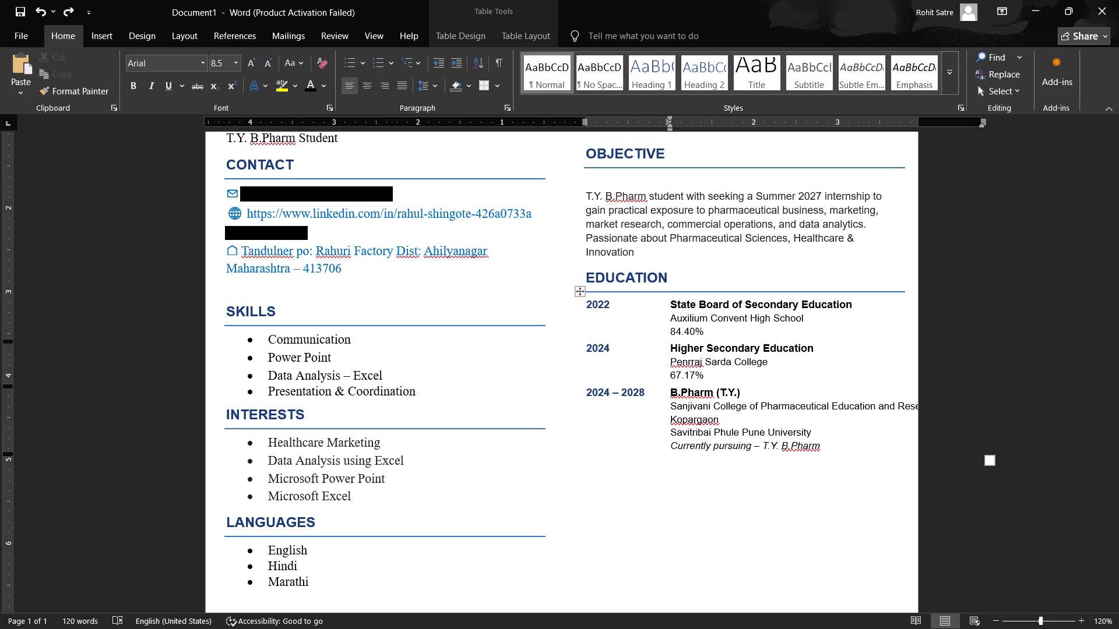
# Replace "Auxilium Convent High School" in the 2022 education entry with "N.S.K PV SATRAL".
pyautogui.hotkey('ctrl', 'BackSpace')
pyautogui.hotkey('ctrl', 'BackSpace')
pyautogui.hotkey('ctrl', 'BackSpace')
pyautogui.hotkey('ctrl', 'BackSpace')
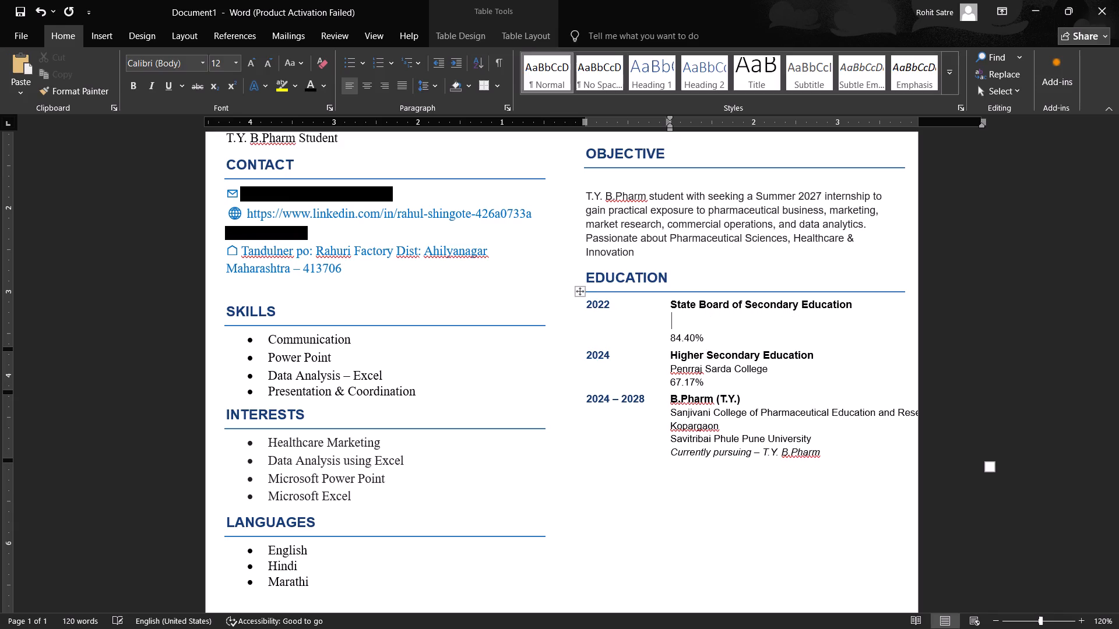
pyautogui.hotkey('shift', 'n')
pyautogui.write('.S')
pyautogui.write('>\\')
pyautogui.press('BackSpace')
pyautogui.press('BackSpace')
pyautogui.write('.K')
pyautogui.press('space')
pyautogui.hotkey('shift', 'p')
pyautogui.hotkey('shift', 'c')
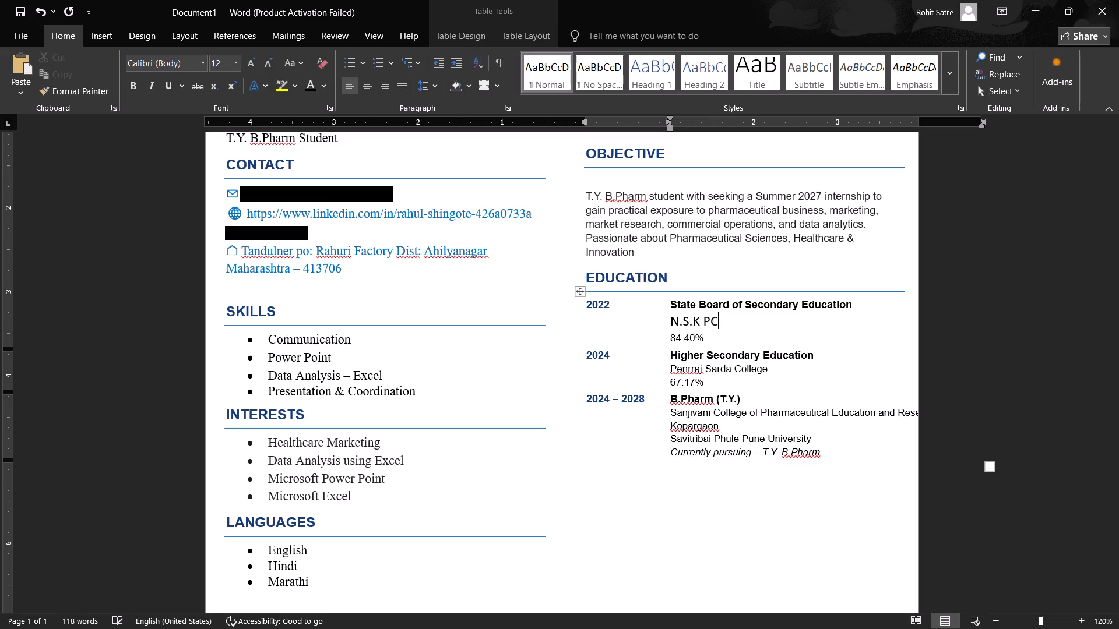
pyautogui.hotkey('shift', 'BackSpace')
pyautogui.write('VS')
pyautogui.press('space')
pyautogui.press('BackSpace')
pyautogui.press('BackSpace')
pyautogui.write('ATRAL')
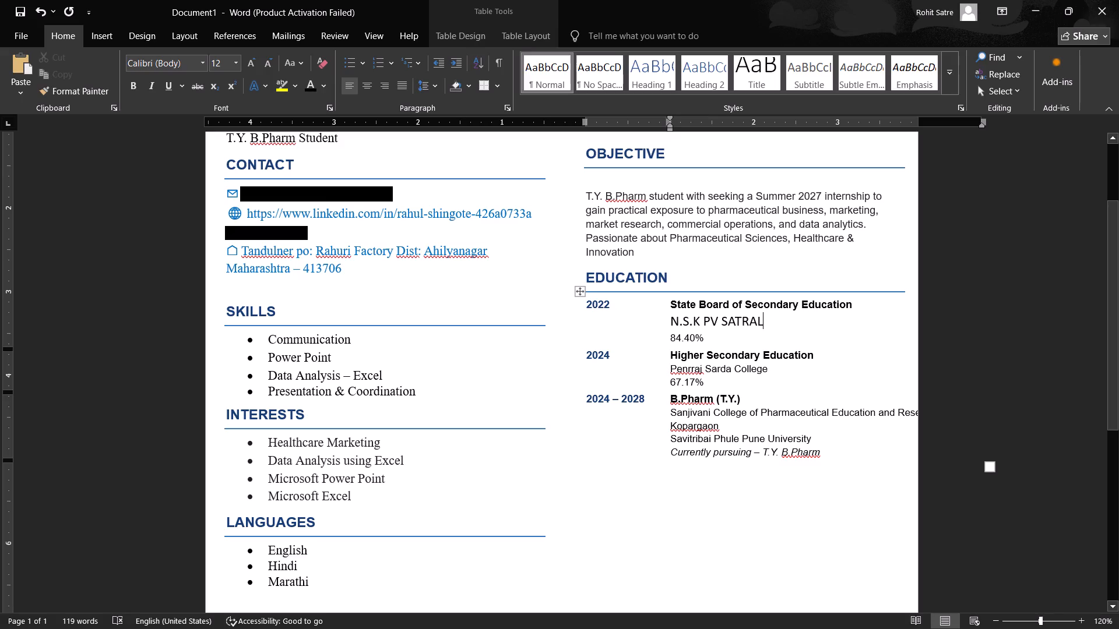
# Punctuate the 2022 school name's initials so the line reads "N.S.K.P.V SATRAL".
pyautogui.click(711, 324)
pyautogui.click(702, 324)
pyautogui.press('BackSpace')
pyautogui.press('.')
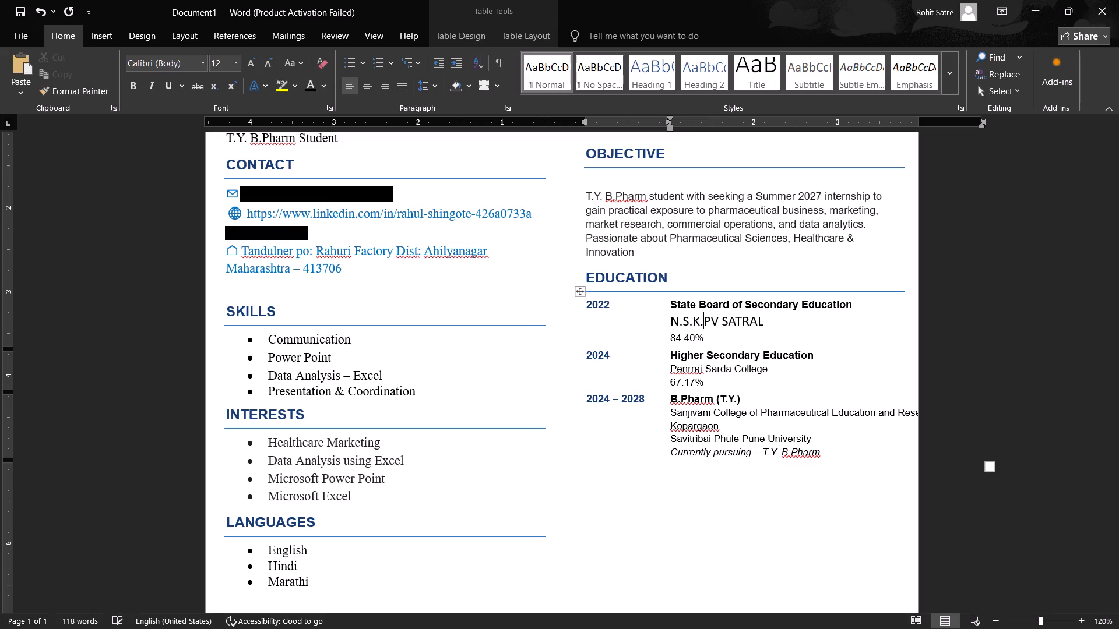
pyautogui.press('Right')
pyautogui.press('.')
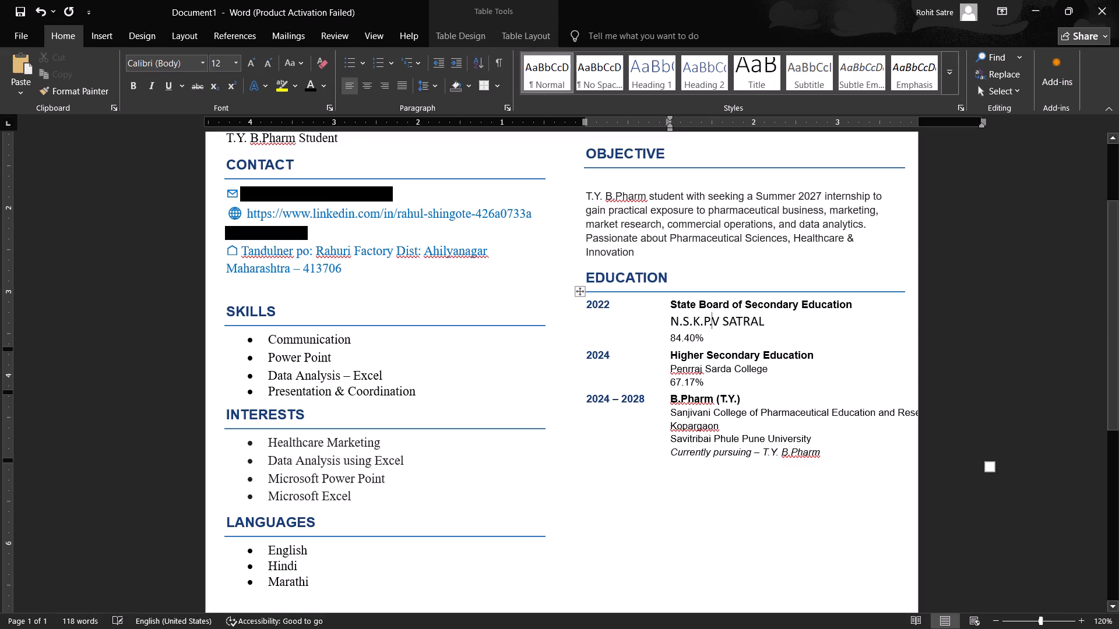
# Replace "P.V" in the 2022 school name with lowercase "p.v", so the line reads "N.S.K.p.v SATRAL".
pyautogui.click(723, 371)
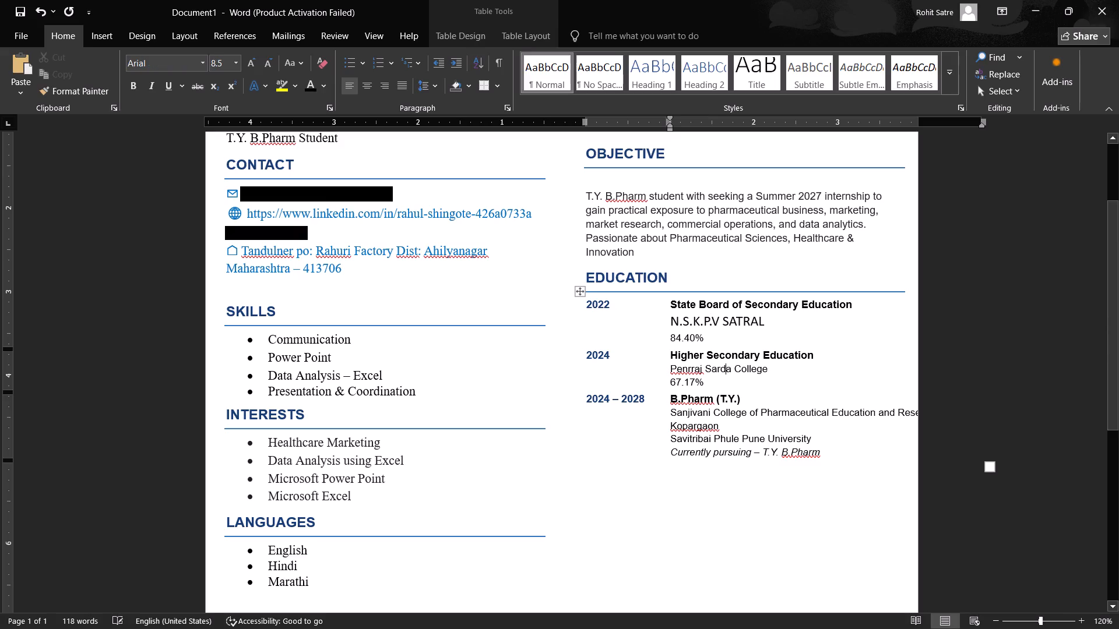
pyautogui.click(712, 321)
pyautogui.press('space')
pyautogui.write('\\')
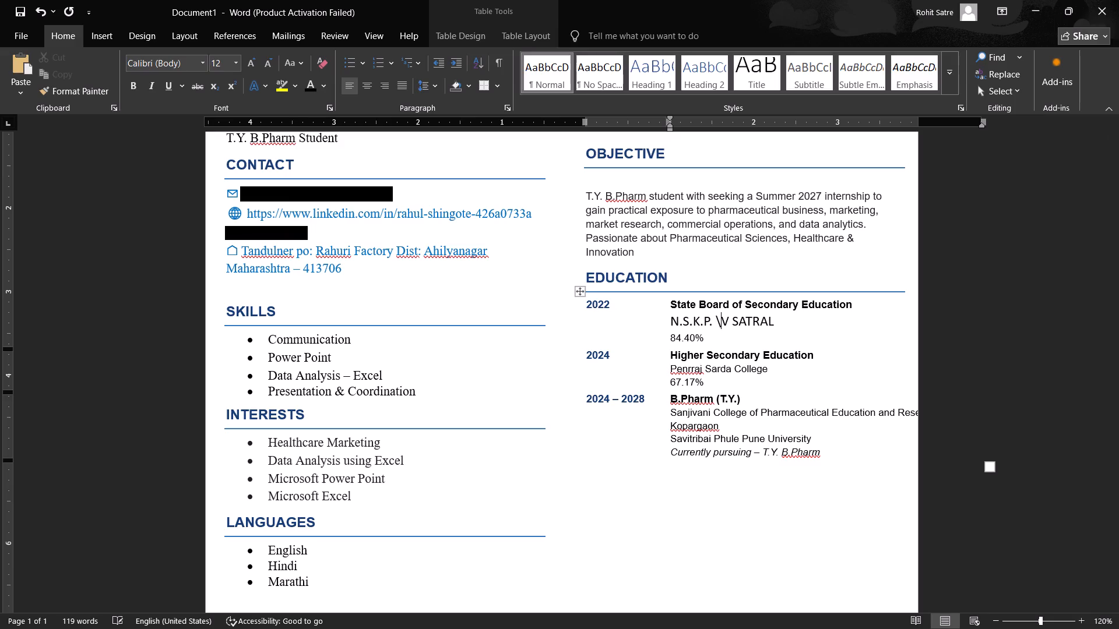
pyautogui.press('BackSpace')
pyautogui.press('BackSpace')
pyautogui.press('BackSpace')
pyautogui.press('BackSpace')
pyautogui.press('Delete')
pyautogui.press('p')
pyautogui.press('BackSpace')
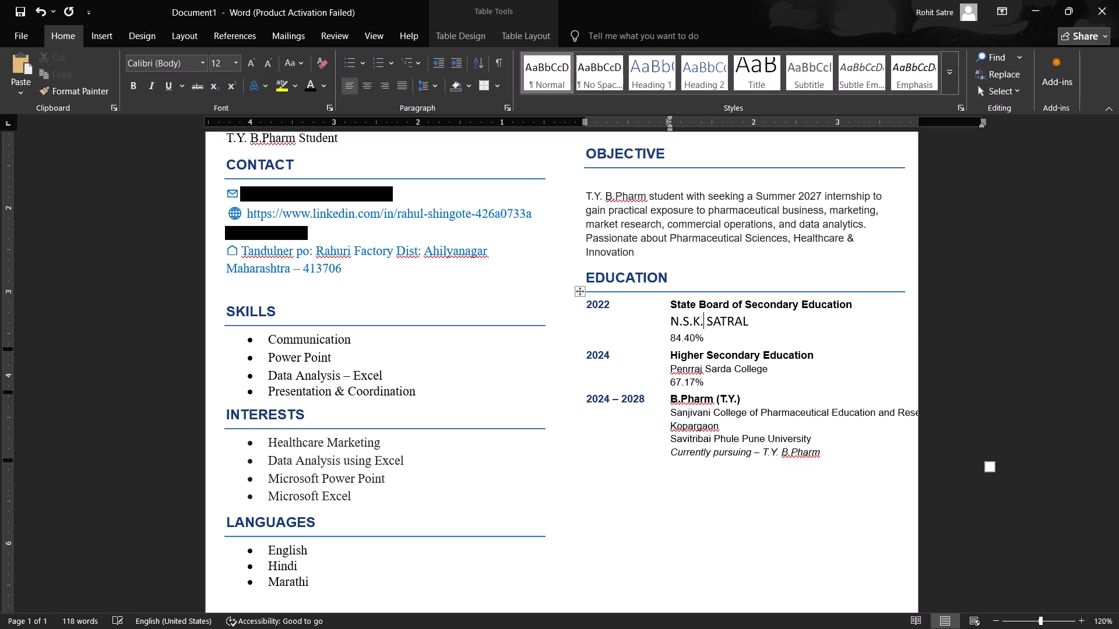
pyautogui.hotkey('shift', 'p')
pyautogui.press('.')
pyautogui.hotkey('shift', 'v')
# Replace lowercase "p.v" in the 2022 school name with capitals, so the line reads "N.S.K.P.V SATRAL".
pyautogui.press('BackSpace')
pyautogui.press('BackSpace')
pyautogui.press('BackSpace')
pyautogui.write('P.V')
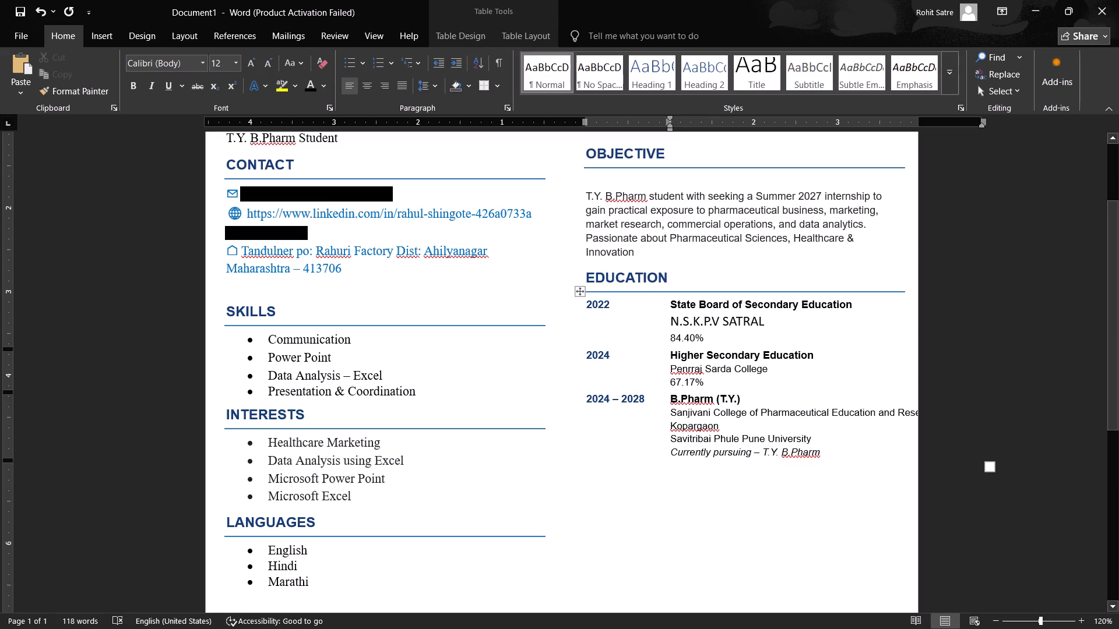
# Format the 2022 school name "N.S.K.P.V SATRAL" in Arial at size 8.
pyautogui.click(696, 375)
pyautogui.tripleClick(766, 322)
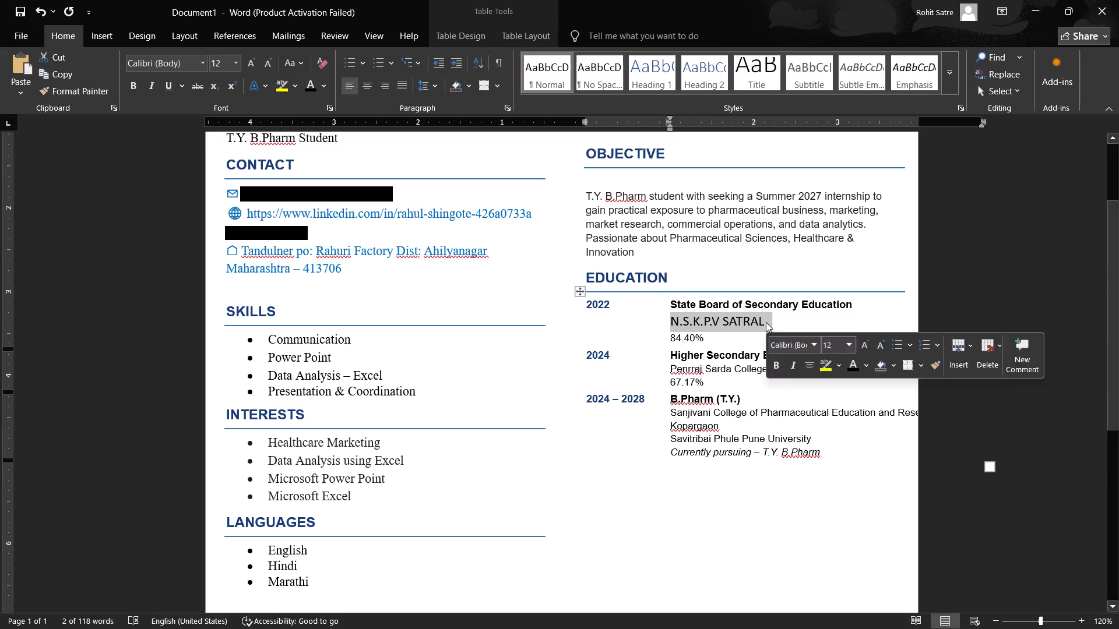
pyautogui.click(203, 67)
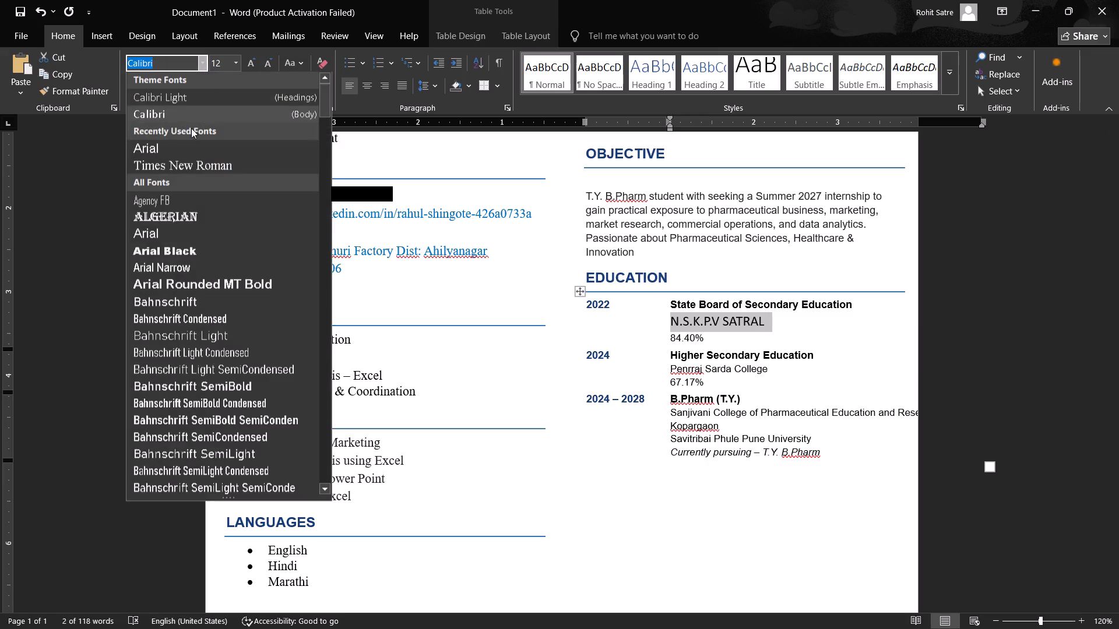
pyautogui.click(173, 150)
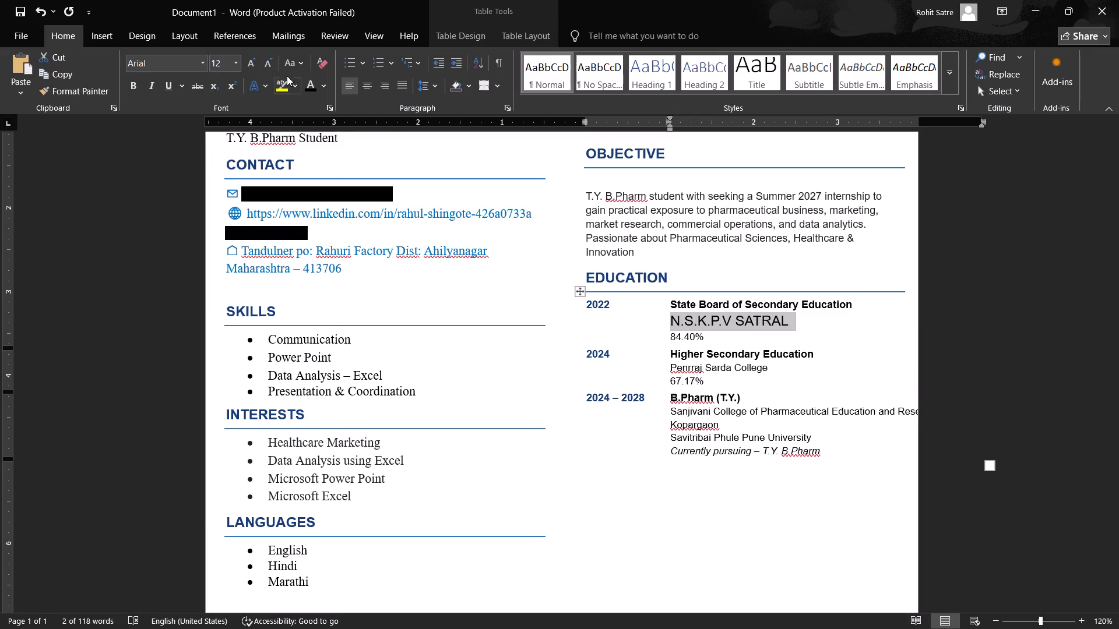
pyautogui.click(269, 61)
pyautogui.click(269, 61)
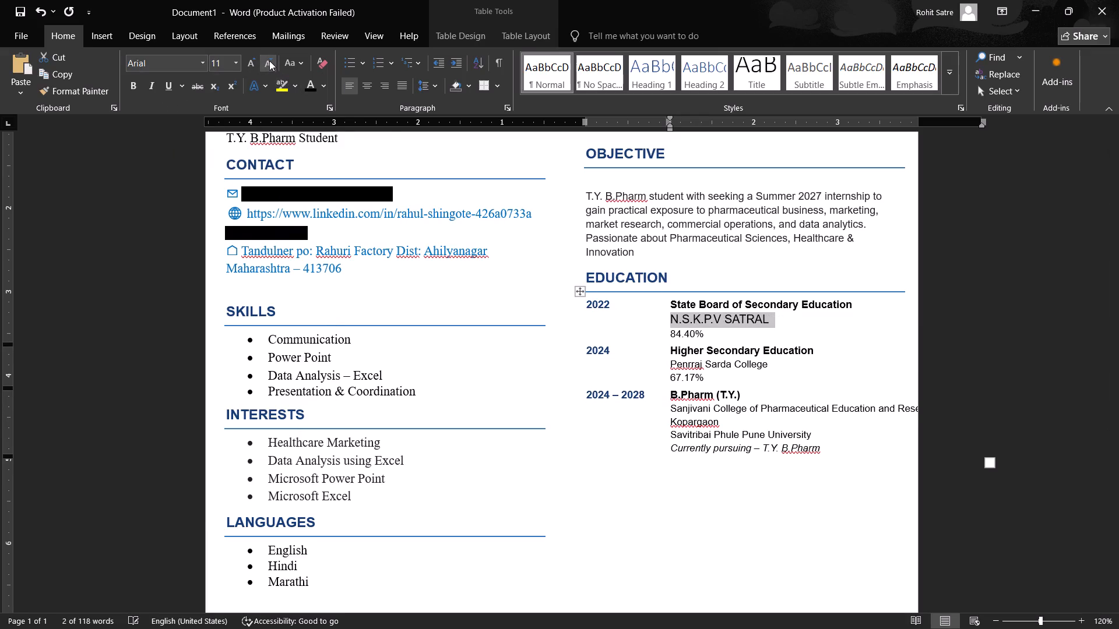
pyautogui.click(269, 61)
pyautogui.click(269, 61)
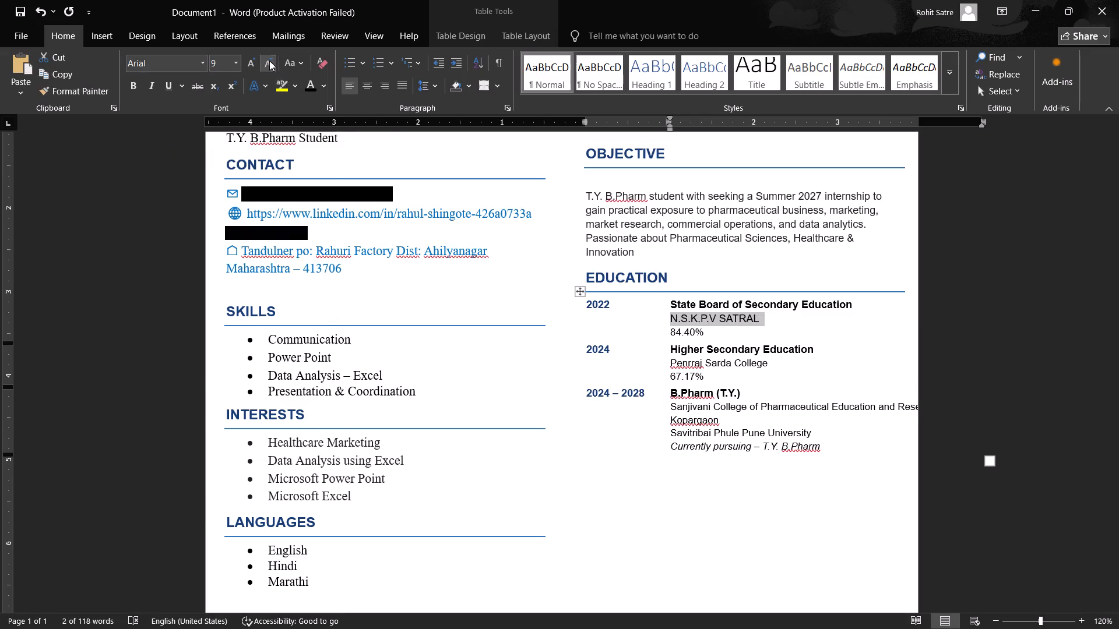
pyautogui.click(731, 359)
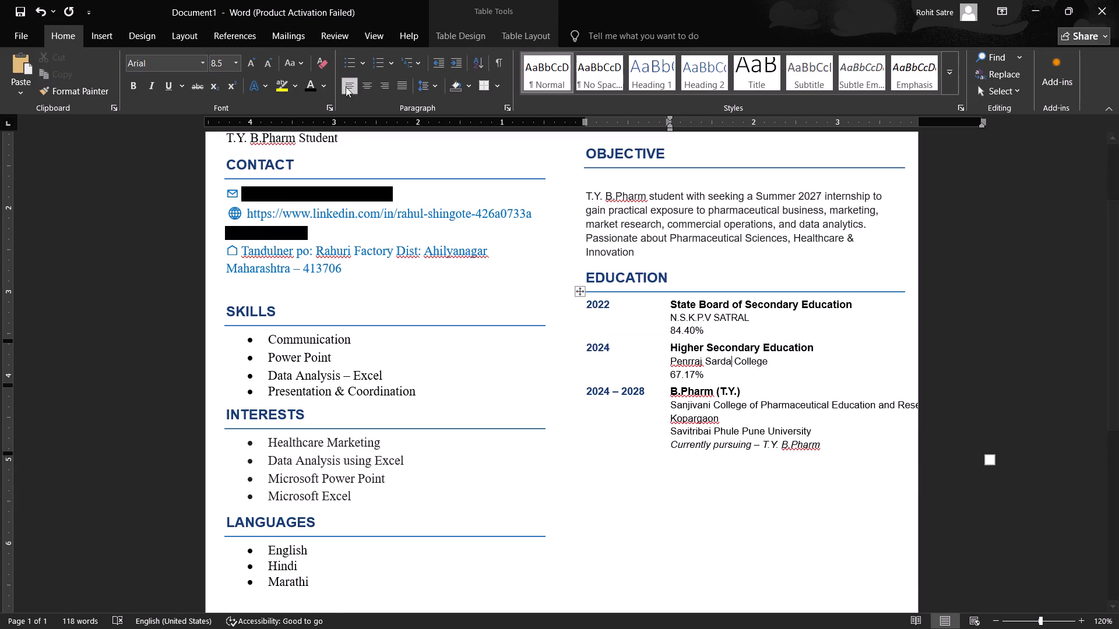
# Set the percentage in the 2022 education entry to 82.00%.
pyautogui.click(705, 330)
pyautogui.press('Left')
pyautogui.press('Left')
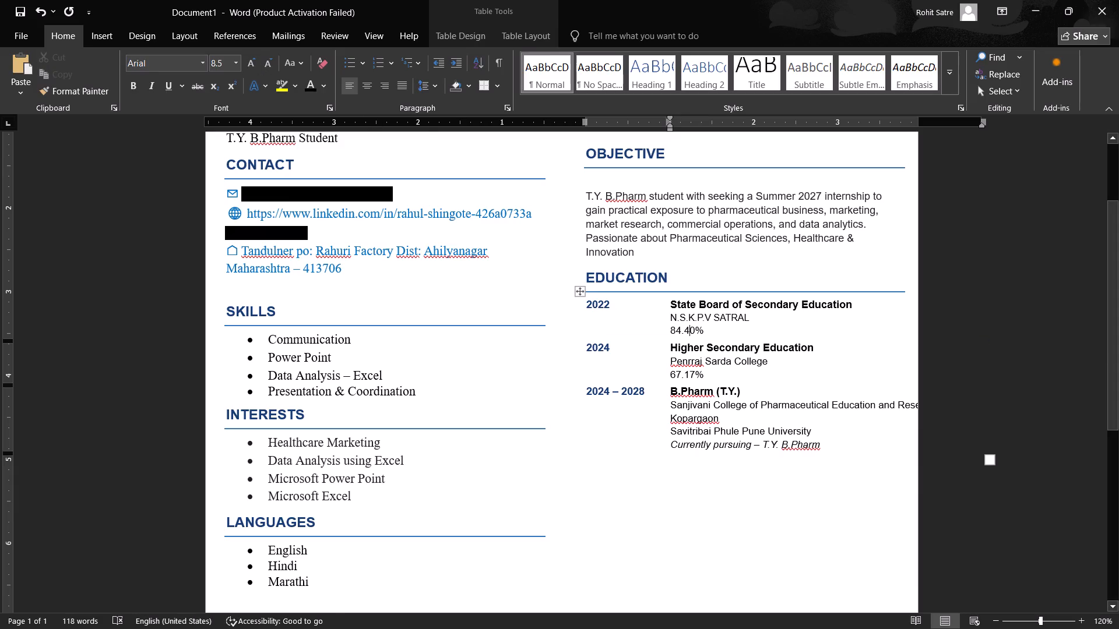
pyautogui.press('Right')
pyautogui.hotkey('ctrl', 'BackSpace')
pyautogui.hotkey('ctrl', 'BackSpace')
pyautogui.hotkey('ctrl', 'BackSpace')
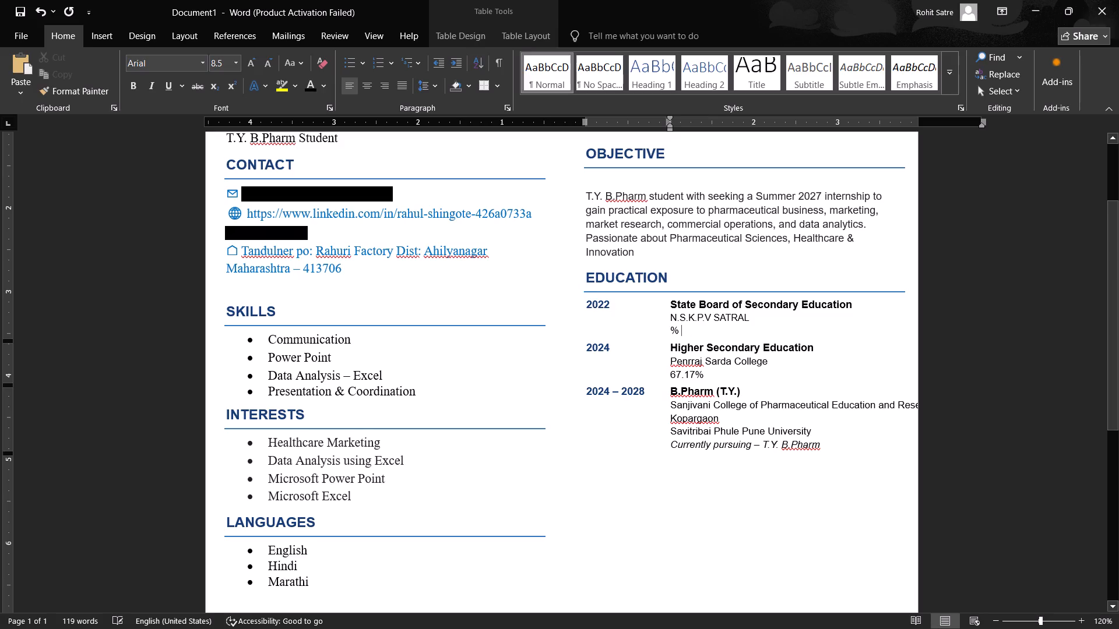
pyautogui.write('82.000')
pyautogui.press('BackSpace')
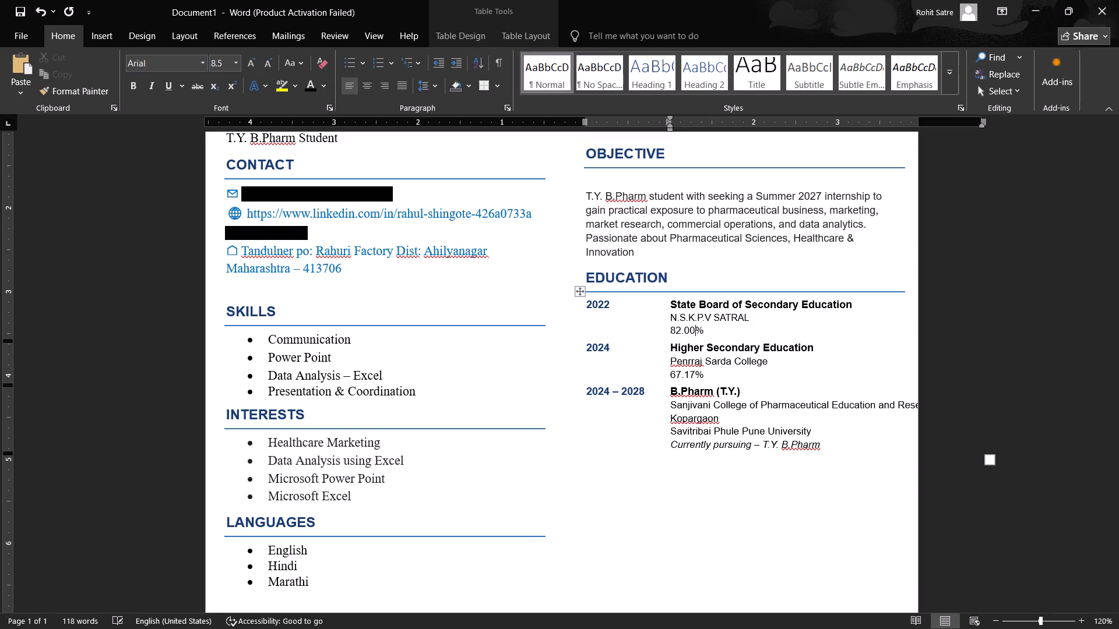
# Replace "Penrraj Sarda College" in the 2024 education entry with "B.S.K.P Junior collage".
pyautogui.click(770, 363)
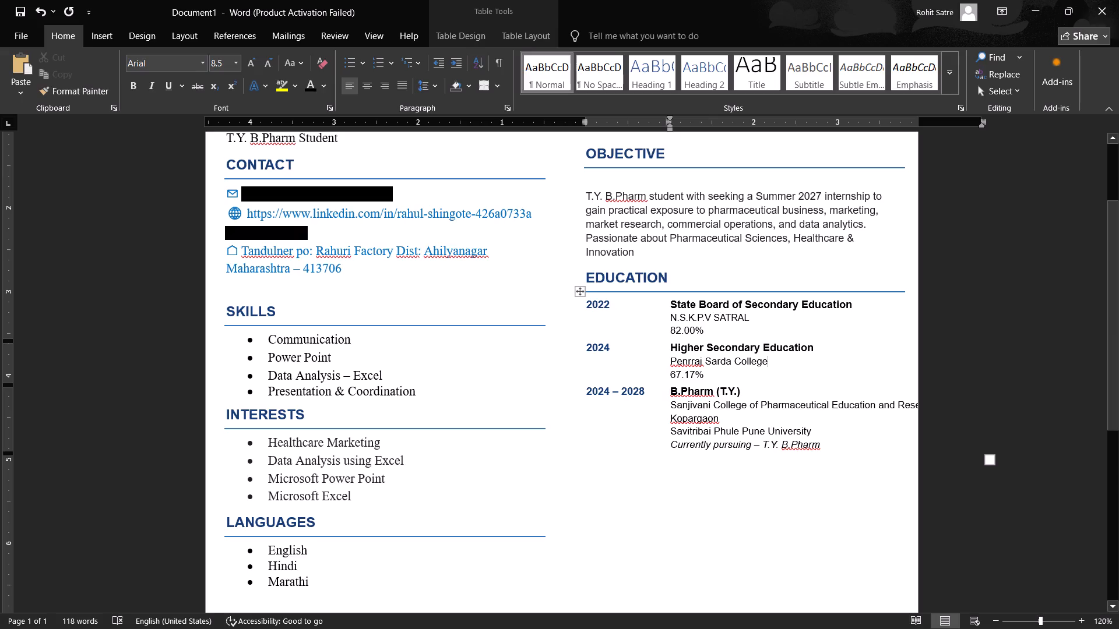
pyautogui.hotkey('ctrl', 'BackSpace')
pyautogui.hotkey('ctrl', 'BackSpace')
pyautogui.hotkey('ctrl', 'BackSpace')
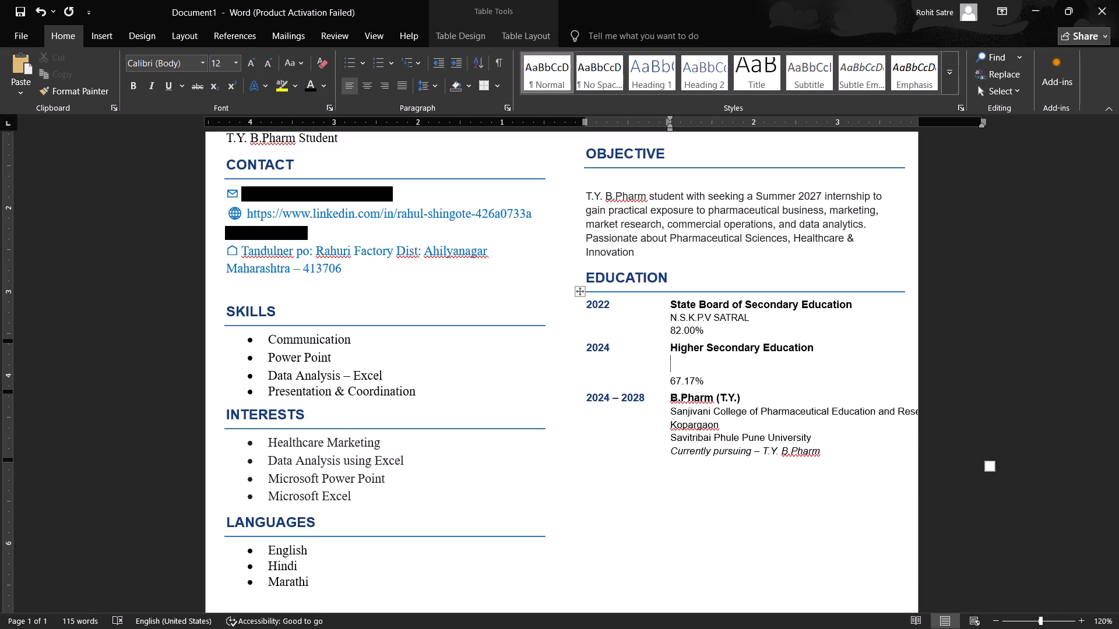
pyautogui.write('b.')
pyautogui.press('BackSpace')
pyautogui.press('BackSpace')
pyautogui.press('b')
pyautogui.write('.S.K')
pyautogui.write('.P')
pyautogui.press('space')
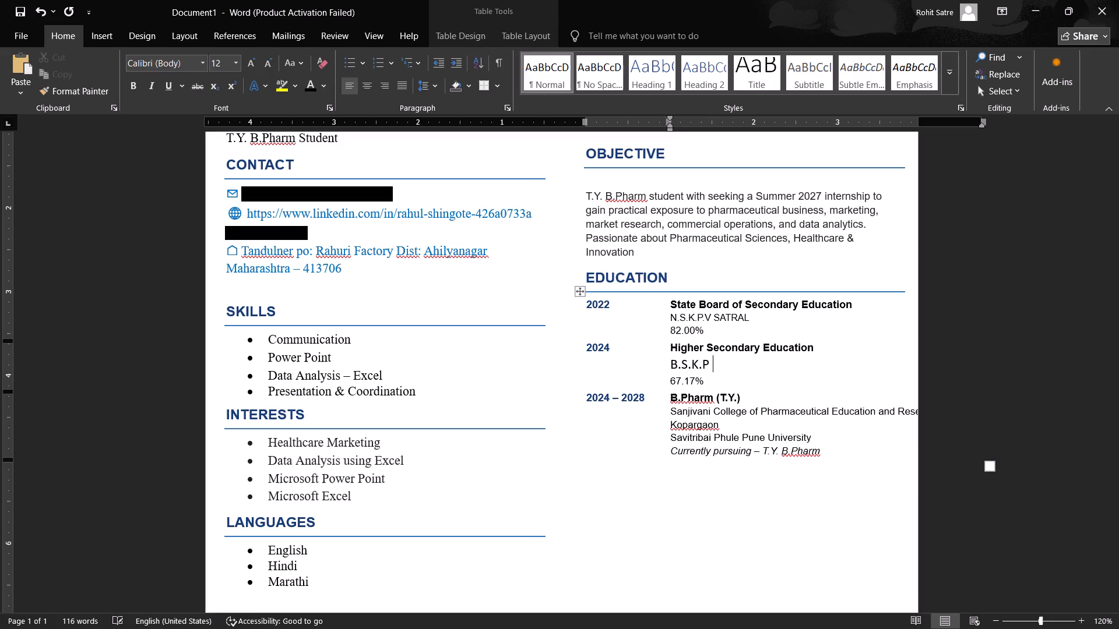
pyautogui.write('Junier')
pyautogui.press('space')
pyautogui.press('BackSpace')
pyautogui.press('BackSpace')
pyautogui.press(']')
pyautogui.press('BackSpace')
pyautogui.press('BackSpace')
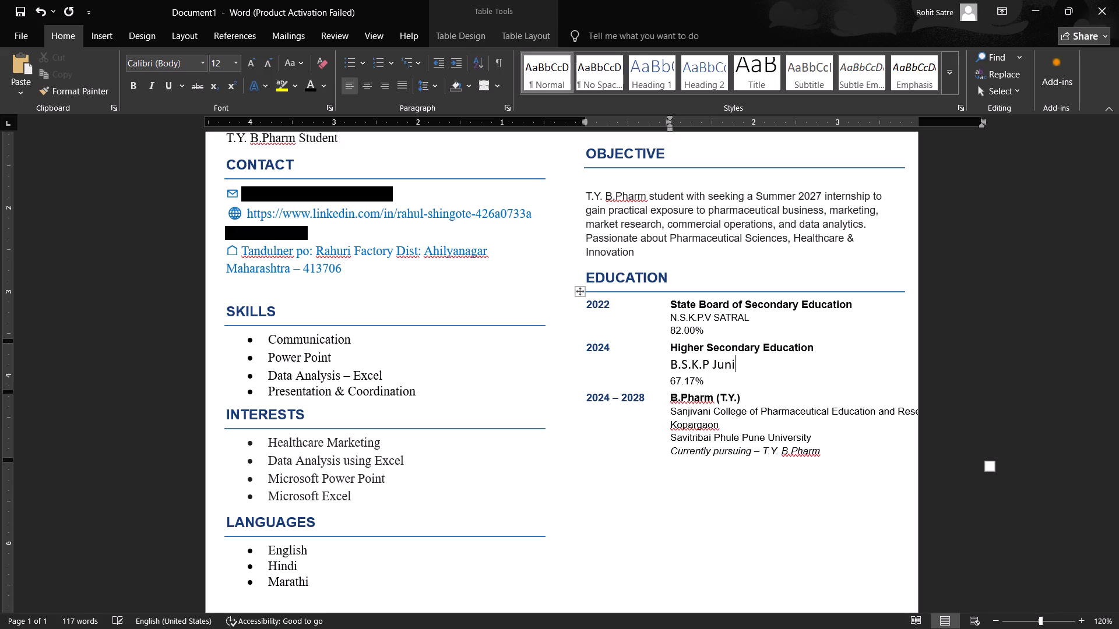
pyautogui.write('or')
pyautogui.press('space')
pyautogui.write('collage')
pyautogui.press('space')
# Delete the number before the percent sign in the 2024 education entry.
pyautogui.click(694, 380)
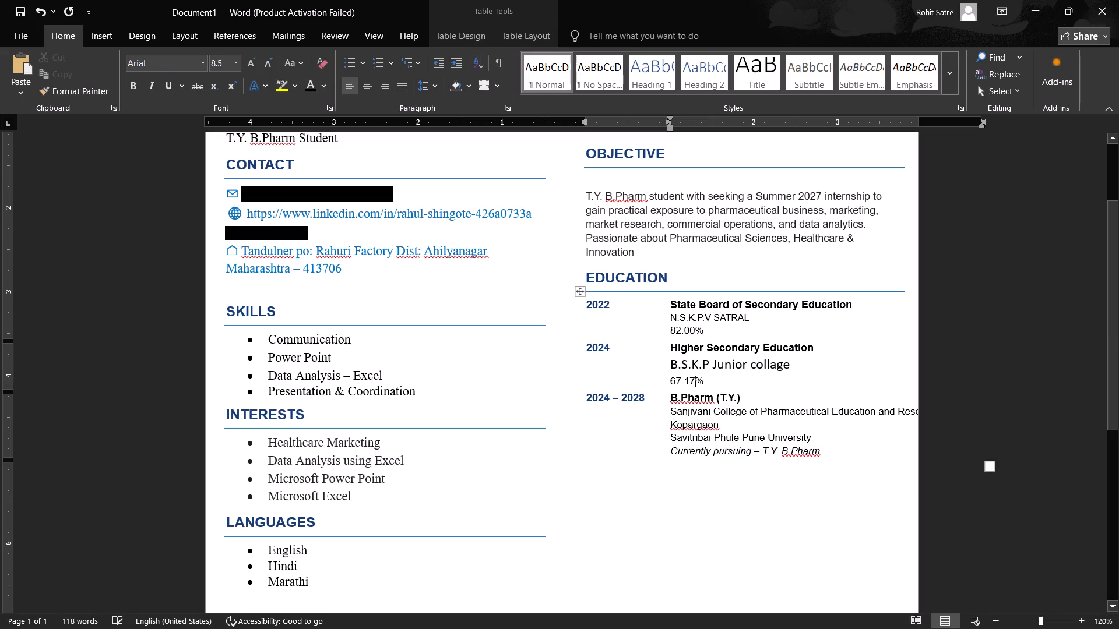
pyautogui.hotkey('ctrl', 'BackSpace')
pyautogui.hotkey('ctrl', 'BackSpace')
pyautogui.hotkey('ctrl', 'BackSpace')
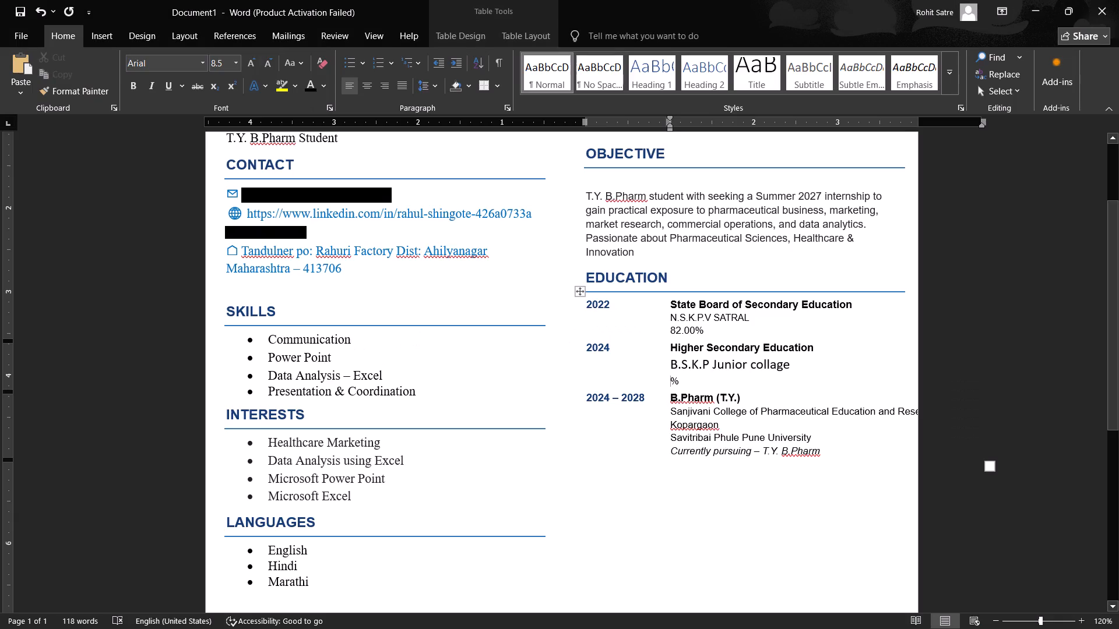
pyautogui.write('66.36')
pyautogui.press('BackSpace')
pyautogui.press('3')
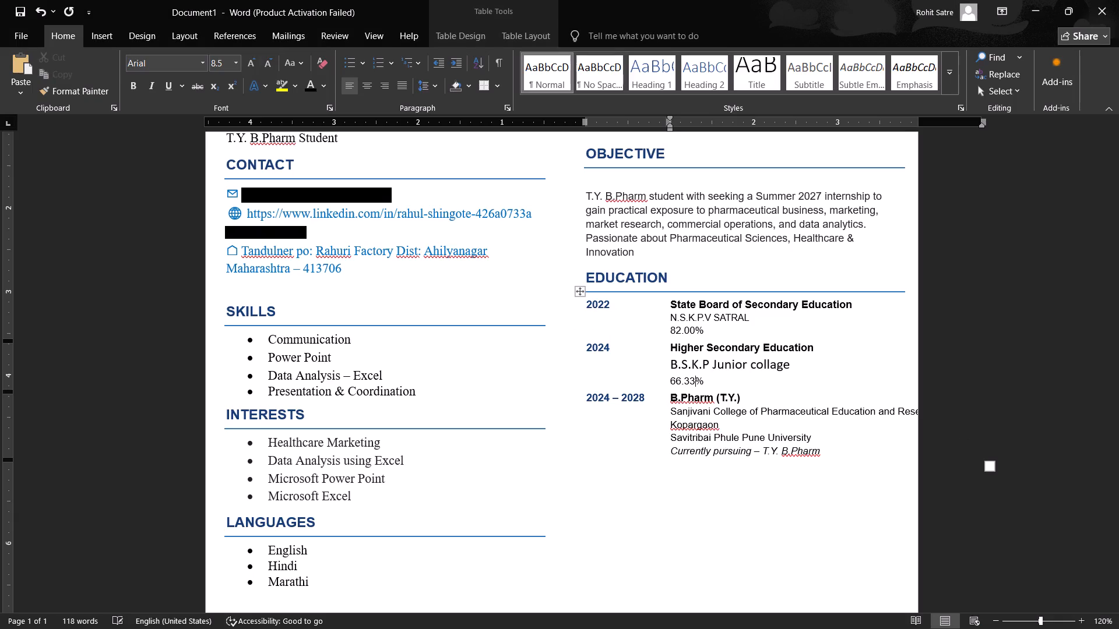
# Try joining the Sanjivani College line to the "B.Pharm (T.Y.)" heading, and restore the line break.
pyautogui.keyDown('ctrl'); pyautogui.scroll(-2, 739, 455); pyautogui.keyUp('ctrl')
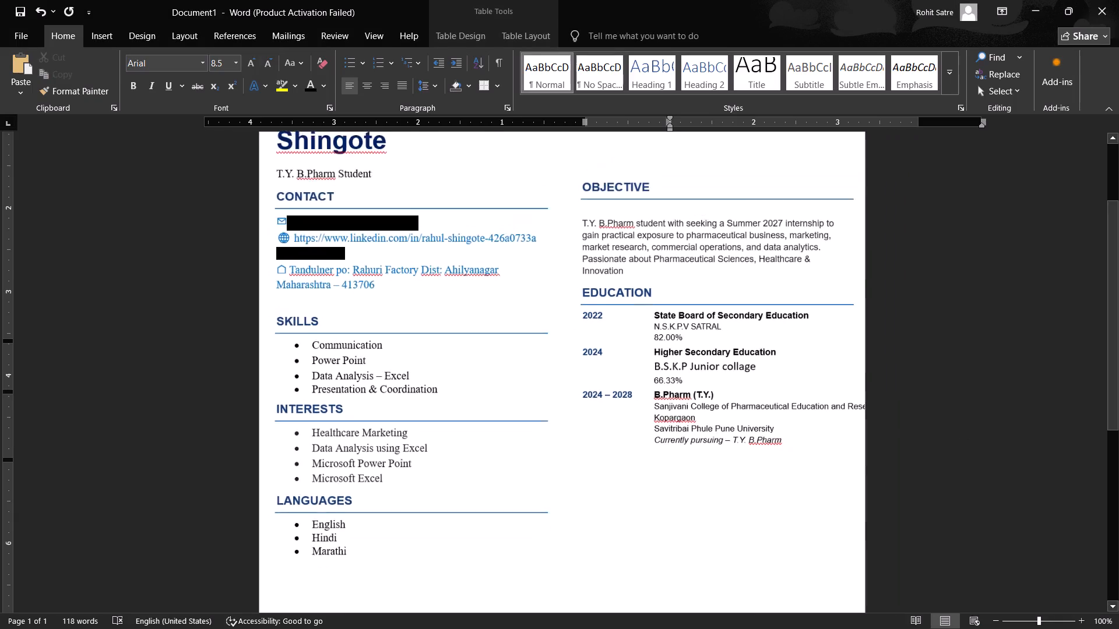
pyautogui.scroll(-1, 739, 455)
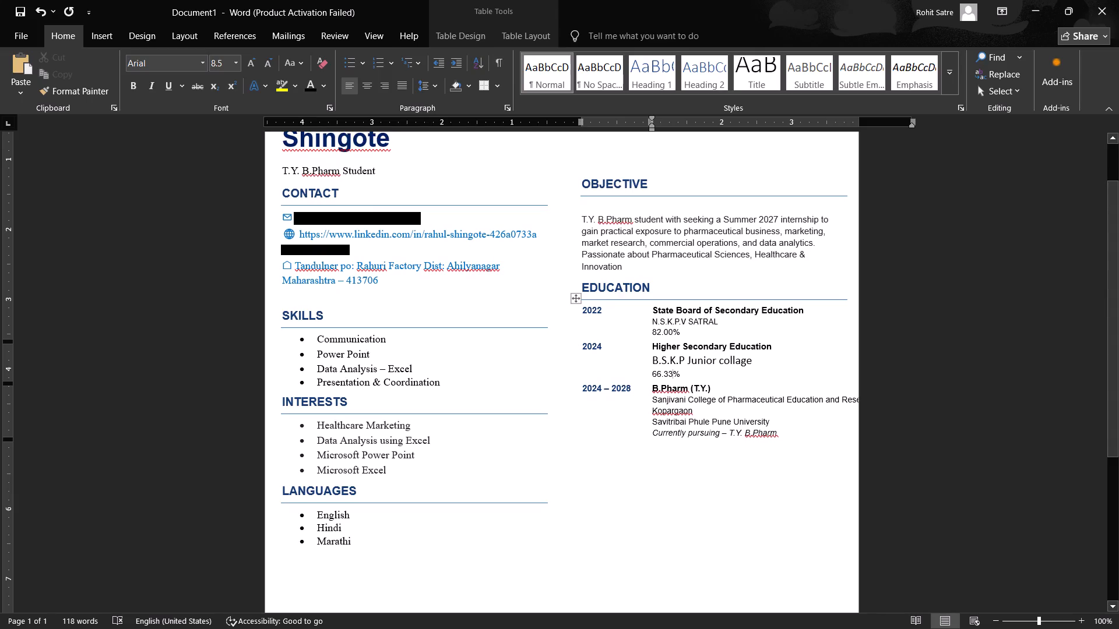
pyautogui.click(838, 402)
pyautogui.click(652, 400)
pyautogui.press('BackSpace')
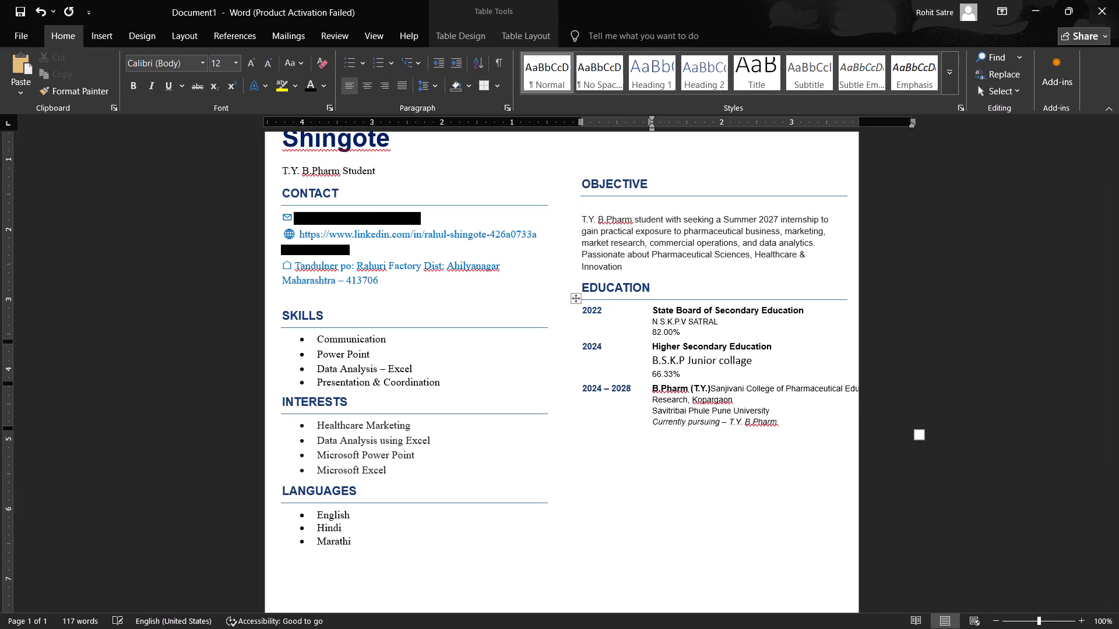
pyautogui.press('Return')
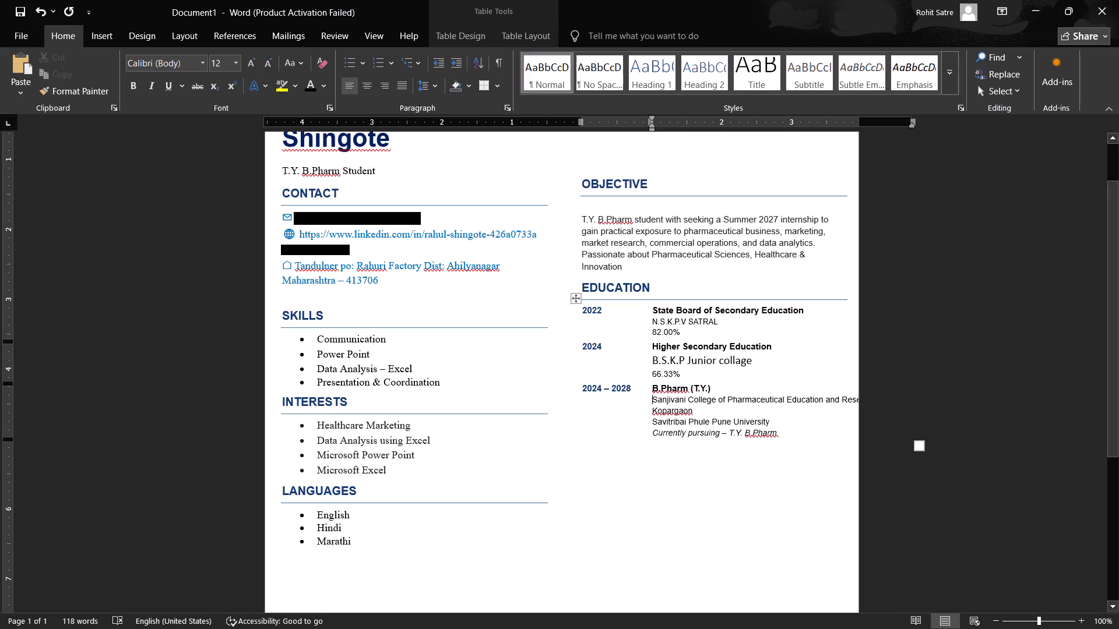
# Resize the education table in Document1 so its width fits the column under the EDUCATION heading line.
pyautogui.moveTo(918, 446); pyautogui.dragTo(893, 444)
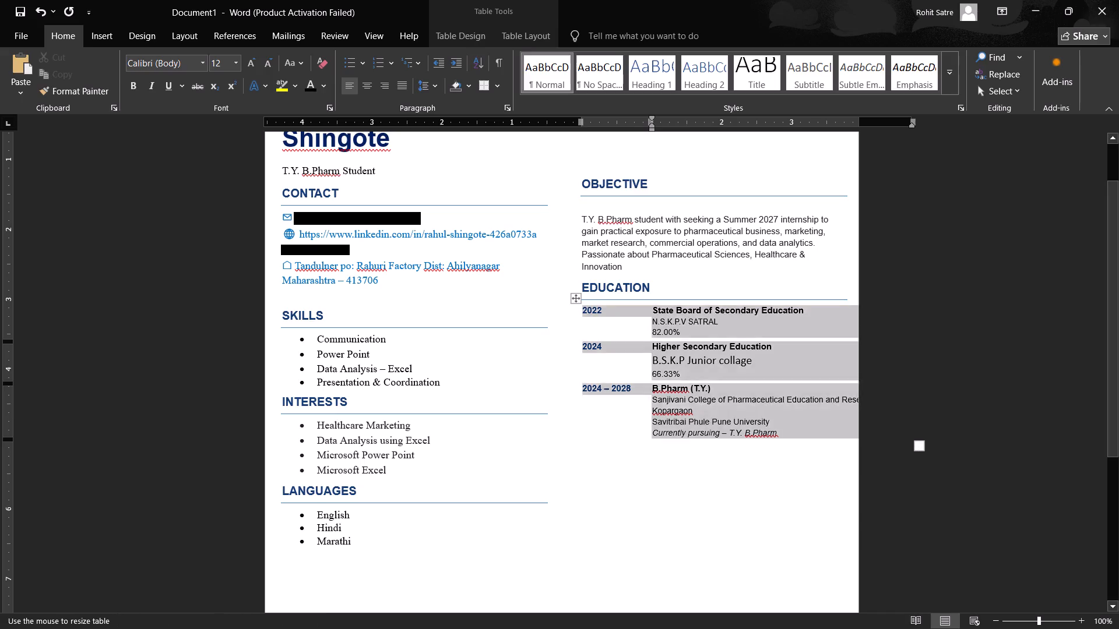
pyautogui.moveTo(893, 444); pyautogui.dragTo(850, 446)
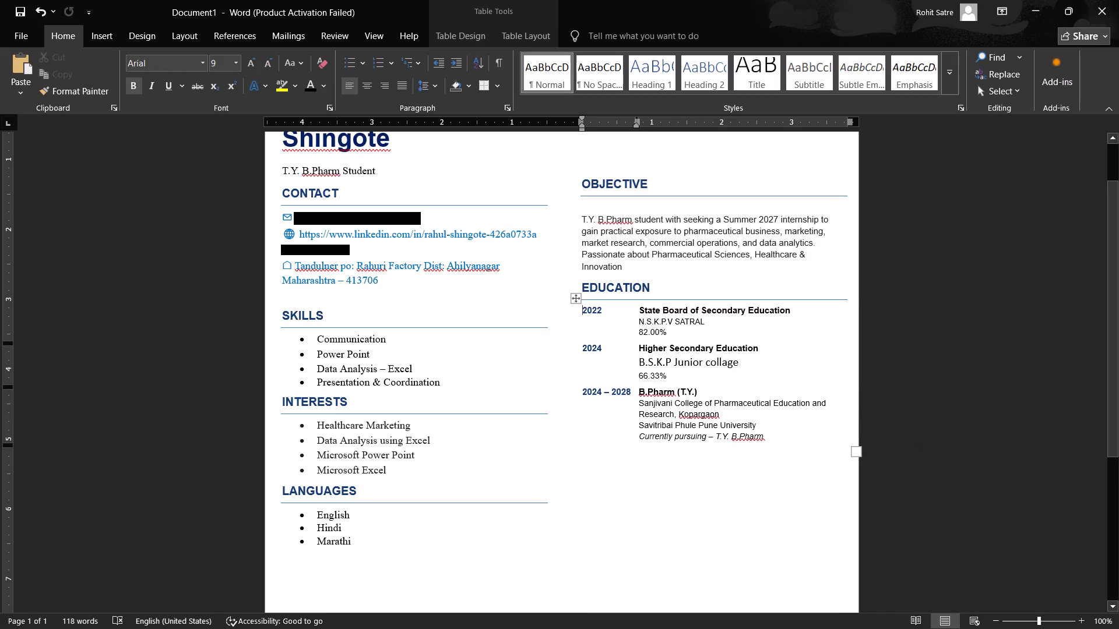
pyautogui.moveTo(853, 450); pyautogui.dragTo(839, 446)
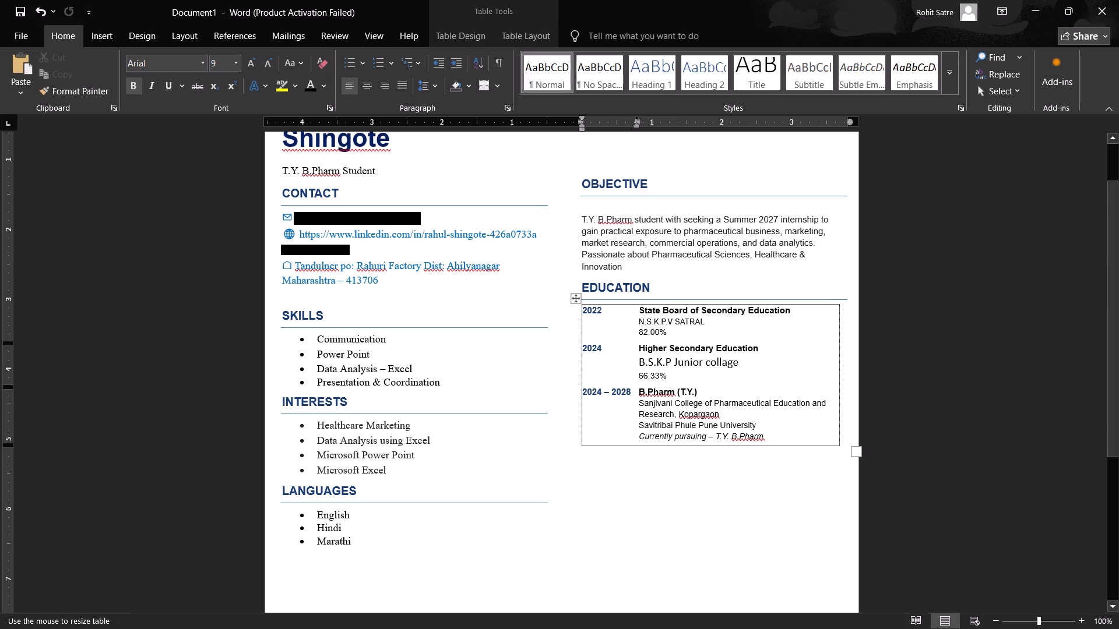
pyautogui.moveTo(839, 446); pyautogui.dragTo(846, 453)
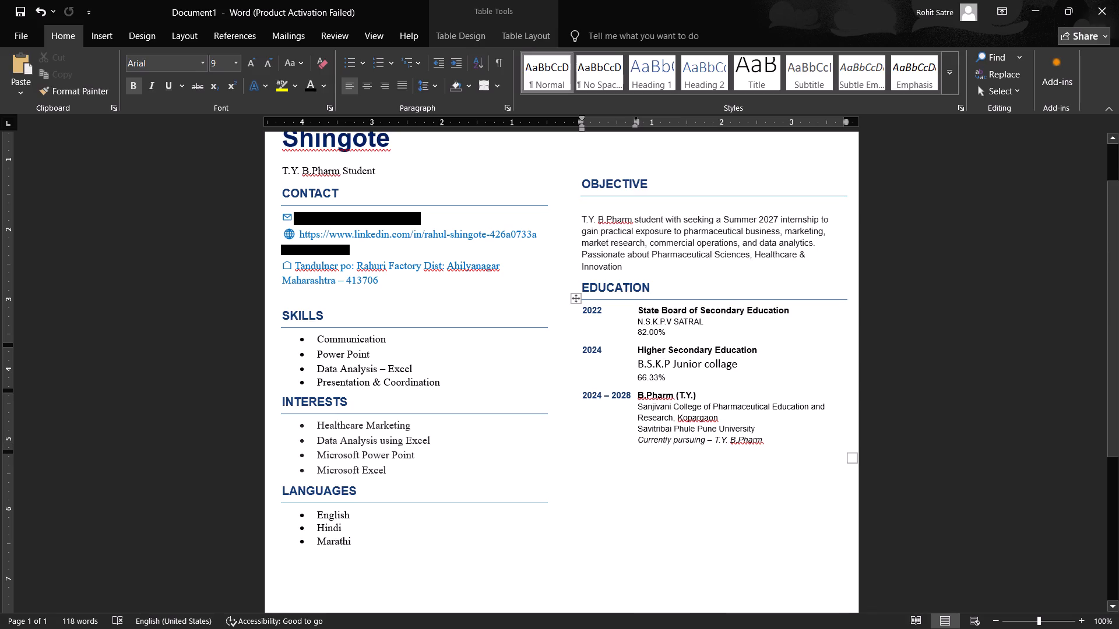
pyautogui.click(768, 445)
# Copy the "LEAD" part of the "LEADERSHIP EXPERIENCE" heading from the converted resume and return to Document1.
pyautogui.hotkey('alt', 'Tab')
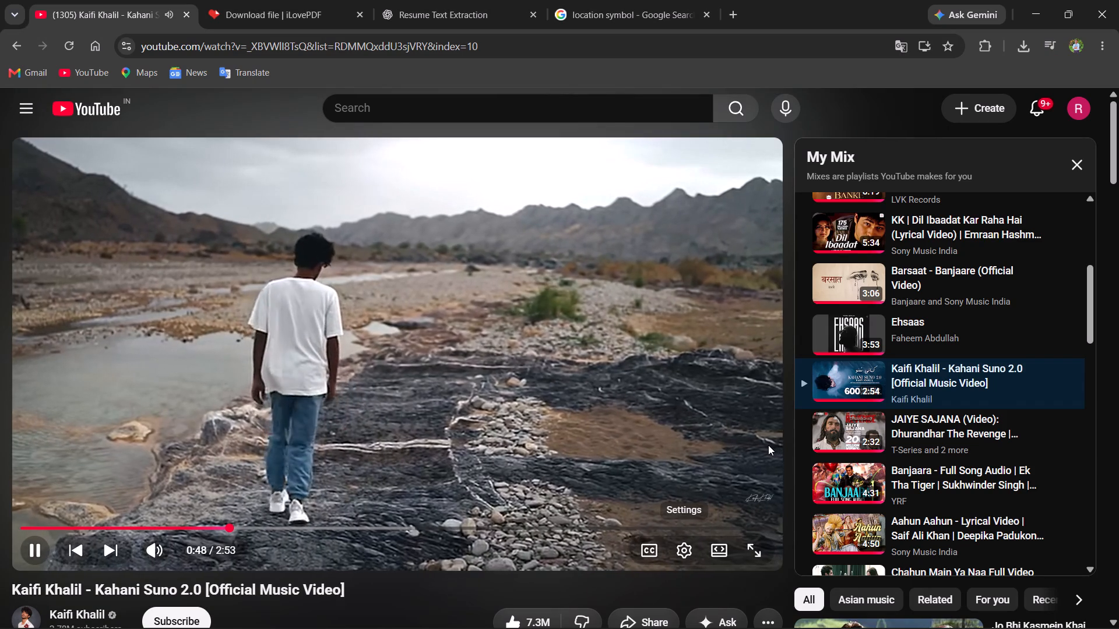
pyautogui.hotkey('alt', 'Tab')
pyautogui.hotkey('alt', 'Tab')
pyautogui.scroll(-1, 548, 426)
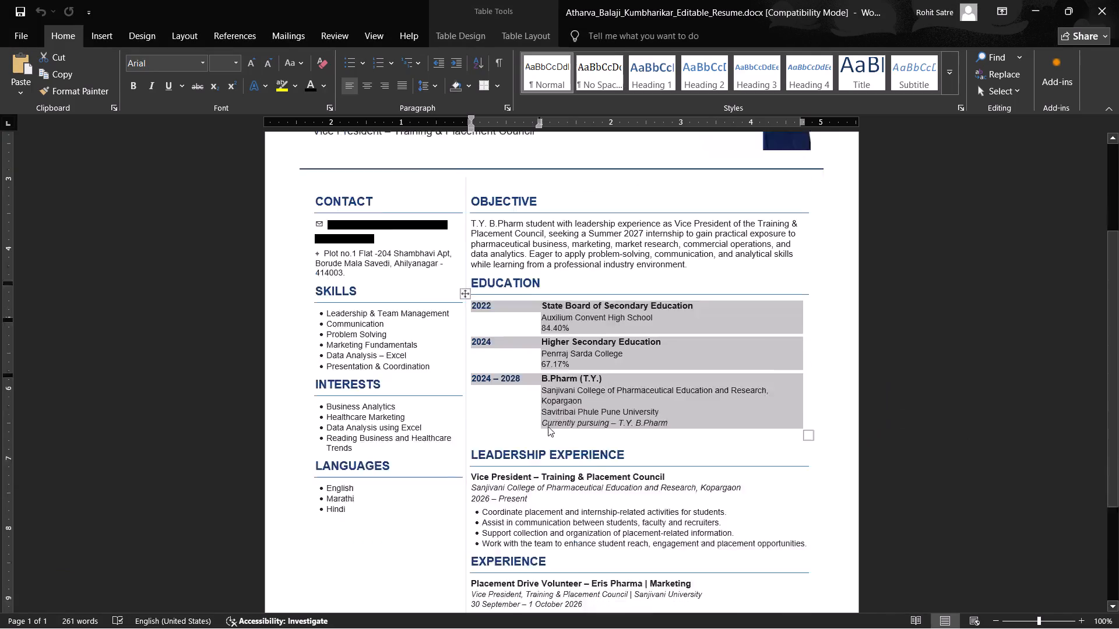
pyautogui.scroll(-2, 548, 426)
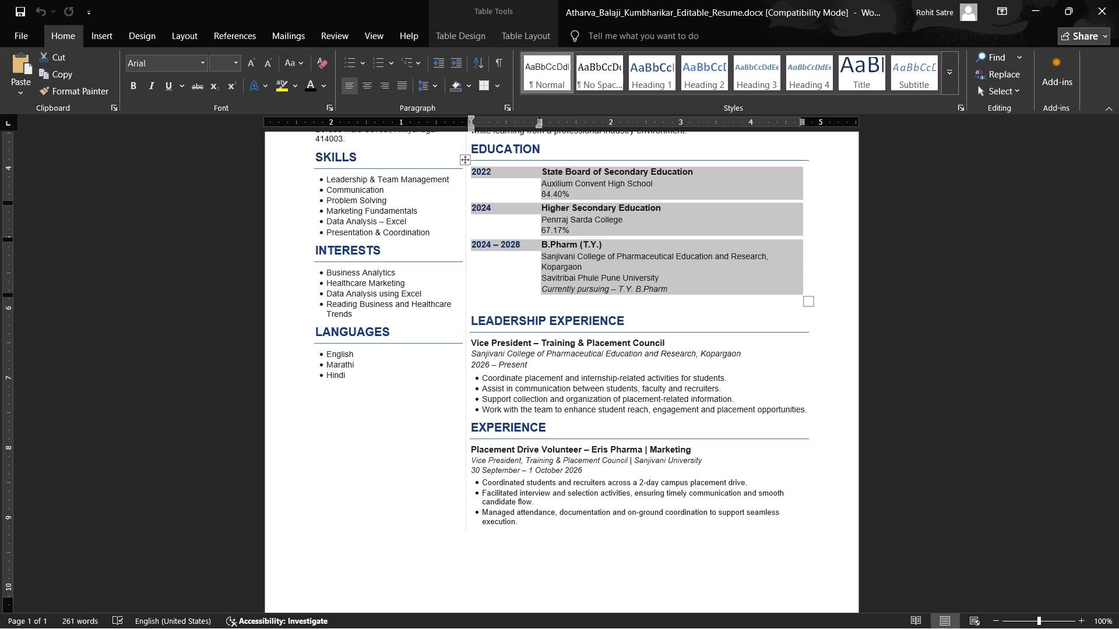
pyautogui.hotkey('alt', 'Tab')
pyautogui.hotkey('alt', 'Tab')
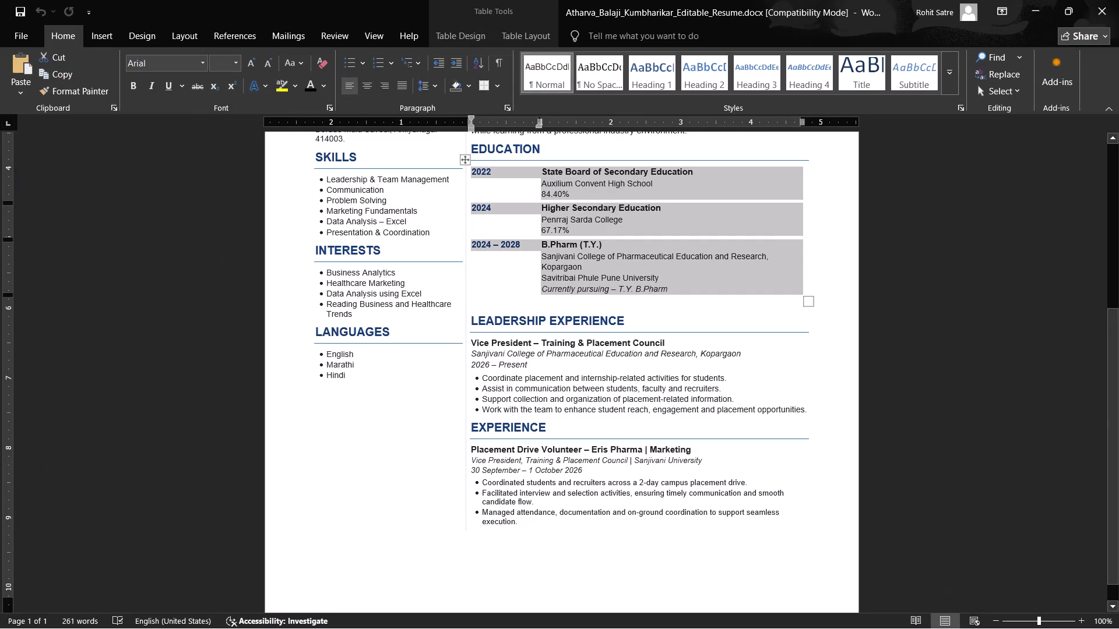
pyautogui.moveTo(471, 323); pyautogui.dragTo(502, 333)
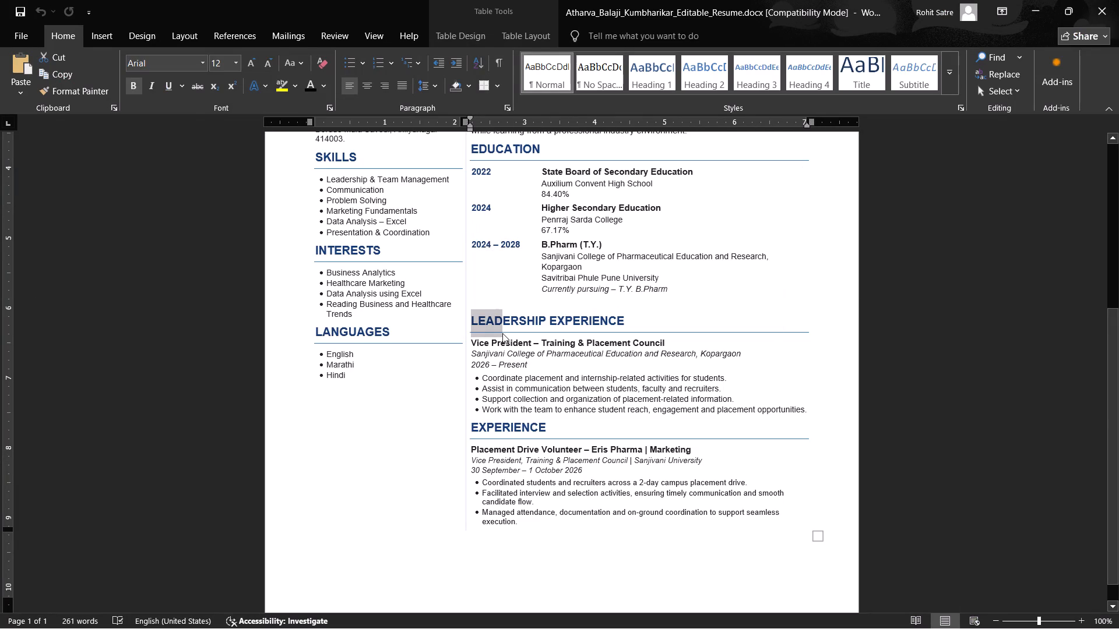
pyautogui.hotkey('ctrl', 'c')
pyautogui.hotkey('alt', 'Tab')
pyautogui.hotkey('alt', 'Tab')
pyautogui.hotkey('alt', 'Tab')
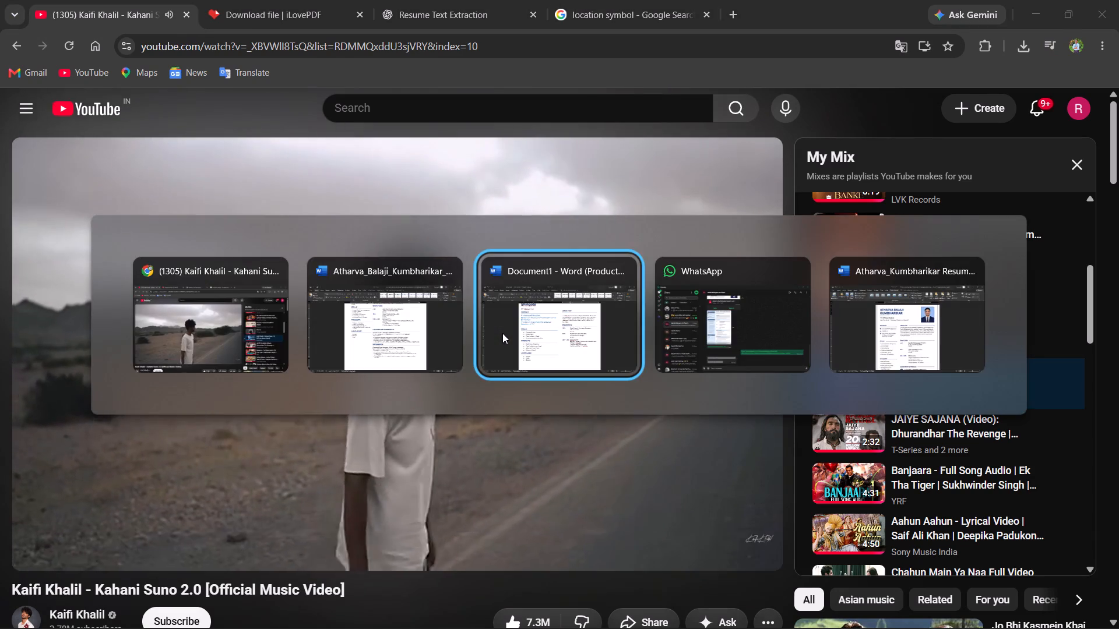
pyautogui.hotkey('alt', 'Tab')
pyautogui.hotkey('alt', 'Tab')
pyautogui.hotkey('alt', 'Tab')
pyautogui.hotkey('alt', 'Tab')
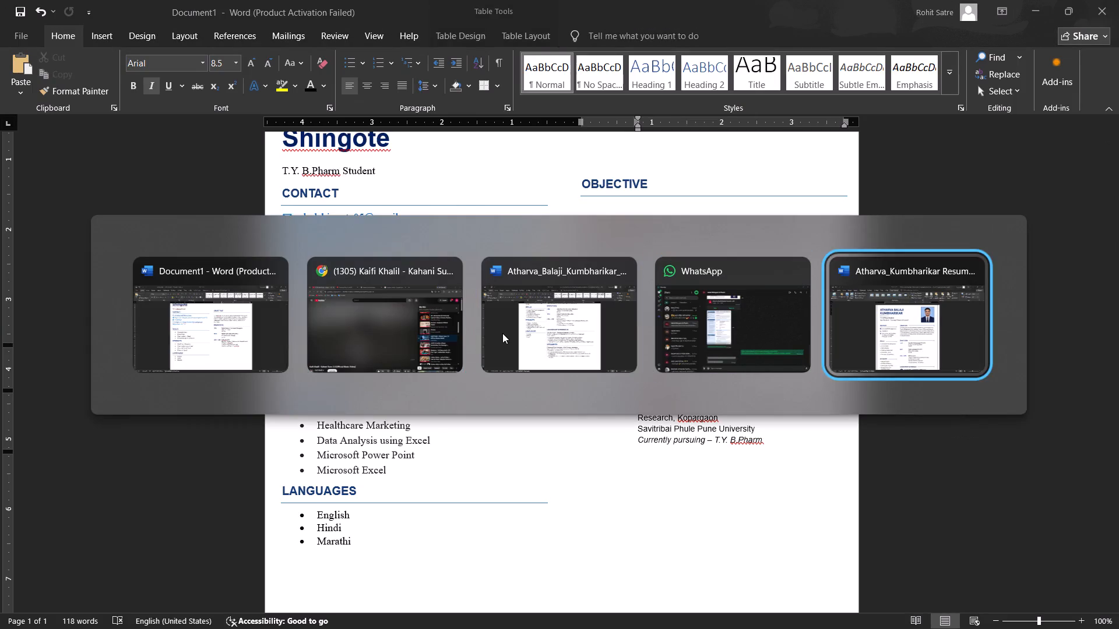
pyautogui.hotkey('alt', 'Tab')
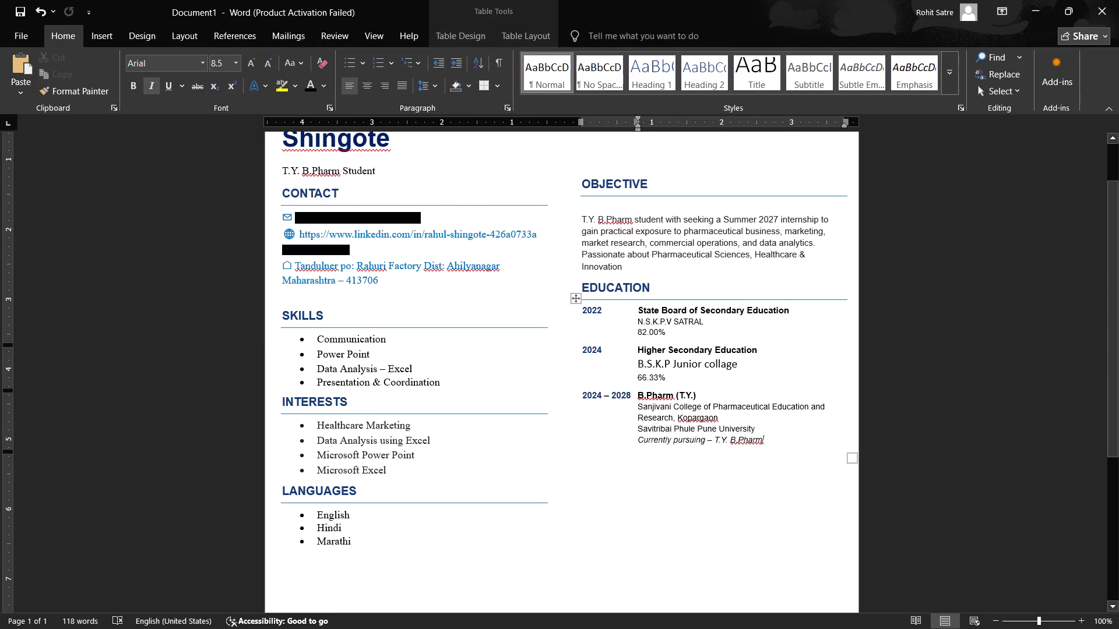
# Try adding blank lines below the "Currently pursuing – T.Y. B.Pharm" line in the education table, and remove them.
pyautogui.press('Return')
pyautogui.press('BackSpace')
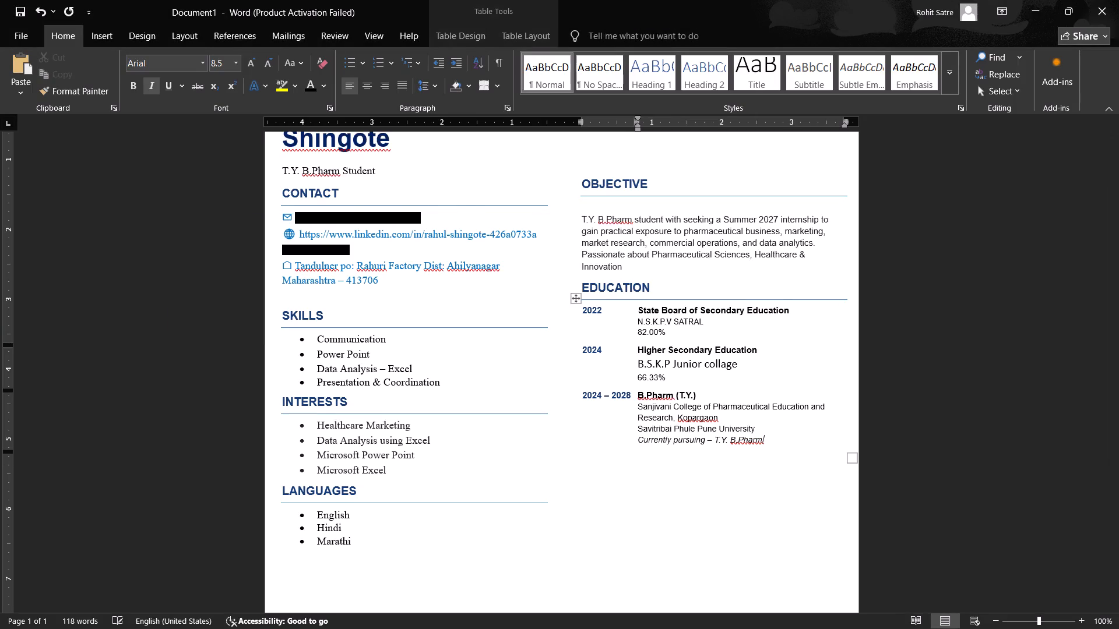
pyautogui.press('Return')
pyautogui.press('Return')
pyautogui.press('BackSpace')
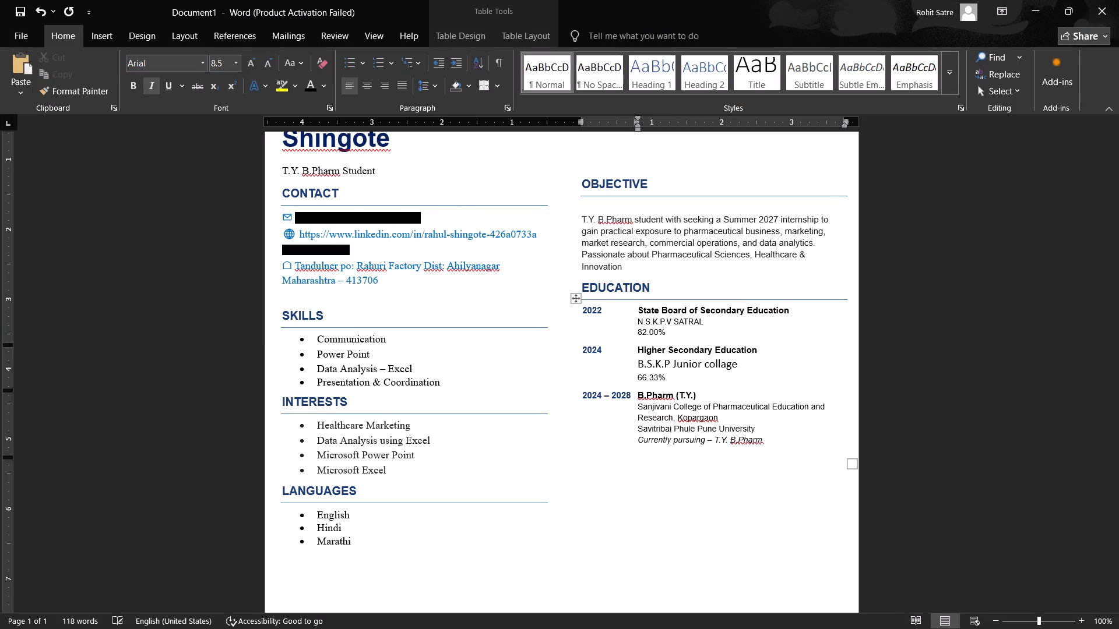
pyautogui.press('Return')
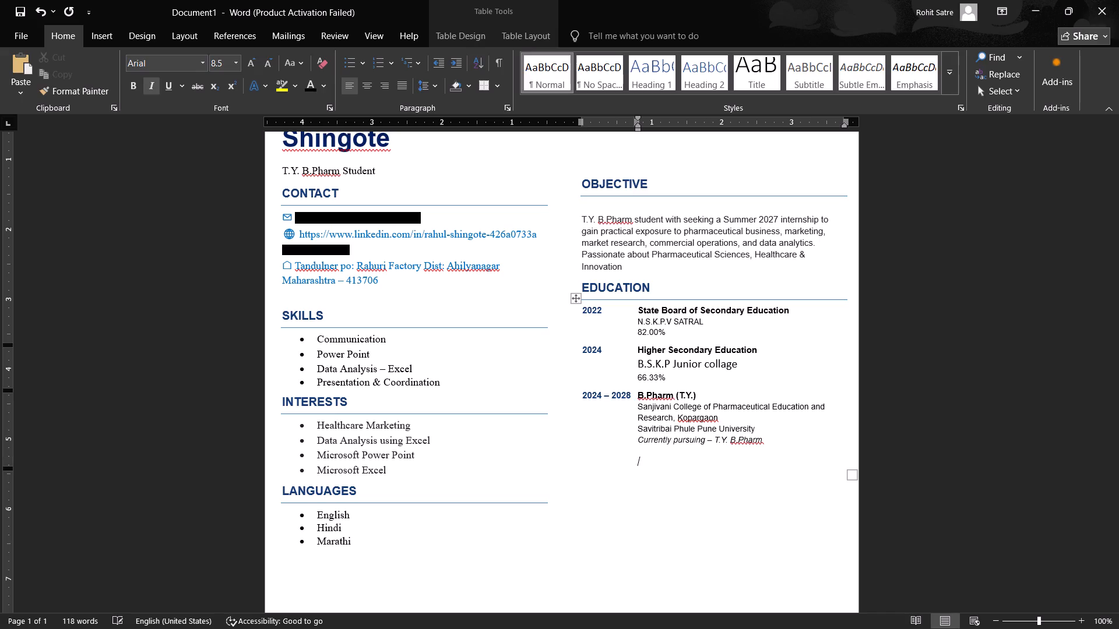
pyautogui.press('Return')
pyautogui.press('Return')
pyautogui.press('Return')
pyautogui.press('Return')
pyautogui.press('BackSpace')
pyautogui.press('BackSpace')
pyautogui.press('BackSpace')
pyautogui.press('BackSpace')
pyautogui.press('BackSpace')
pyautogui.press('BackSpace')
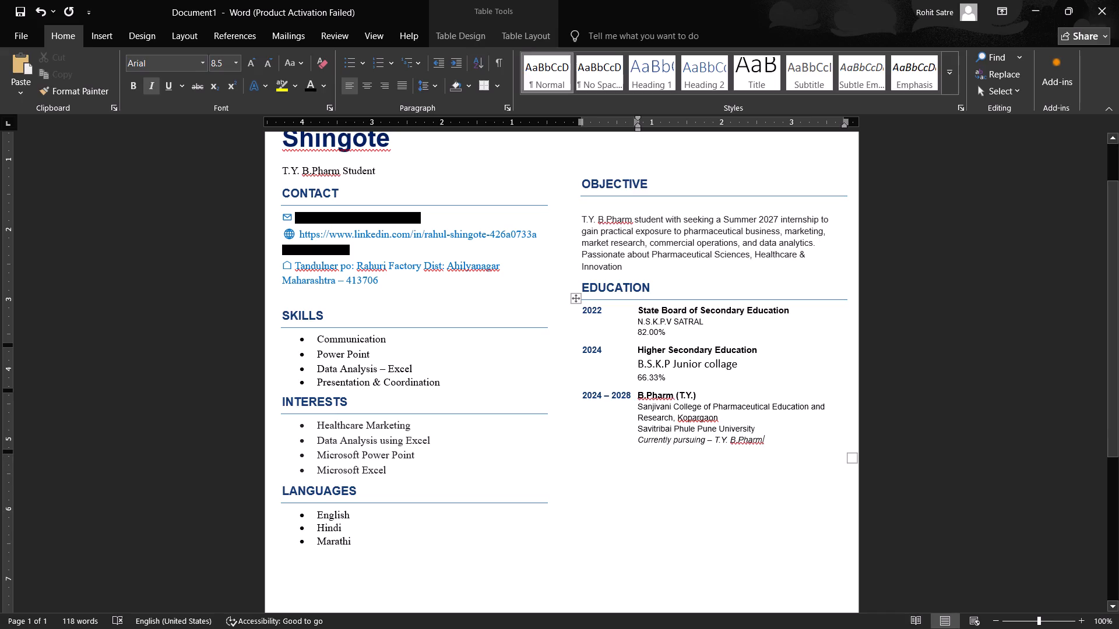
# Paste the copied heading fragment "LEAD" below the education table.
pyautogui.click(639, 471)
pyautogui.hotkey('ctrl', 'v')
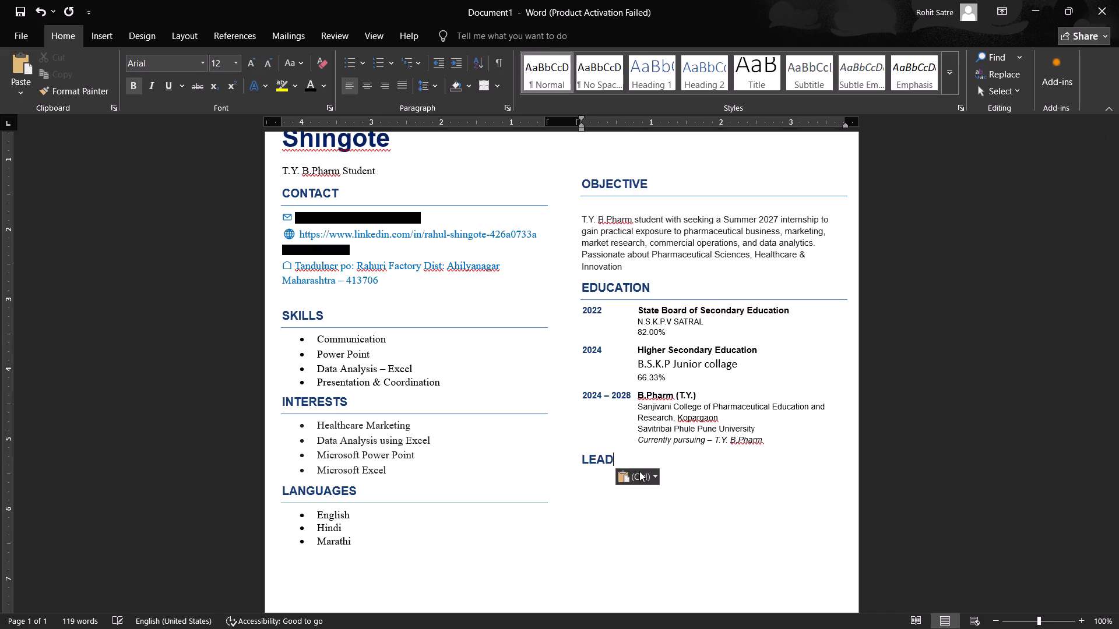
# Copy the whole "LEADERSHIP EXPERIENCE" heading from the converted resume and replace the "LEAD" fragment in Document1 with it.
pyautogui.hotkey('alt', 'Tab')
pyautogui.hotkey('alt', 'Tab')
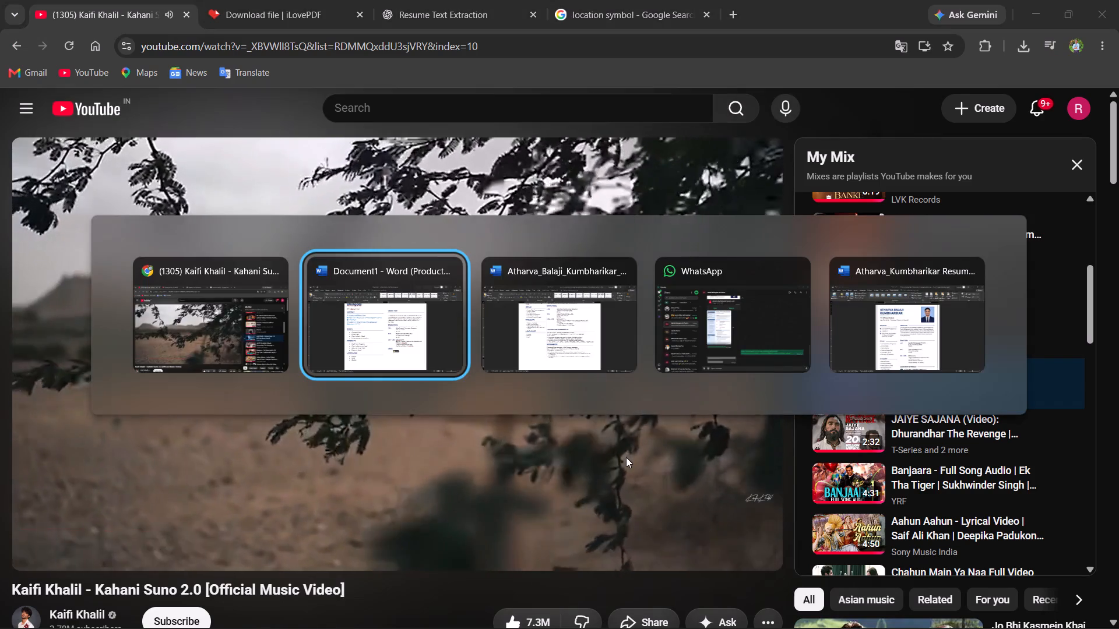
pyautogui.hotkey('alt', 'Tab')
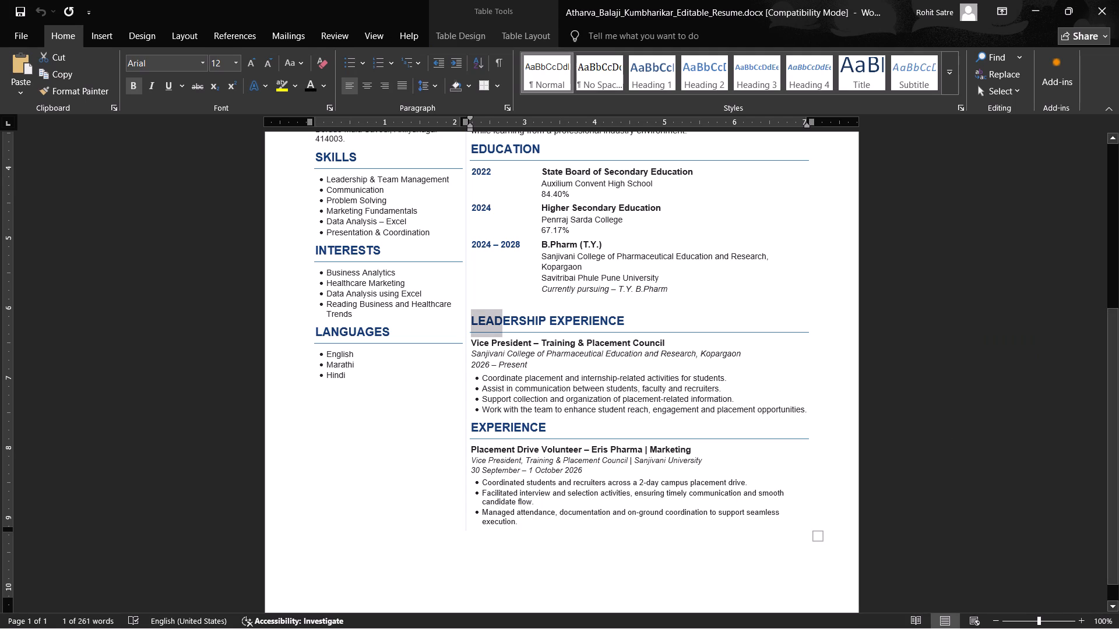
pyautogui.click(470, 319)
pyautogui.click(472, 320)
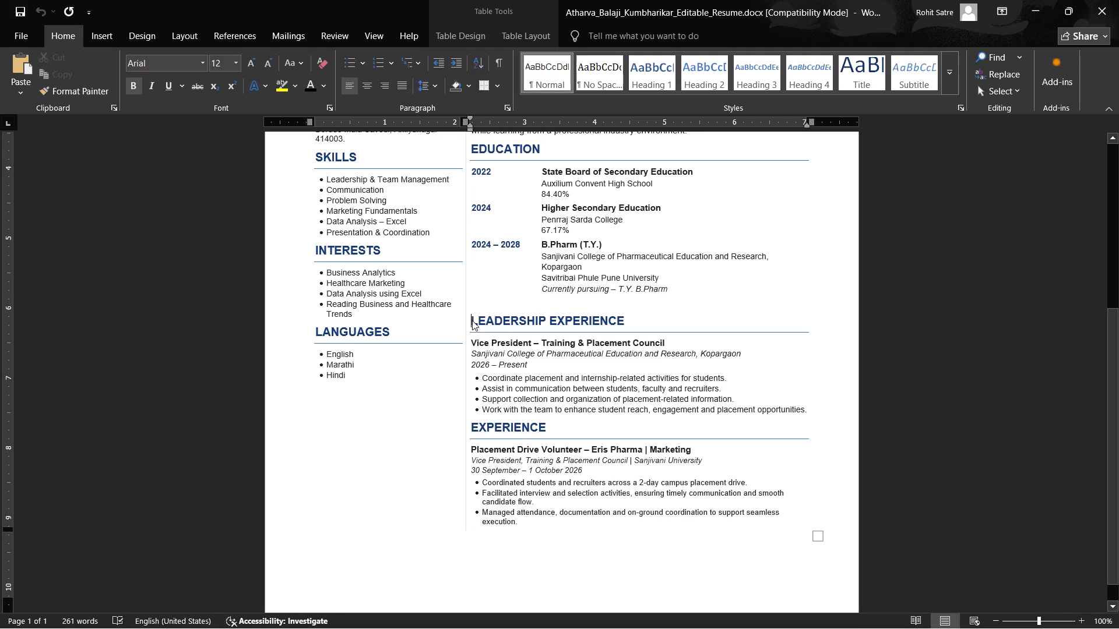
pyautogui.moveTo(472, 320); pyautogui.dragTo(648, 323)
pyautogui.hotkey('ctrl', 'c')
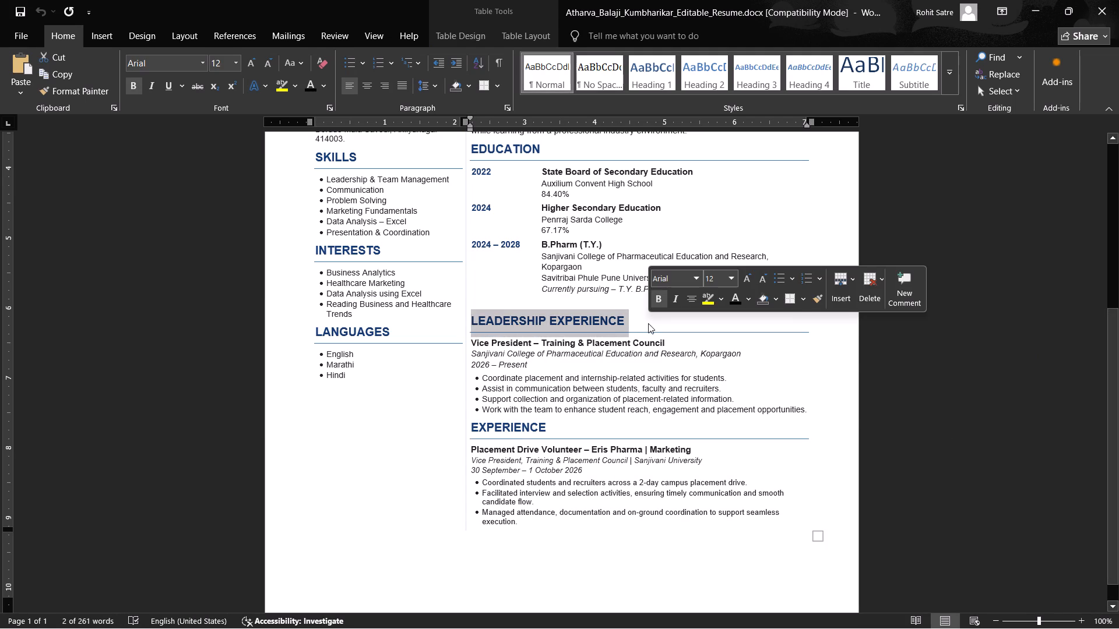
pyautogui.hotkey('alt', 'Tab')
pyautogui.hotkey('alt', 'Tab')
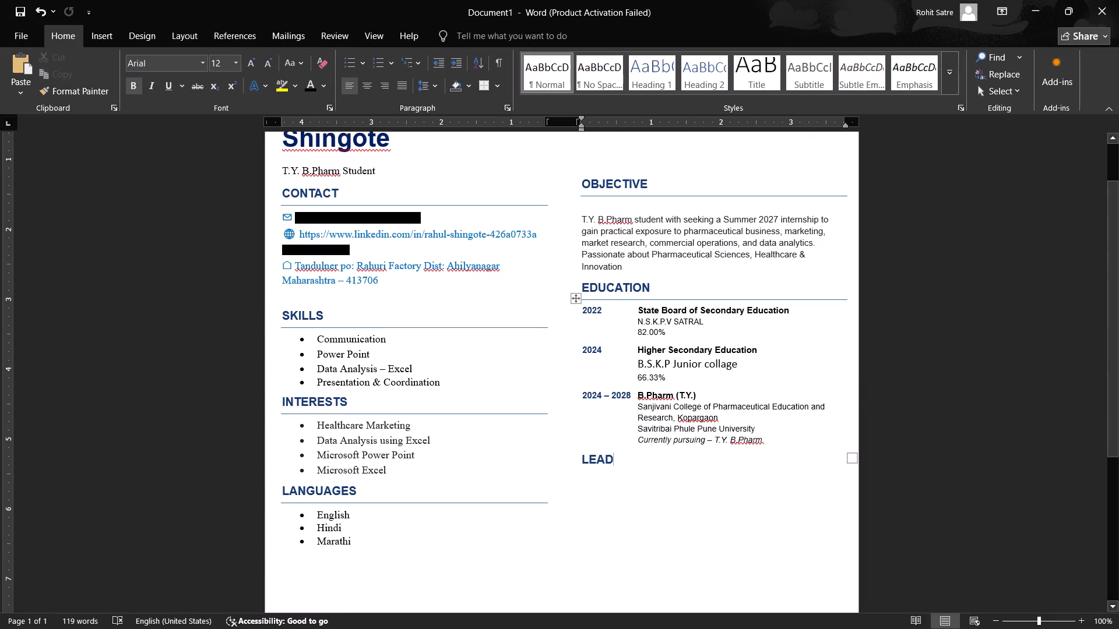
pyautogui.hotkey('ctrl', 'BackSpace')
pyautogui.hotkey('ctrl', 'v')
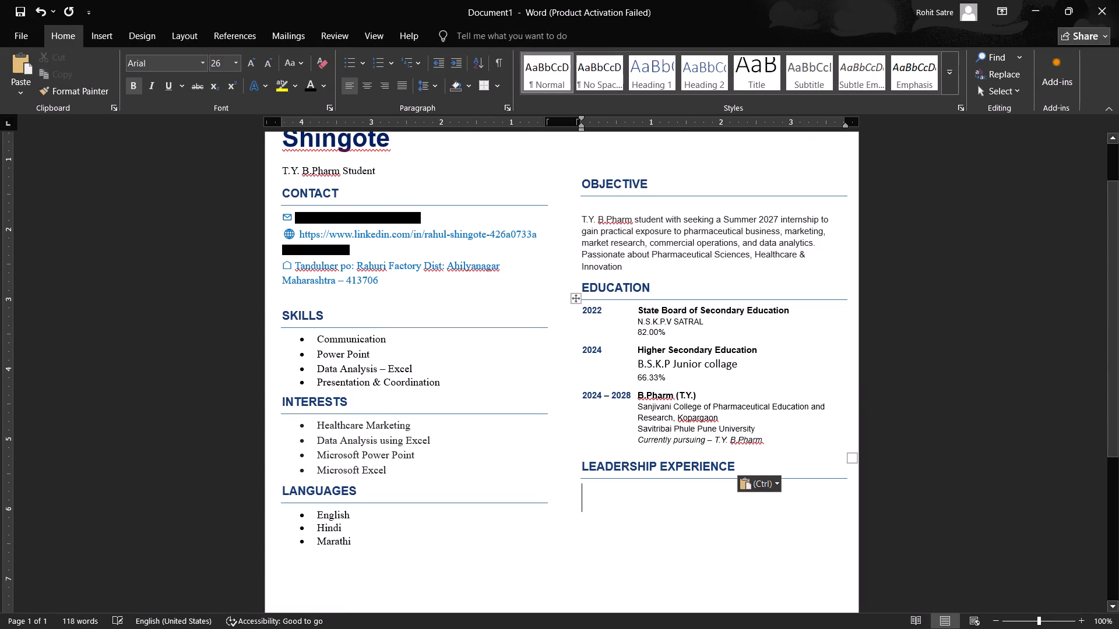
# Delete the word "EXPERIENCE" from the pasted leadership heading.
pyautogui.click(738, 469)
pyautogui.hotkey('ctrl', 'BackSpace')
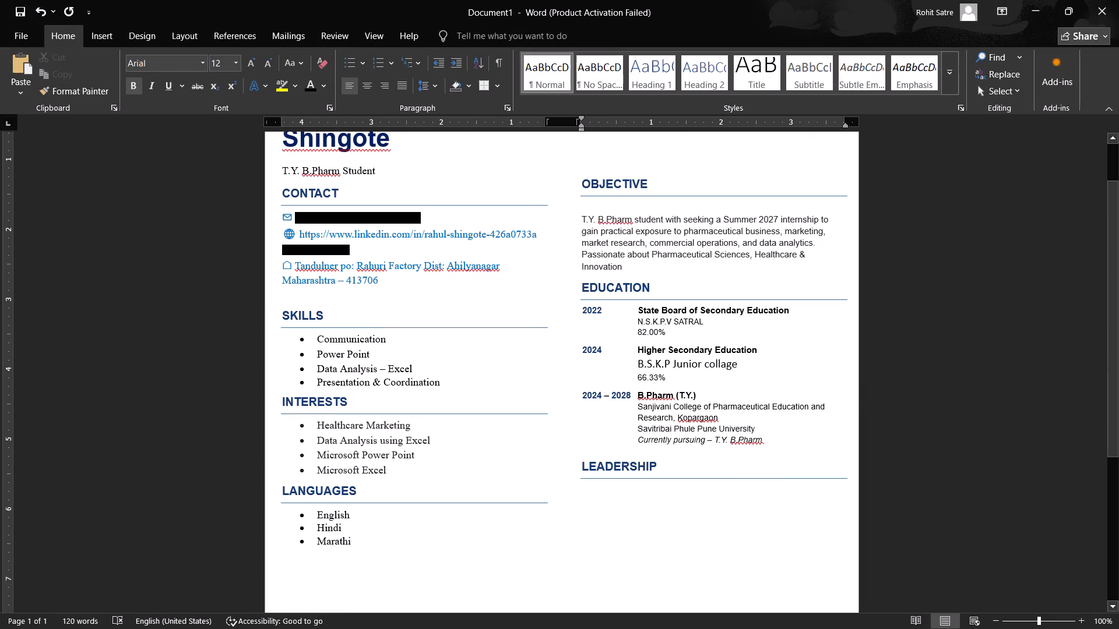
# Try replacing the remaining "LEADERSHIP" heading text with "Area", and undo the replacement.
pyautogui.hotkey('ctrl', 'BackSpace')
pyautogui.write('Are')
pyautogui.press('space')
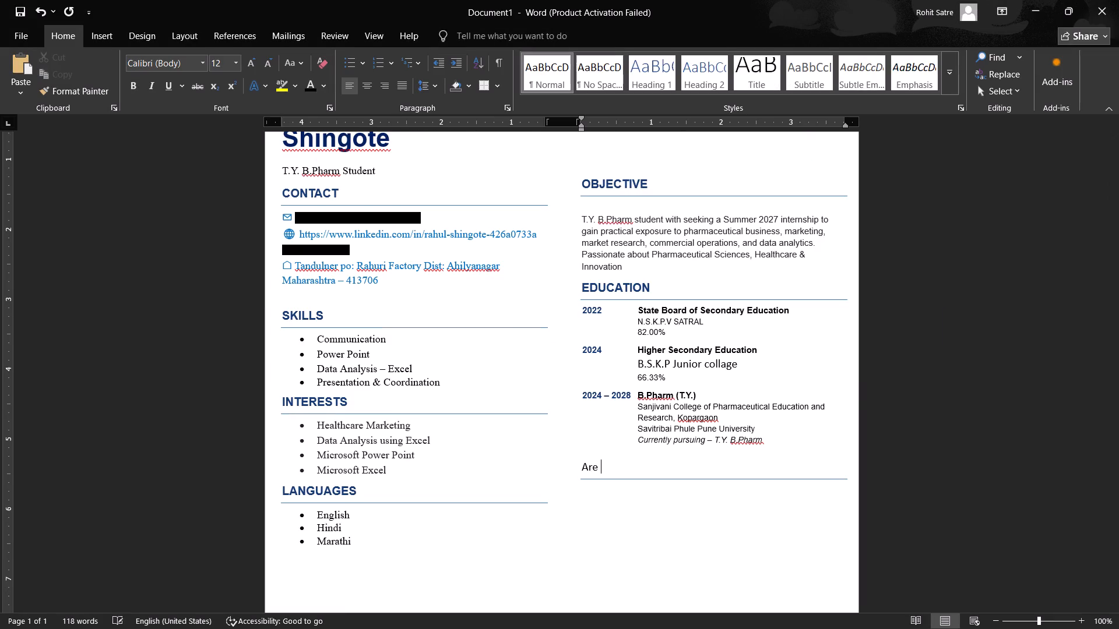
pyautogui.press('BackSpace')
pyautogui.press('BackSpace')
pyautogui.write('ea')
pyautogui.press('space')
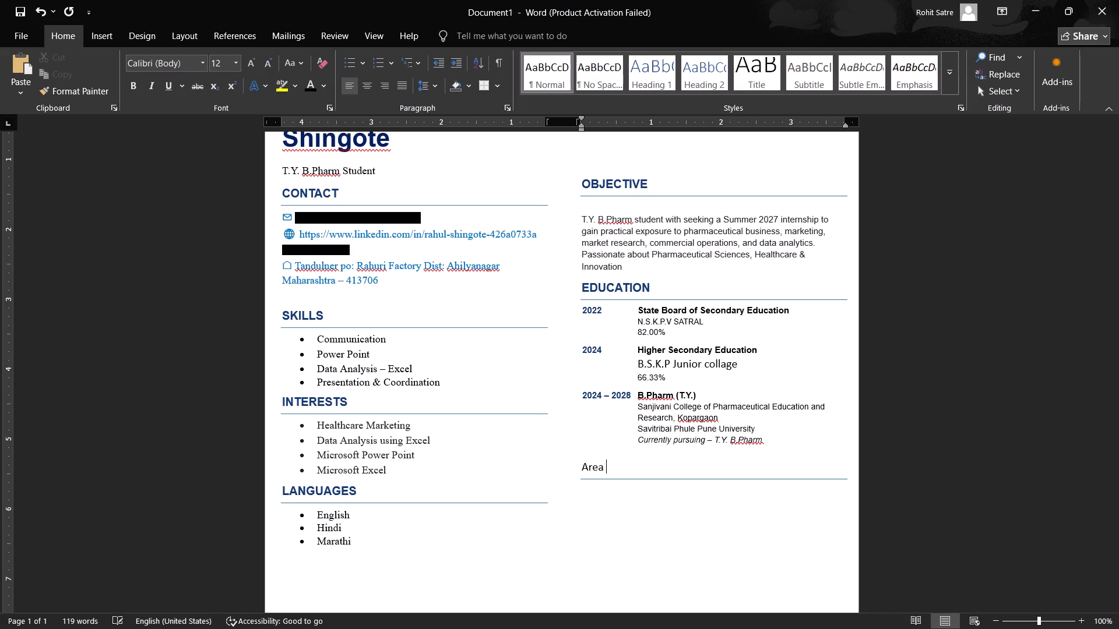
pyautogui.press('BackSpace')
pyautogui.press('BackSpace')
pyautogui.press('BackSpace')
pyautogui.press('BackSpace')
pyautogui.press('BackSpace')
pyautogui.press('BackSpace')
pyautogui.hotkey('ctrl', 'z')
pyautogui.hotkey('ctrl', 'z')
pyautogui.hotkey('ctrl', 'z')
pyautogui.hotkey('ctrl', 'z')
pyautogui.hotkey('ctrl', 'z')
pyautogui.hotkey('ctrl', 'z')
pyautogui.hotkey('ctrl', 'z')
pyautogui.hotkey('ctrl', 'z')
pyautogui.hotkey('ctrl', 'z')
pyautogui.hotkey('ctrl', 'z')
# Replace the "LEADERSHIP" heading text below the education table with "Area", keeping the heading's bold blue formatting.
pyautogui.press('BackSpace')
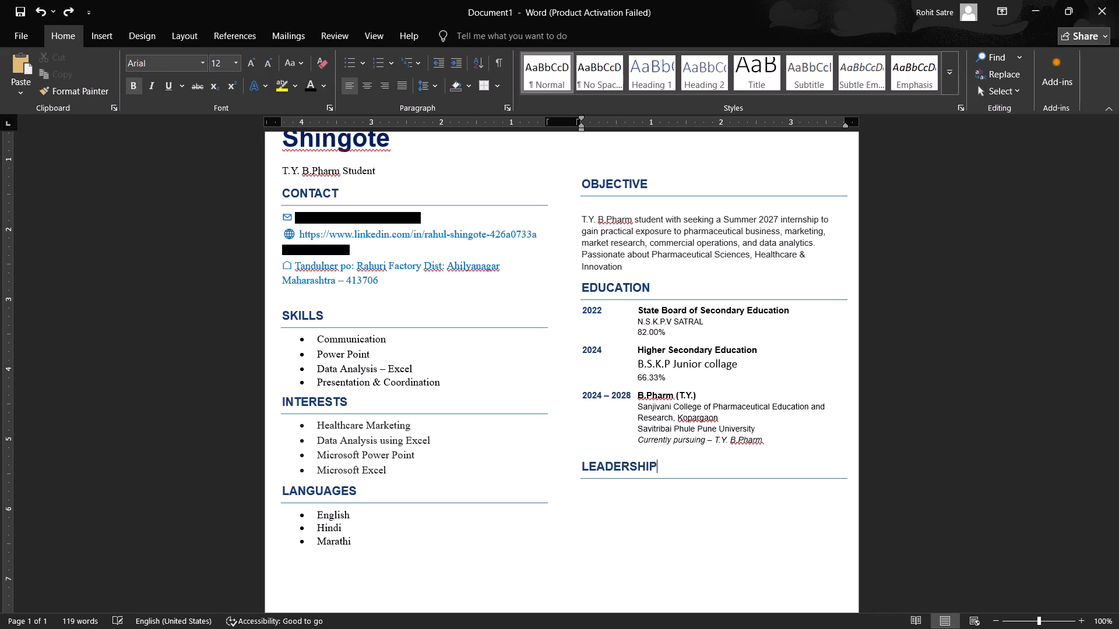
pyautogui.press('BackSpace')
pyautogui.press('BackSpace')
pyautogui.press('BackSpace')
pyautogui.press('BackSpace')
pyautogui.press('BackSpace')
pyautogui.press('BackSpace')
pyautogui.press('BackSpace')
pyautogui.press('BackSpace')
pyautogui.press('BackSpace')
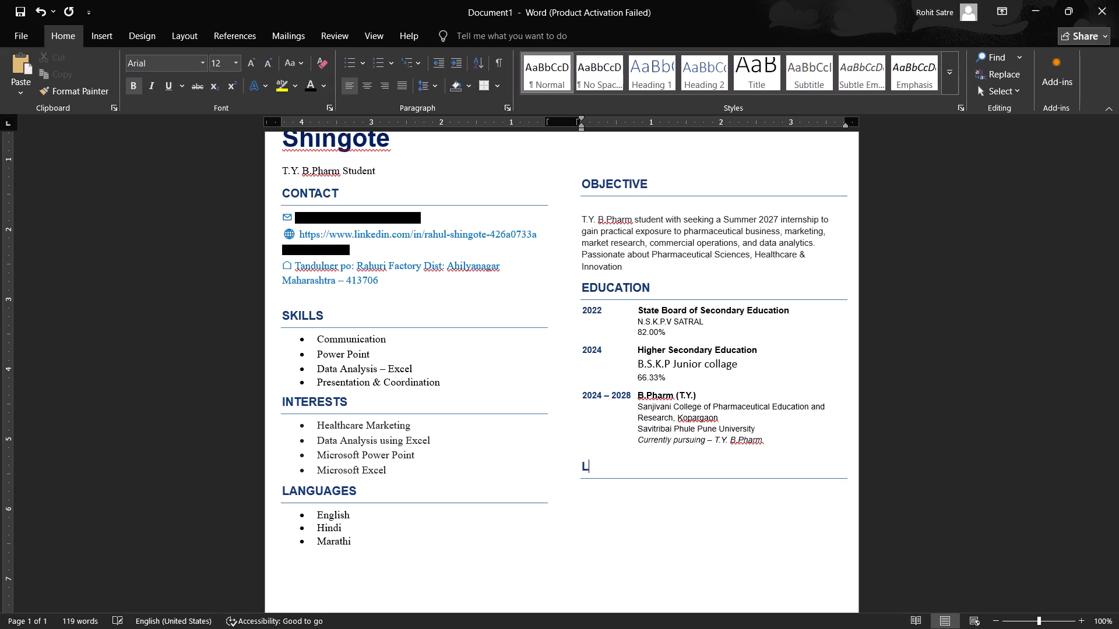
pyautogui.hotkey('shift', 'a')
pyautogui.write('rea')
pyautogui.press('space')
pyautogui.hotkey('ctrl', 'z')
pyautogui.hotkey('ctrl', 'Left')
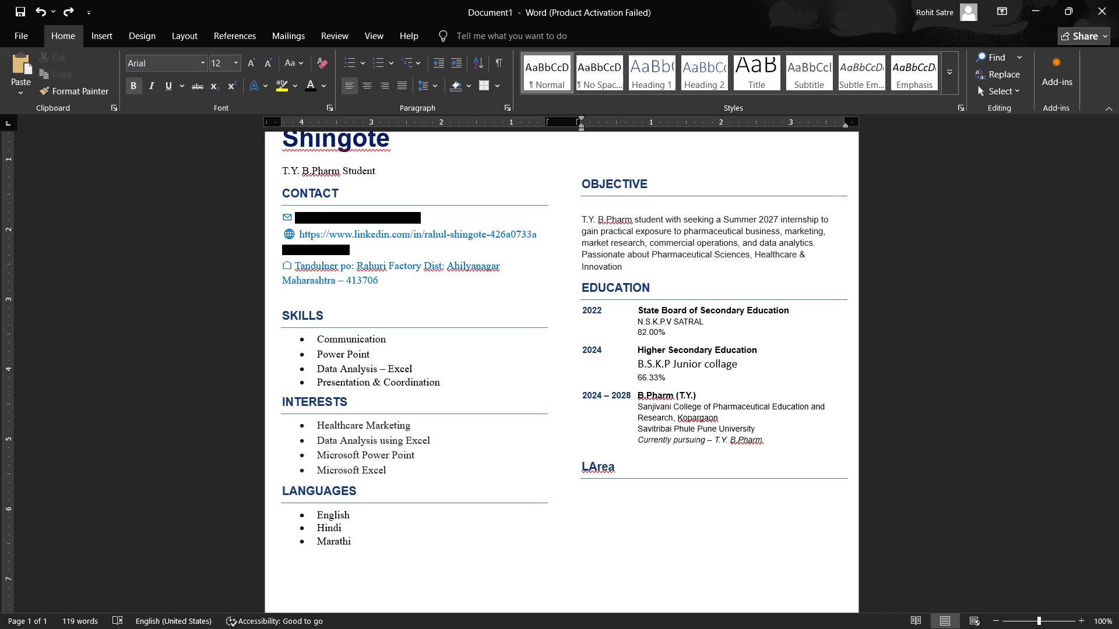
pyautogui.press('Delete')
pyautogui.hotkey('ctrl', 'Right')
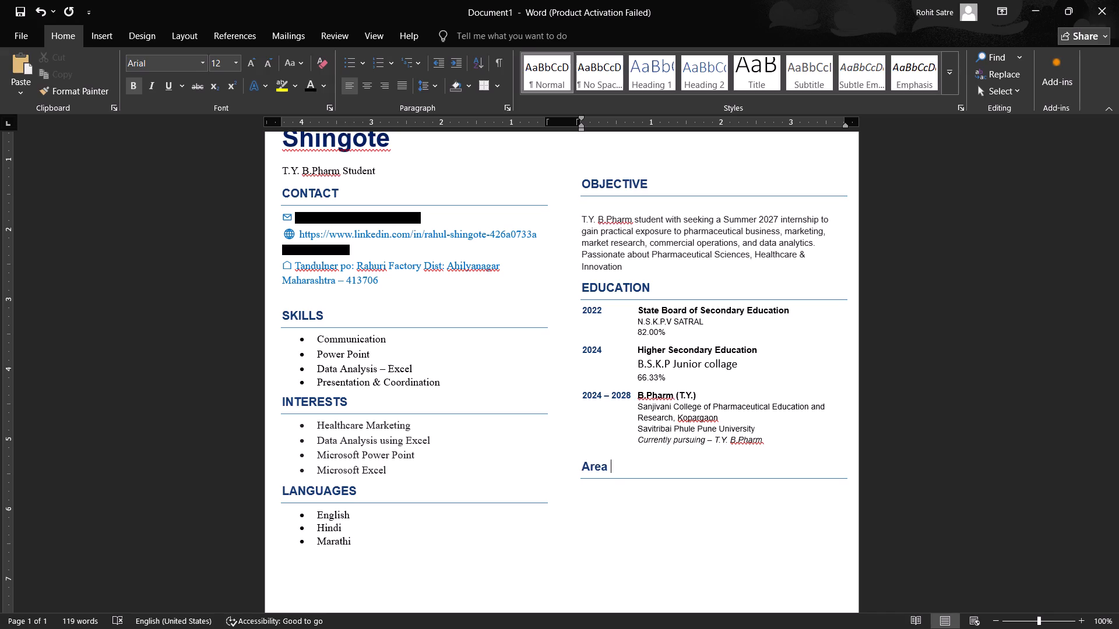
# Complete the heading below the education table so it reads "Area of Interest", without an extra line after it.
pyautogui.write('of')
pyautogui.press('space')
pyautogui.write('Interest')
pyautogui.press('space')
pyautogui.press('Return')
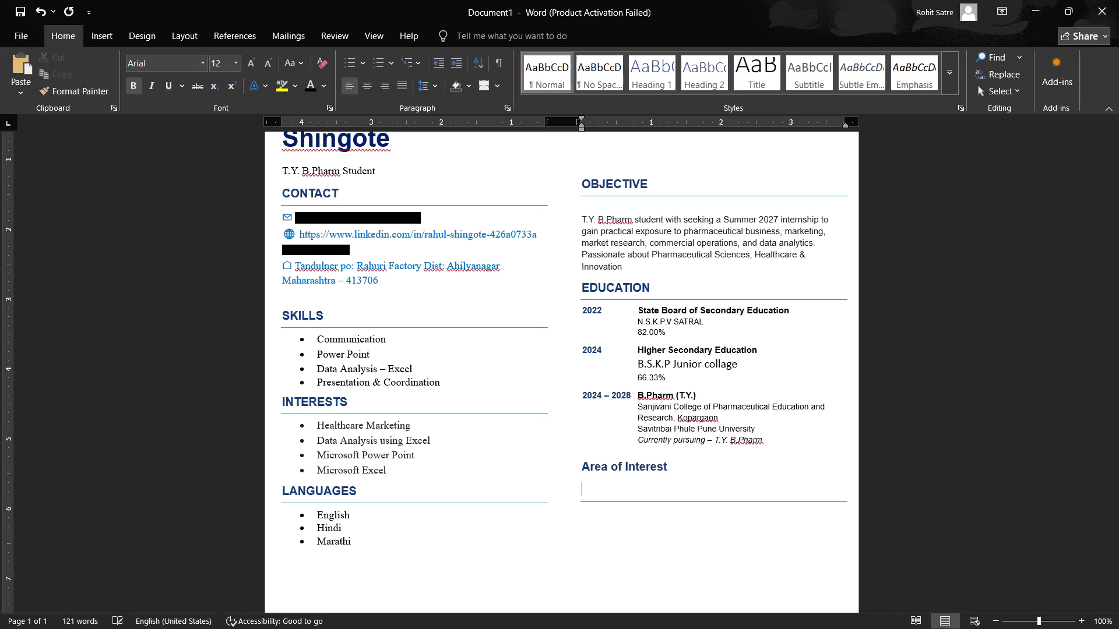
pyautogui.press('BackSpace')
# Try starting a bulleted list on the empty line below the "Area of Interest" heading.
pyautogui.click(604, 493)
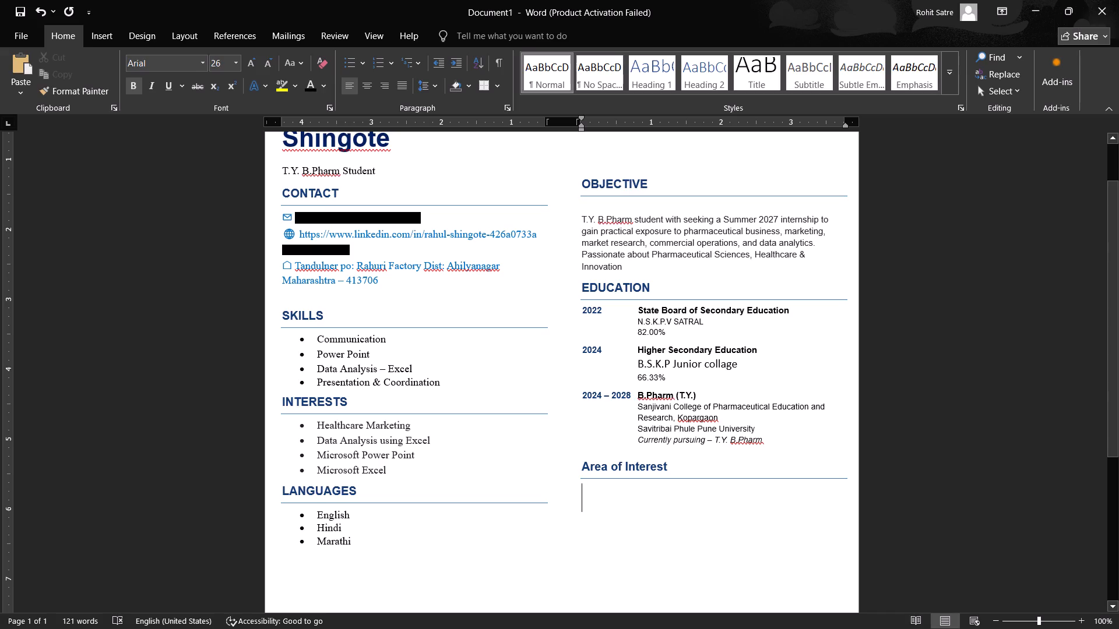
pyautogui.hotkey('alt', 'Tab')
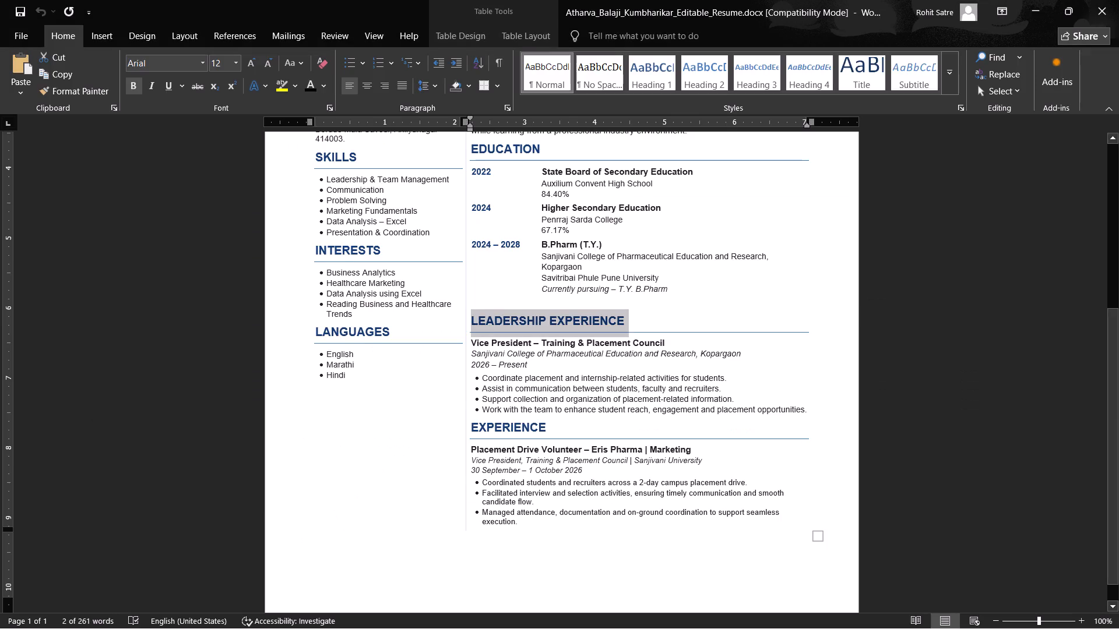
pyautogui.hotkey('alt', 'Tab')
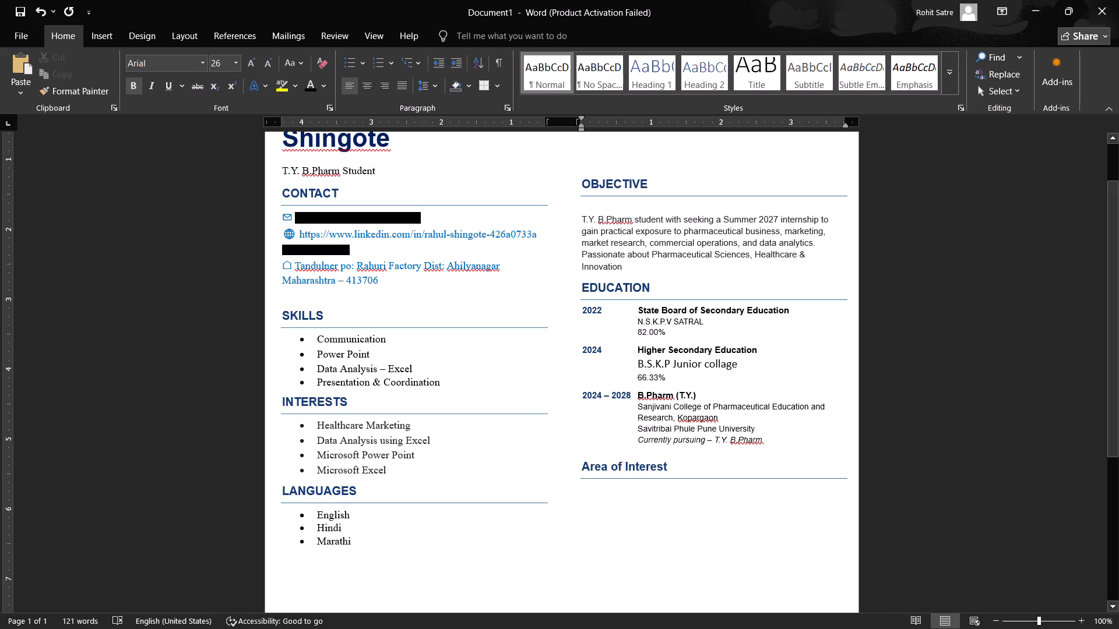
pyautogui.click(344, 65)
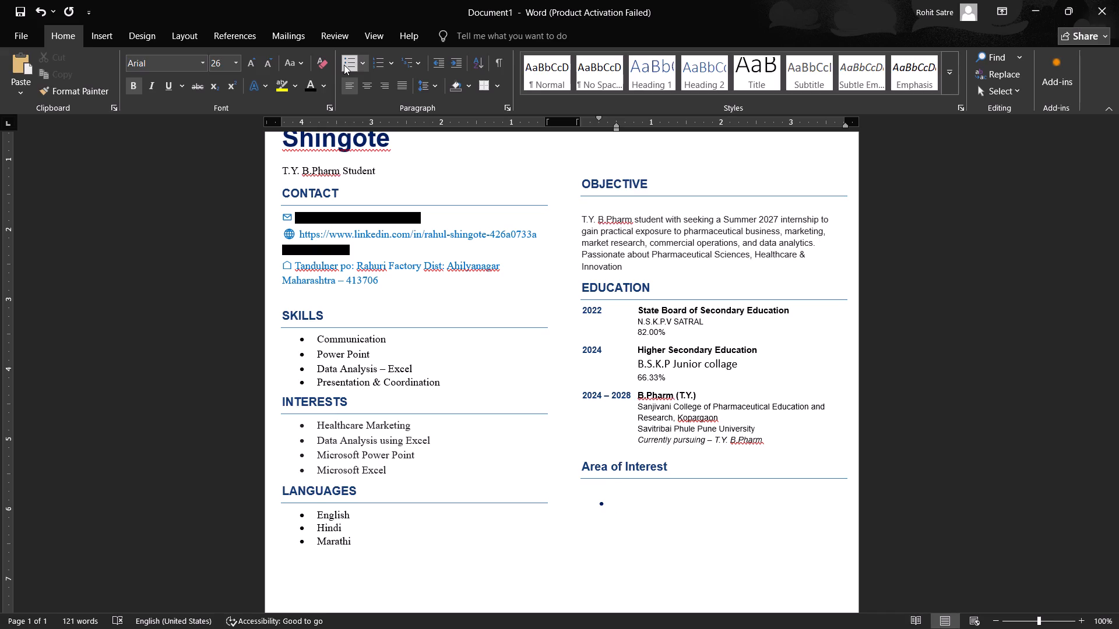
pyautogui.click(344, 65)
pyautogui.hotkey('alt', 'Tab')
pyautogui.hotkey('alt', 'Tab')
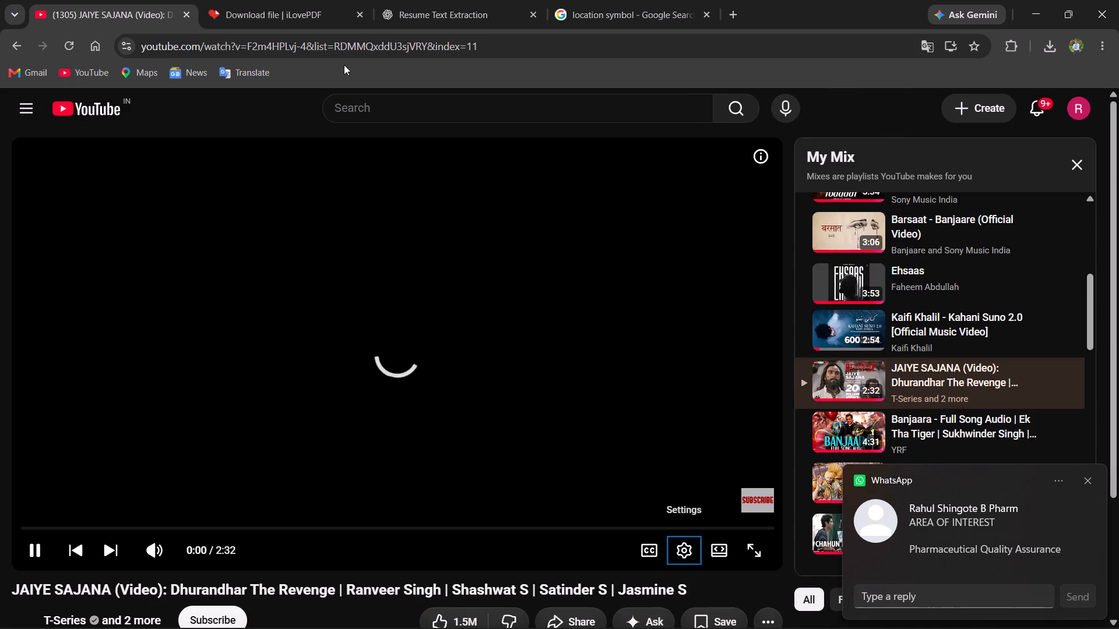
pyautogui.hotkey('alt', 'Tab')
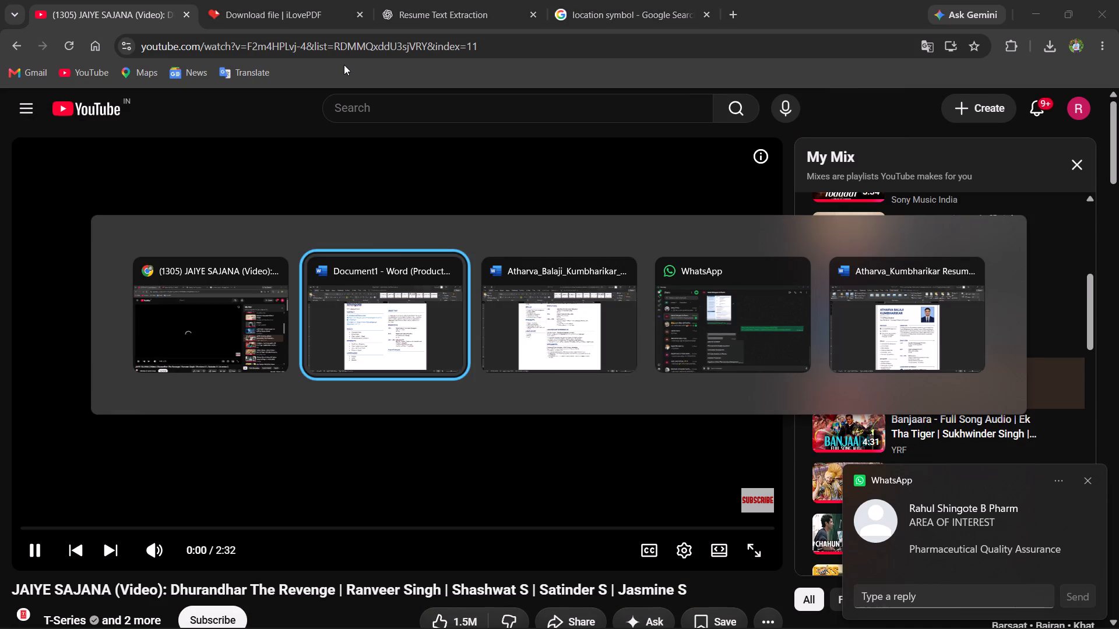
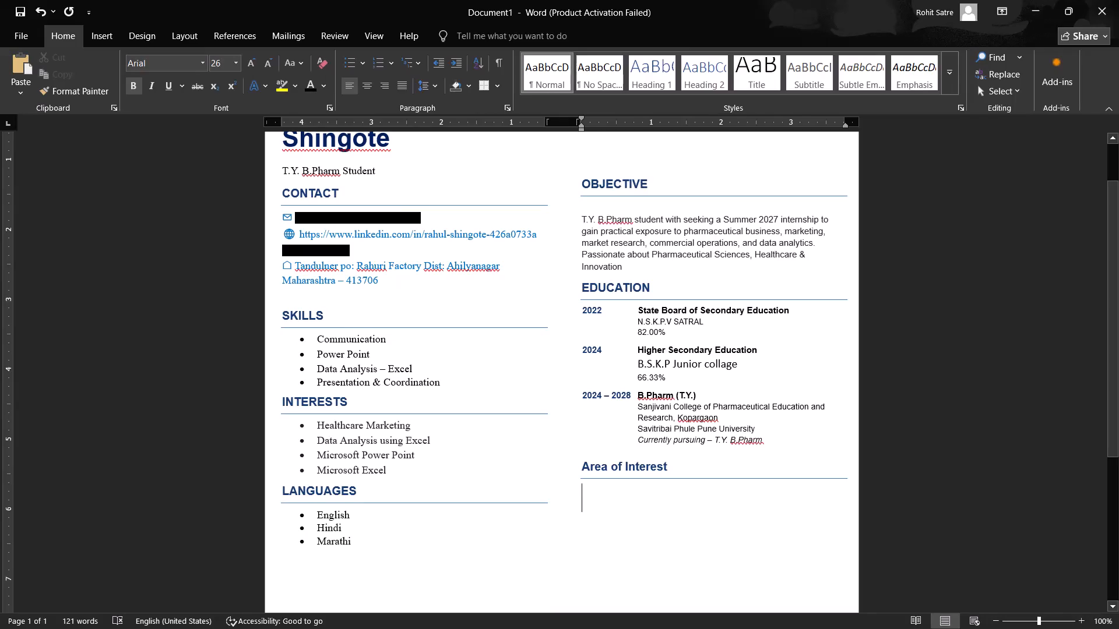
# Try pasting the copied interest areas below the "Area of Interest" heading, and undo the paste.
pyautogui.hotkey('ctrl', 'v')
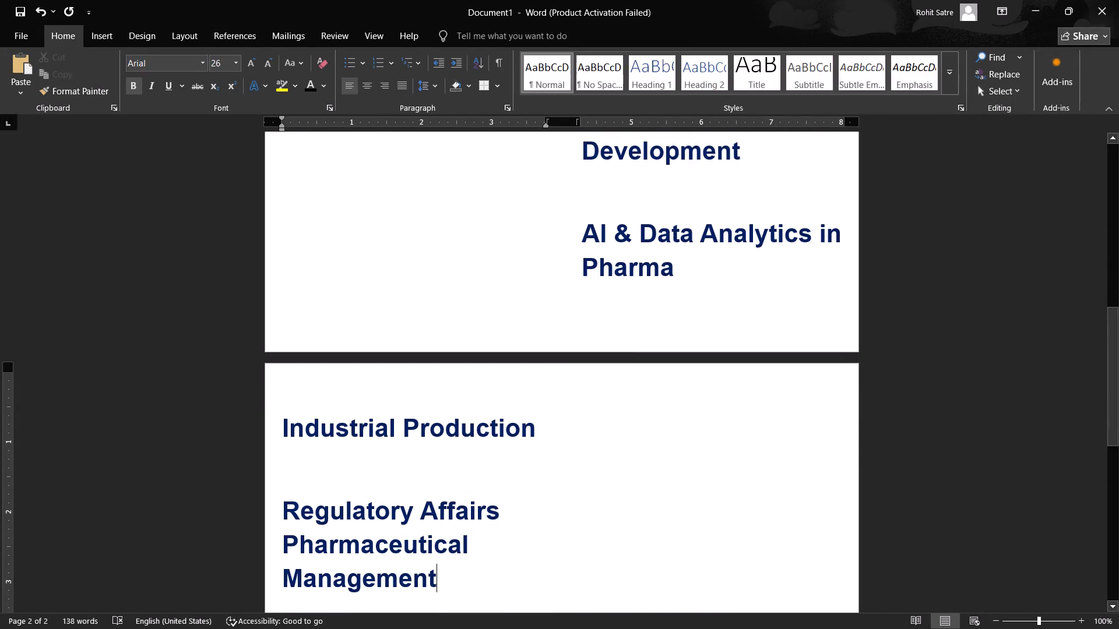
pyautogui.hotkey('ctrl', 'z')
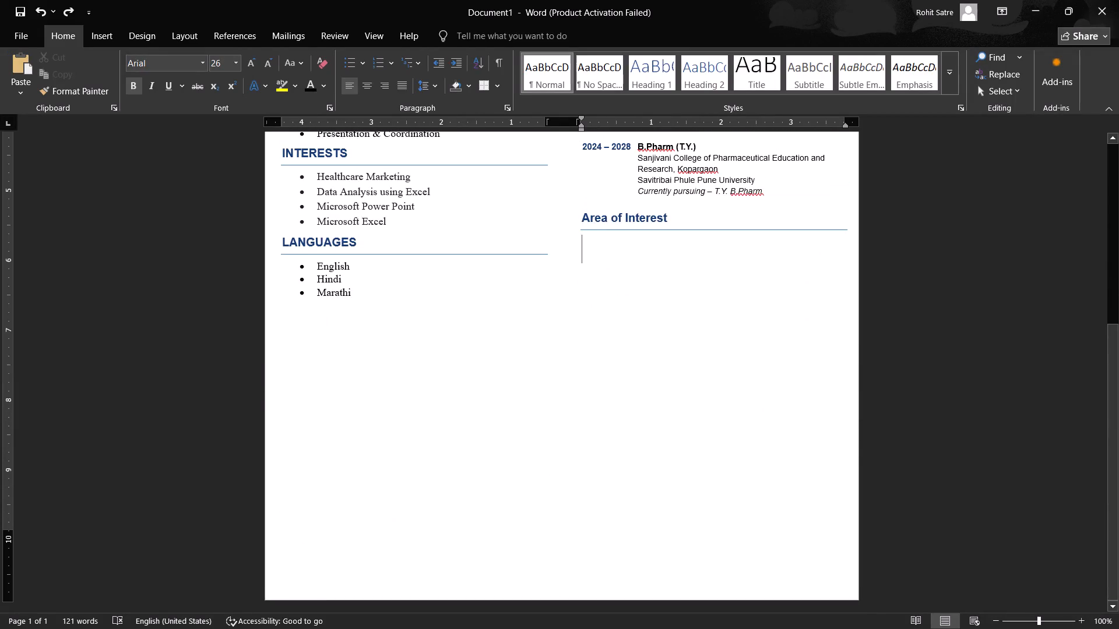
# Paste the copied list of pharmaceutical interest areas on the empty line below the "Area of Interest" heading.
pyautogui.scroll(1, 426, 254)
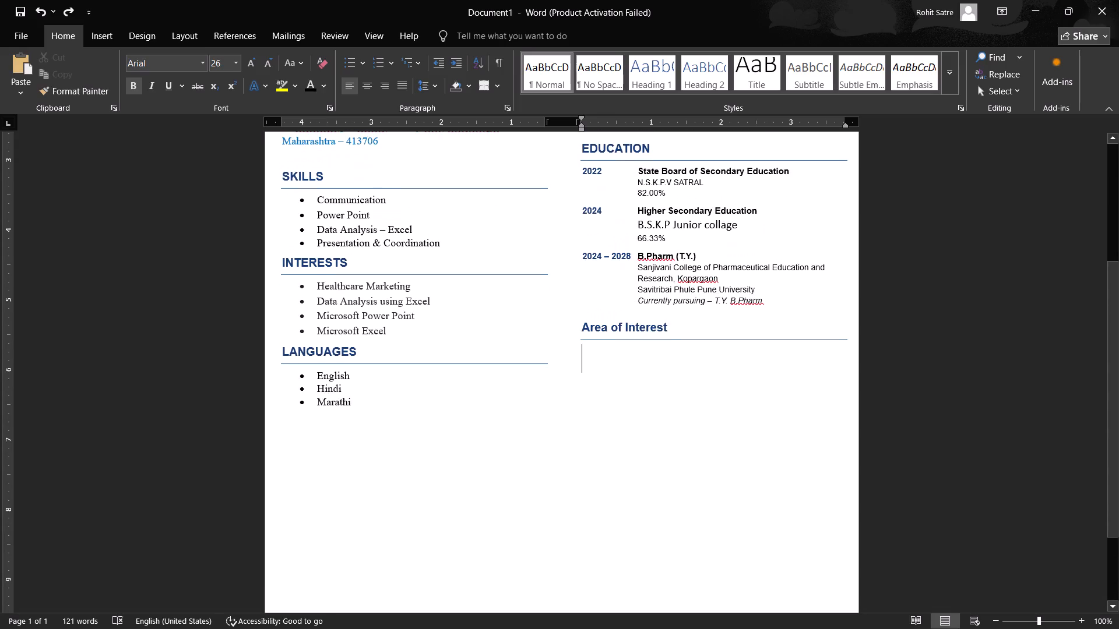
pyautogui.hotkey('ctrl', 'v')
pyautogui.scroll(4, 583, 292)
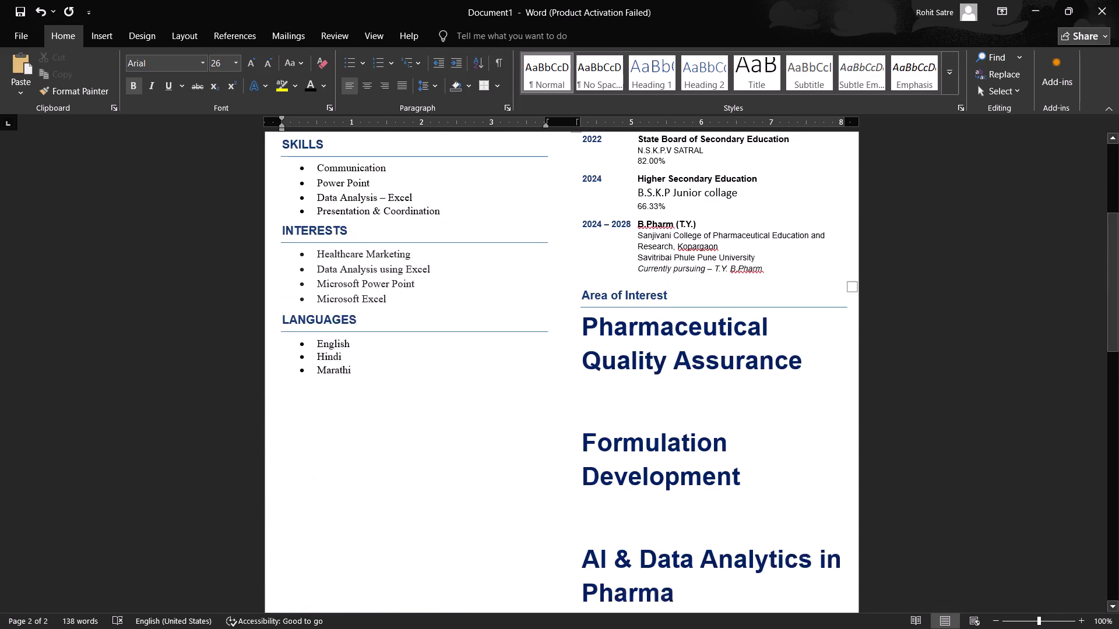
# Set the font size of all the pasted interest areas, from Pharmaceutical Quality Assurance to Regulatory Affairs Pharmaceutical Management, to 9.
pyautogui.keyDown('ctrl'); pyautogui.scroll(-5, 583, 292); pyautogui.keyUp('ctrl')
pyautogui.scroll(-1, 583, 292)
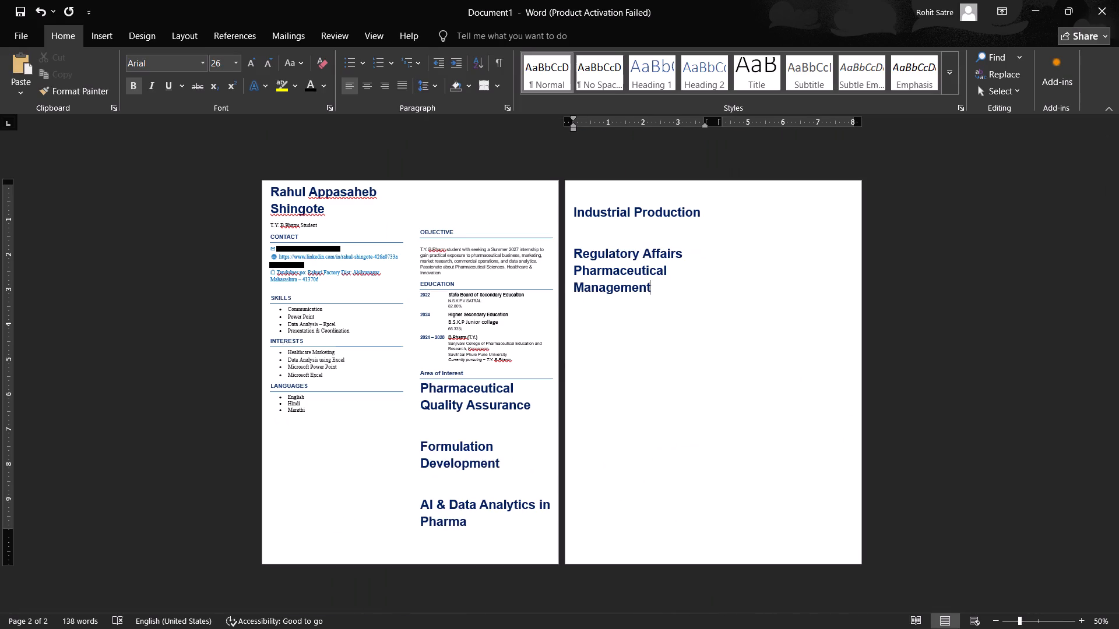
pyautogui.moveTo(654, 289); pyautogui.dragTo(422, 401)
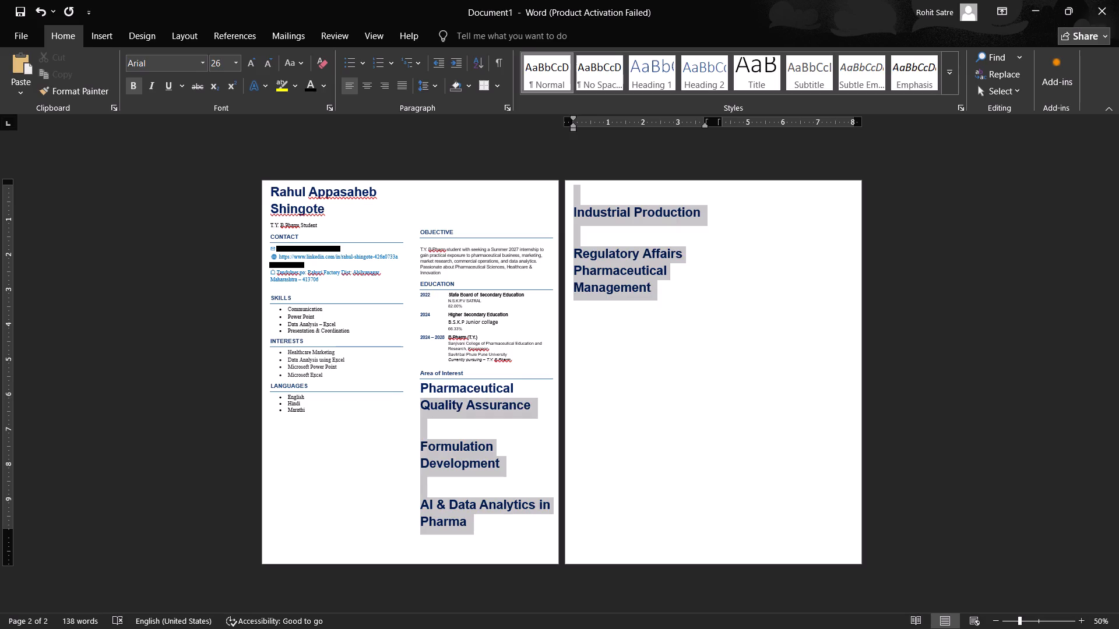
pyautogui.moveTo(422, 401); pyautogui.dragTo(420, 393)
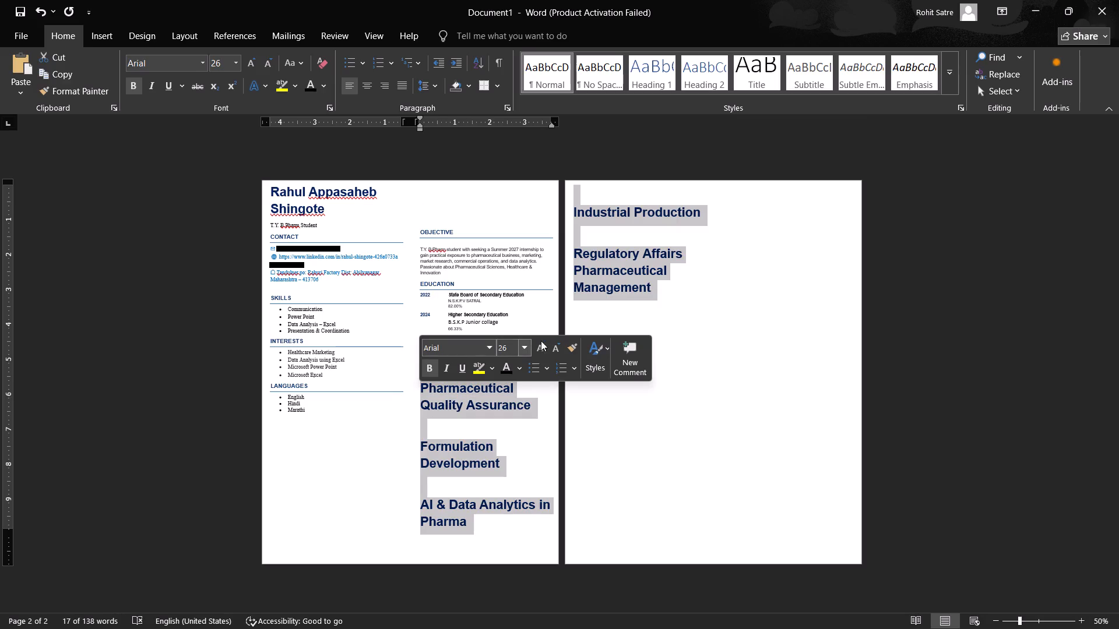
pyautogui.click(520, 350)
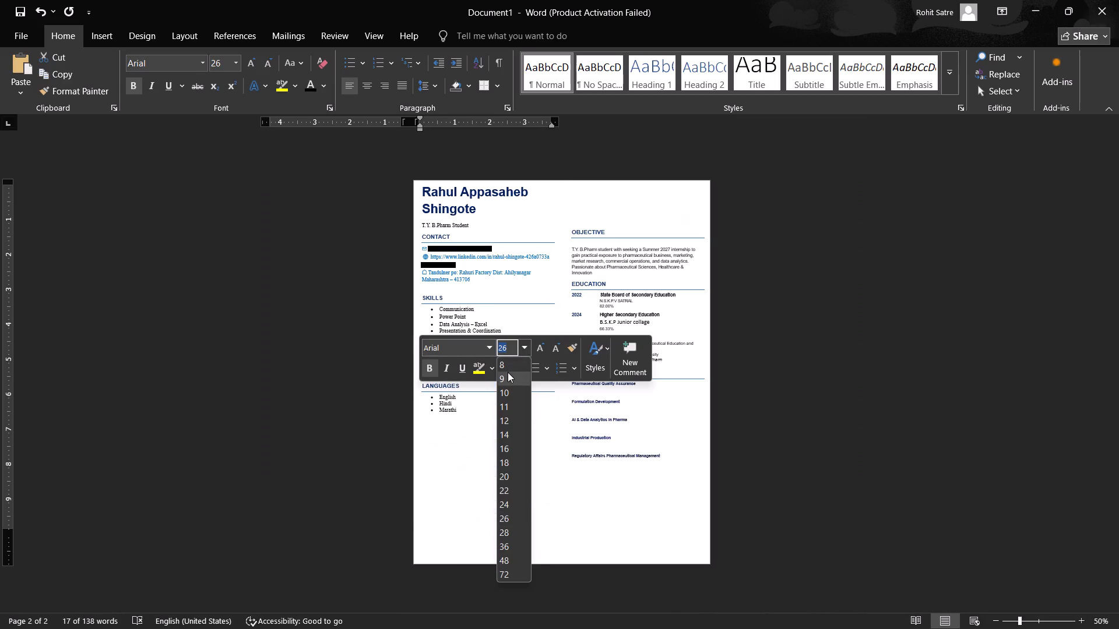
pyautogui.click(508, 373)
pyautogui.click(603, 473)
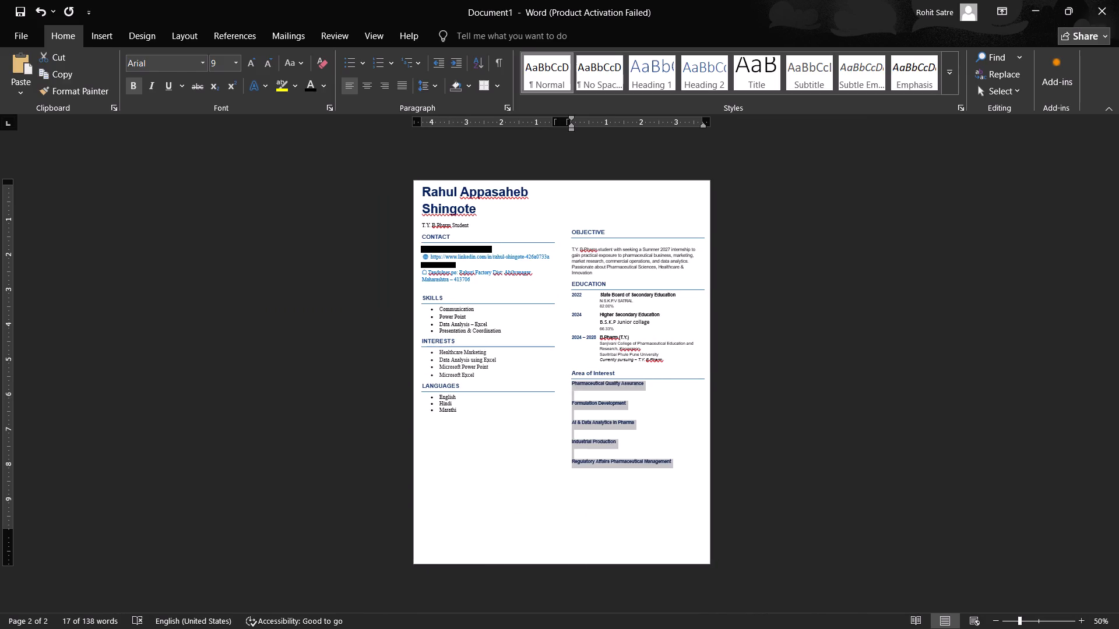
# Remove the empty lines between the pasted interest areas, keeping each entry on its own line.
pyautogui.keyDown('ctrl'); pyautogui.scroll(7, 603, 473); pyautogui.keyUp('ctrl')
pyautogui.scroll(1, 603, 473)
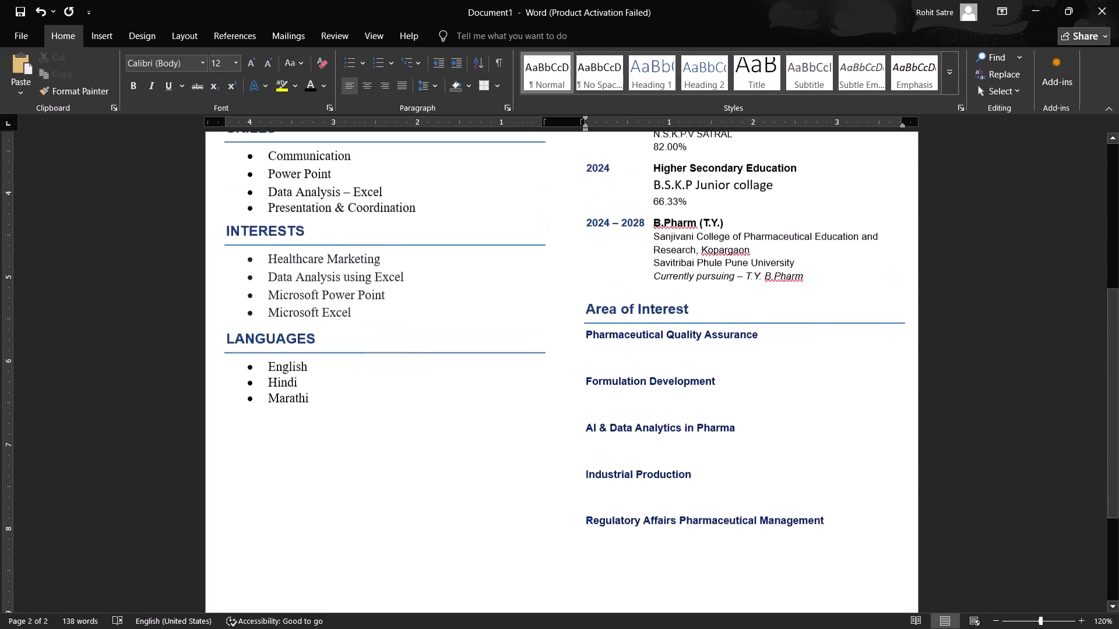
pyautogui.scroll(1, 603, 473)
pyautogui.click(591, 499)
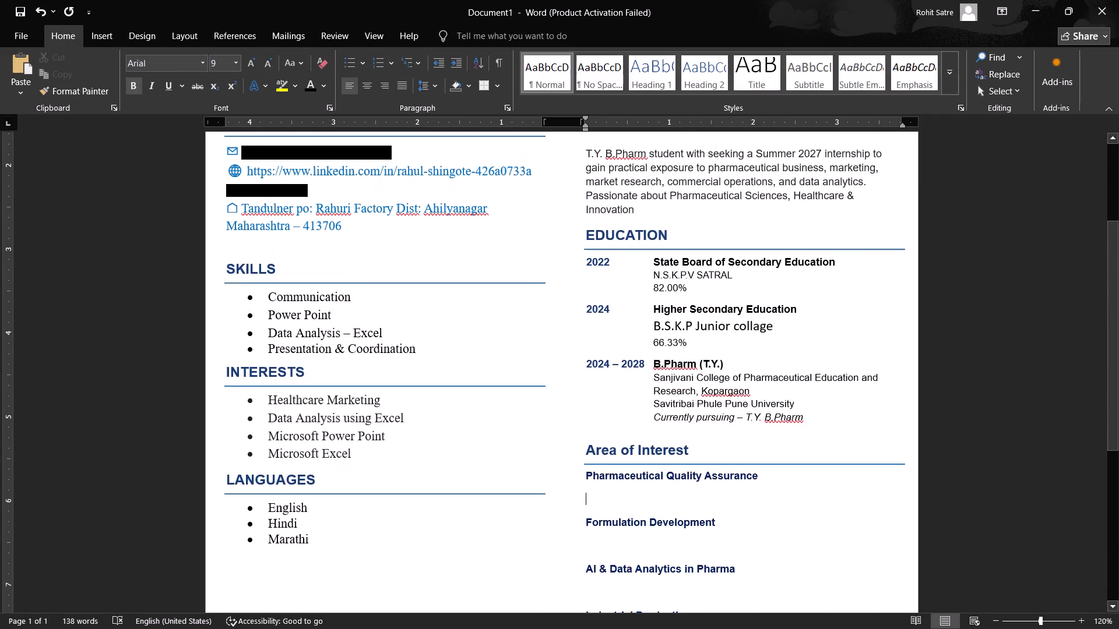
pyautogui.hotkey('ctrl', 'Delete')
pyautogui.hotkey('ctrl', 'Delete')
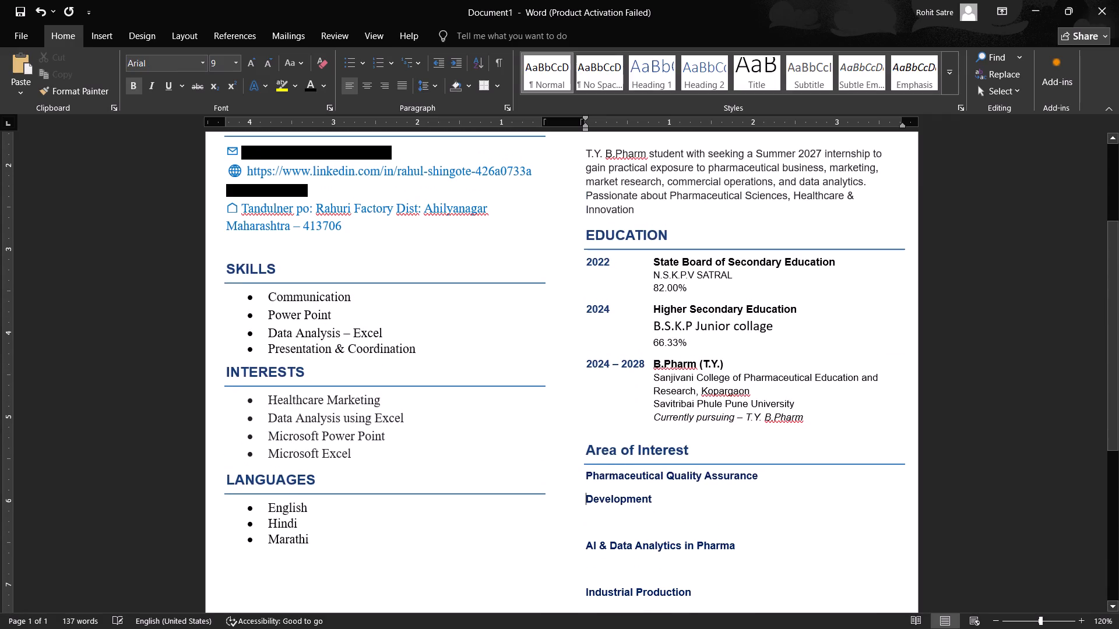
pyautogui.hotkey('ctrl', 'z')
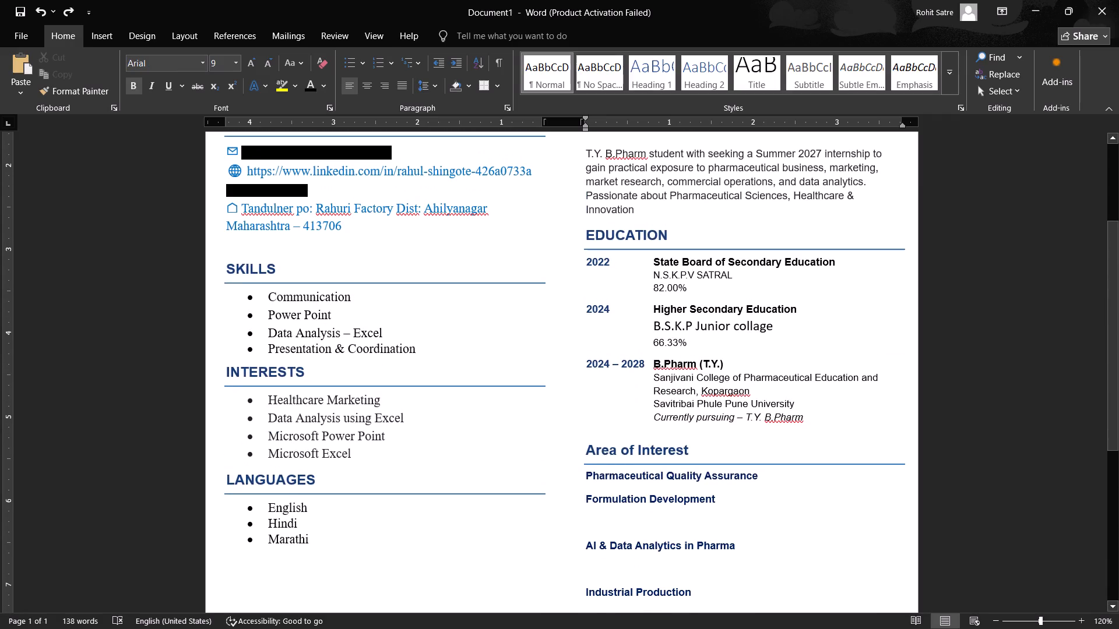
pyautogui.click(585, 526)
pyautogui.hotkey('ctrl', 'Delete')
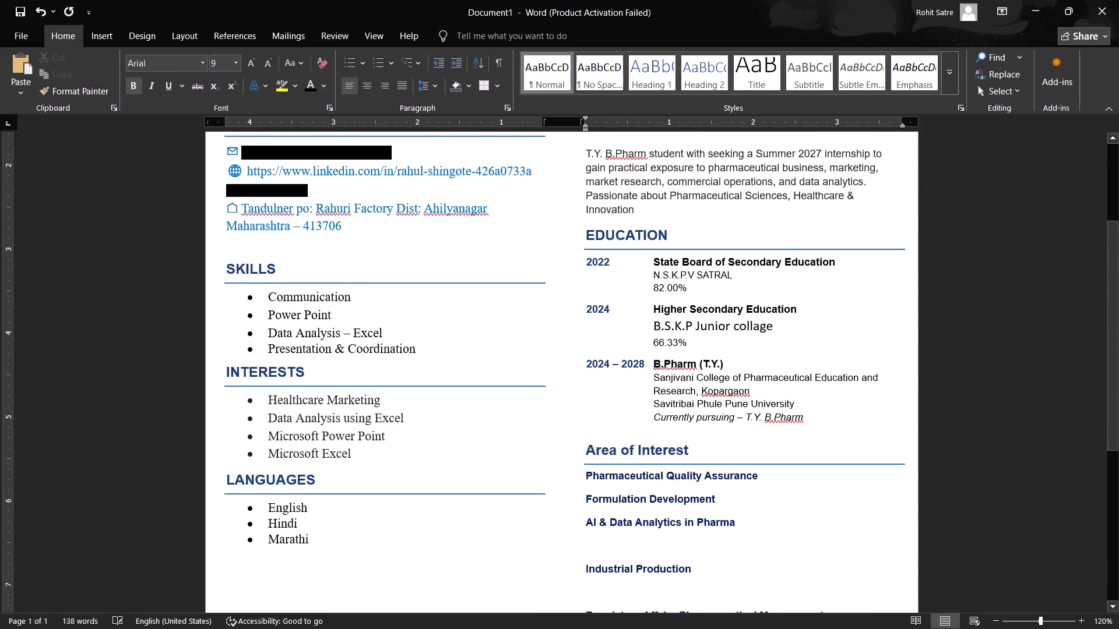
pyautogui.press('BackSpace')
pyautogui.press('Return')
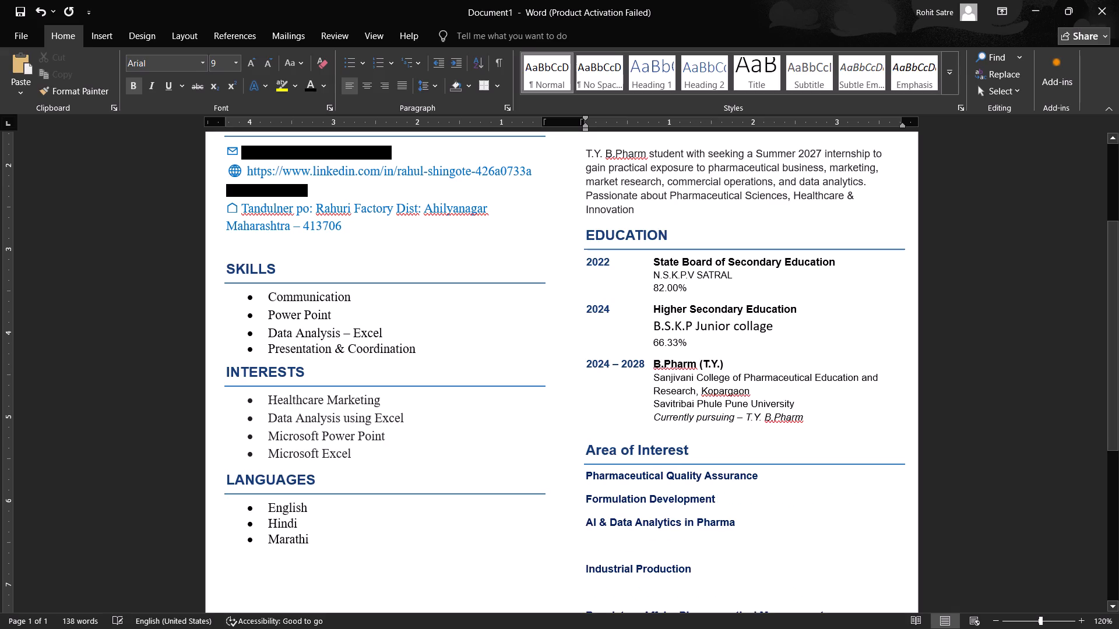
pyautogui.click(590, 556)
pyautogui.hotkey('ctrl', 'Delete')
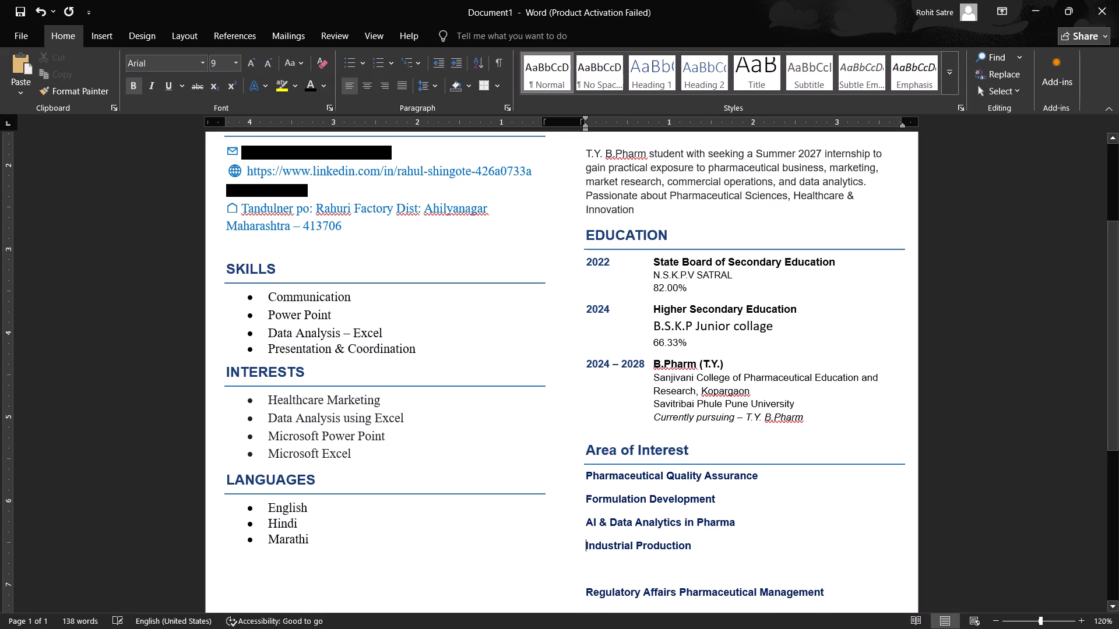
pyautogui.click(588, 574)
pyautogui.hotkey('ctrl', 'Delete')
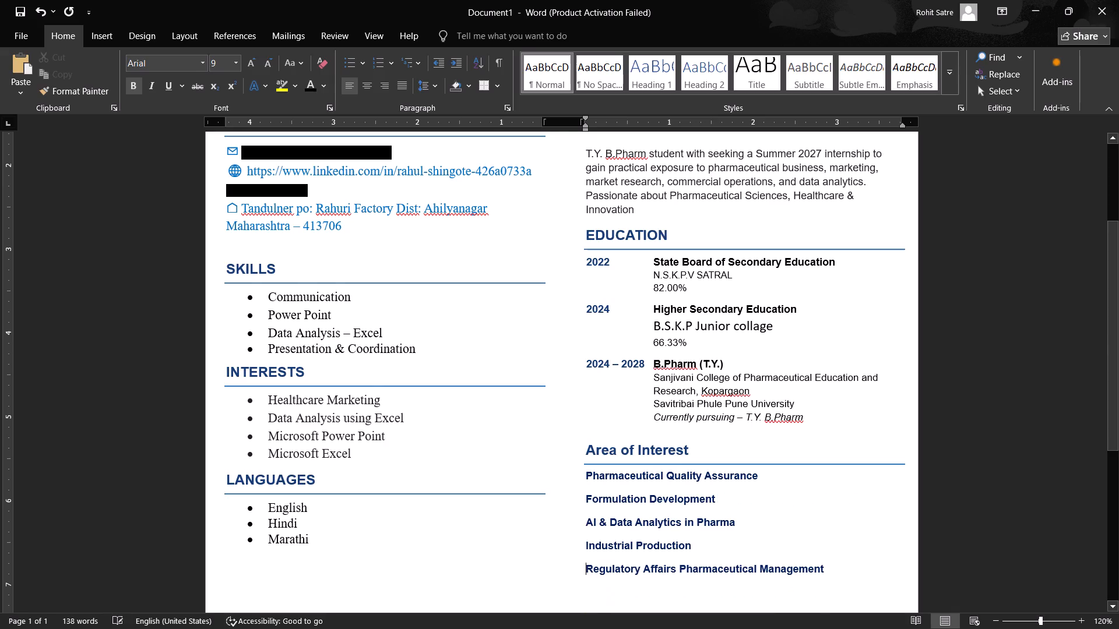
# Turn the entries below the "Area of Interest" heading into a bulleted list.
pyautogui.scroll(-2, 588, 574)
pyautogui.scroll(3, 590, 515)
pyautogui.scroll(-1, 592, 500)
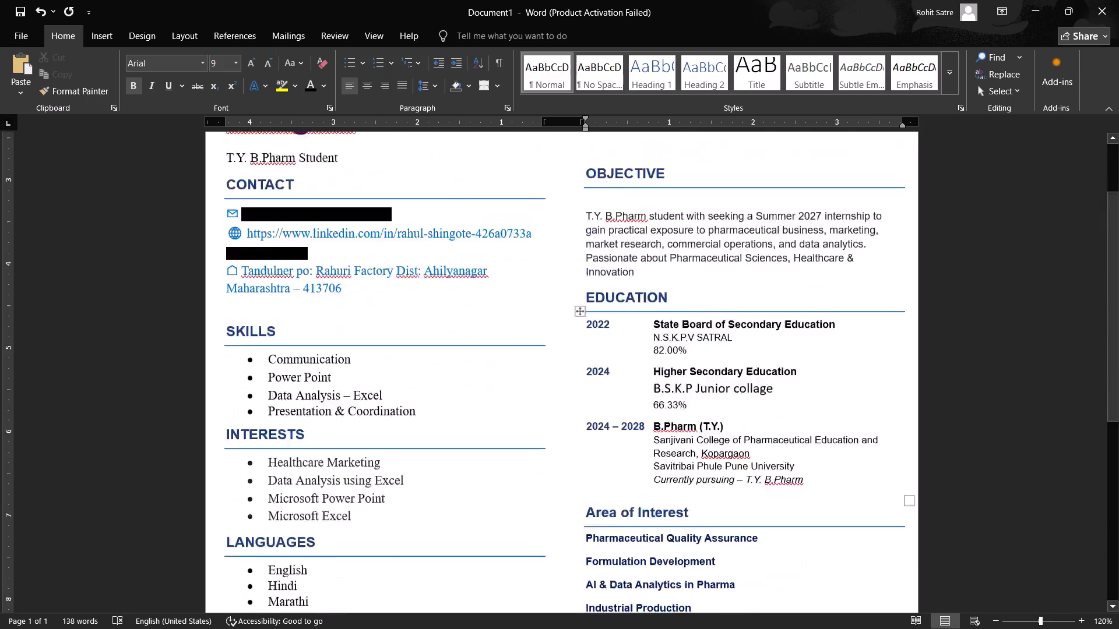
pyautogui.scroll(-1, 592, 500)
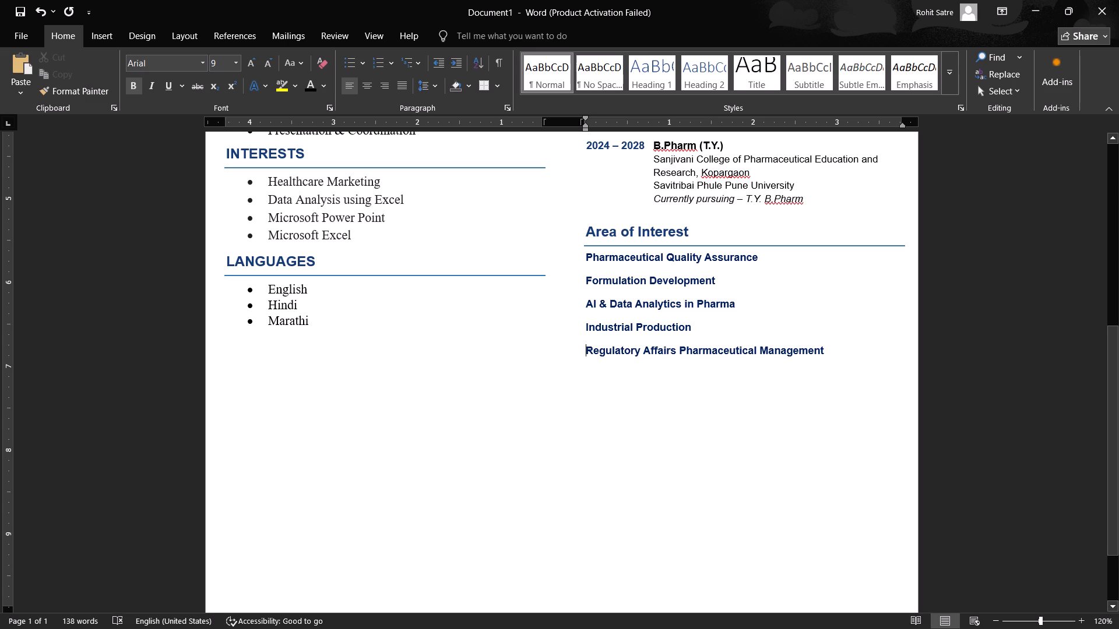
pyautogui.moveTo(586, 259); pyautogui.dragTo(828, 351)
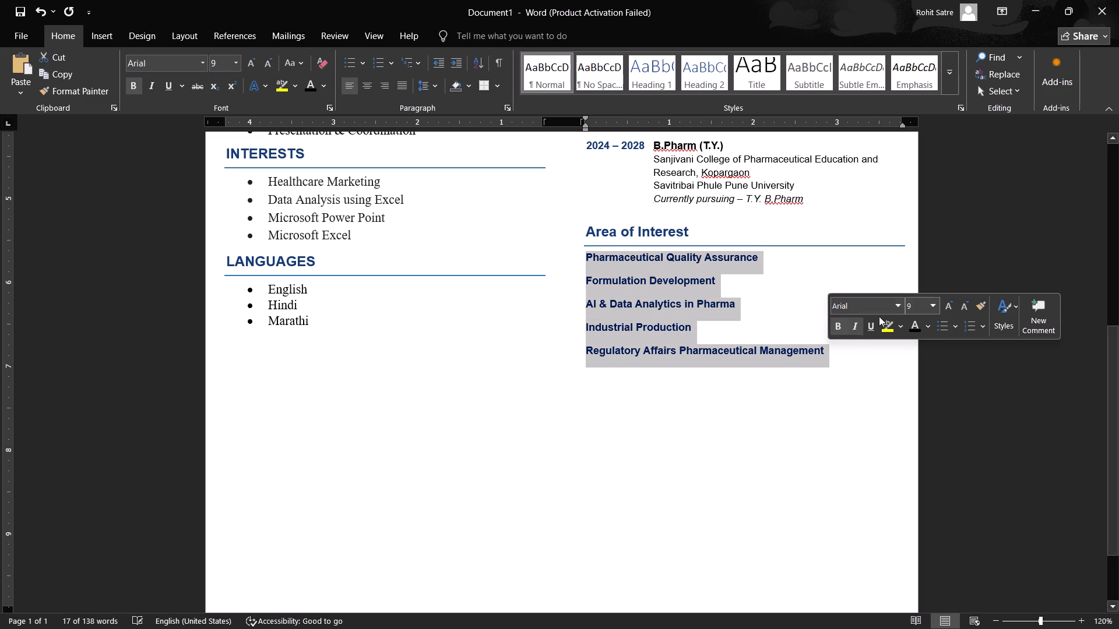
pyautogui.click(945, 327)
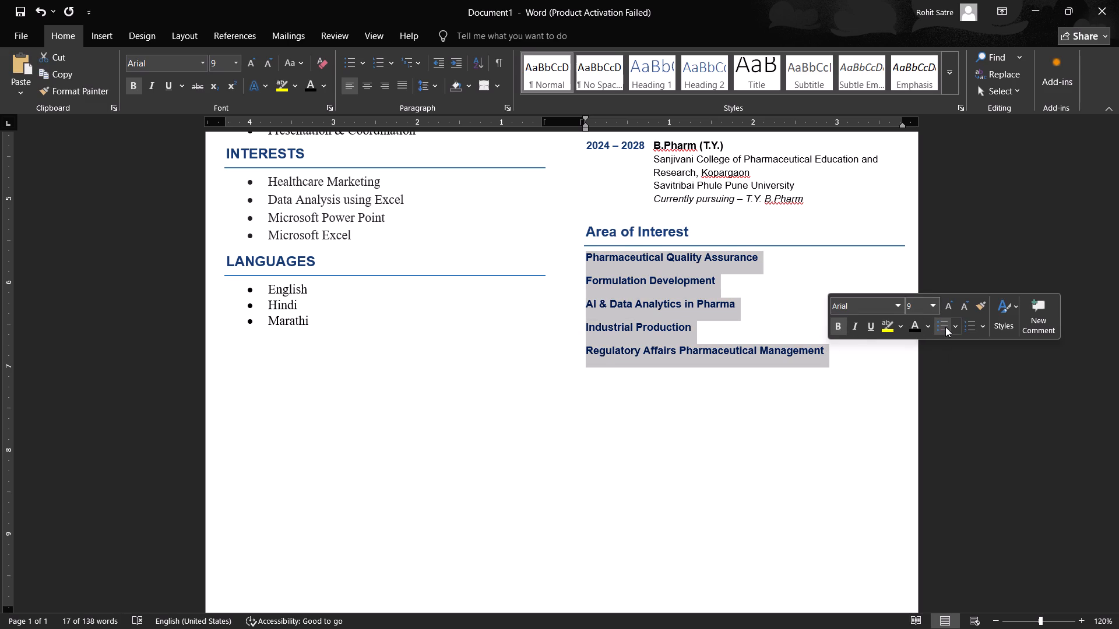
# Change the text of the "Area of Interest" bullets to black and remove its bold formatting.
pyautogui.click(915, 331)
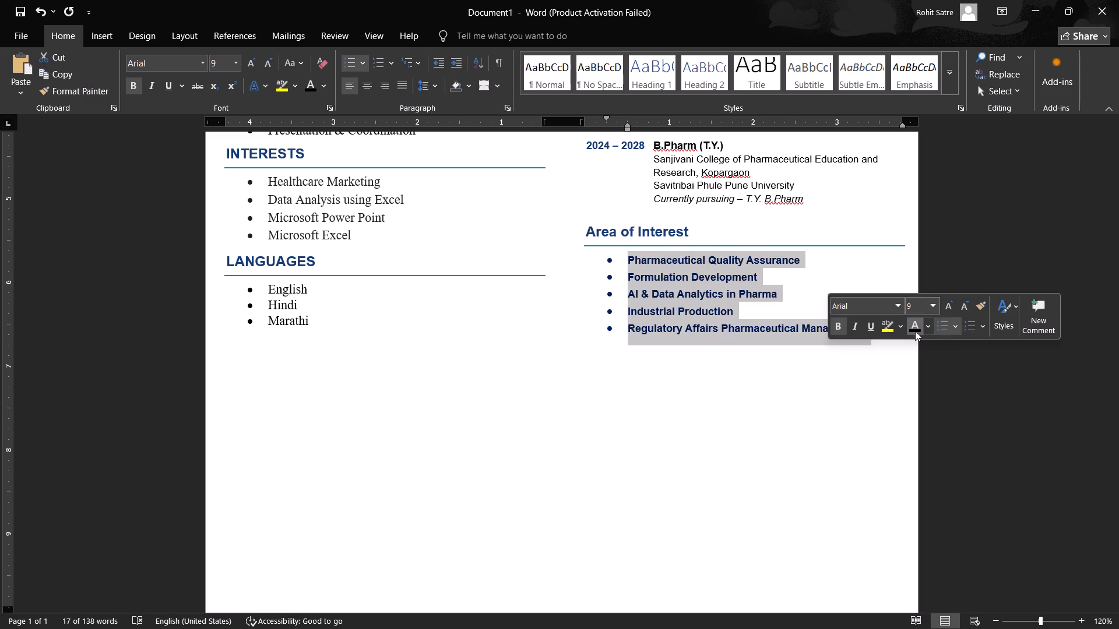
pyautogui.click(842, 328)
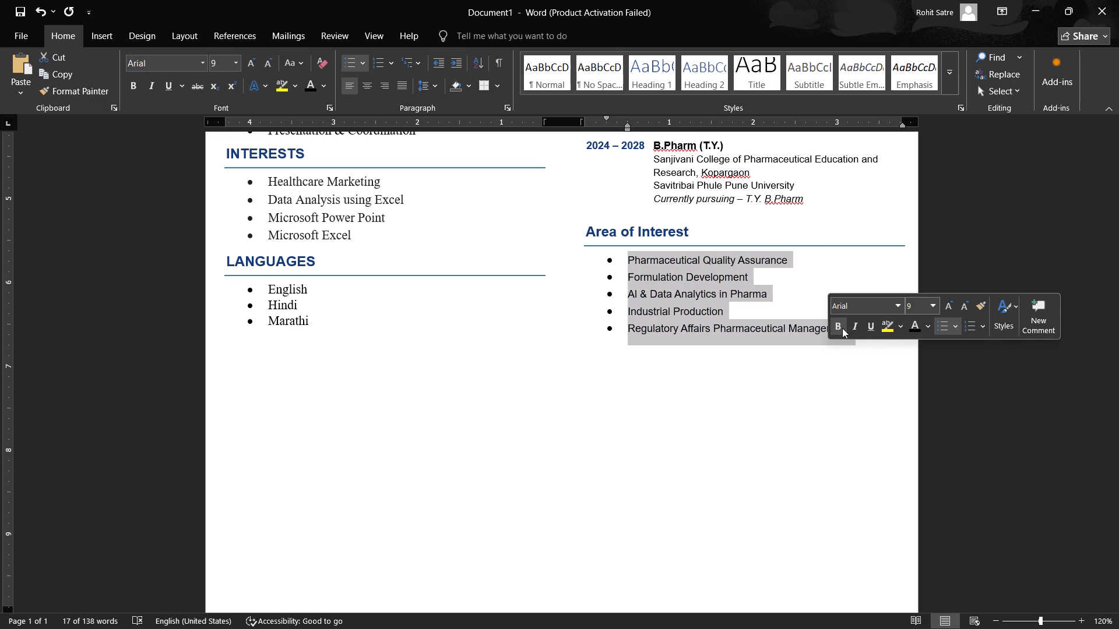
pyautogui.click(842, 328)
pyautogui.click(842, 328)
pyautogui.click(807, 365)
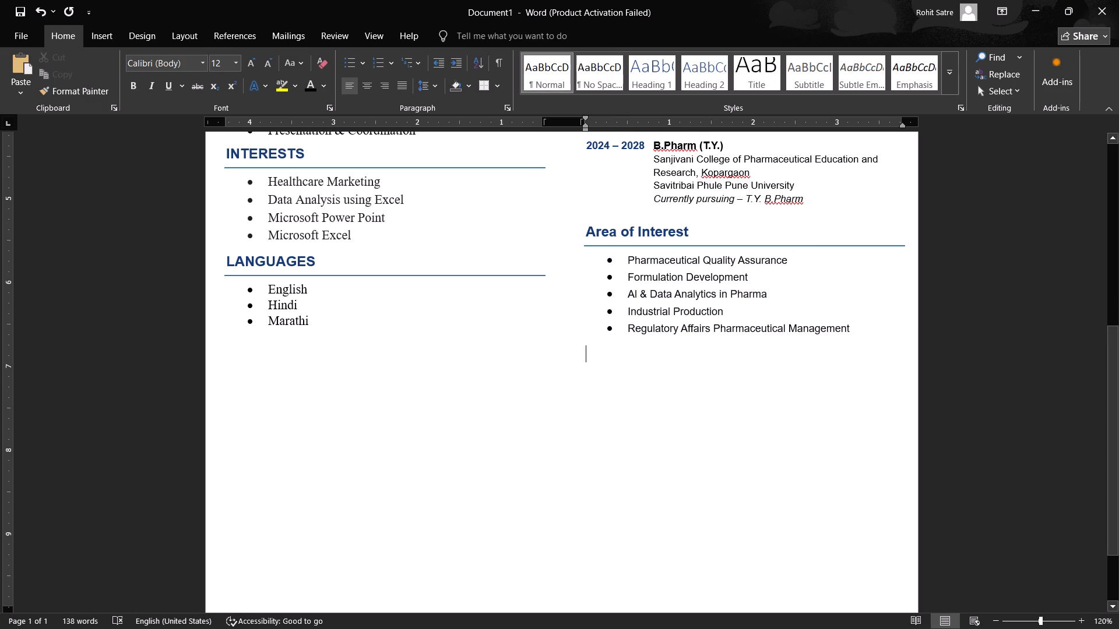
# Delete the "Regulatory Affairs Pharmaceutical Management" bullet and the empty line after it.
pyautogui.click(568, 333)
pyautogui.press('BackSpace')
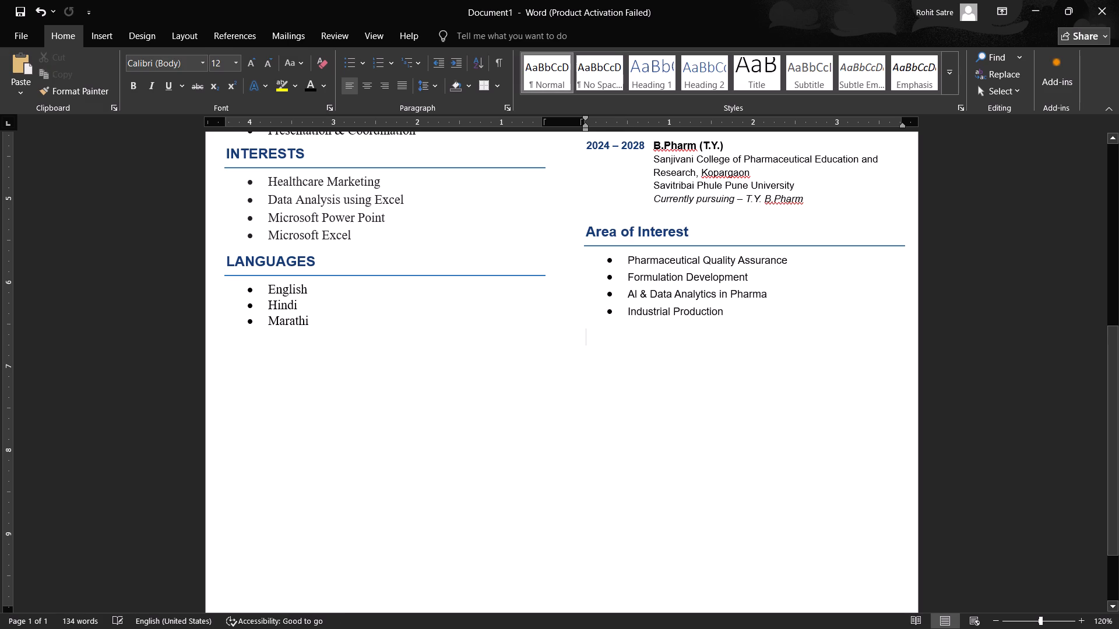
pyautogui.press('BackSpace')
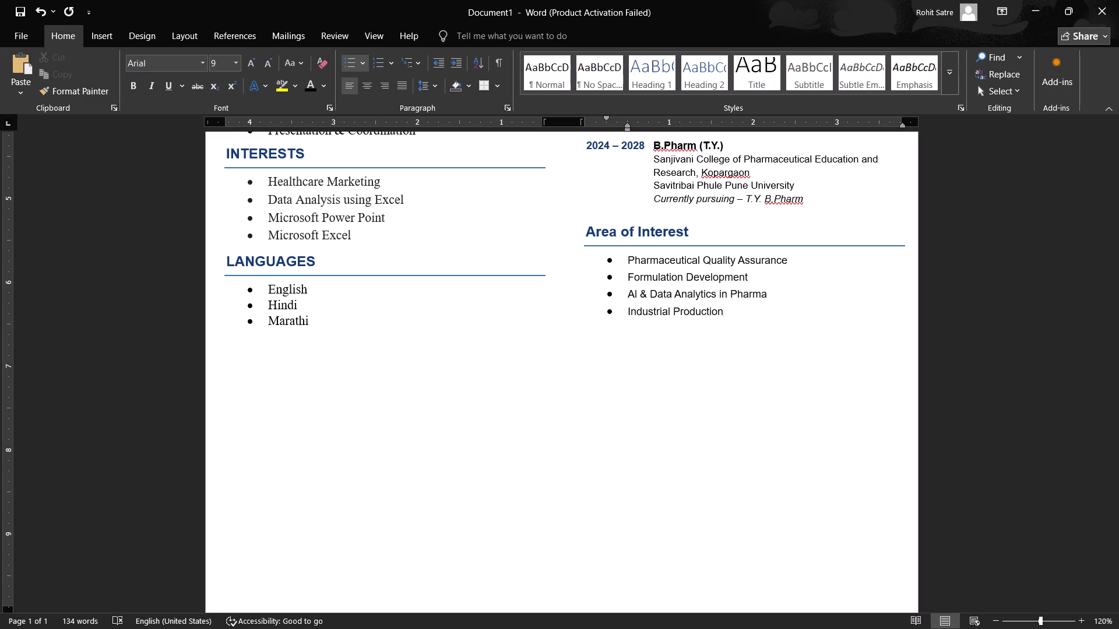
# Add a bullet reading "Learning New Techonolgies" below "Industrial Production".
pyautogui.press('Return')
pyautogui.hotkey('shift', ':')
pyautogui.press('BackSpace')
pyautogui.write('Learning Ne')
pyautogui.press('BackSpace')
pyautogui.press('BackSpace')
pyautogui.write('New Techonoli')
pyautogui.press('BackSpace')
pyautogui.write('gies')
pyautogui.press('space')
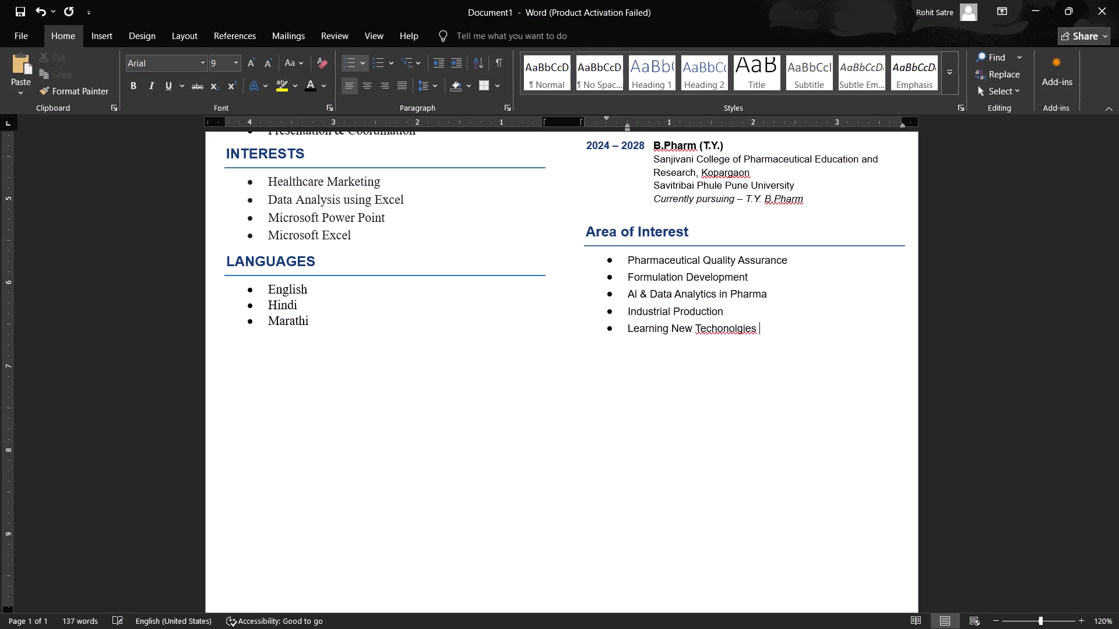
# Correct the misspelled last word of the newest bullet so it reads "Learning New Technologies".
pyautogui.click(723, 335)
pyautogui.press('BackSpace')
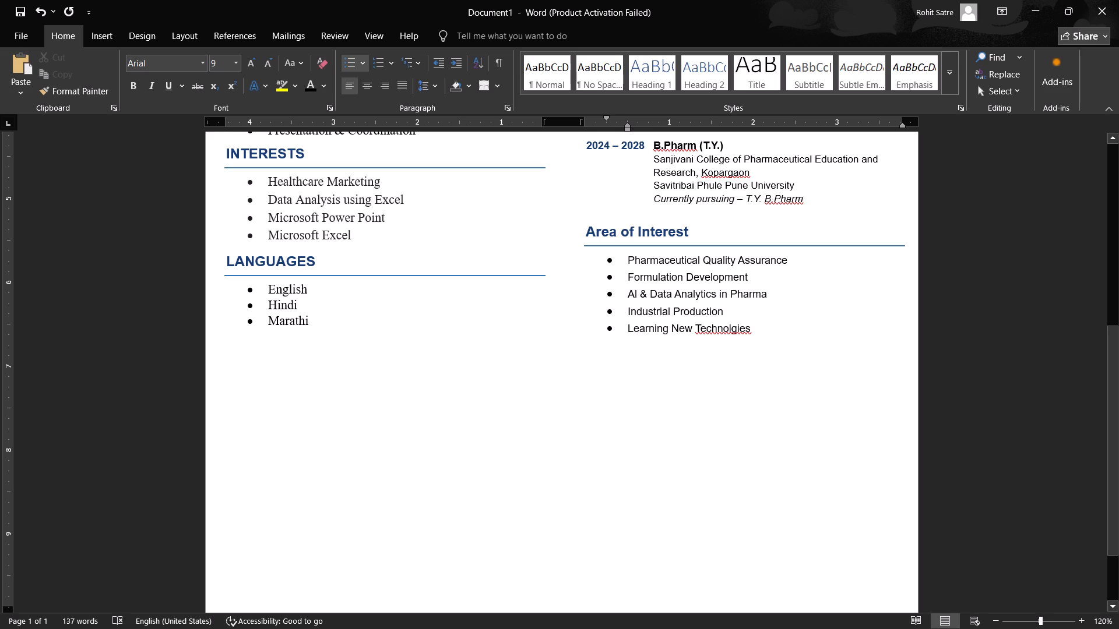
pyautogui.click(757, 331)
pyautogui.click(729, 330)
pyautogui.press('Right')
pyautogui.press('Right')
pyautogui.press('Down')
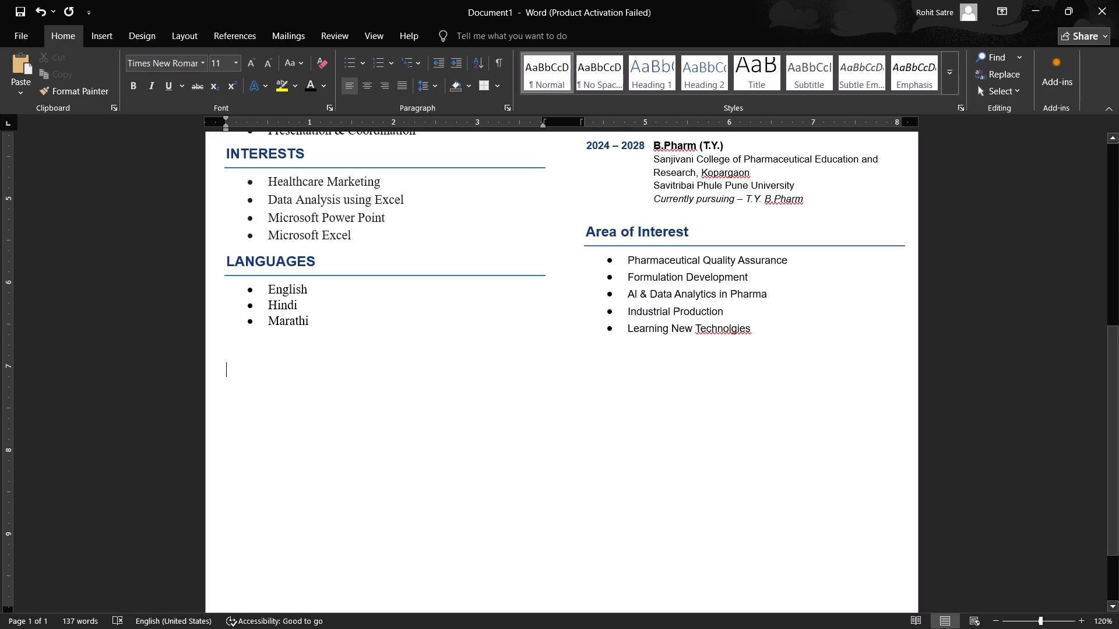
pyautogui.press('Right')
pyautogui.click(728, 331)
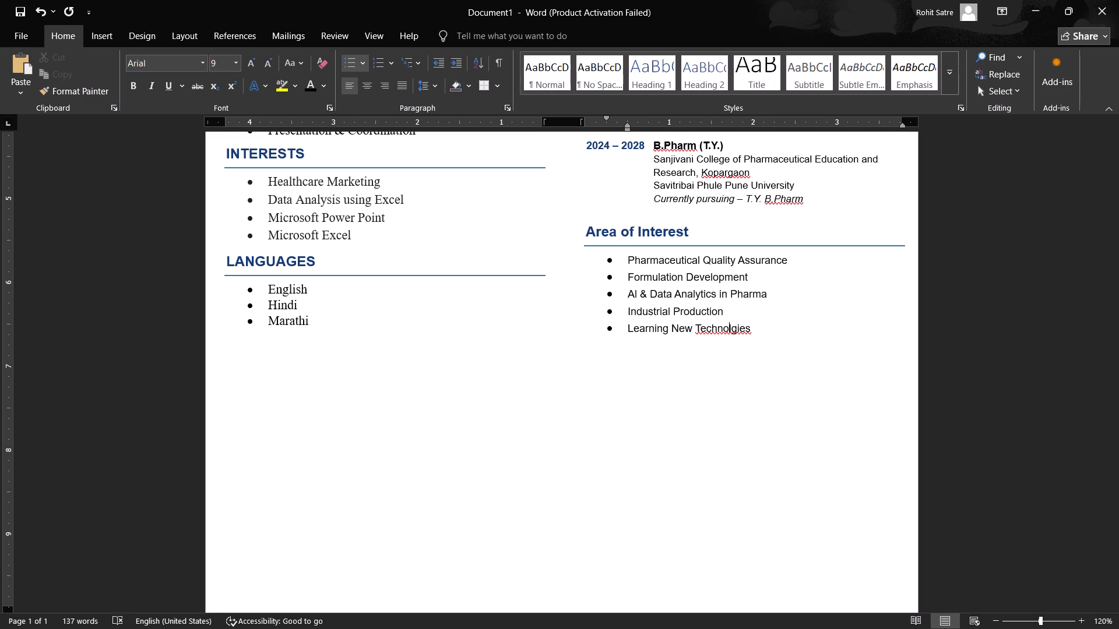
pyautogui.press('Right')
pyautogui.press('o')
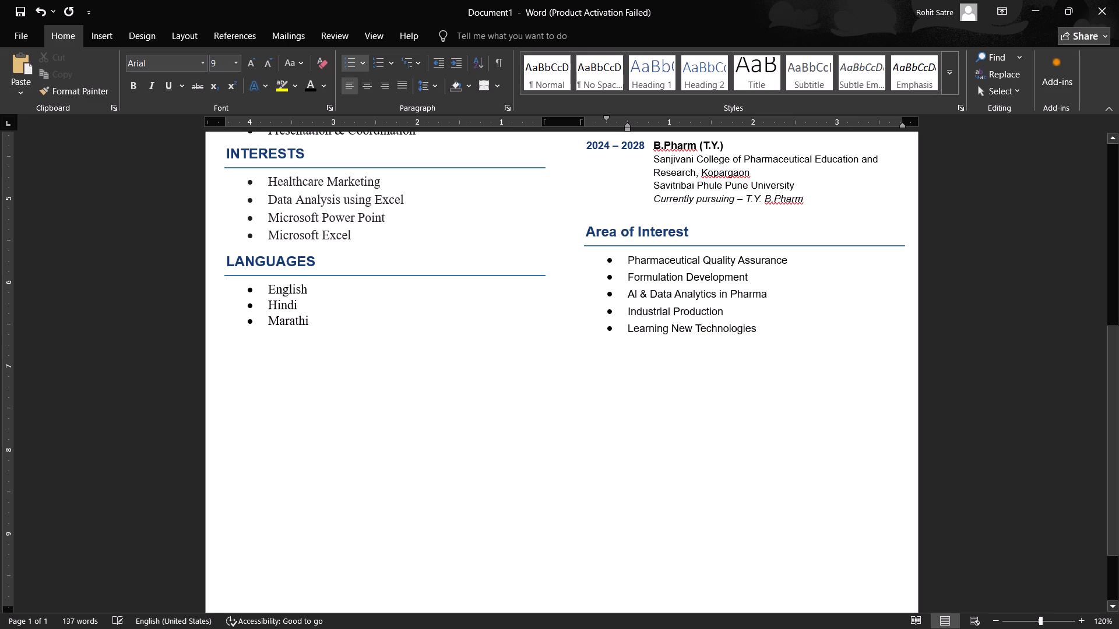
# Add a bullet reading "Pharmaceutical Reasearch" below "Learning New Technologies", copying its first word from the "Pharmaceutical Quality Assurance" bullet.
pyautogui.click(788, 335)
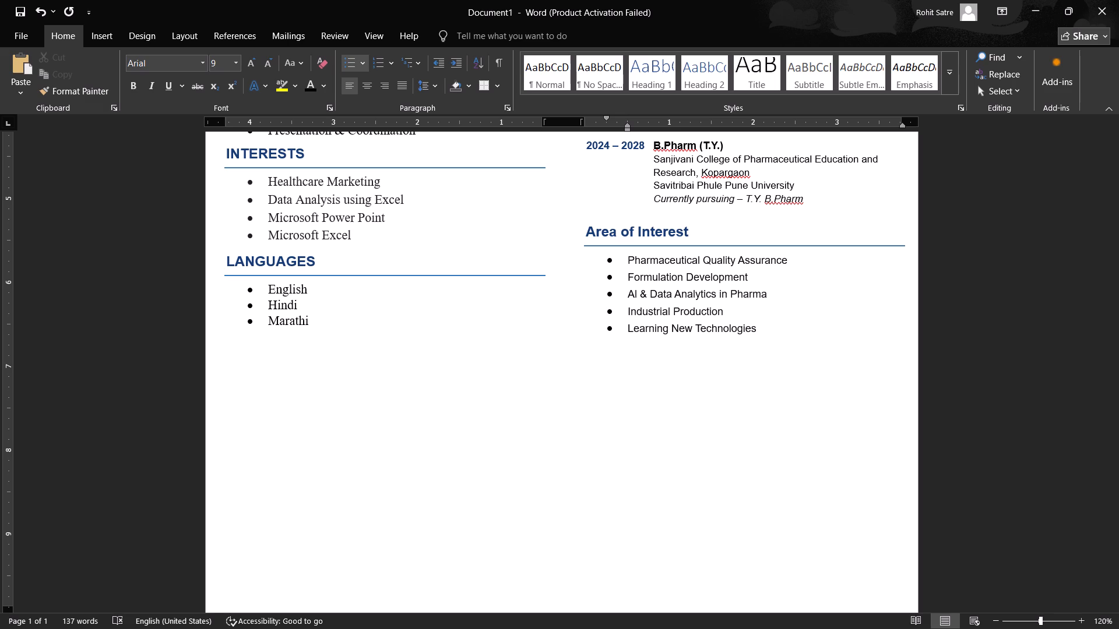
pyautogui.press('Return')
pyautogui.write('Phar')
pyautogui.write('masuitical')
pyautogui.press('space')
pyautogui.press('BackSpace')
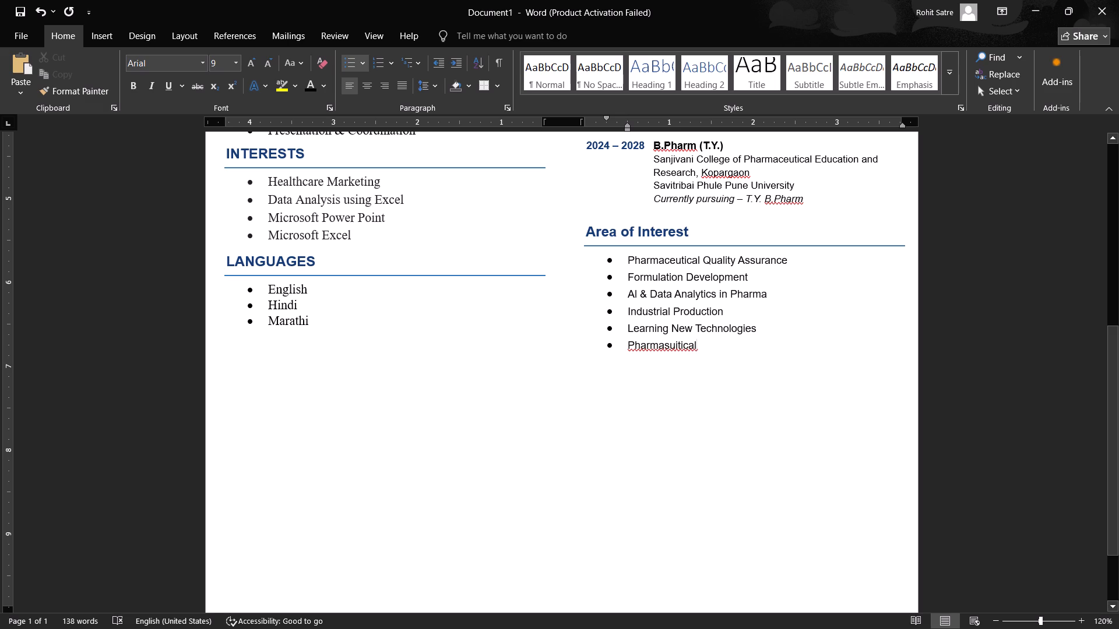
pyautogui.moveTo(701, 259); pyautogui.dragTo(659, 259)
pyautogui.moveTo(659, 259); pyautogui.dragTo(629, 262)
pyautogui.hotkey('ctrl', 'c')
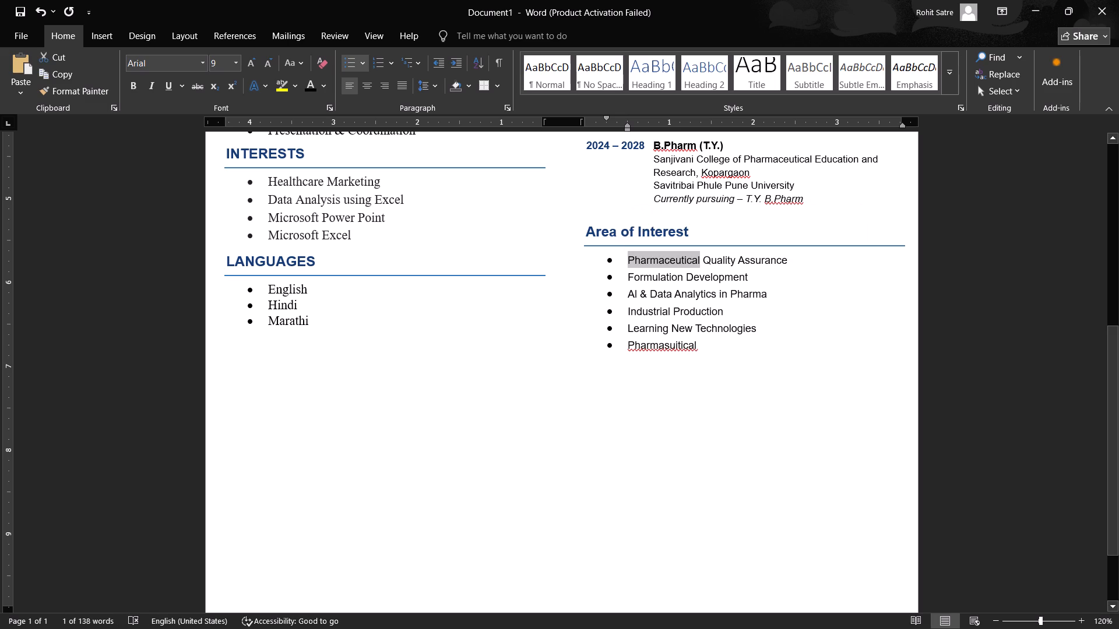
pyautogui.moveTo(698, 345); pyautogui.dragTo(623, 345)
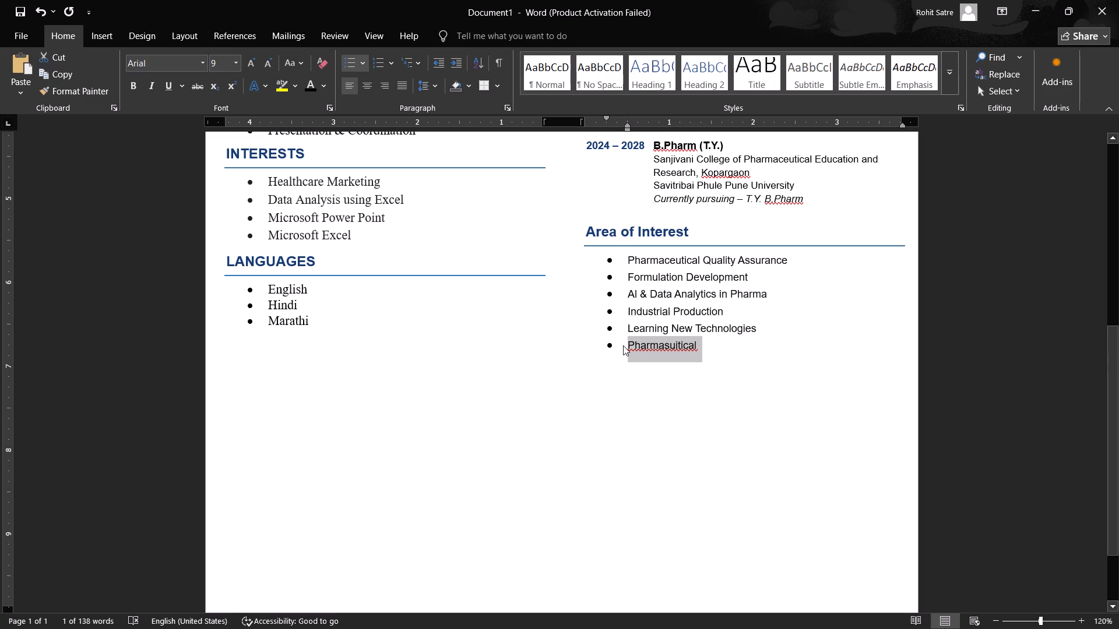
pyautogui.hotkey('ctrl', 'v')
pyautogui.press('space')
pyautogui.write('Reasearch')
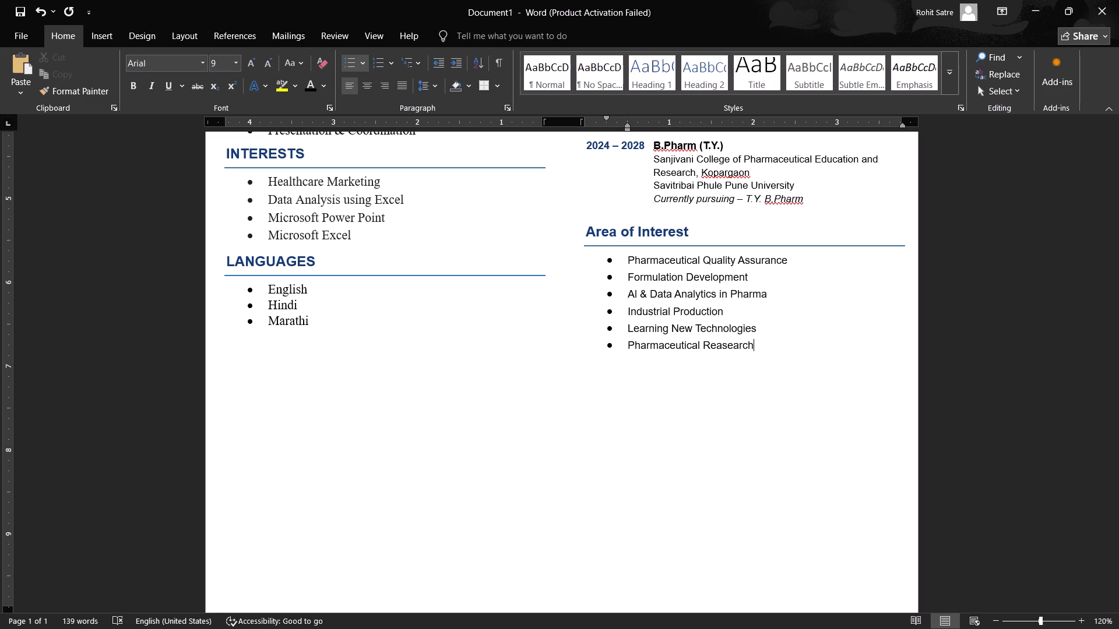
# End the "Area of Interest" list with an empty, unbulleted and unindented line below the last bullet.
pyautogui.press('Return')
pyautogui.press('BackSpace')
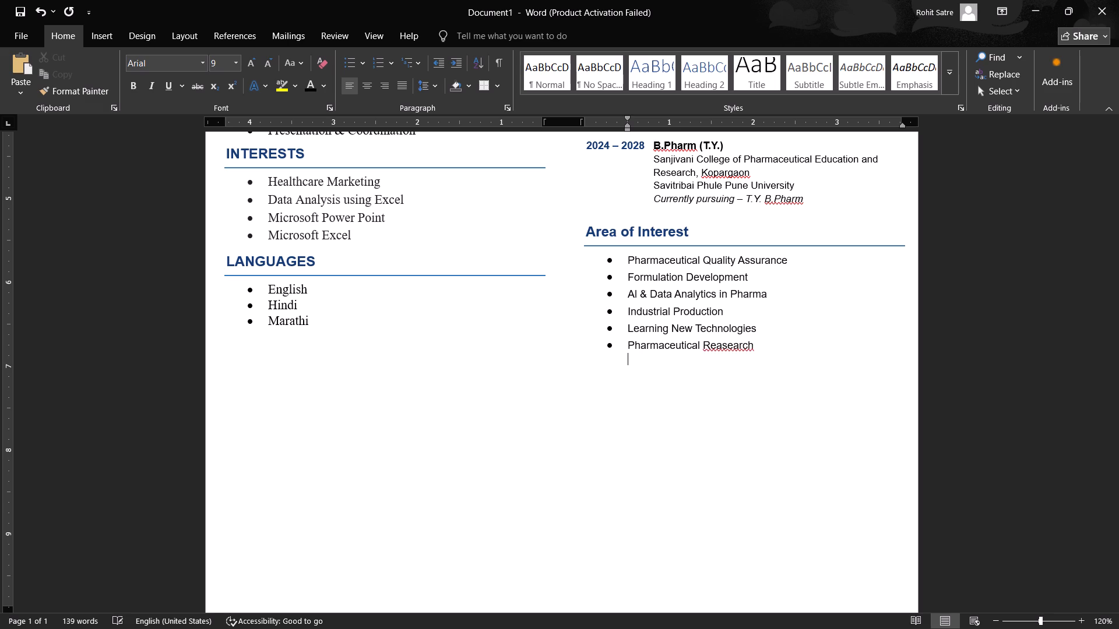
pyautogui.press('BackSpace')
# Compare the header and remaining sections of the editable source resume with the full-page layout of Document1.
pyautogui.hotkey('alt', 'Tab')
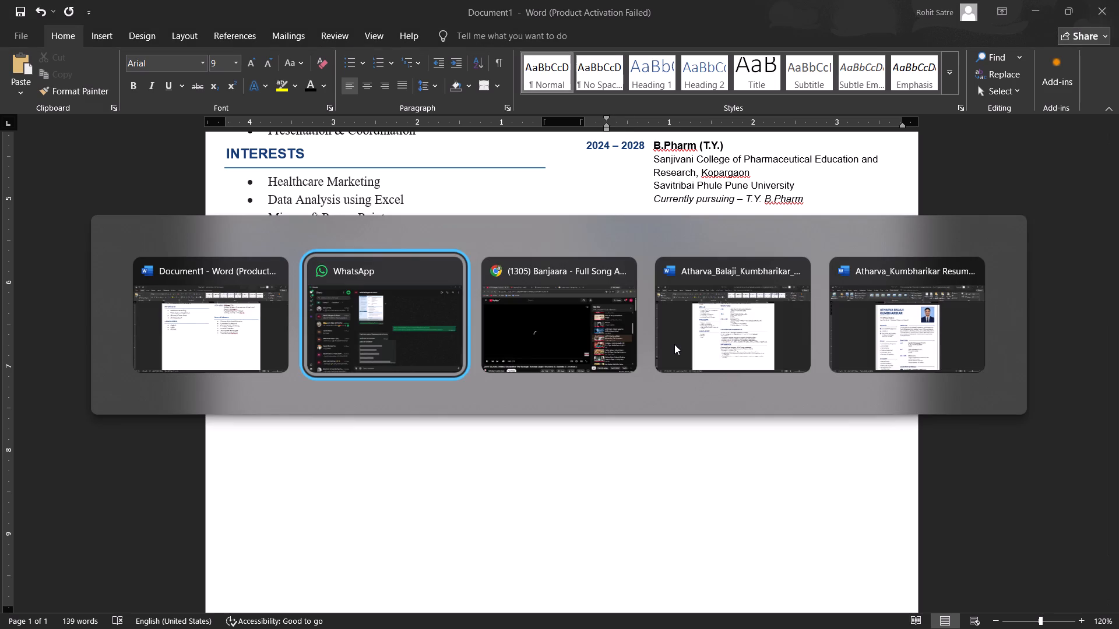
pyautogui.hotkey('alt', 'Tab')
pyautogui.hotkey('alt', 'Tab')
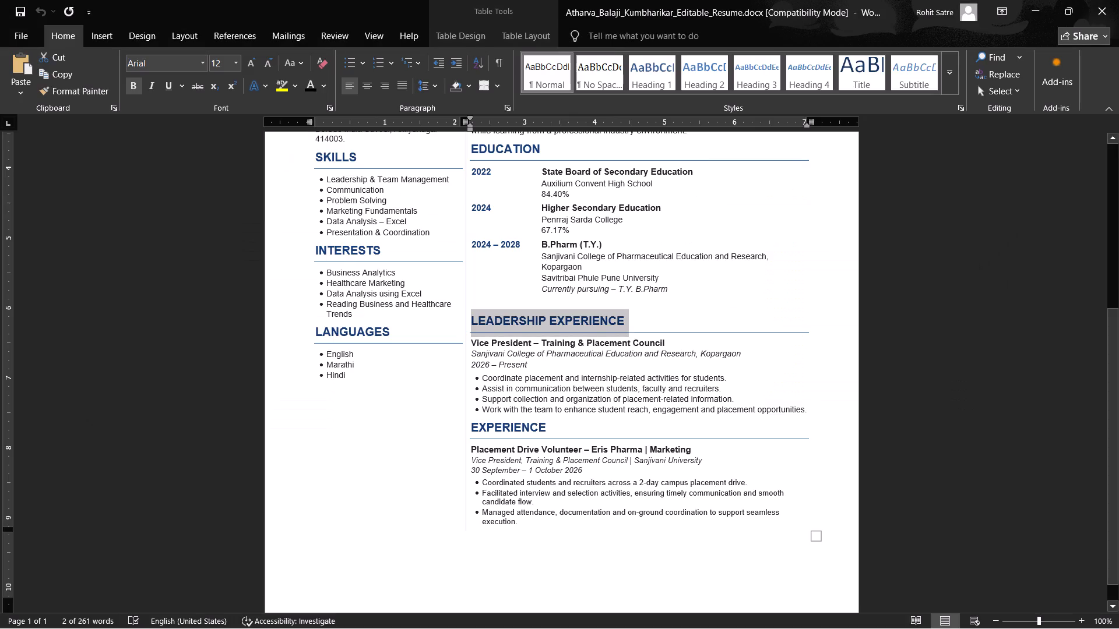
pyautogui.scroll(-1, 672, 473)
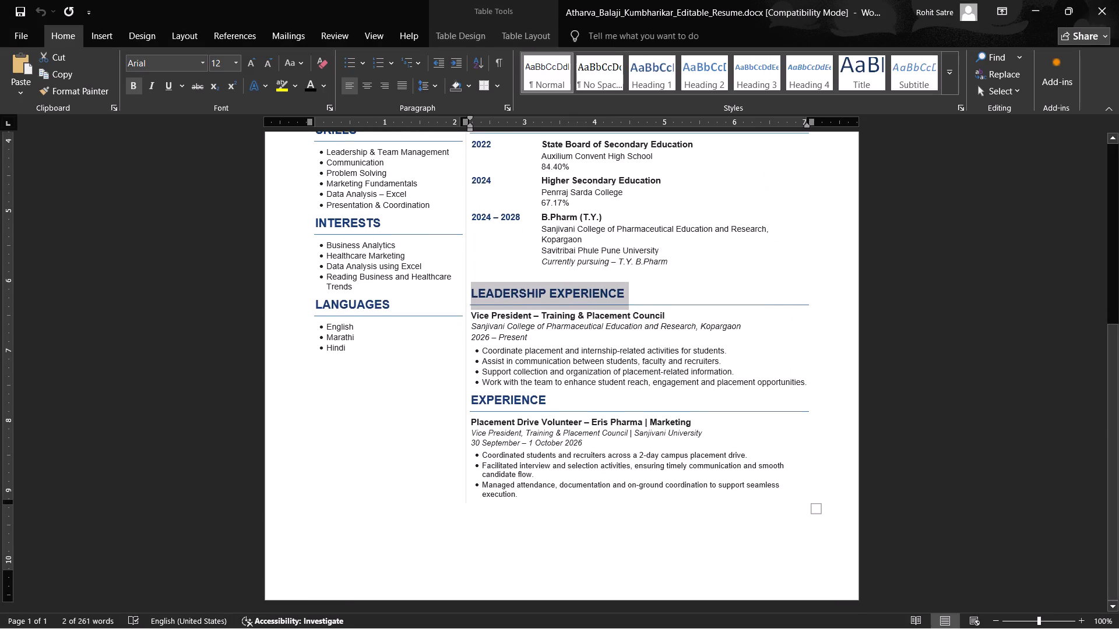
pyautogui.hotkey('alt', 'Tab')
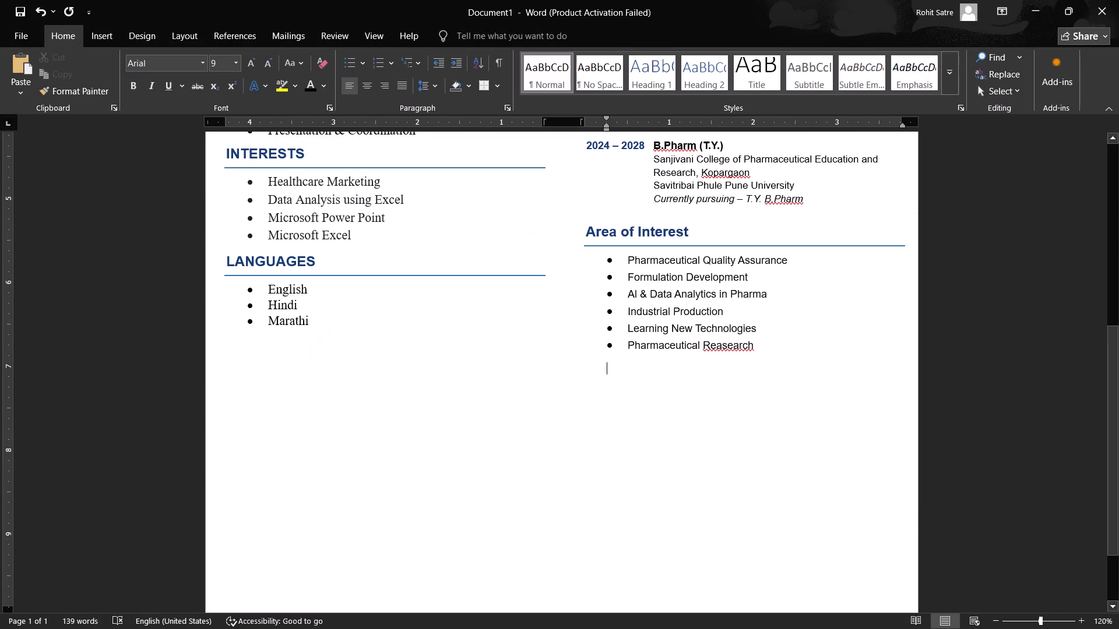
pyautogui.keyDown('ctrl'); pyautogui.scroll(-9, 545, 411); pyautogui.keyUp('ctrl')
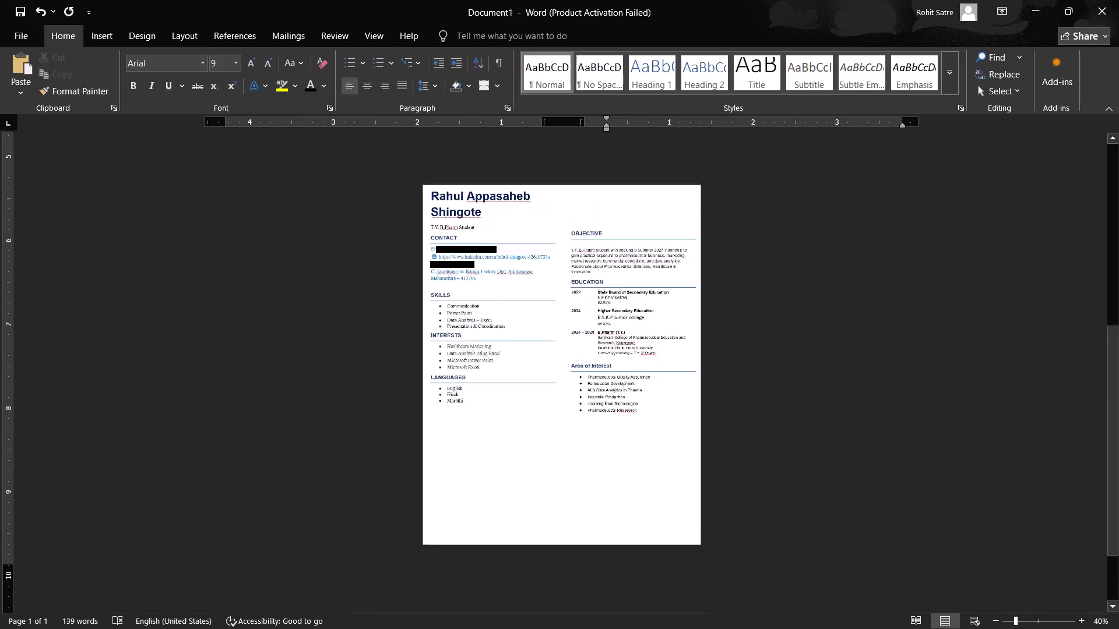
pyautogui.keyDown('ctrl'); pyautogui.scroll(4, 545, 411); pyautogui.keyUp('ctrl')
pyautogui.keyDown('ctrl'); pyautogui.scroll(-3, 545, 411); pyautogui.keyUp('ctrl')
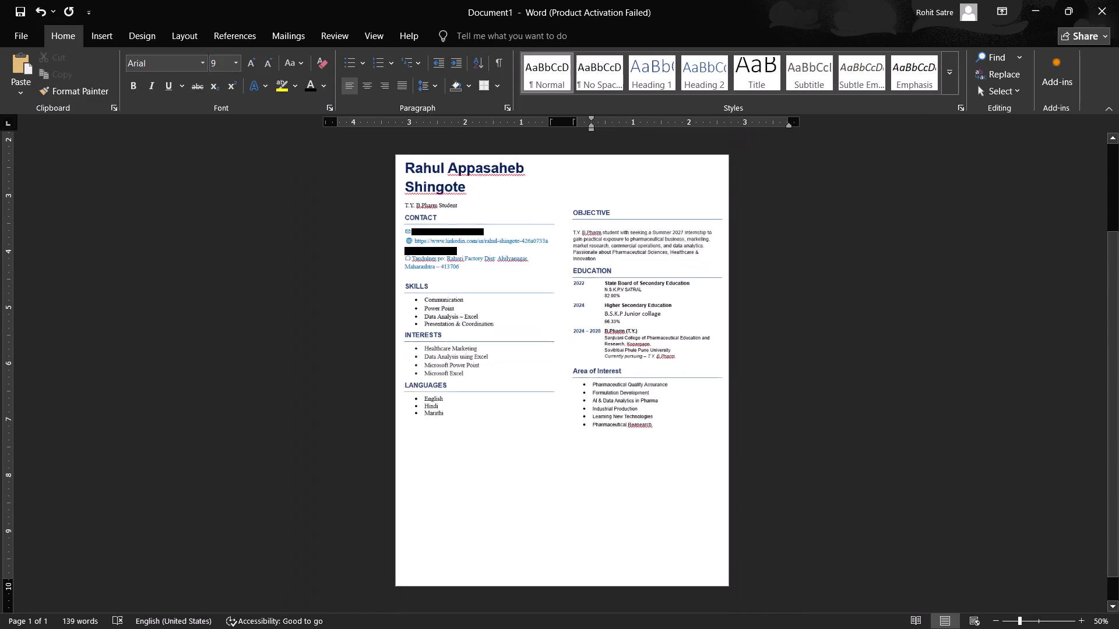
pyautogui.keyDown('ctrl'); pyautogui.scroll(1, 545, 411); pyautogui.keyUp('ctrl')
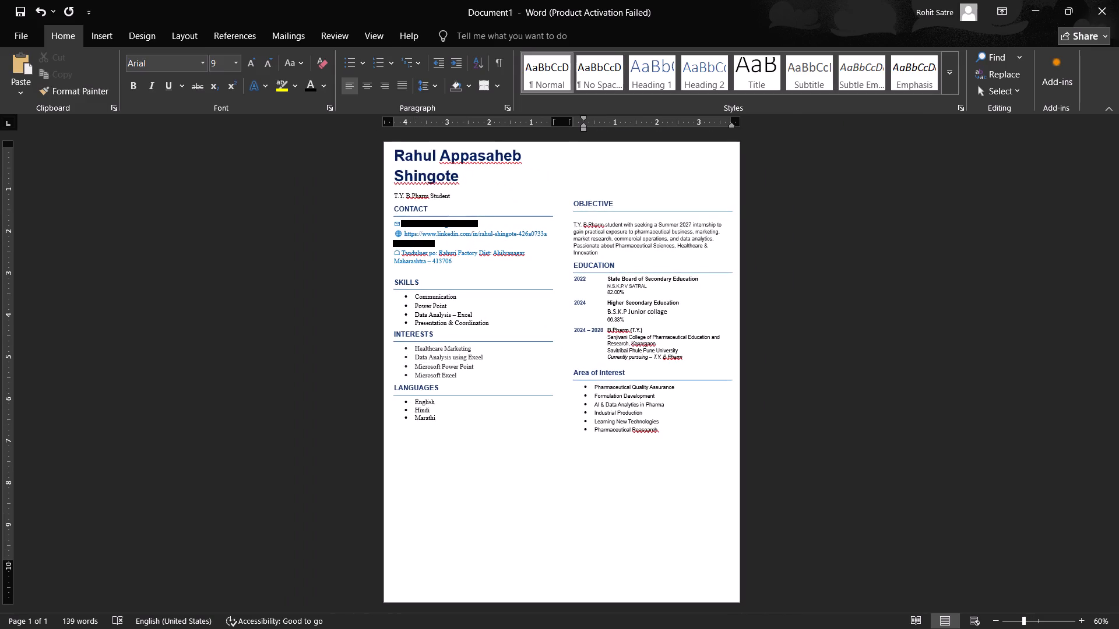
pyautogui.click(458, 197)
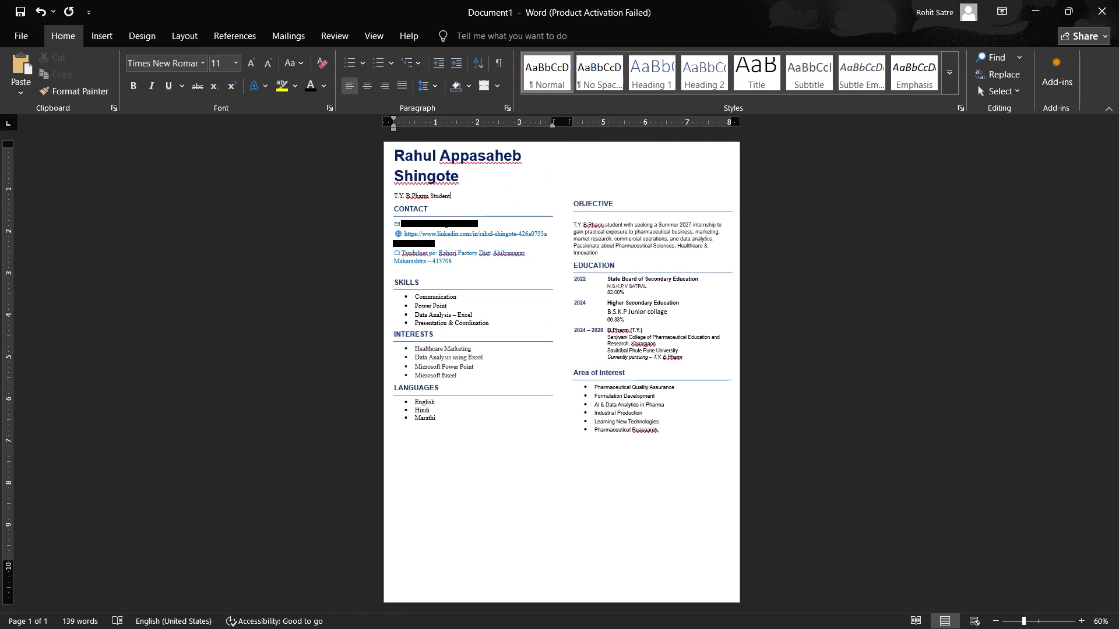
pyautogui.click(436, 215)
pyautogui.hotkey('alt', 'Tab')
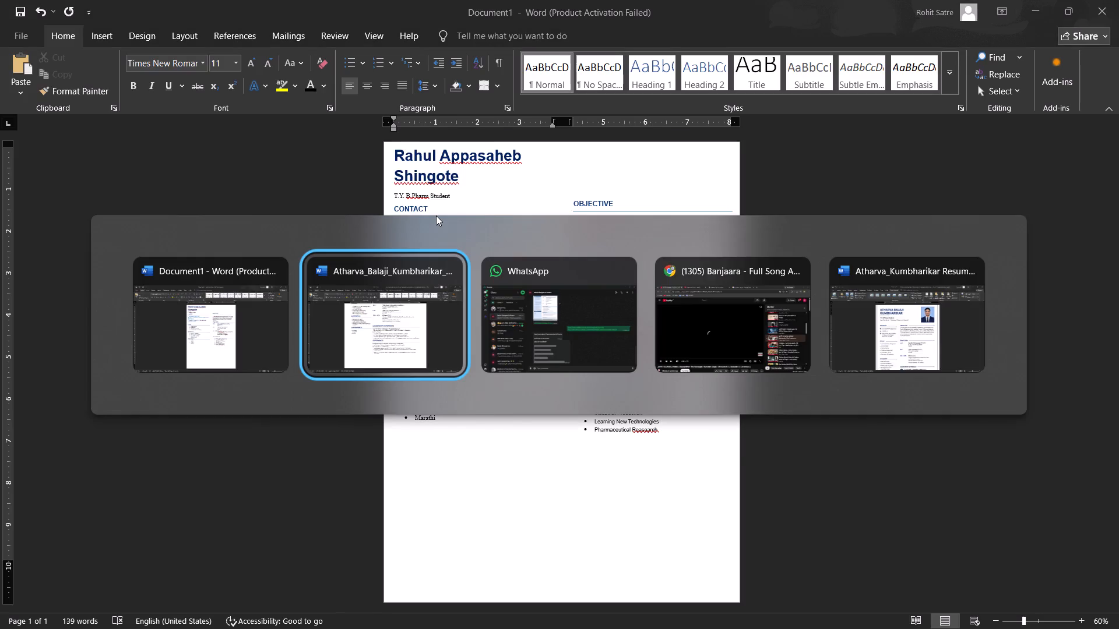
pyautogui.scroll(6, 379, 289)
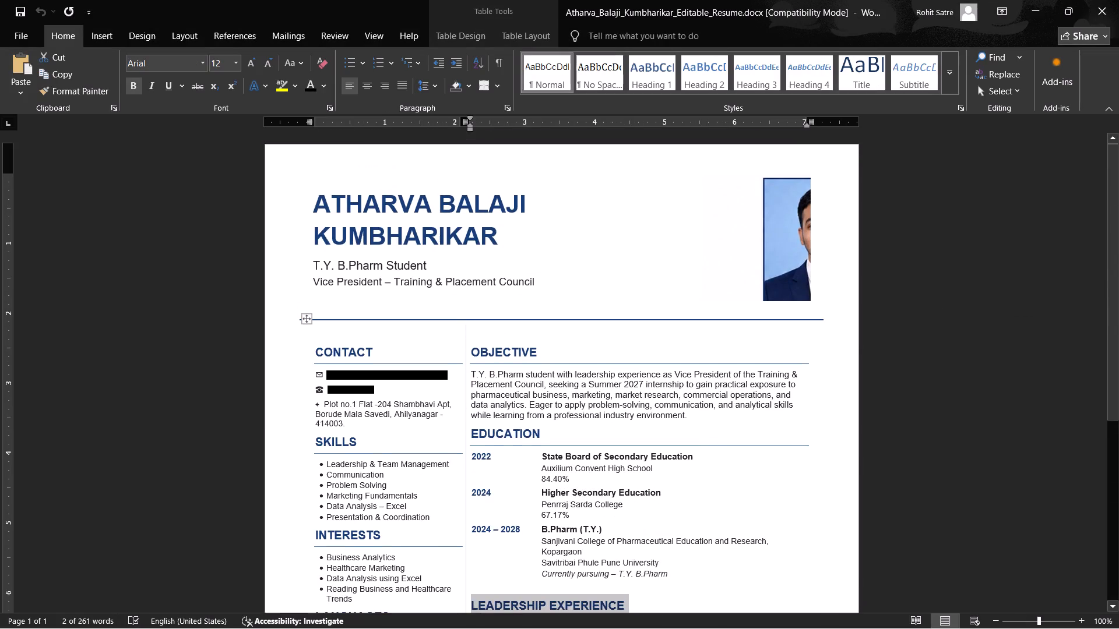
pyautogui.scroll(-2, 435, 465)
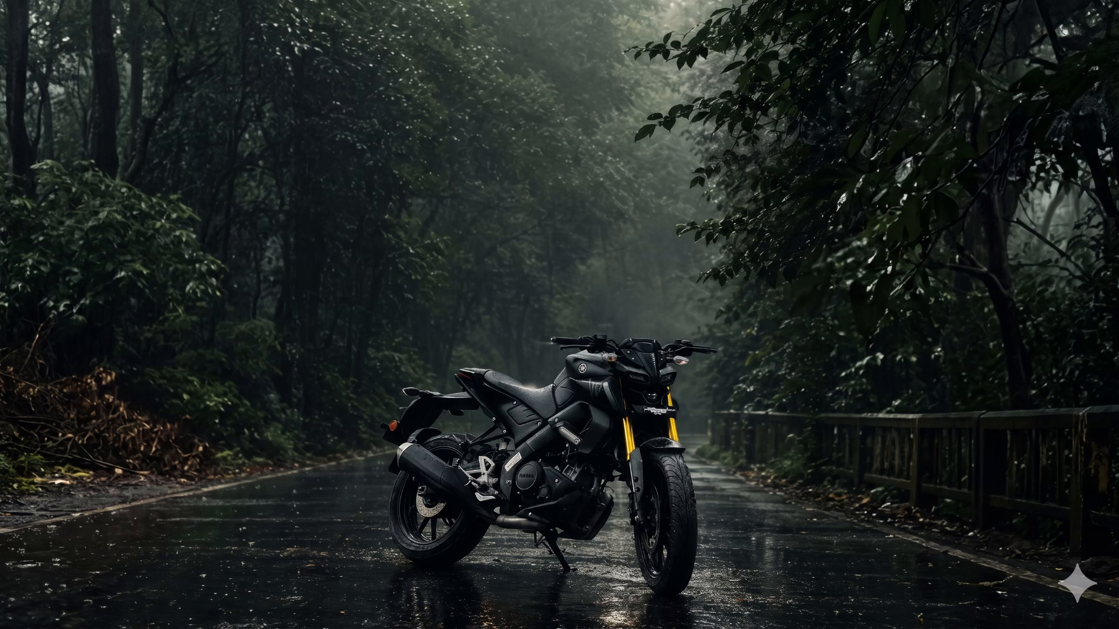
# Switch to File Explorer and open the Desktop folder.
pyautogui.click(549, 621)
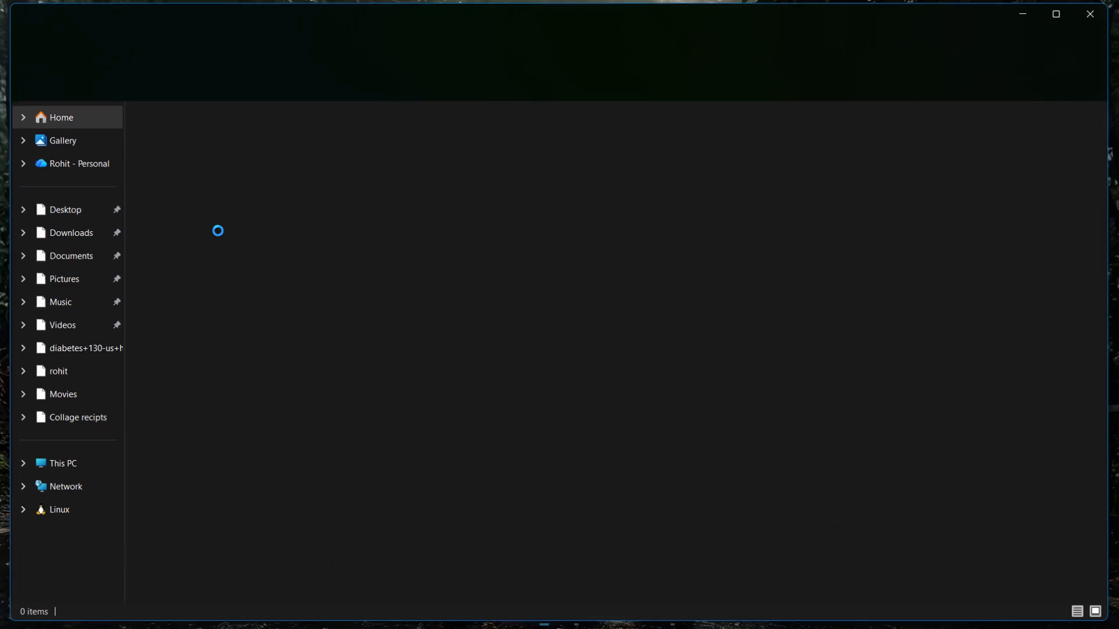
pyautogui.click(59, 207)
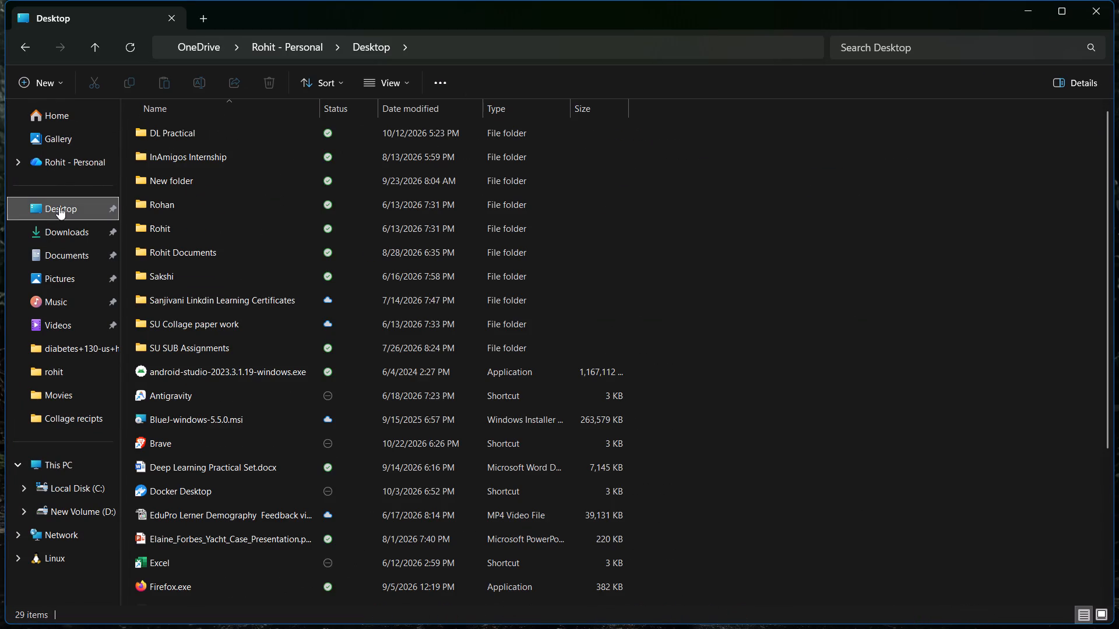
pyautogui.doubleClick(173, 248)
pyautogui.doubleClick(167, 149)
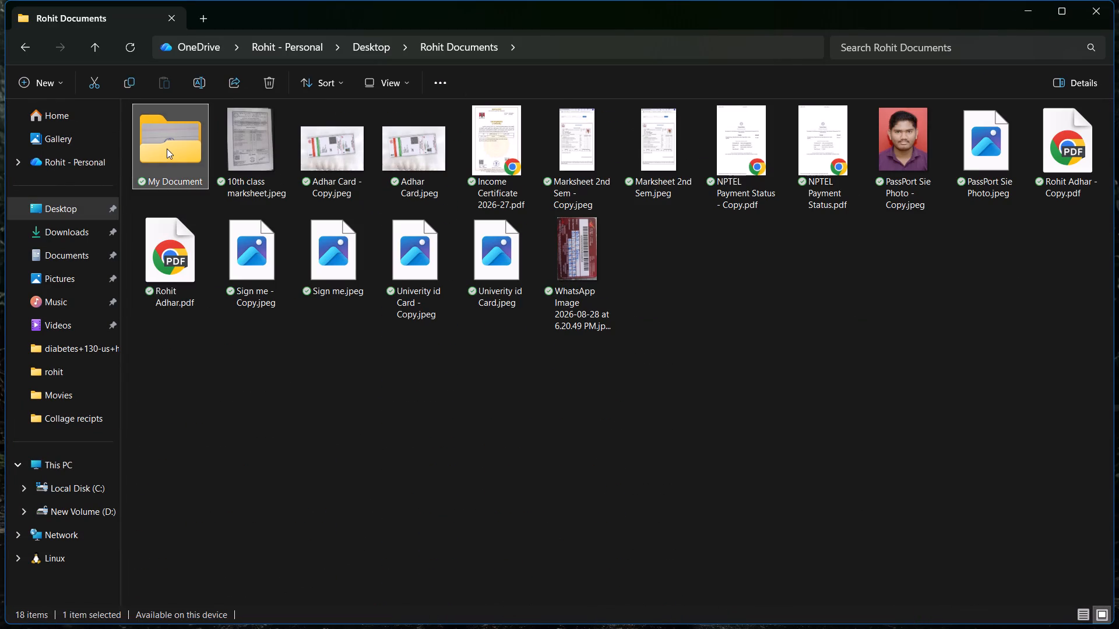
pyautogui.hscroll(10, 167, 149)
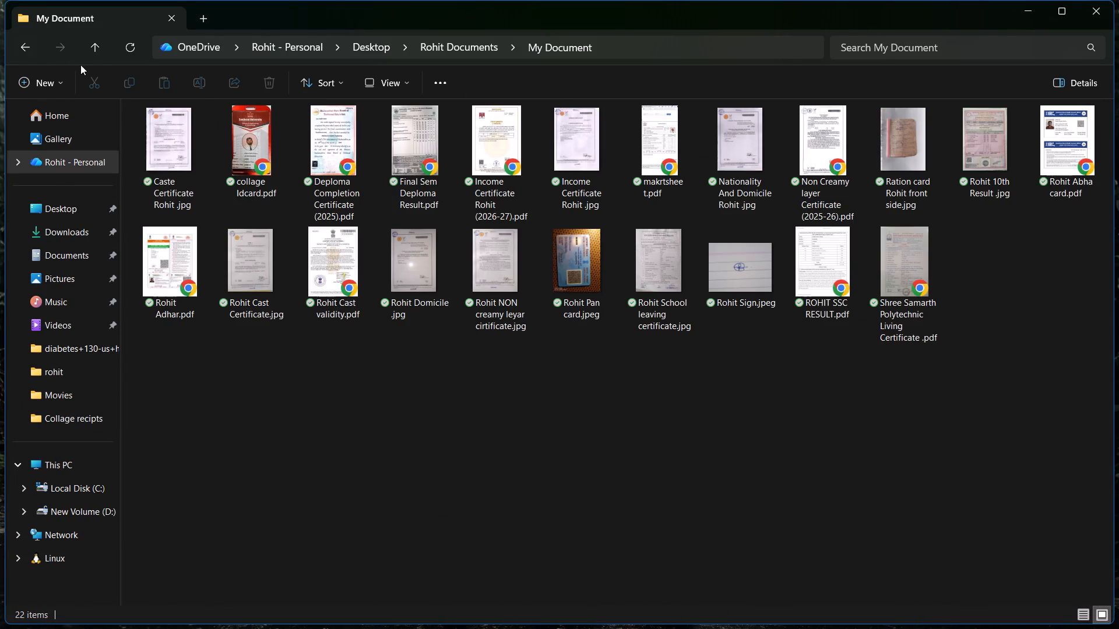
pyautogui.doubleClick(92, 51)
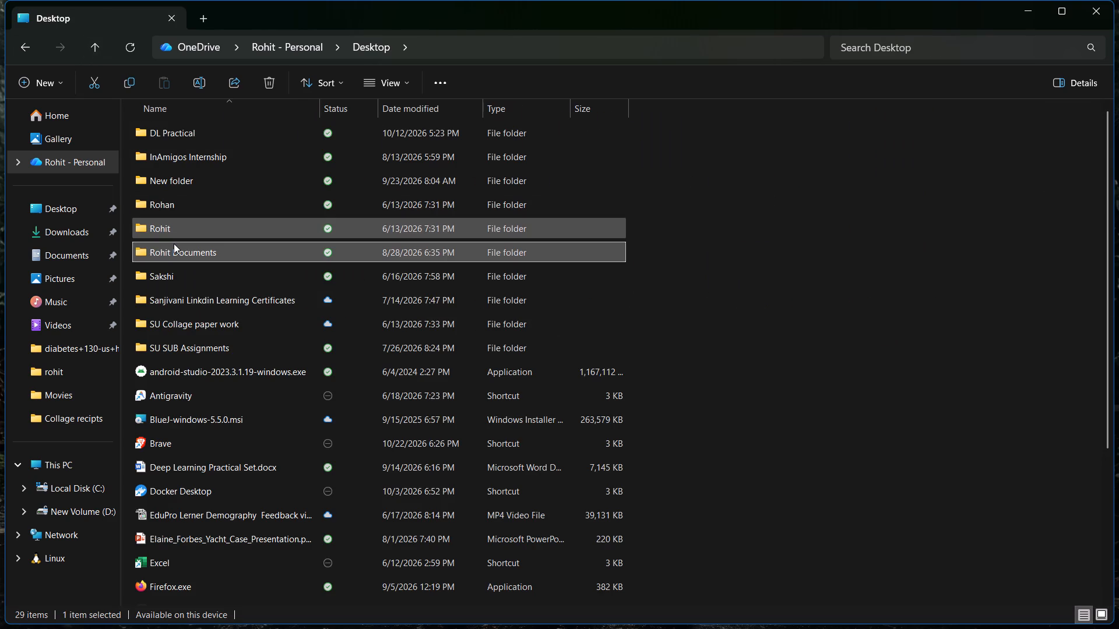
# Open the existing resume PDF whose file name ends in "New" from the Resume folder inside the Rohit folder.
pyautogui.doubleClick(181, 237)
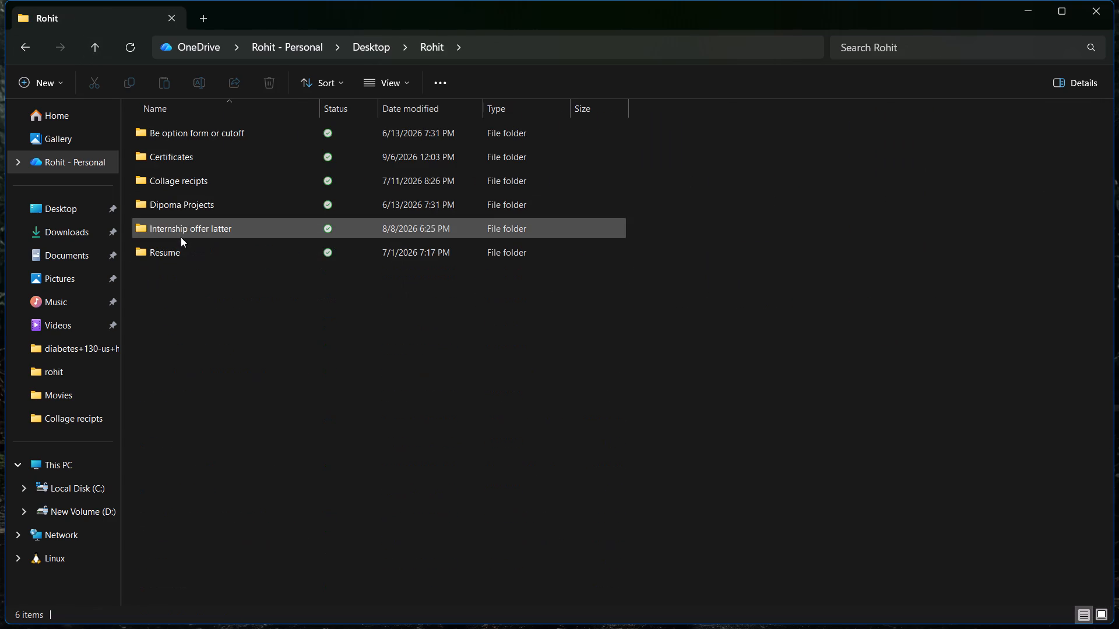
pyautogui.doubleClick(173, 249)
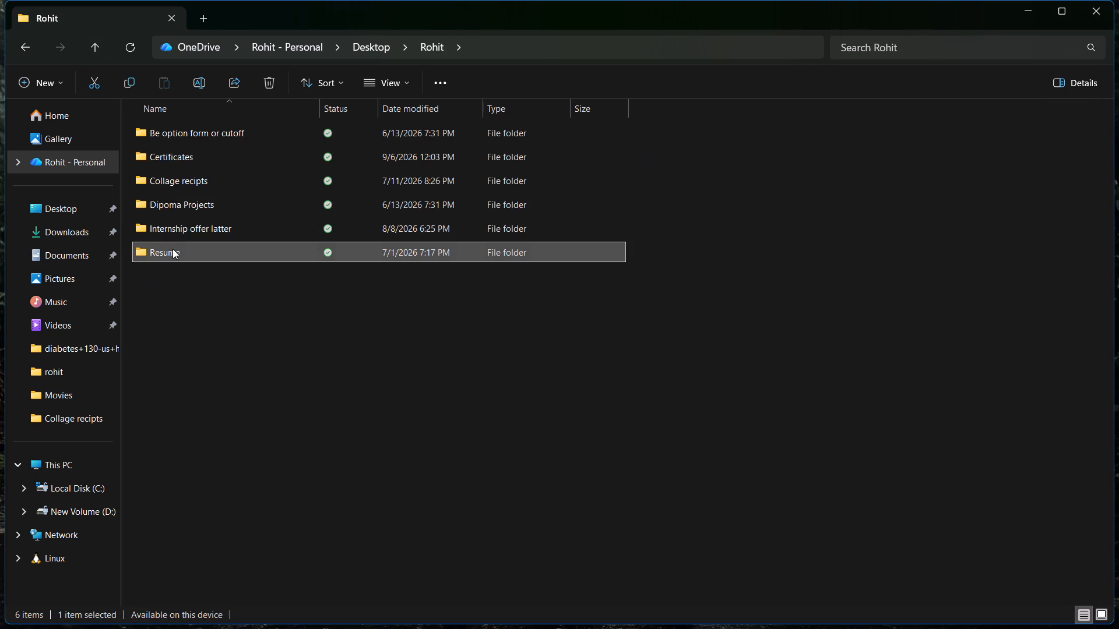
pyautogui.doubleClick(217, 160)
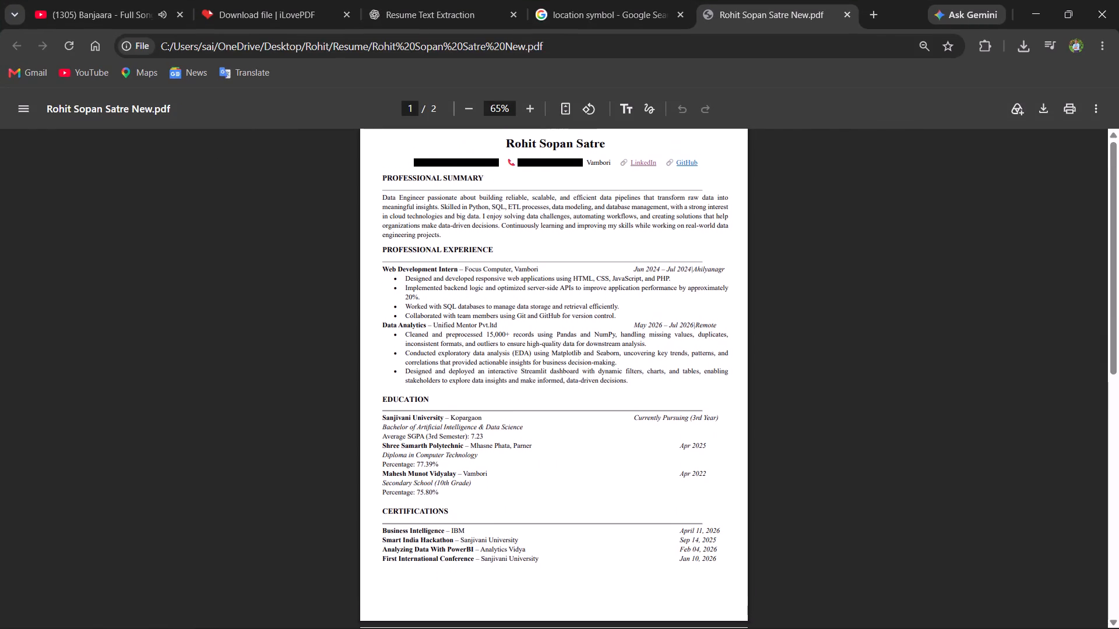
# Follow the LinkedIn link in the contact line of the resume PDF.
pyautogui.moveTo(556, 245); pyautogui.dragTo(631, 185)
pyautogui.click(631, 185)
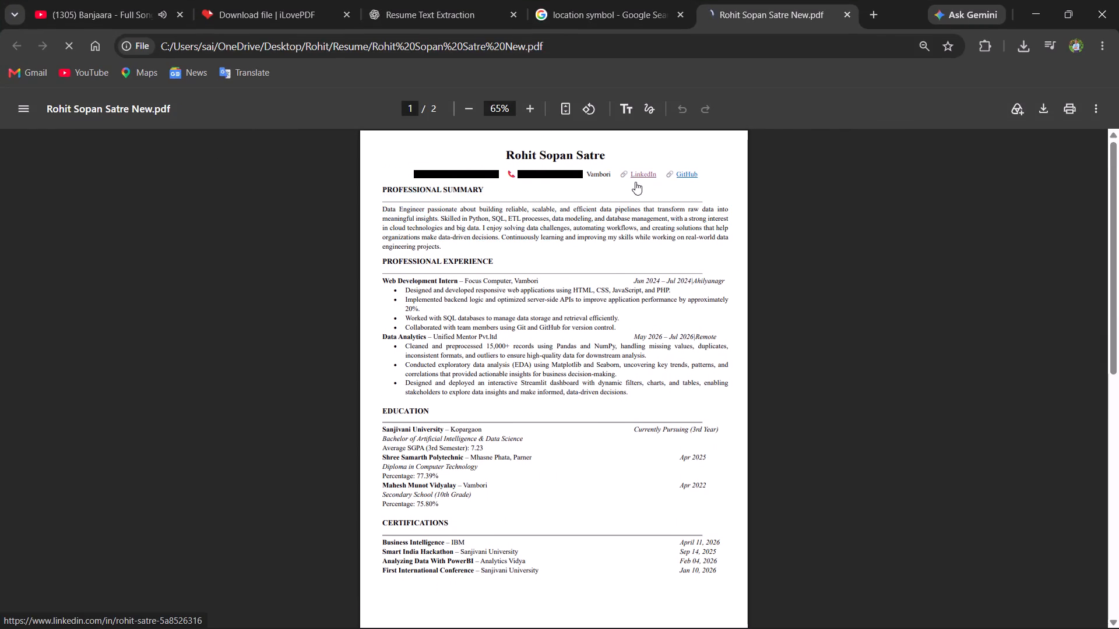
pyautogui.click(636, 181)
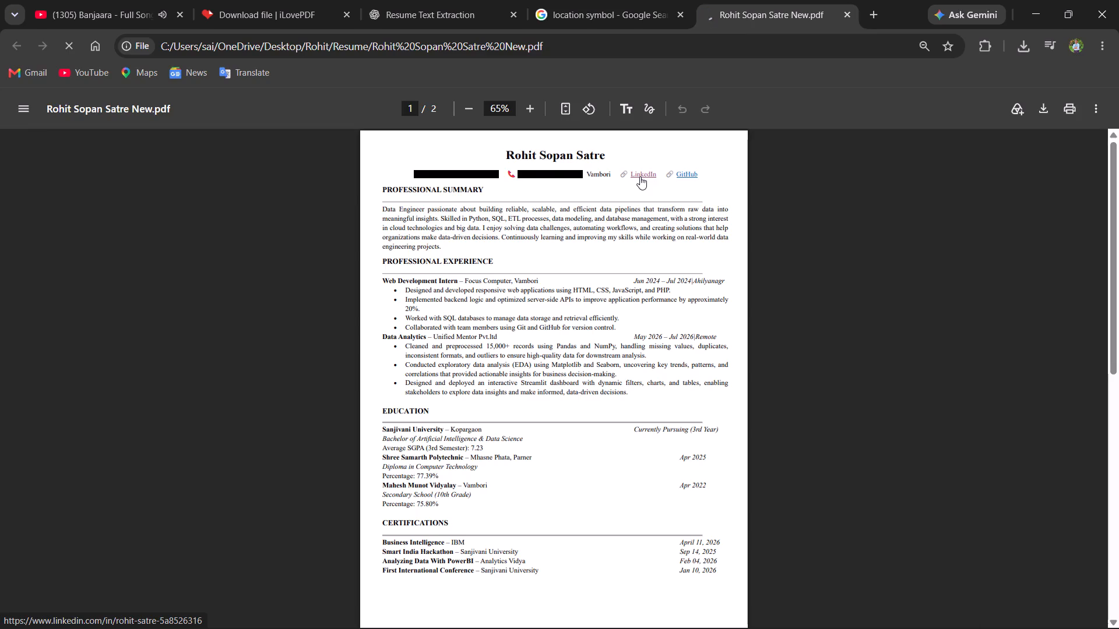
pyautogui.click(640, 176)
# Switch to Document1 in Word and re-enter the line break before the LinkedIn line under CONTACT.
pyautogui.hotkey('alt', 'Tab')
pyautogui.hotkey('alt', 'Tab')
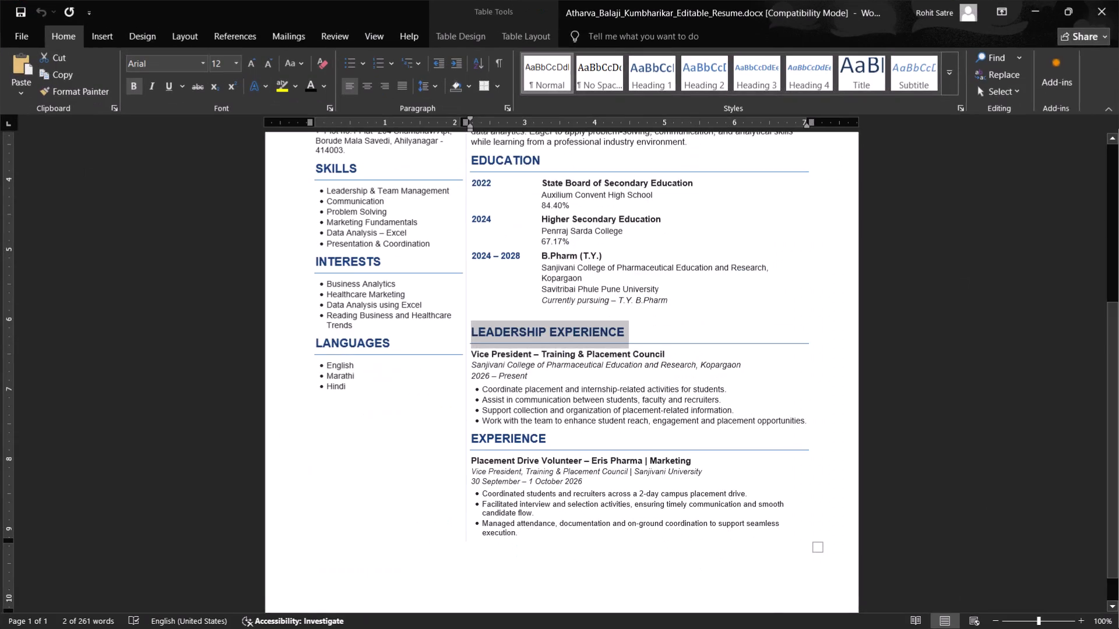
pyautogui.hotkey('alt', 'Tab')
pyautogui.hotkey('alt', 'Tab')
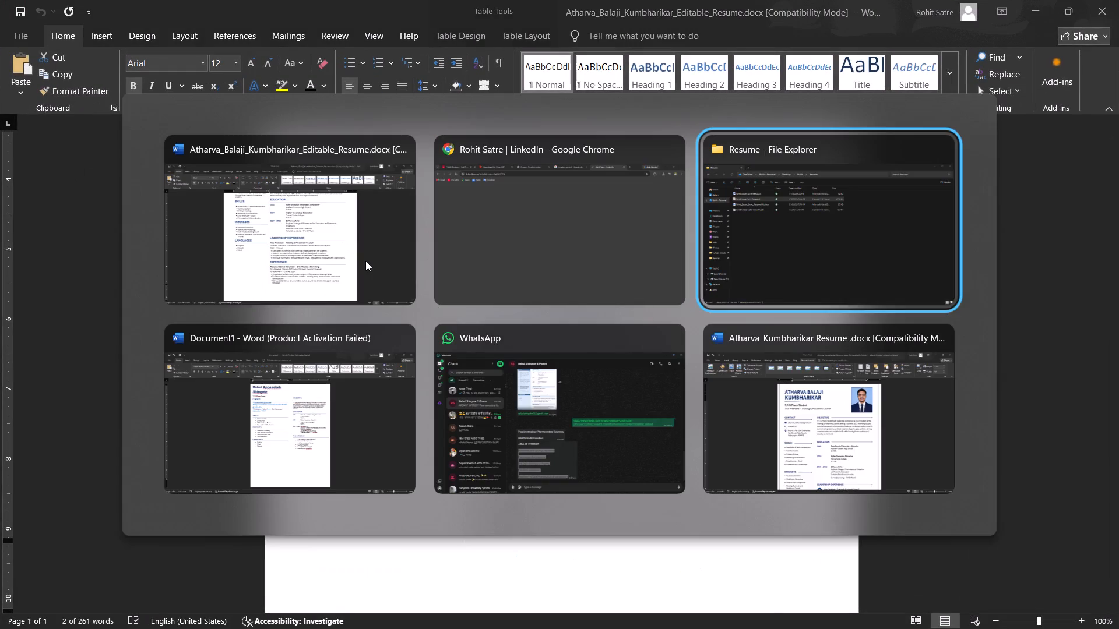
pyautogui.hotkey('alt', 'Tab')
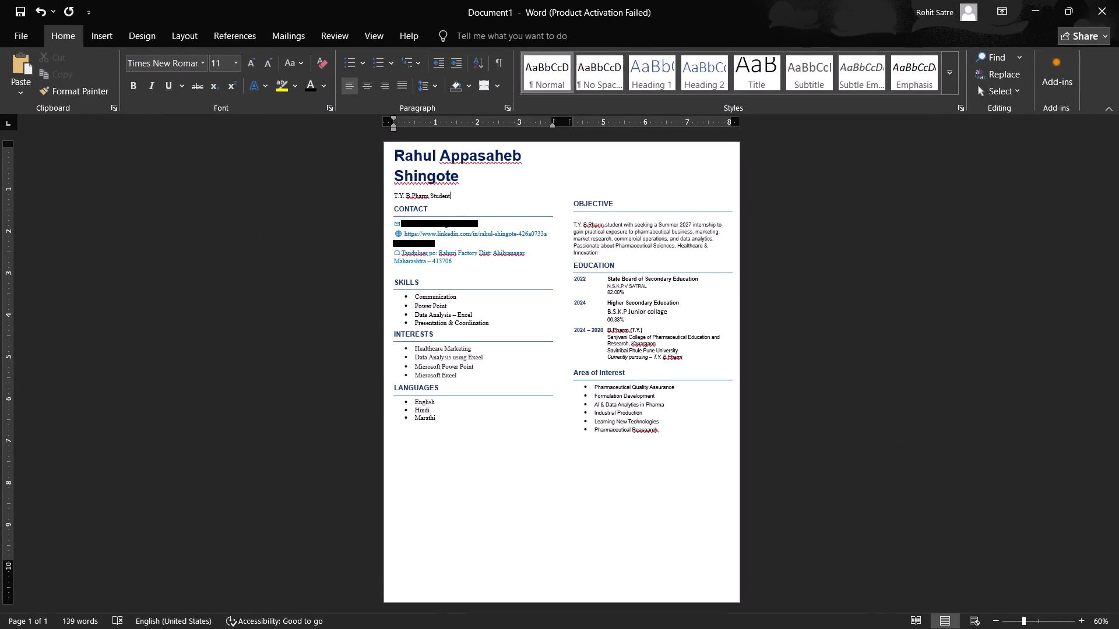
pyautogui.click(395, 234)
pyautogui.press('BackSpace')
pyautogui.press('Return')
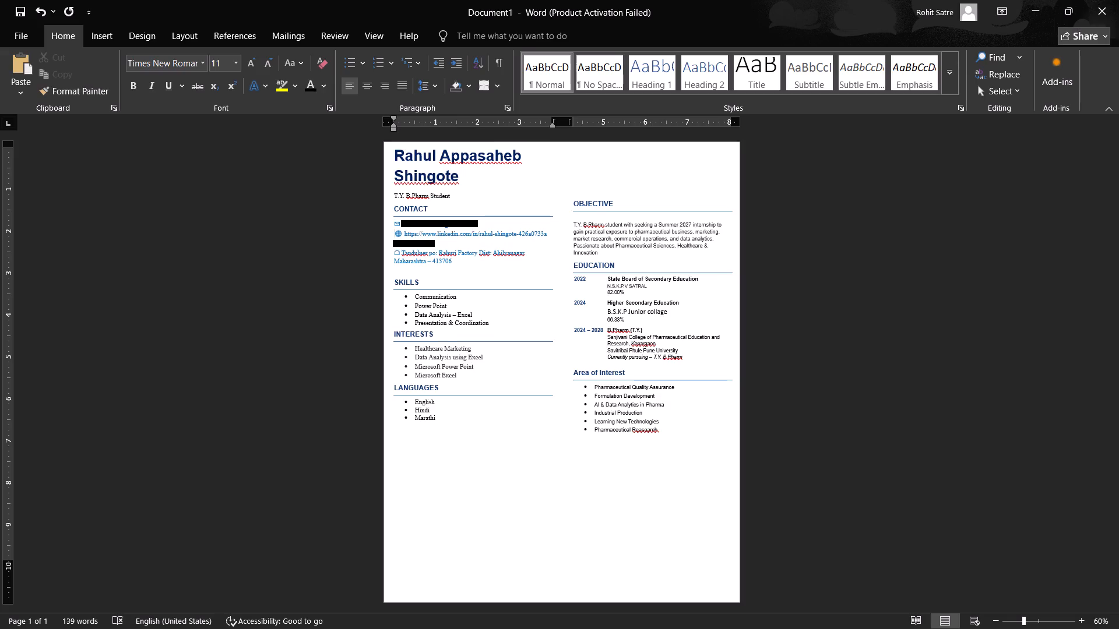
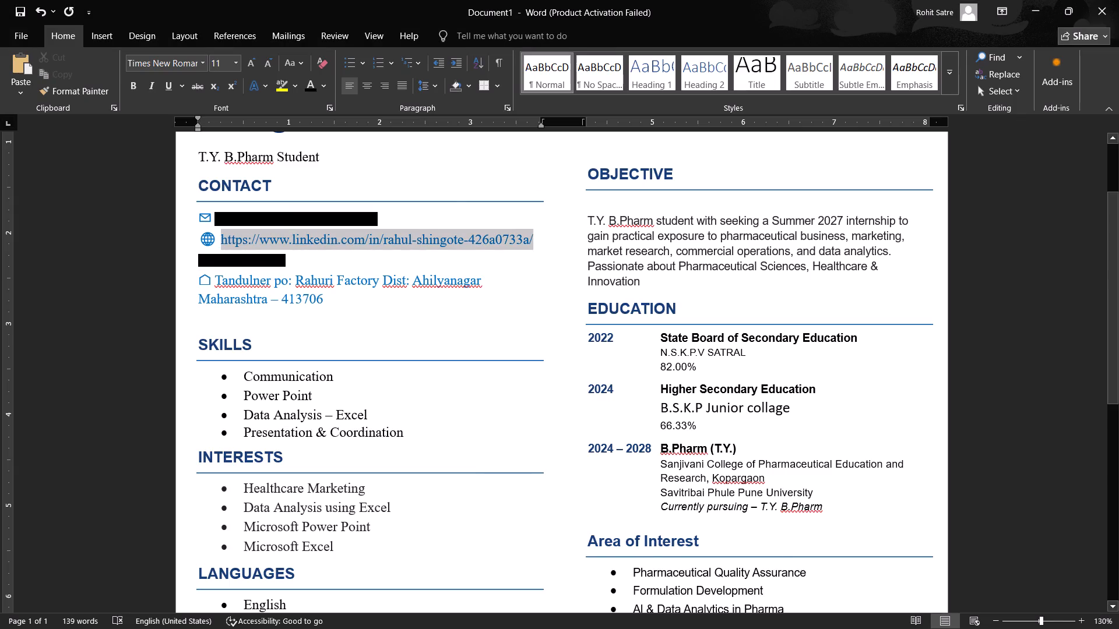
pyautogui.moveTo(226, 236); pyautogui.dragTo(219, 240)
pyautogui.click(223, 241)
pyautogui.moveTo(223, 241); pyautogui.dragTo(290, 231)
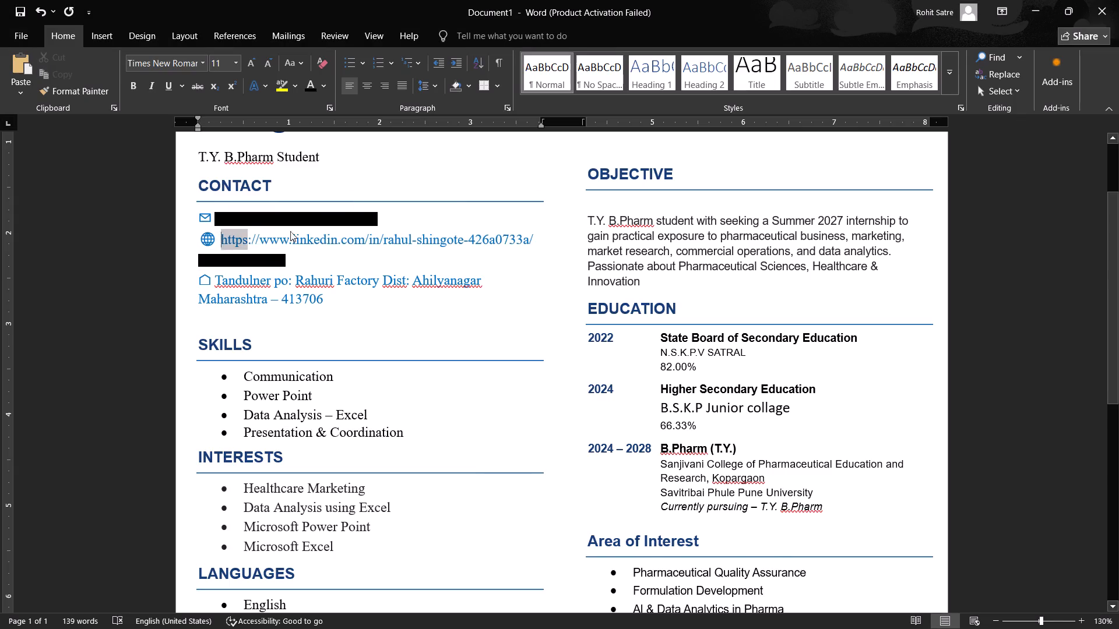
pyautogui.moveTo(290, 231); pyautogui.dragTo(536, 239)
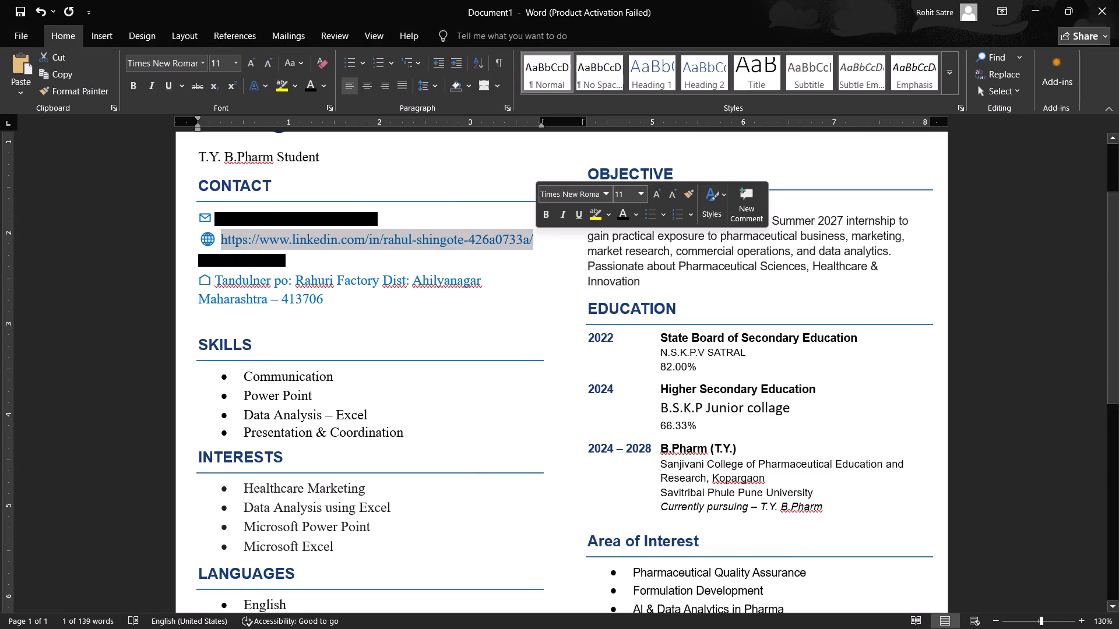
pyautogui.hotkey('ctrl', 'k')
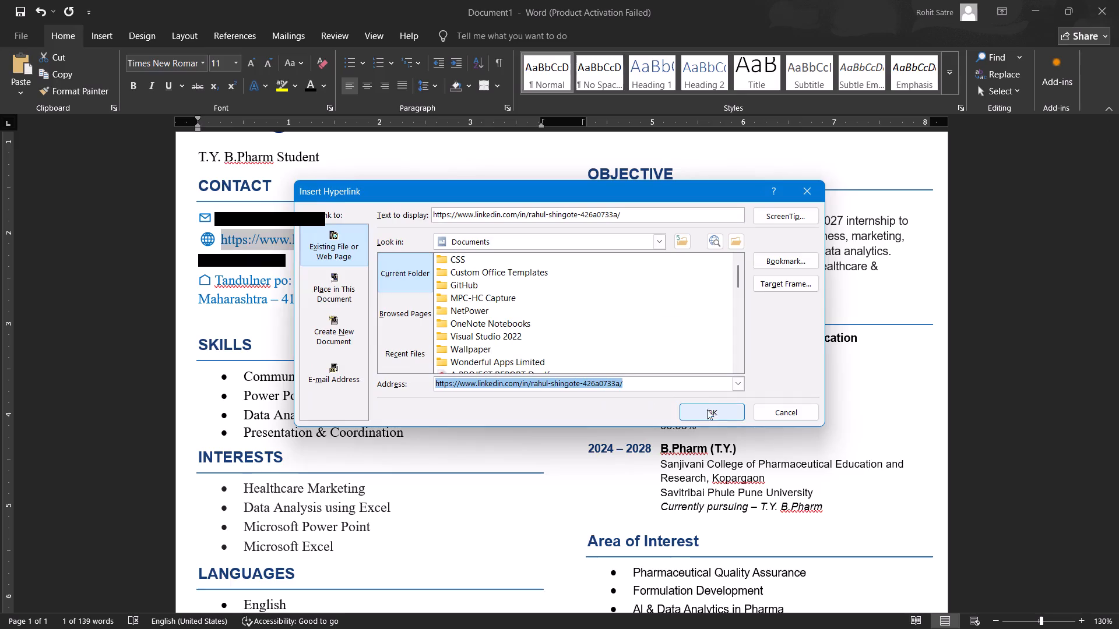
pyautogui.click(709, 415)
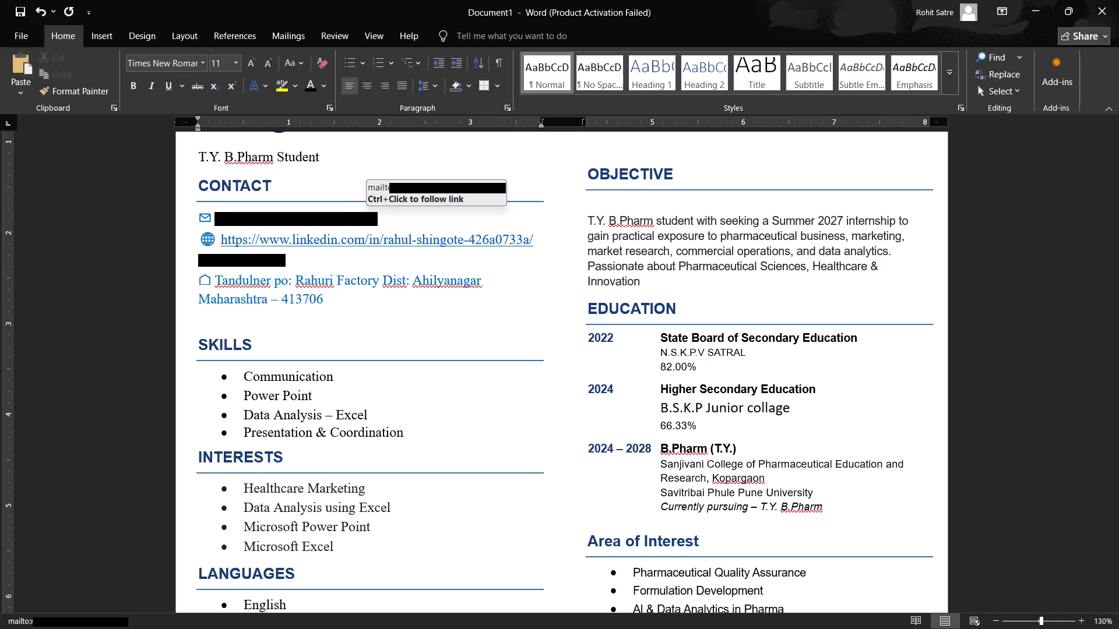
# Test the resume's LinkedIn hyperlink by following it to the profile in Chrome, and close the opened page.
pyautogui.keyDown('ctrl'); pyautogui.click(385, 238); pyautogui.keyUp('ctrl')
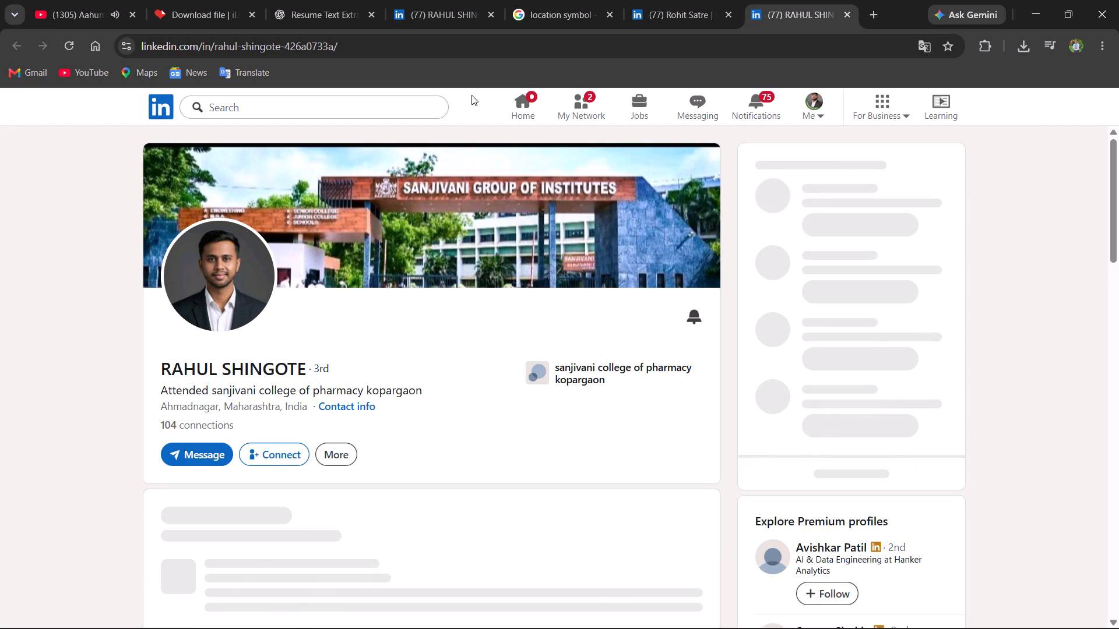
pyautogui.click(849, 10)
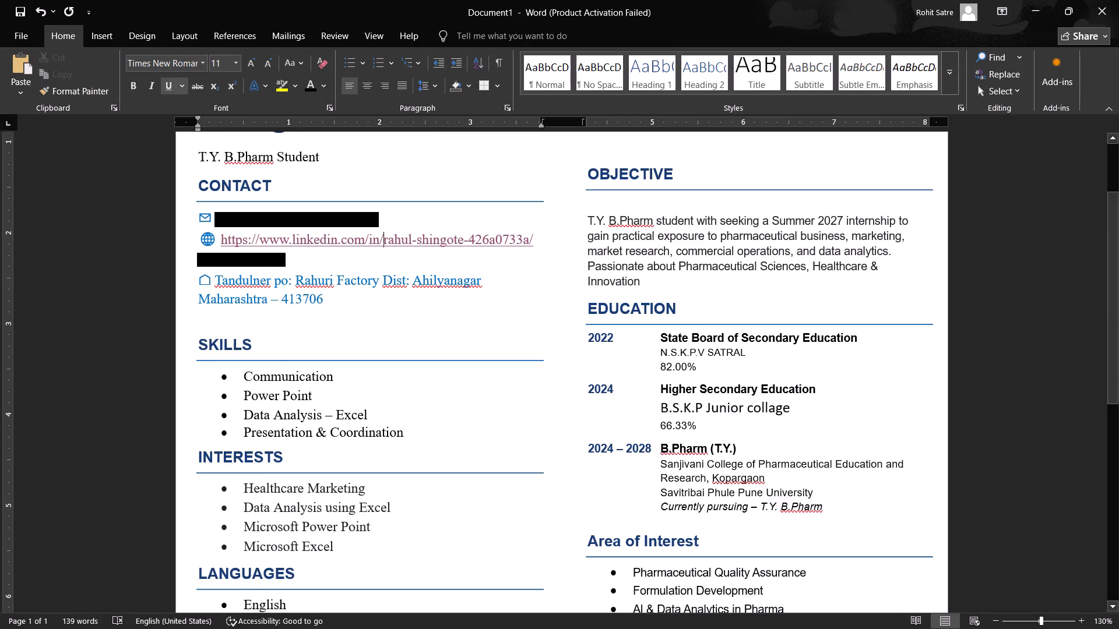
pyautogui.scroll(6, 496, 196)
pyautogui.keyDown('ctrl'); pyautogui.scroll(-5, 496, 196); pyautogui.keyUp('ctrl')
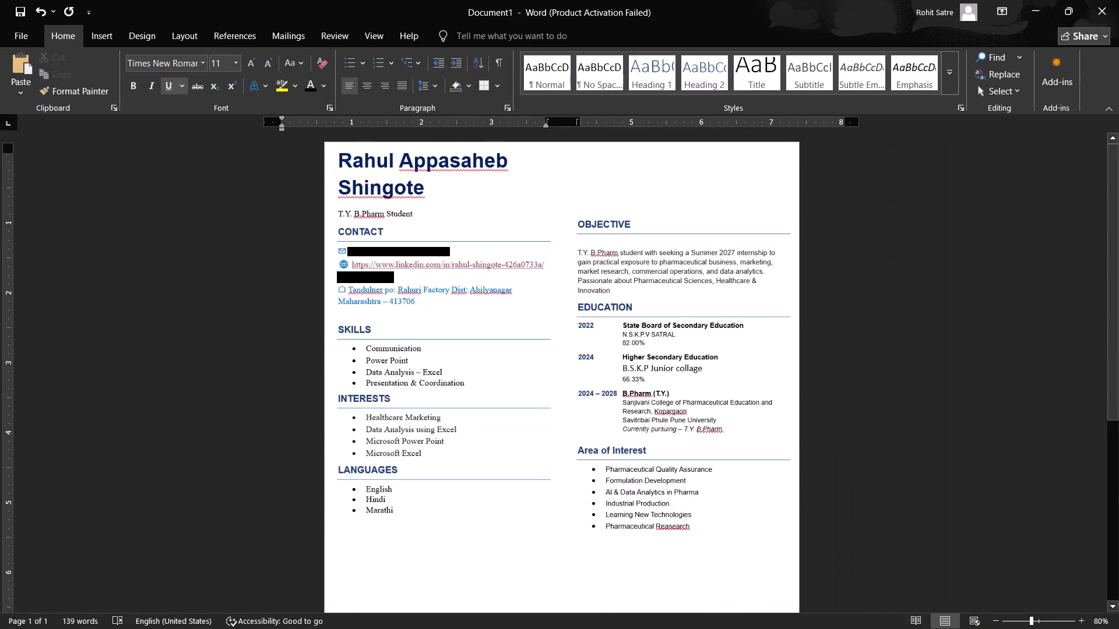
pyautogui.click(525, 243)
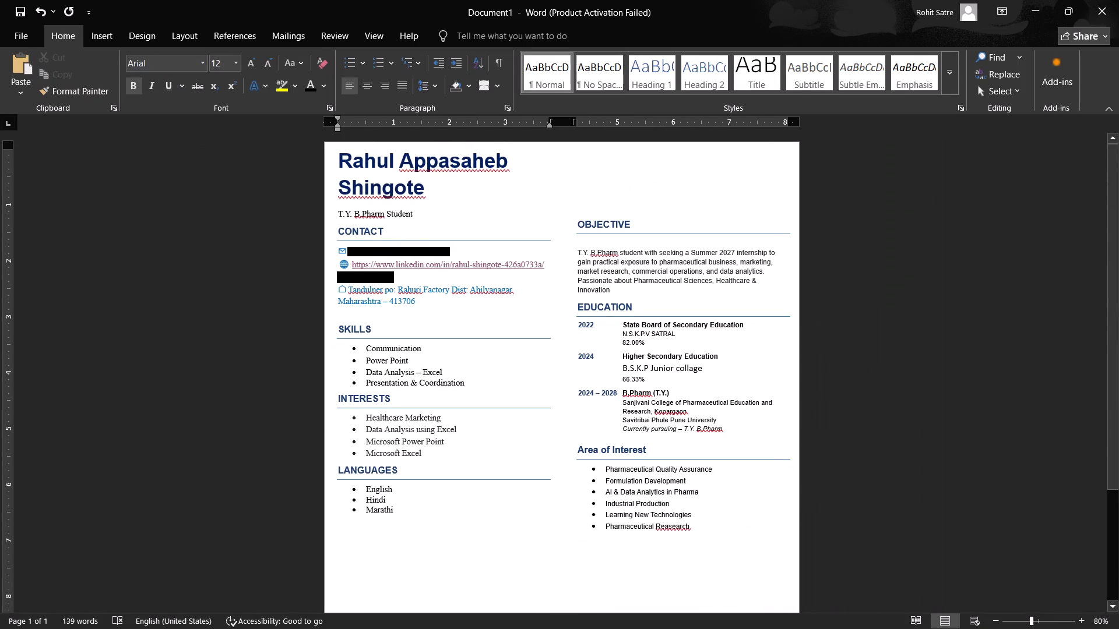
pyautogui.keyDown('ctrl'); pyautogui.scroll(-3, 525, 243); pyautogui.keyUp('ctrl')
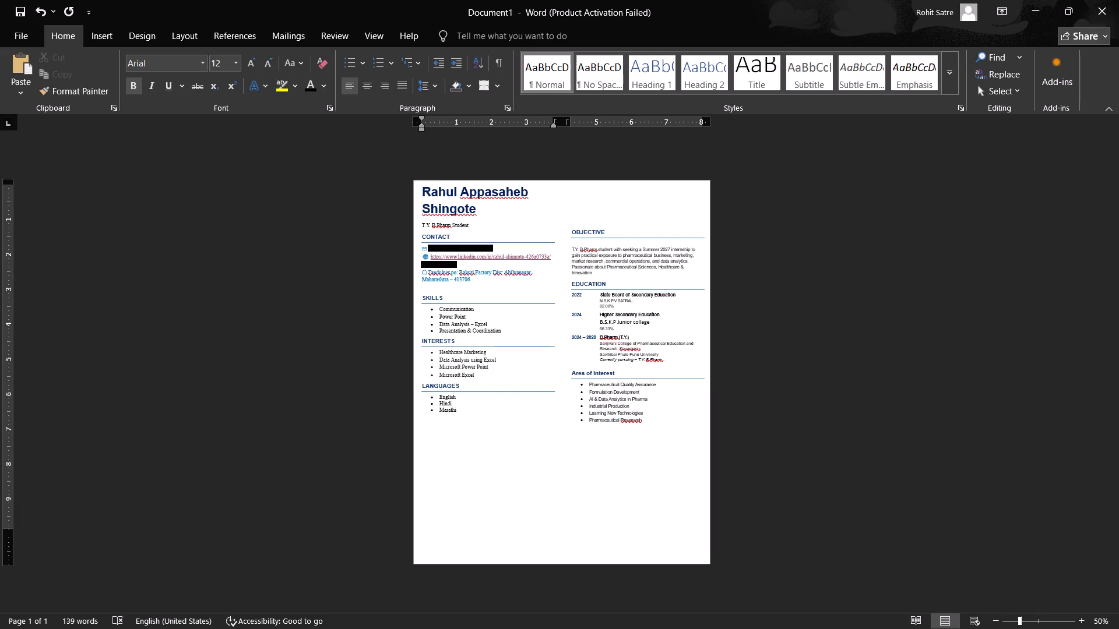
# Add an empty line below "T.Y. B.Pharm Student", above the CONTACT heading.
pyautogui.keyDown('ctrl'); pyautogui.scroll(5, 525, 243); pyautogui.keyUp('ctrl')
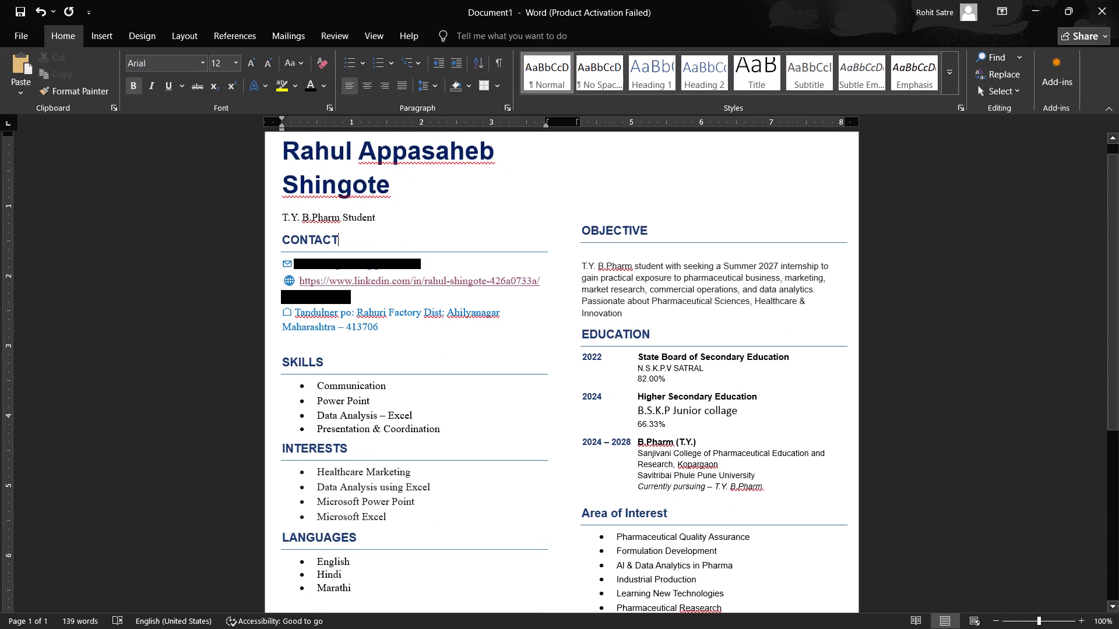
pyautogui.click(383, 220)
pyautogui.press('Return')
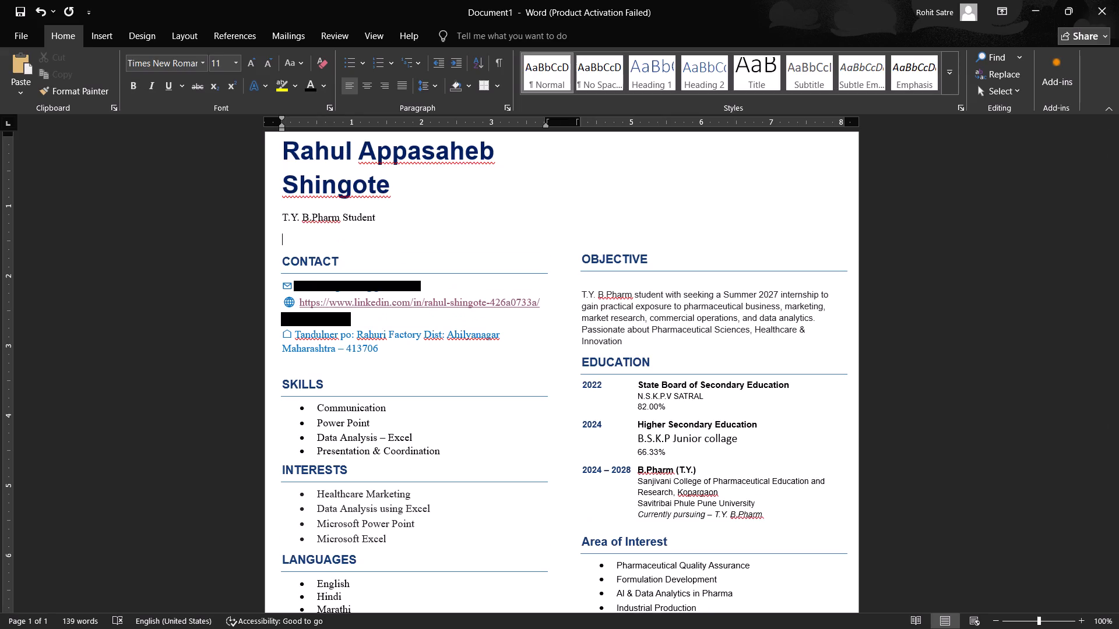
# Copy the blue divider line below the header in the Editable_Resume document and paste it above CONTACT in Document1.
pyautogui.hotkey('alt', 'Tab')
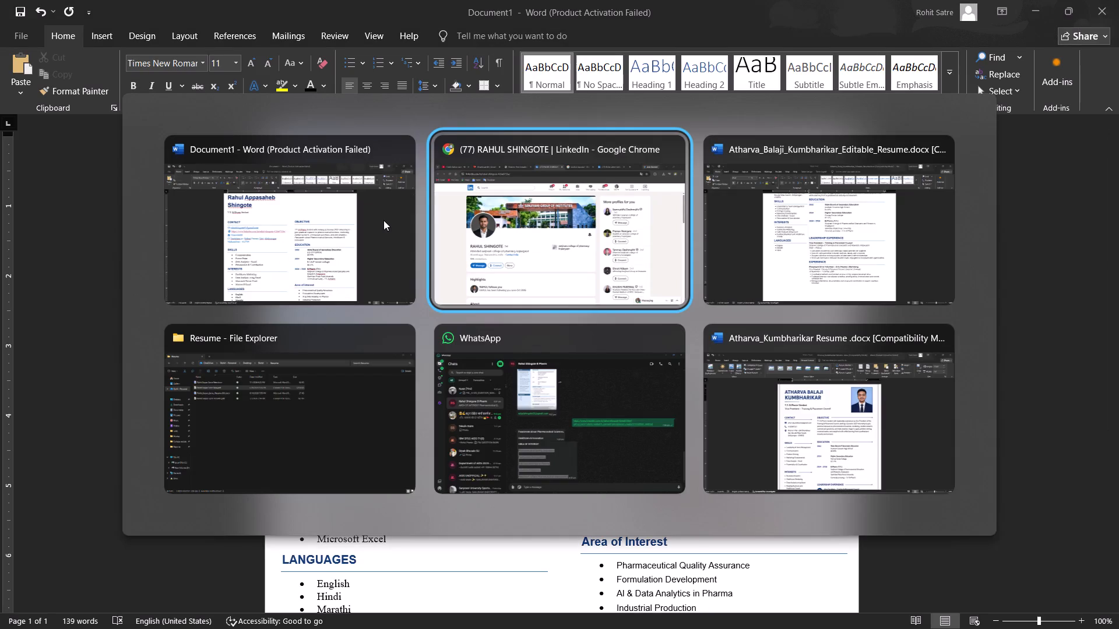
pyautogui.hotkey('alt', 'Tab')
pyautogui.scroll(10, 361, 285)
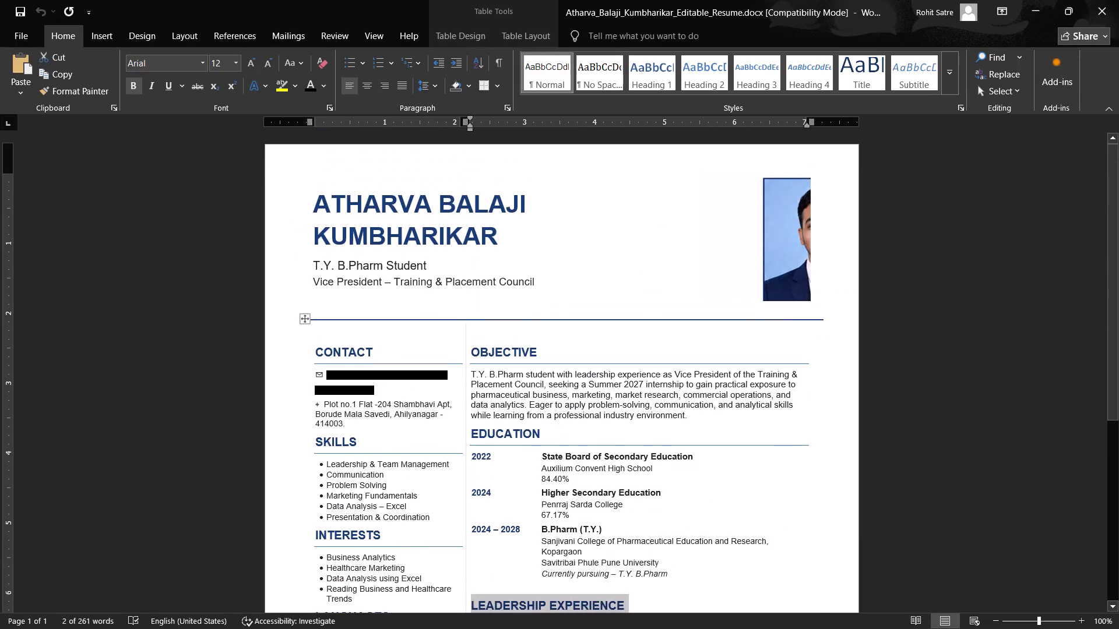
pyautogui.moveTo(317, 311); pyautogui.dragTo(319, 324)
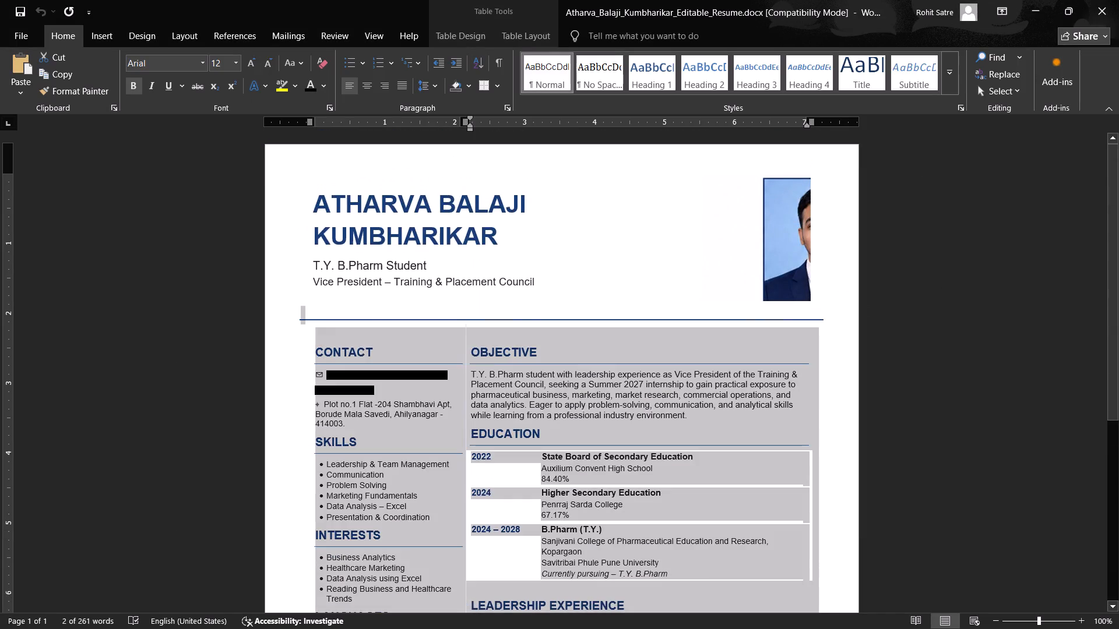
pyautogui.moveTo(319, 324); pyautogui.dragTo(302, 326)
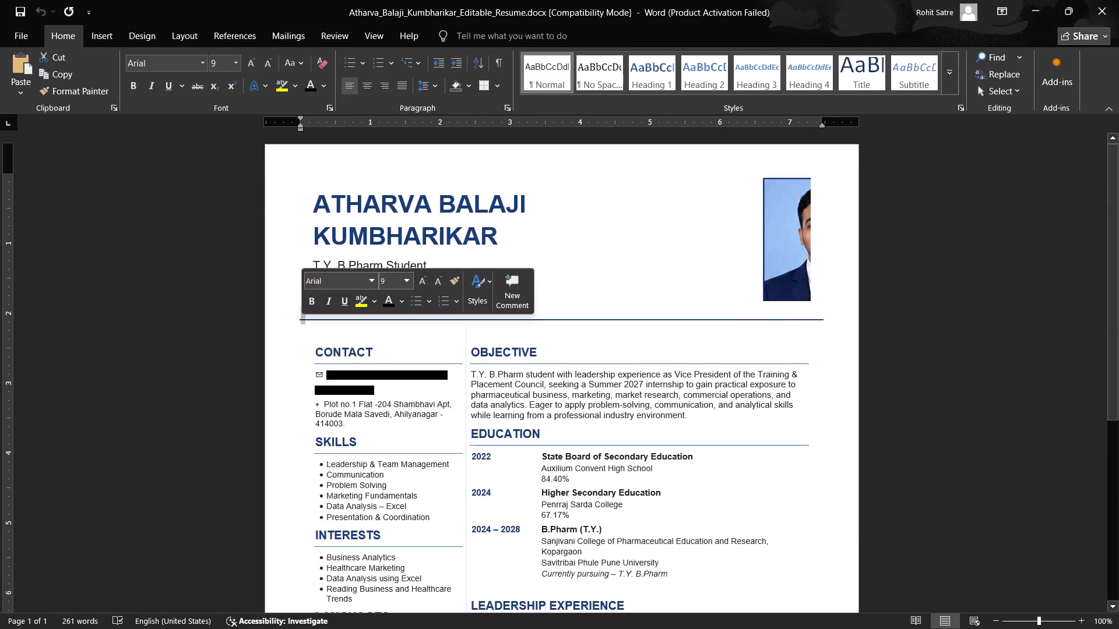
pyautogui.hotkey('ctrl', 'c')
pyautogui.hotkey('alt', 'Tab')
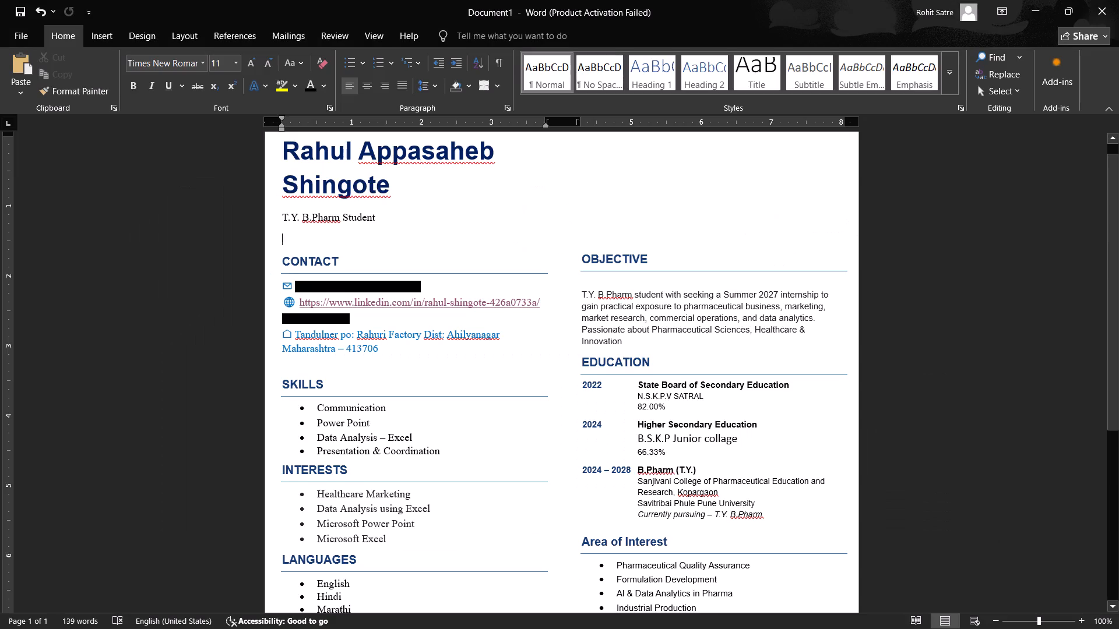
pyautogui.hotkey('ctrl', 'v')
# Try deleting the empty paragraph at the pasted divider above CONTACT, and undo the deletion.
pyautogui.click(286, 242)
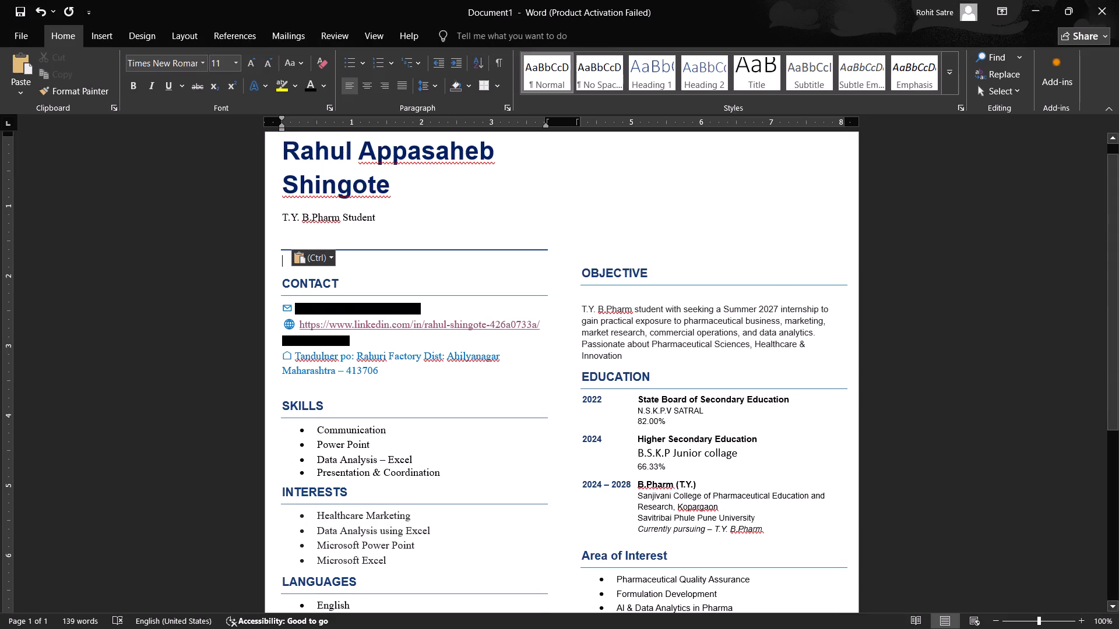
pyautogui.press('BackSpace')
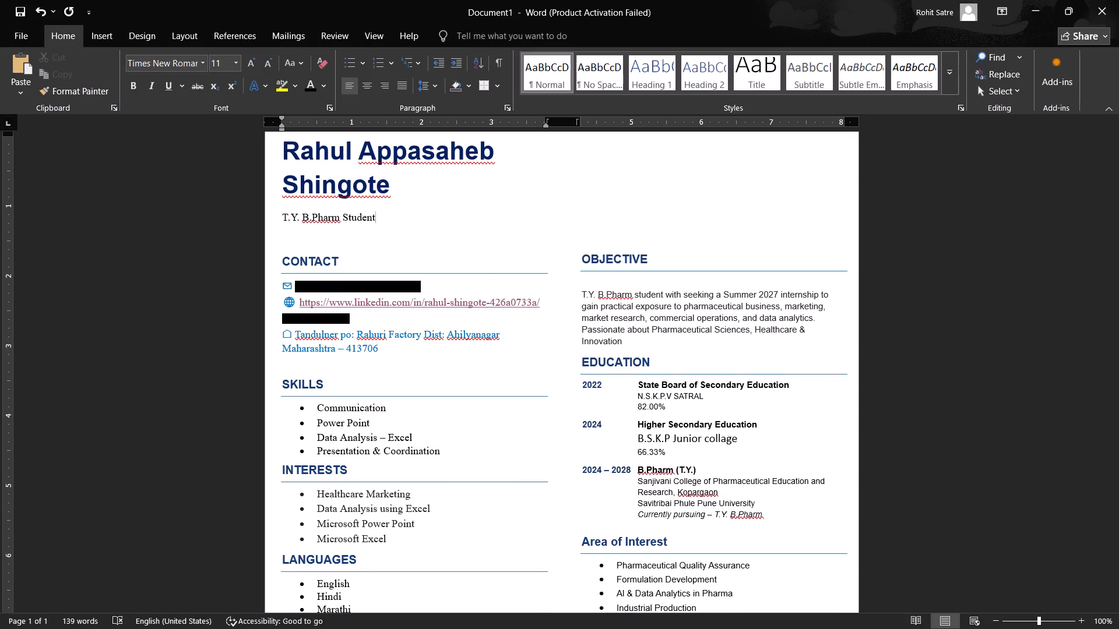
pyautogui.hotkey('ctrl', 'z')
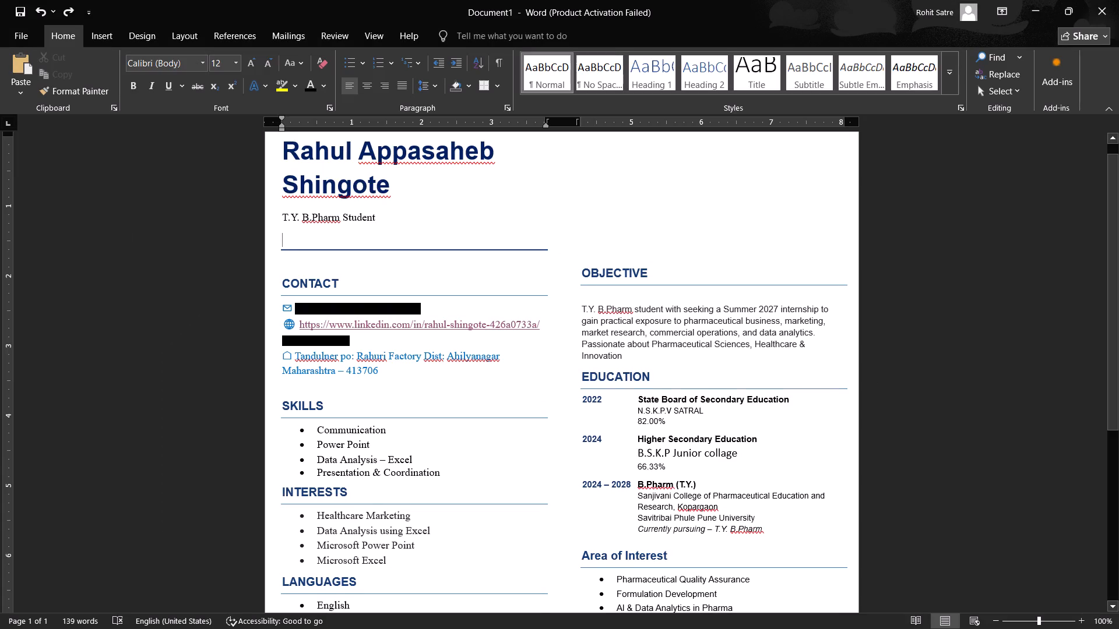
# Remove the space after paragraph from the "T.Y. B.Pharm Student" line and the divider paragraph below it.
pyautogui.click(279, 241)
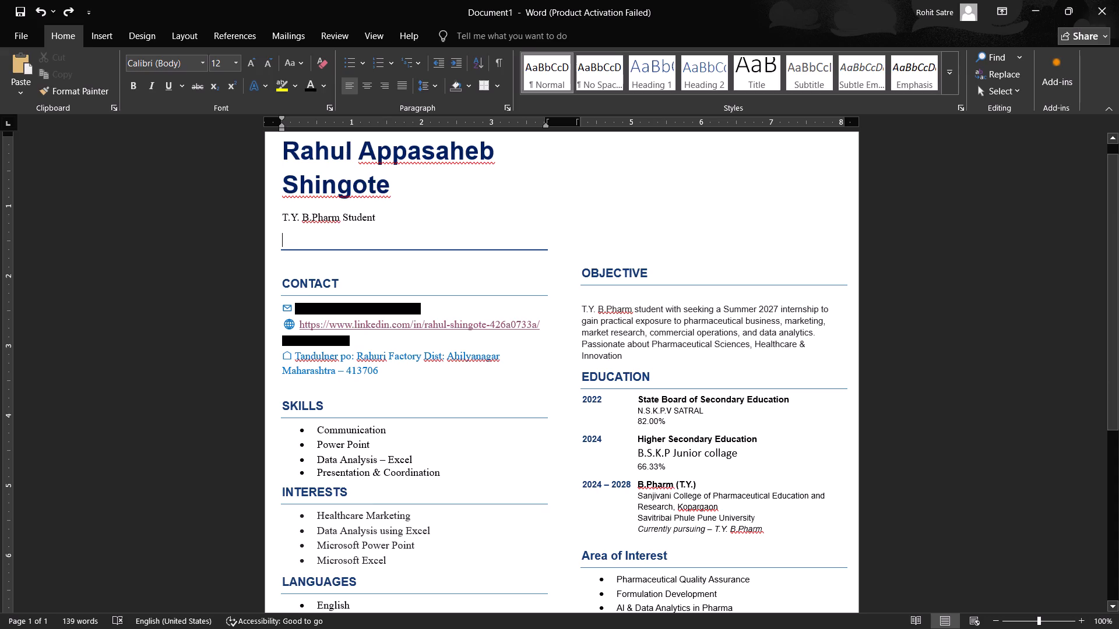
pyautogui.doubleClick(280, 249)
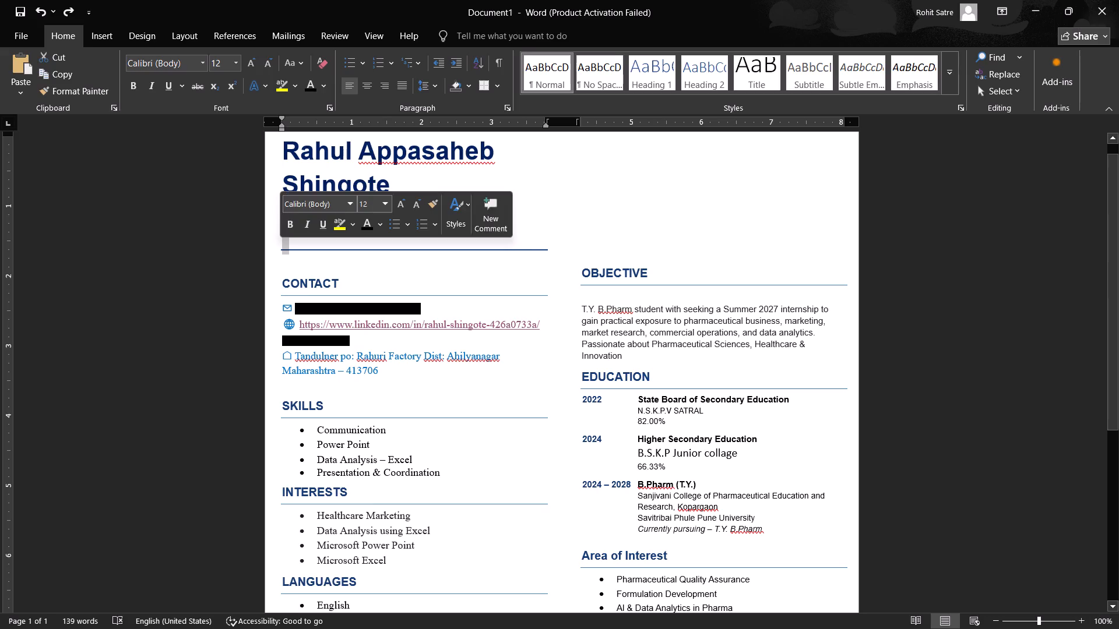
pyautogui.click(265, 243)
pyautogui.click(305, 246)
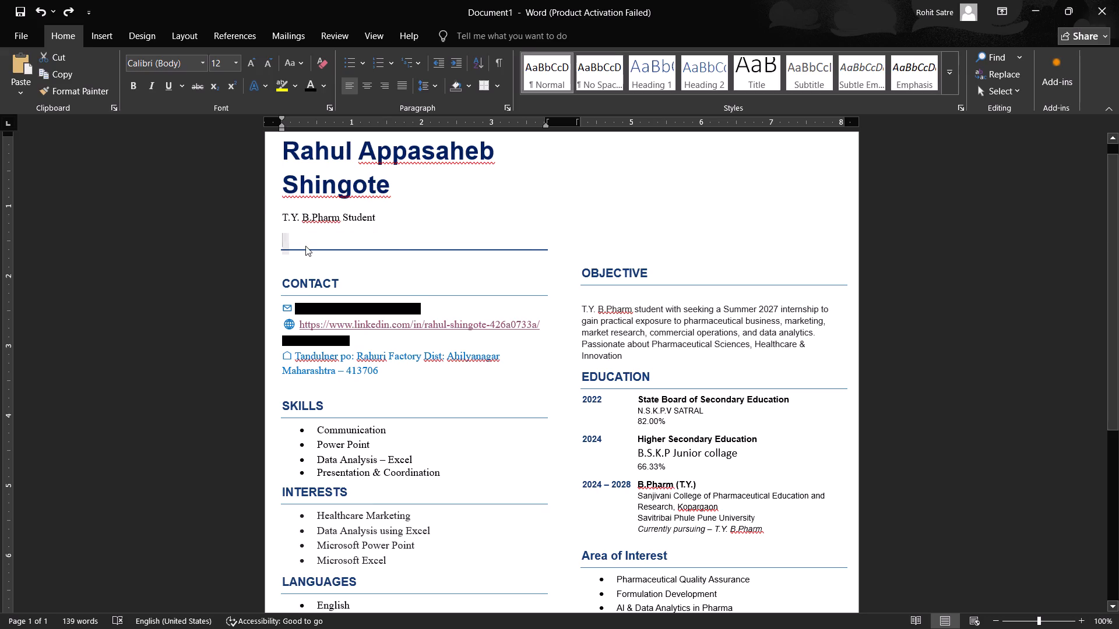
pyautogui.moveTo(278, 217); pyautogui.dragTo(302, 249)
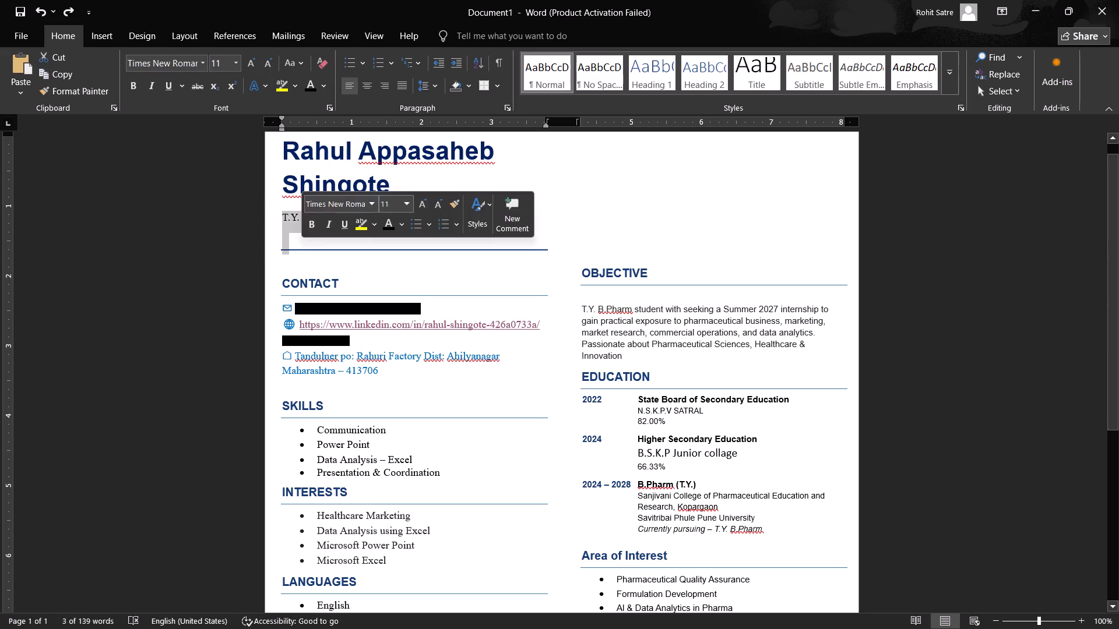
pyautogui.click(430, 86)
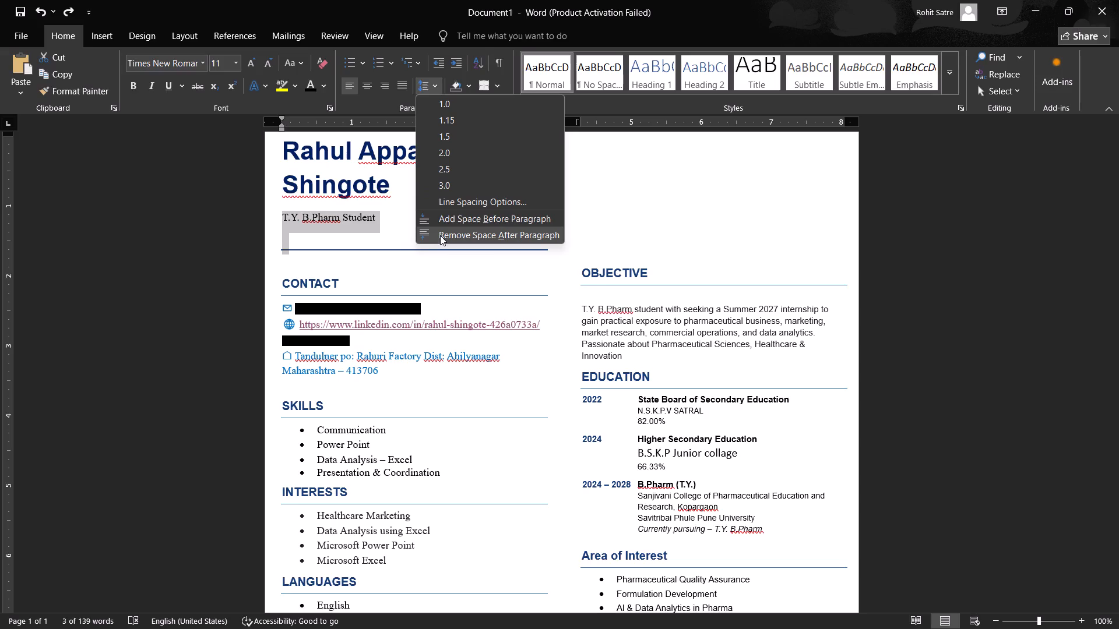
pyautogui.click(441, 235)
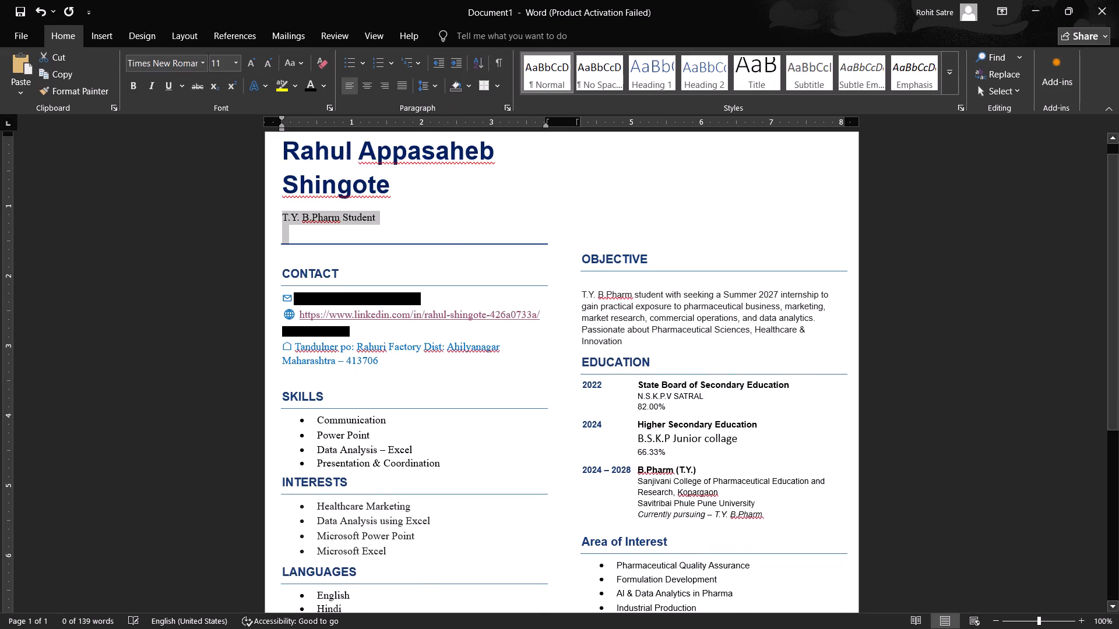
pyautogui.click(373, 254)
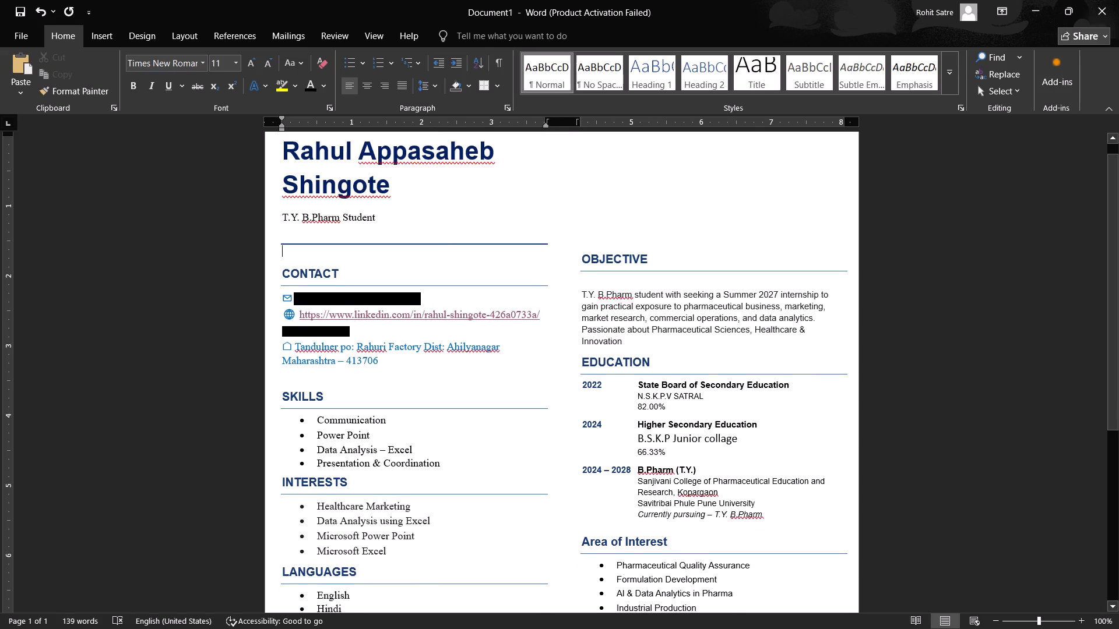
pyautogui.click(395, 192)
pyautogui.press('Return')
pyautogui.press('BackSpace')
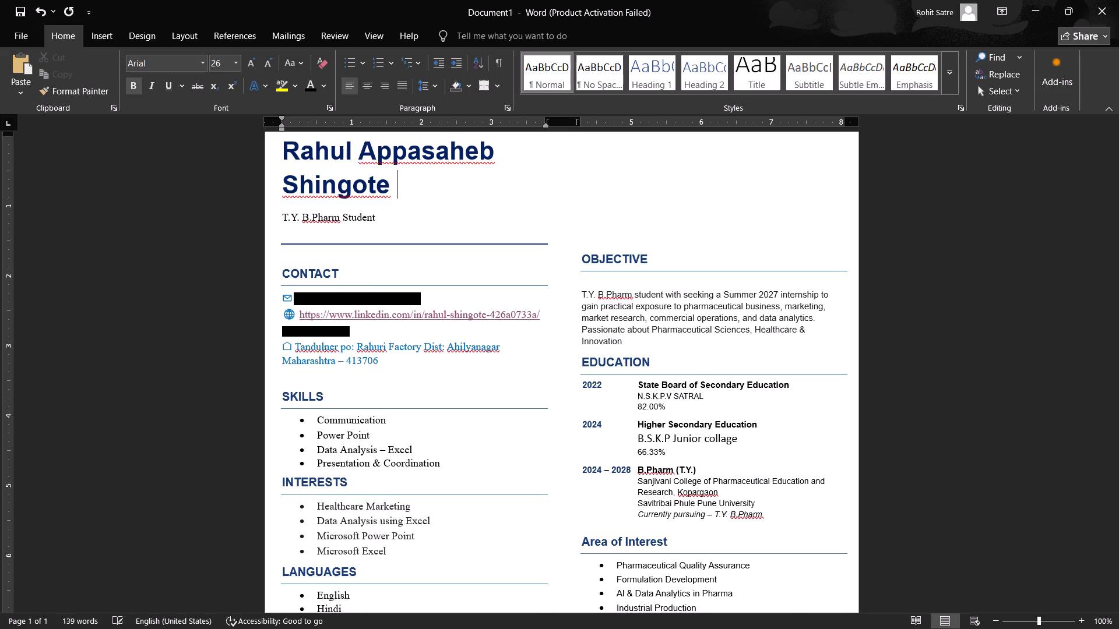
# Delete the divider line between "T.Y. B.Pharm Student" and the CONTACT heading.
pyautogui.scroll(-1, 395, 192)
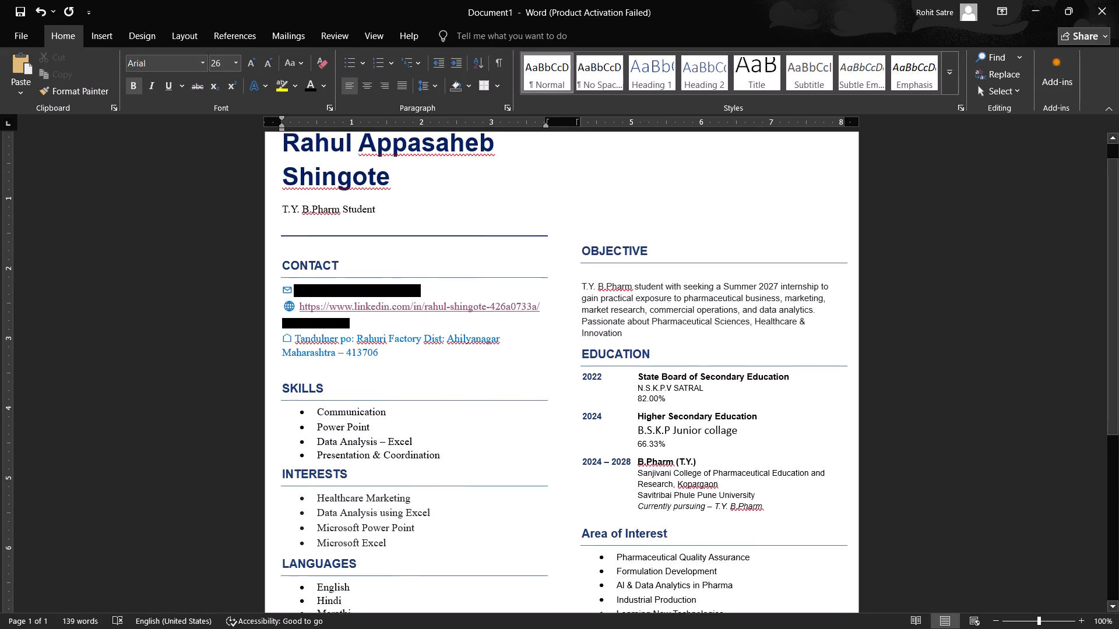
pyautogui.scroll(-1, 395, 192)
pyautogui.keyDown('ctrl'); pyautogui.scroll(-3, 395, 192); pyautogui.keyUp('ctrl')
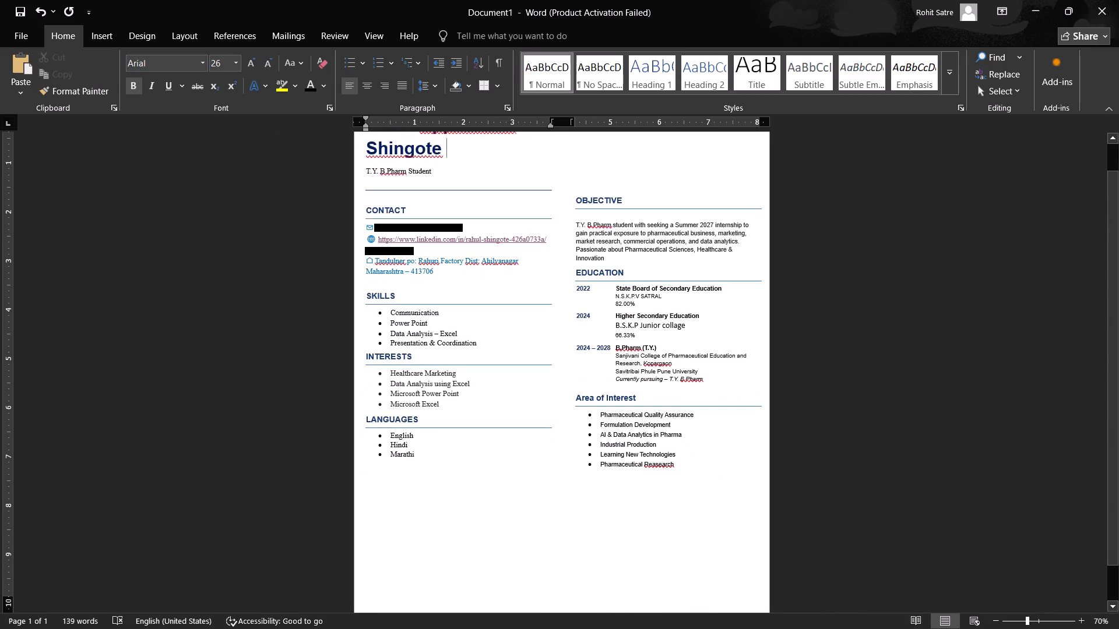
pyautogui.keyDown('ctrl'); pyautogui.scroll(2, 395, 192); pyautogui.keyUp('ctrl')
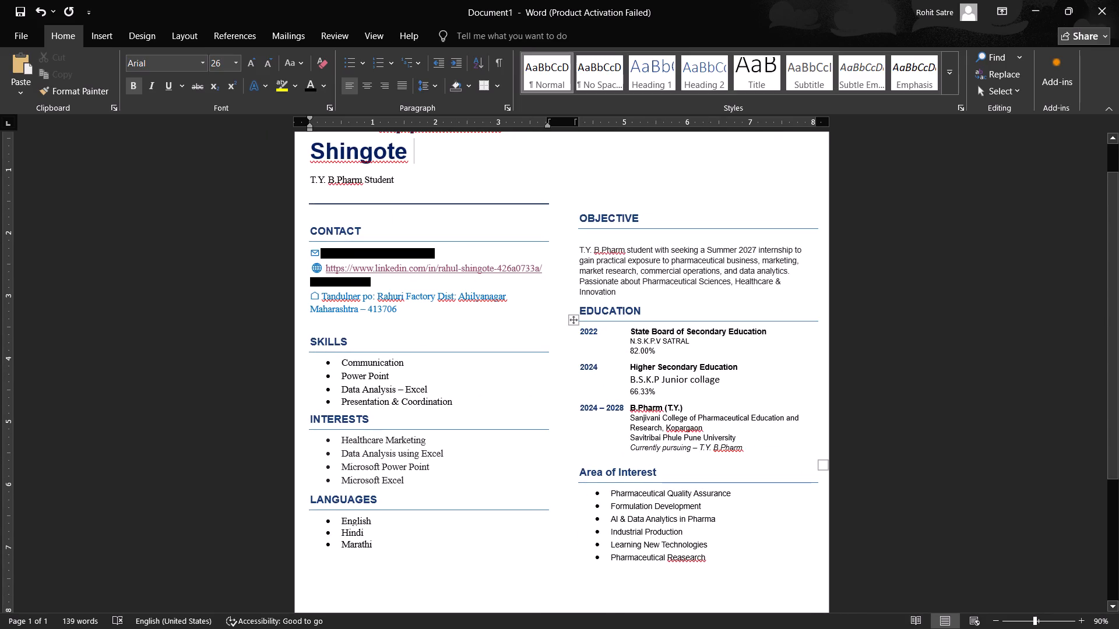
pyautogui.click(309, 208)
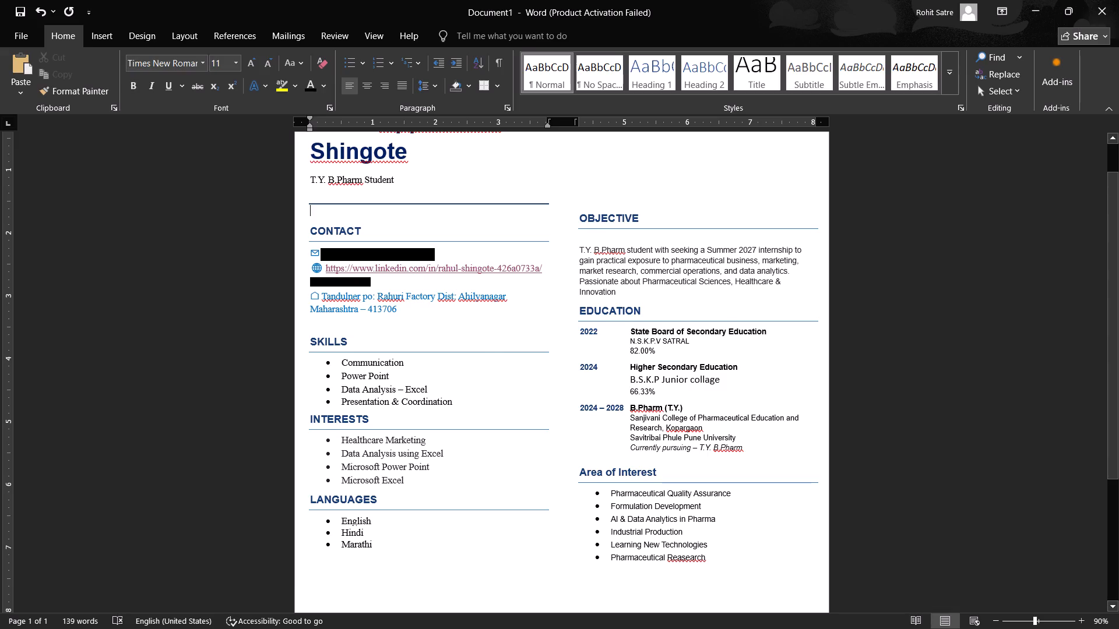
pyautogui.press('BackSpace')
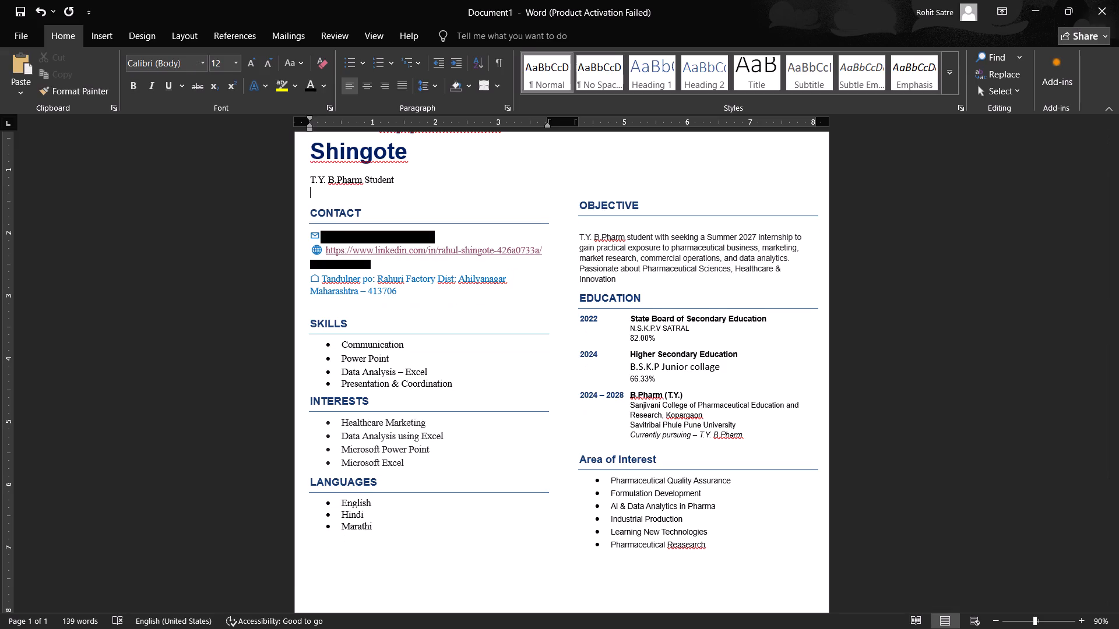
# Insert another empty line above the CONTACT heading and remove the space after that paragraph.
pyautogui.press('Return')
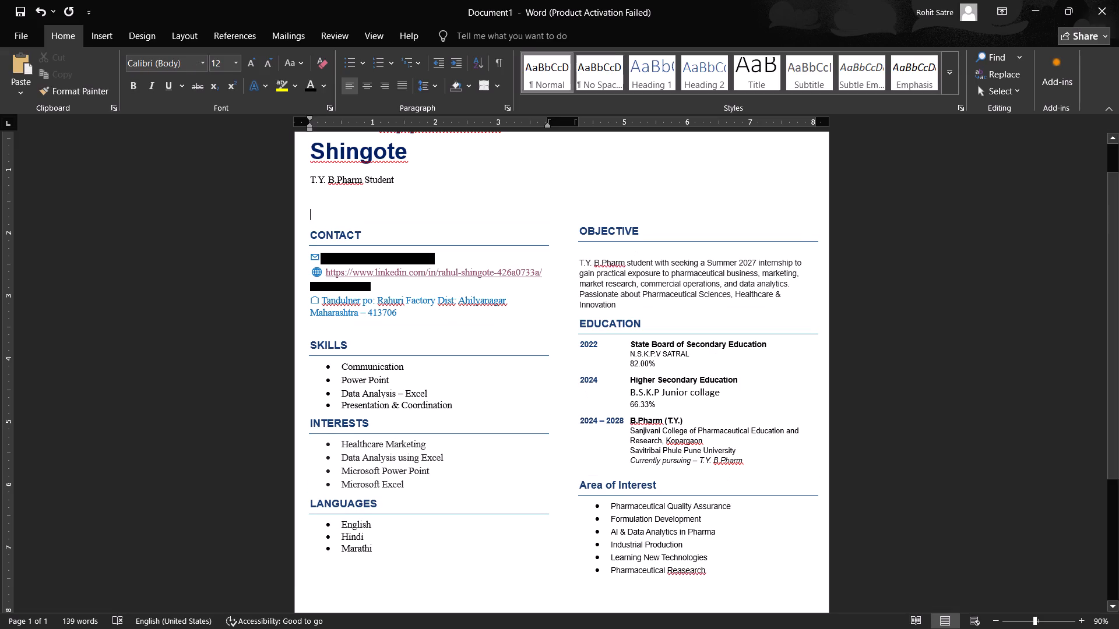
pyautogui.click(427, 84)
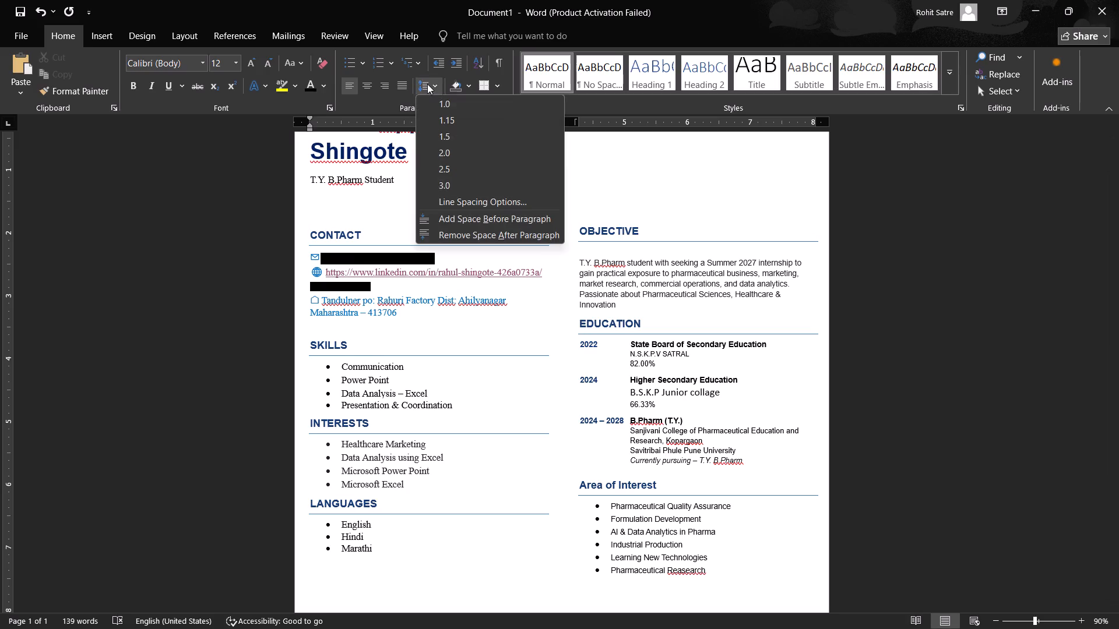
pyautogui.click(451, 238)
# Check the hyperlink target and follow-link hint of the LinkedIn address under CONTACT.
pyautogui.click(476, 287)
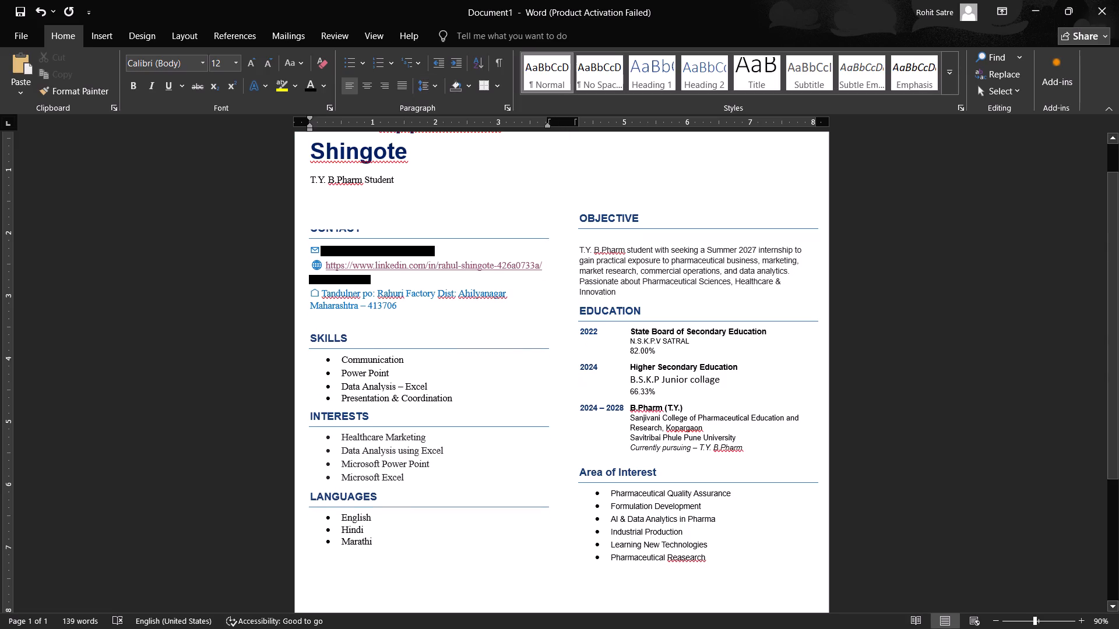
pyautogui.moveTo(473, 280); pyautogui.dragTo(470, 267)
pyautogui.click(470, 267)
pyautogui.moveTo(470, 267); pyautogui.dragTo(469, 270)
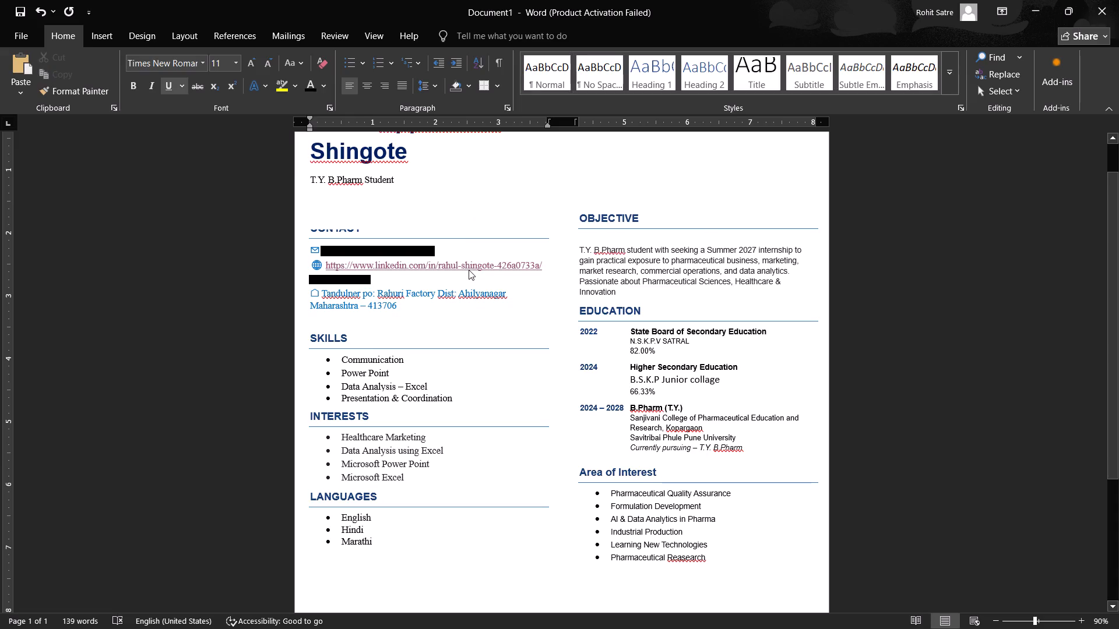
pyautogui.moveTo(469, 270); pyautogui.dragTo(469, 273)
pyautogui.click(469, 273)
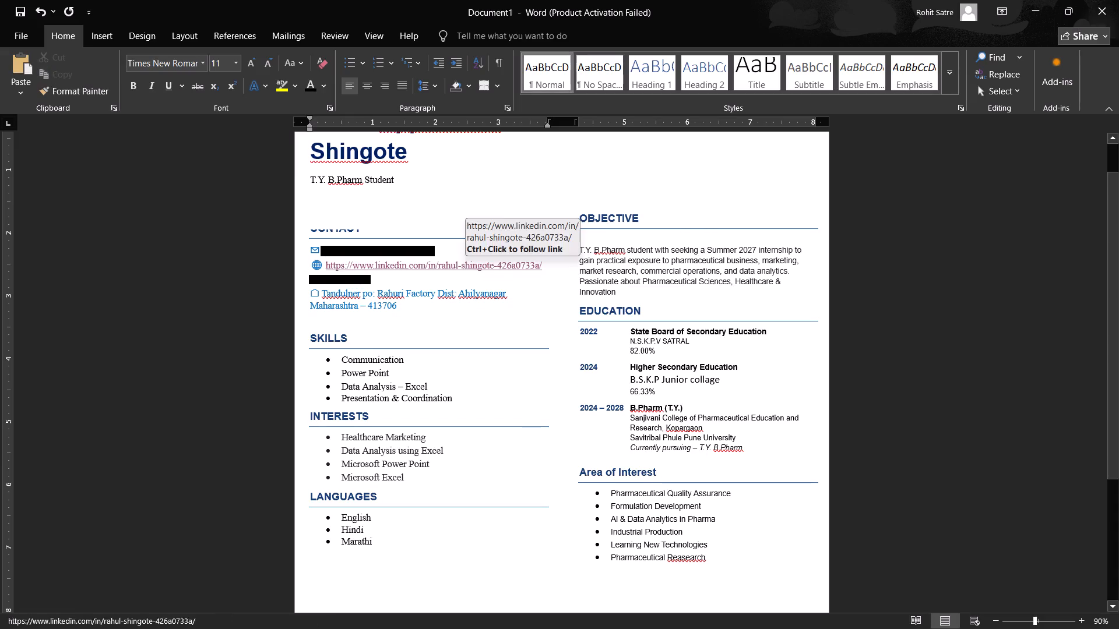
pyautogui.click(462, 267)
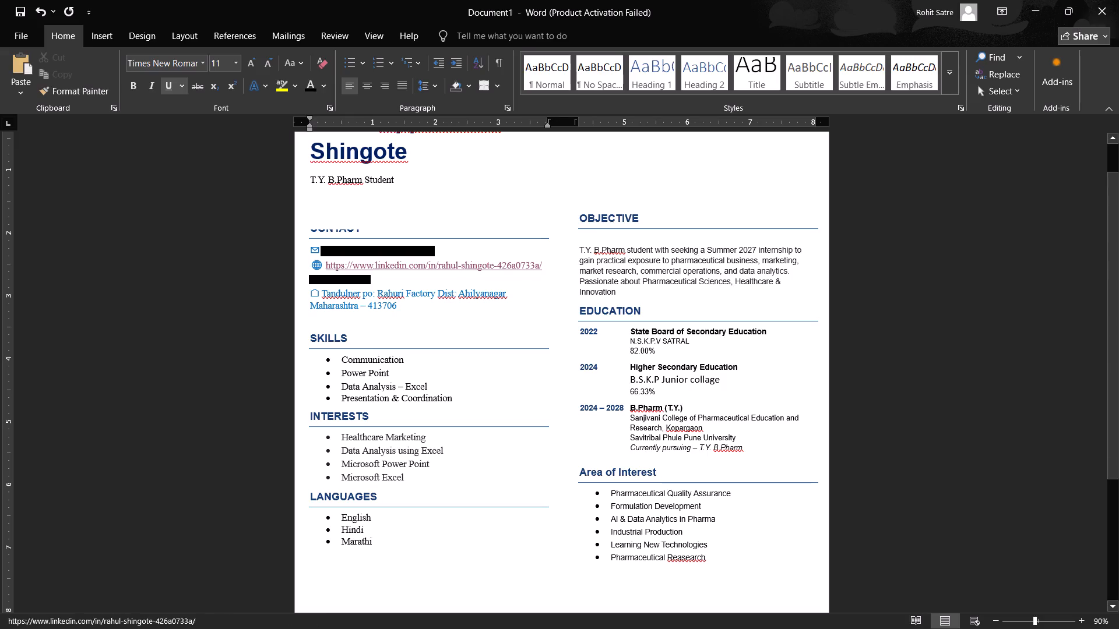
pyautogui.click(462, 274)
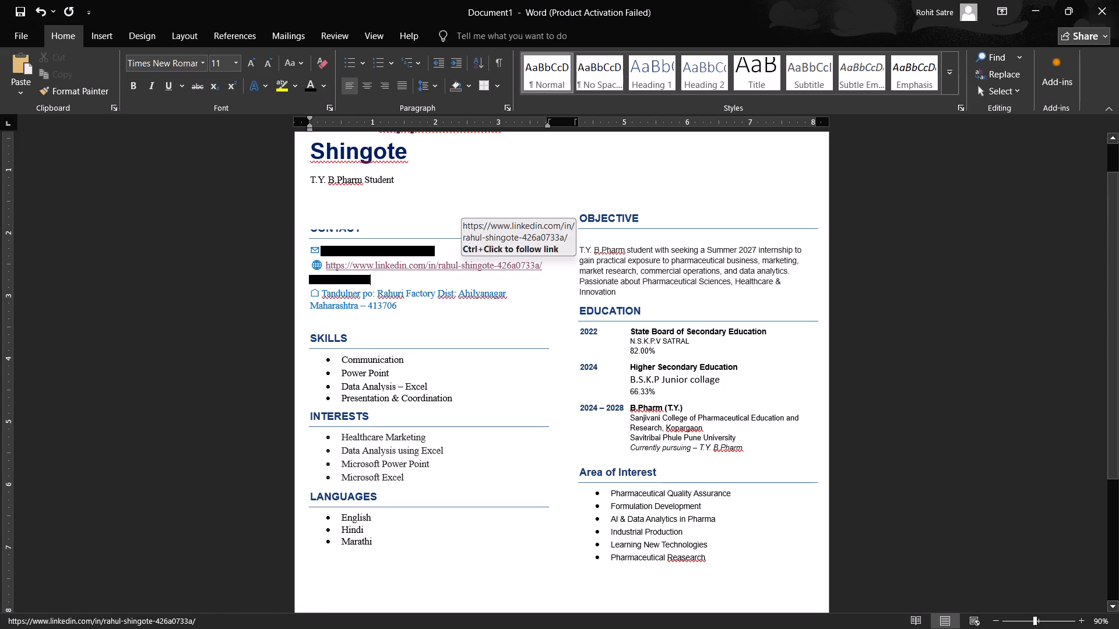
# Set the font colour of the globe icon and LinkedIn address under CONTACT to standard light blue.
pyautogui.moveTo(324, 262); pyautogui.dragTo(528, 271)
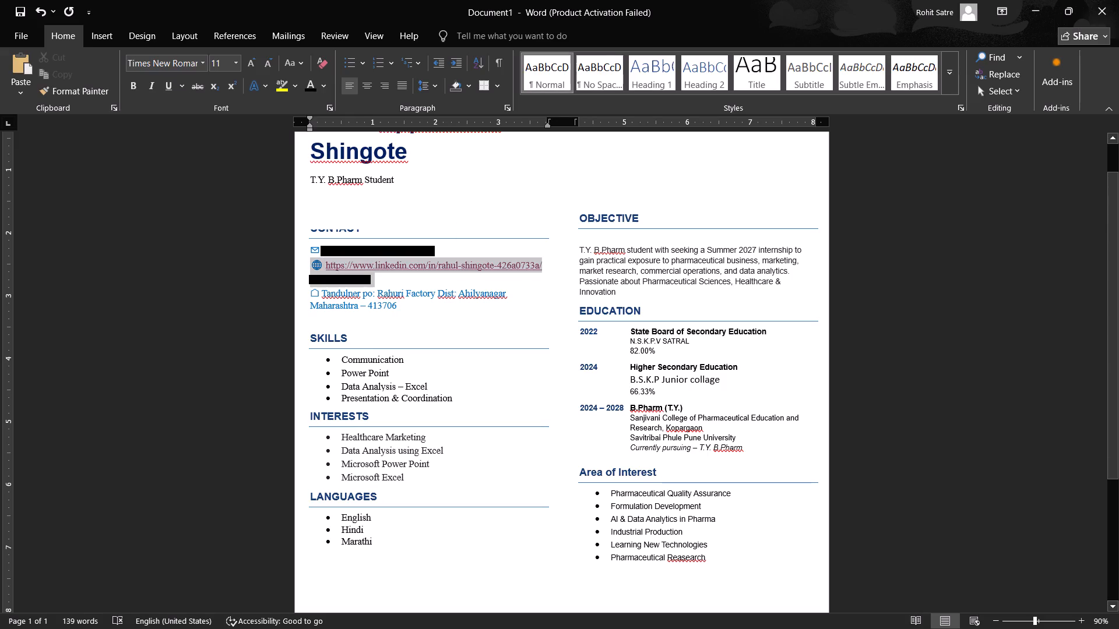
pyautogui.moveTo(528, 271); pyautogui.dragTo(540, 265)
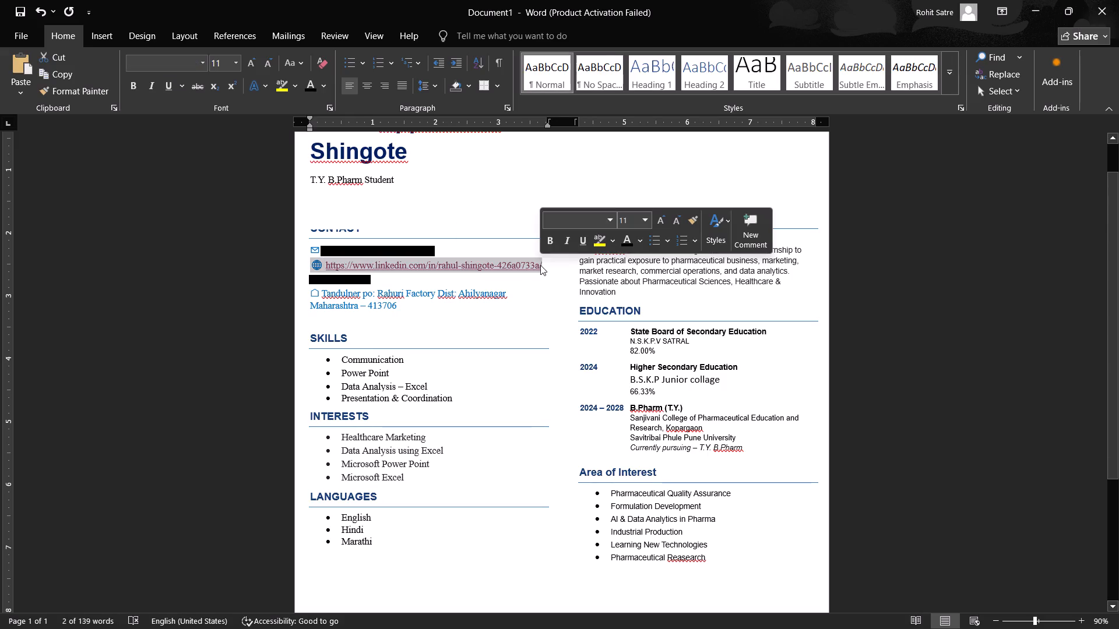
pyautogui.click(643, 241)
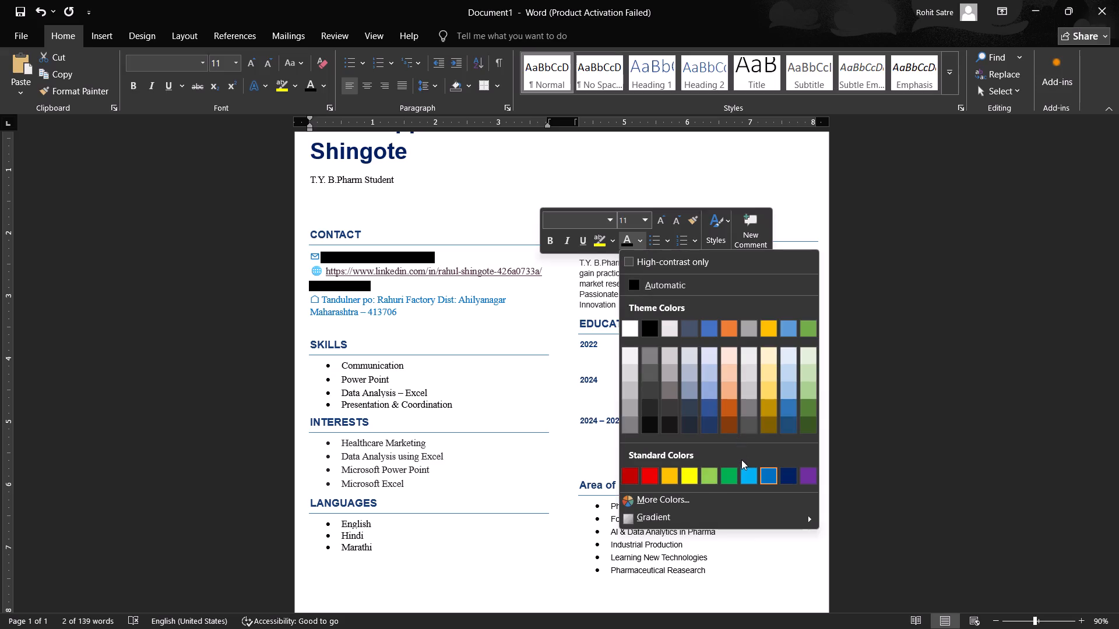
pyautogui.click(747, 477)
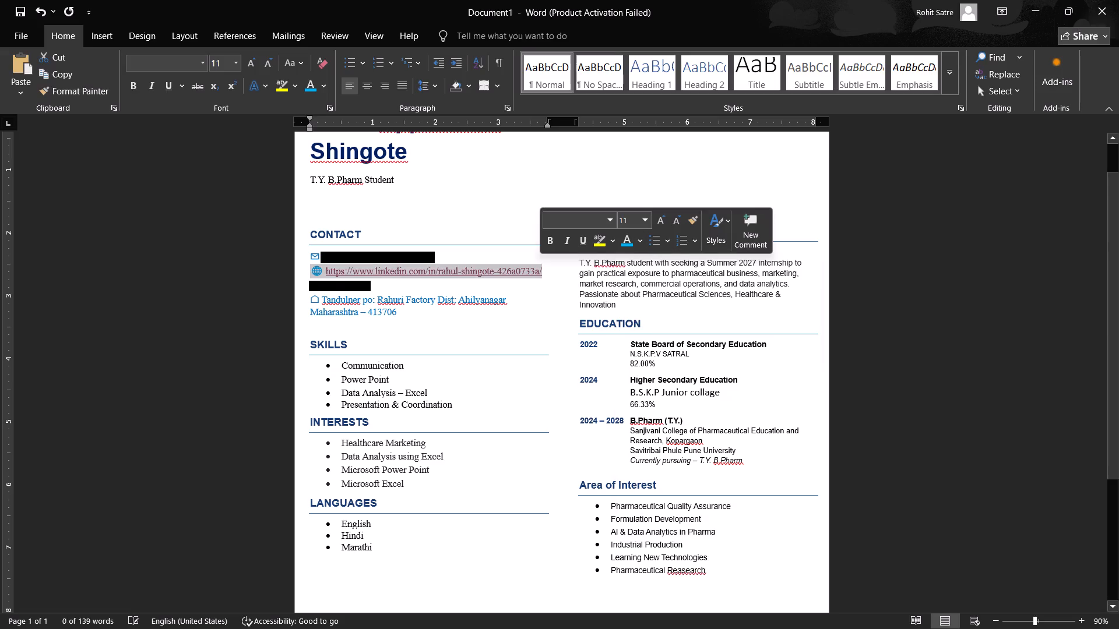
pyautogui.click(454, 264)
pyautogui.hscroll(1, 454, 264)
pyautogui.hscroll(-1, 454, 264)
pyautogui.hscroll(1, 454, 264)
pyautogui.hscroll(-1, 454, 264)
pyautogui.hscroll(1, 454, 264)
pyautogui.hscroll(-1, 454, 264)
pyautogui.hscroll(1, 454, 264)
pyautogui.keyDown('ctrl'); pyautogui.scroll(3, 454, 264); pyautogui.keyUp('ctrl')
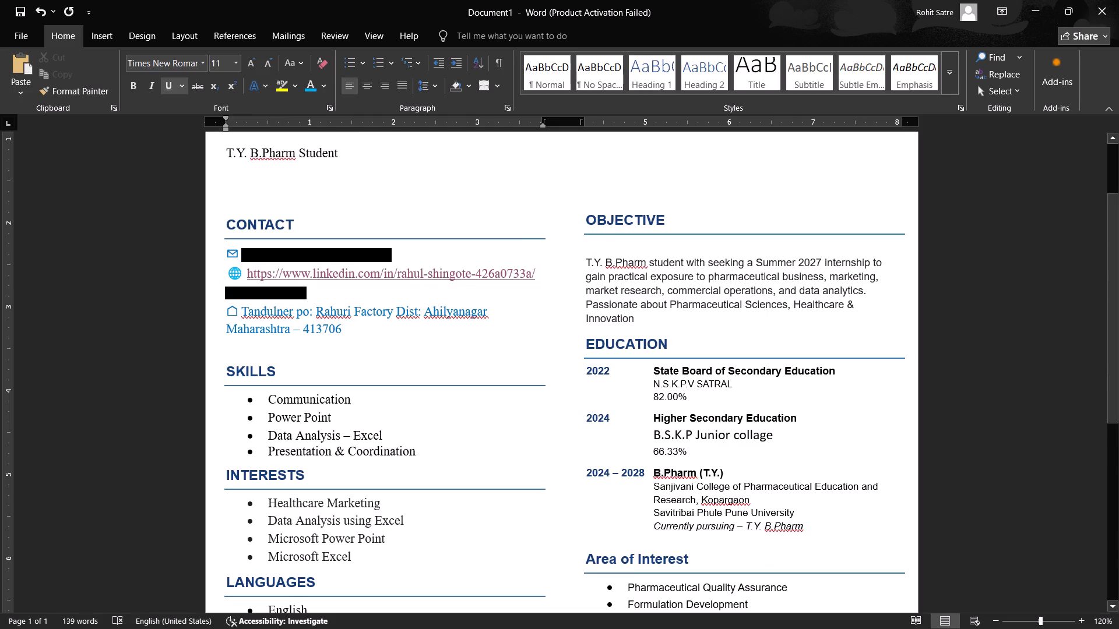
# Undo the recent colour, spacing, divider and hyperlink edits until the LinkedIn address under CONTACT is plain unlinked text again.
pyautogui.click(508, 269)
pyautogui.click(244, 273)
pyautogui.hotkey('ctrl', 'z')
pyautogui.hotkey('ctrl', 'z')
pyautogui.hotkey('ctrl', 'z')
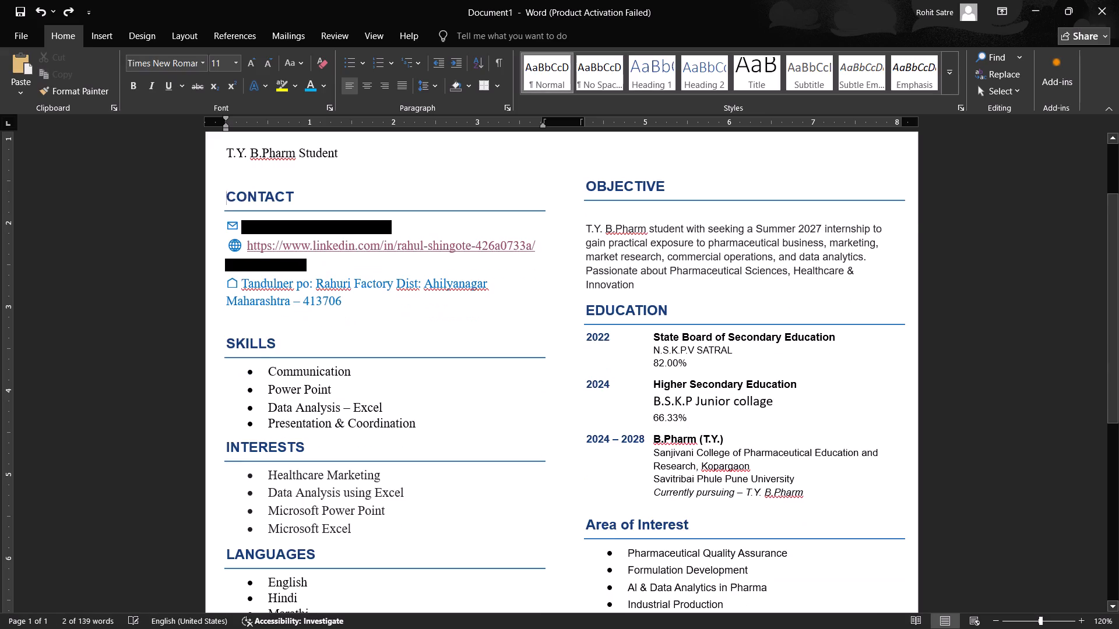
pyautogui.hotkey('ctrl', 'z')
pyautogui.hotkey('ctrl', 'z')
pyautogui.hotkey('ctrl', 'z')
pyautogui.hotkey('ctrl', 'z')
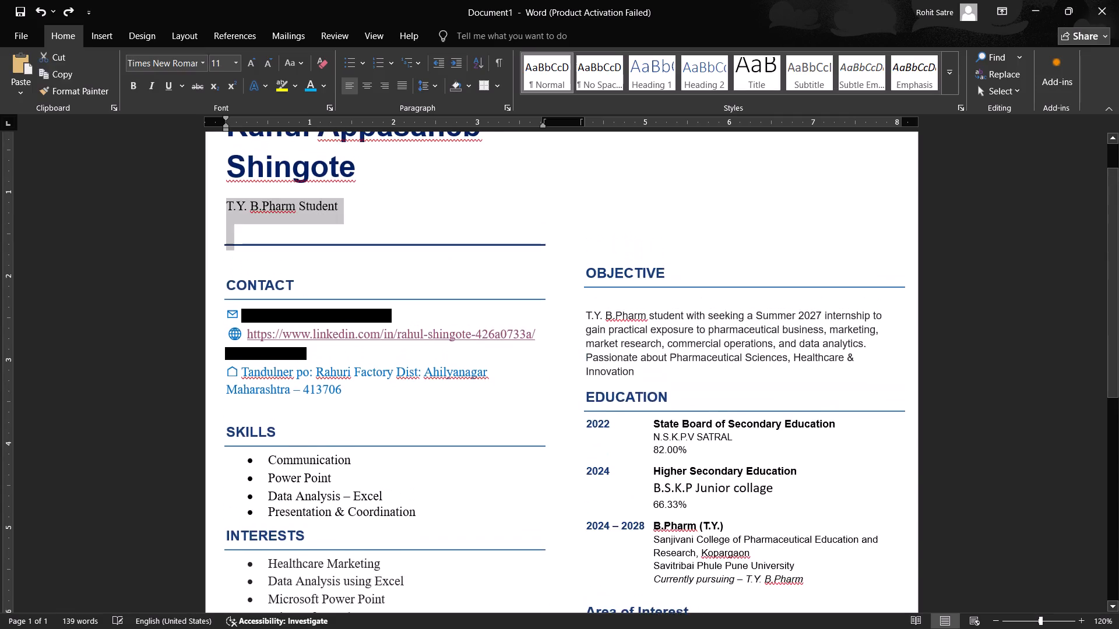
pyautogui.hotkey('ctrl', 'z')
pyautogui.hotkey('ctrl', 'z')
pyautogui.hotkey('ctrl', 'z')
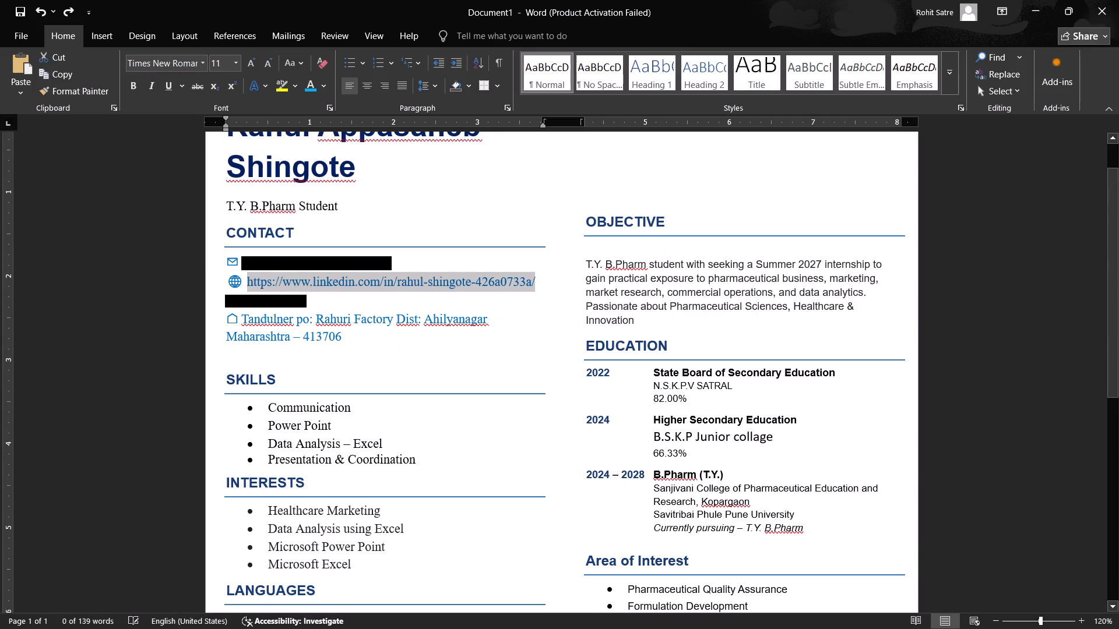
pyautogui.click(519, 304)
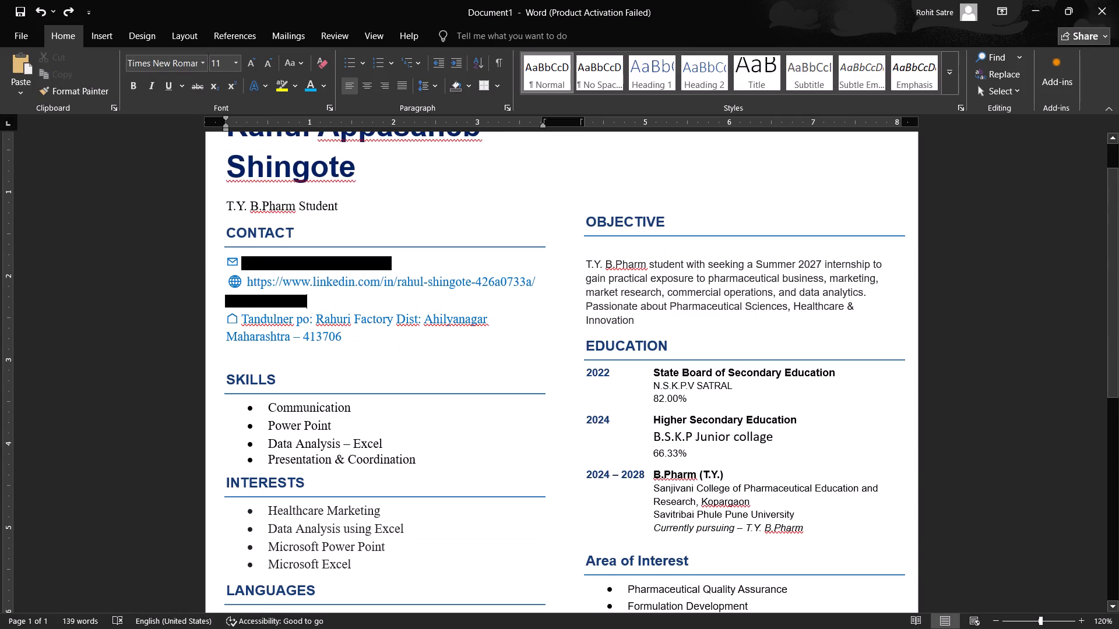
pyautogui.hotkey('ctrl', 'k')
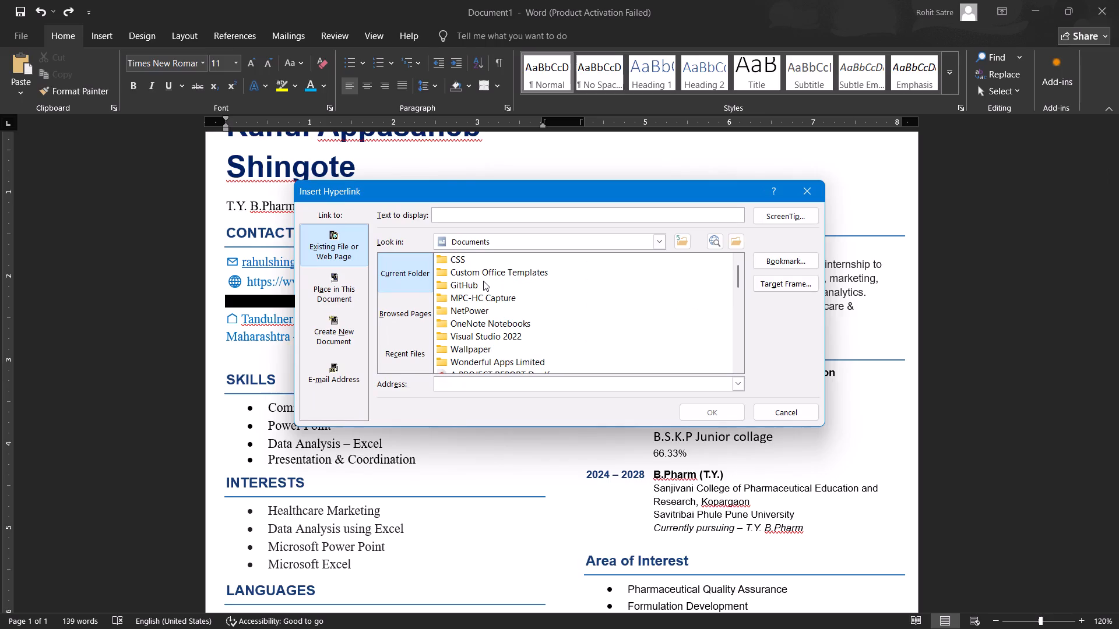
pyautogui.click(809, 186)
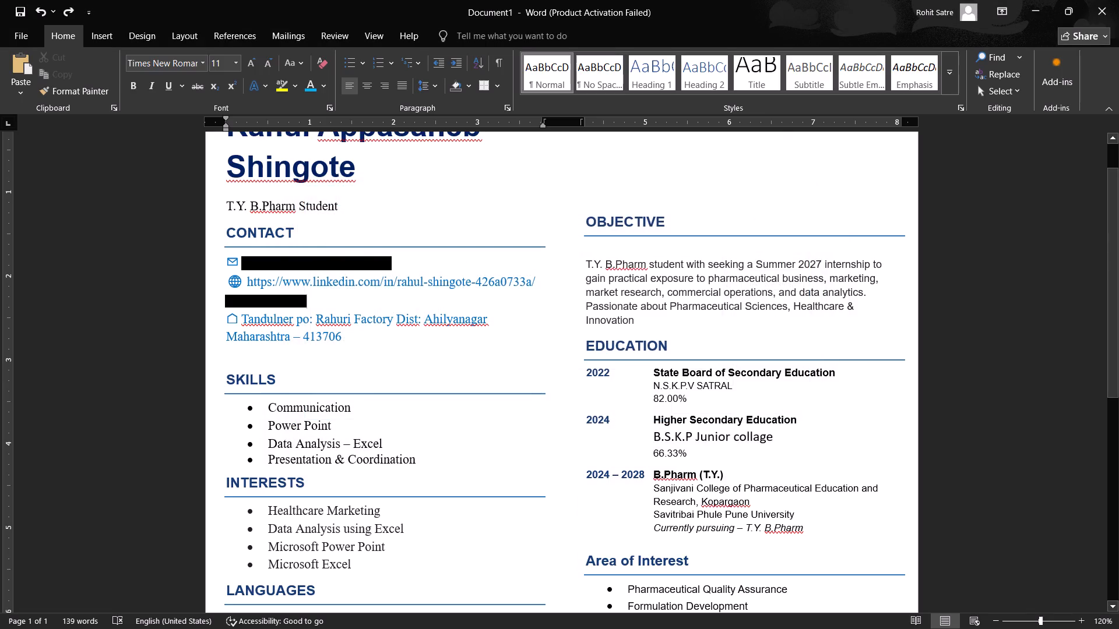
# Insert a web-page hyperlink on the LinkedIn address under CONTACT, using that same address as its target.
pyautogui.moveTo(541, 281); pyautogui.dragTo(248, 286)
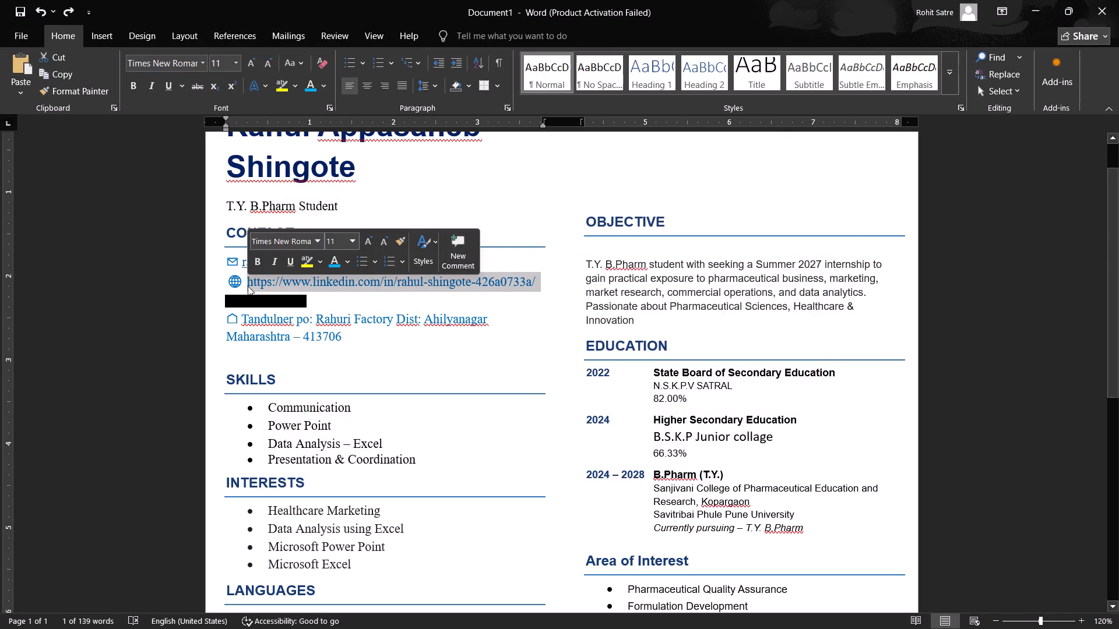
pyautogui.hotkey('ctrl', 'k')
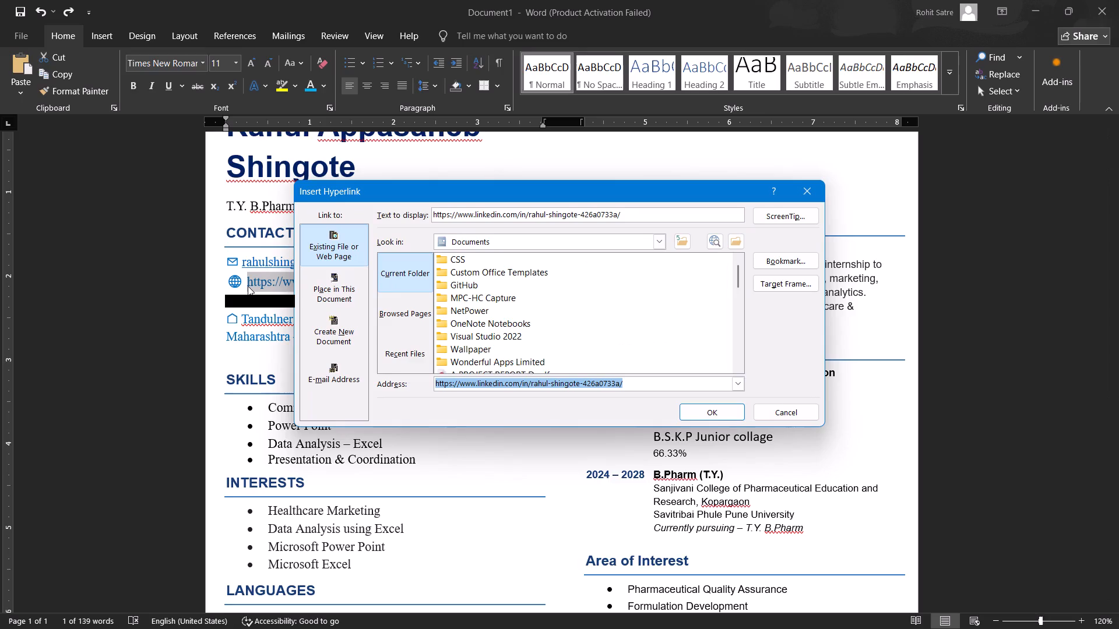
pyautogui.press('Return')
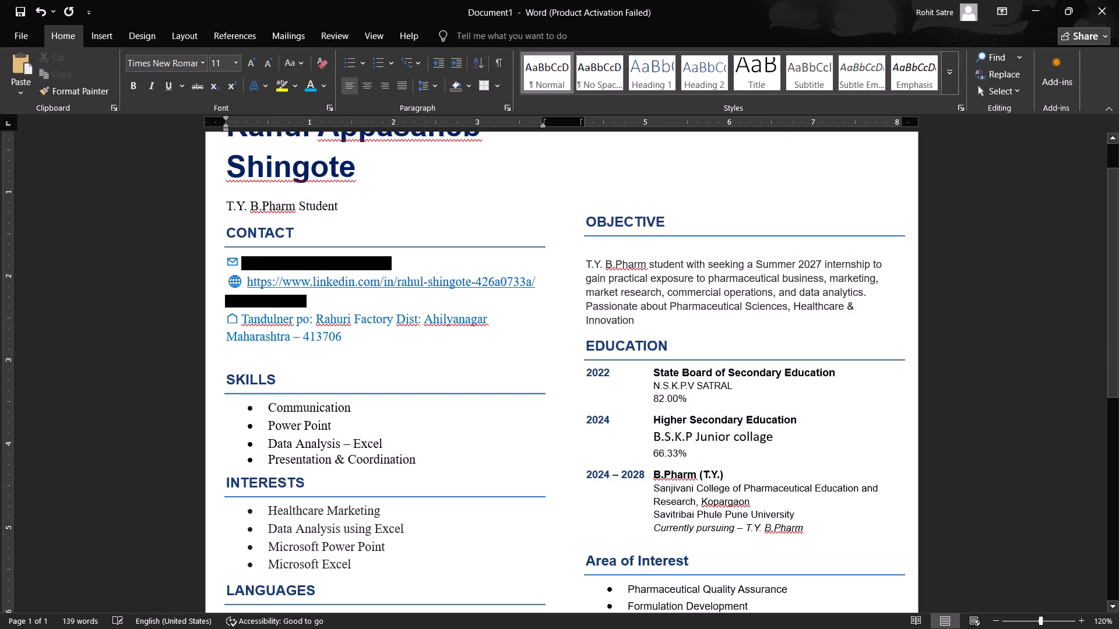
# Follow the LinkedIn hyperlink to test it, and close the browser page it opens.
pyautogui.keyDown('ctrl'); pyautogui.click(398, 282); pyautogui.keyUp('ctrl')
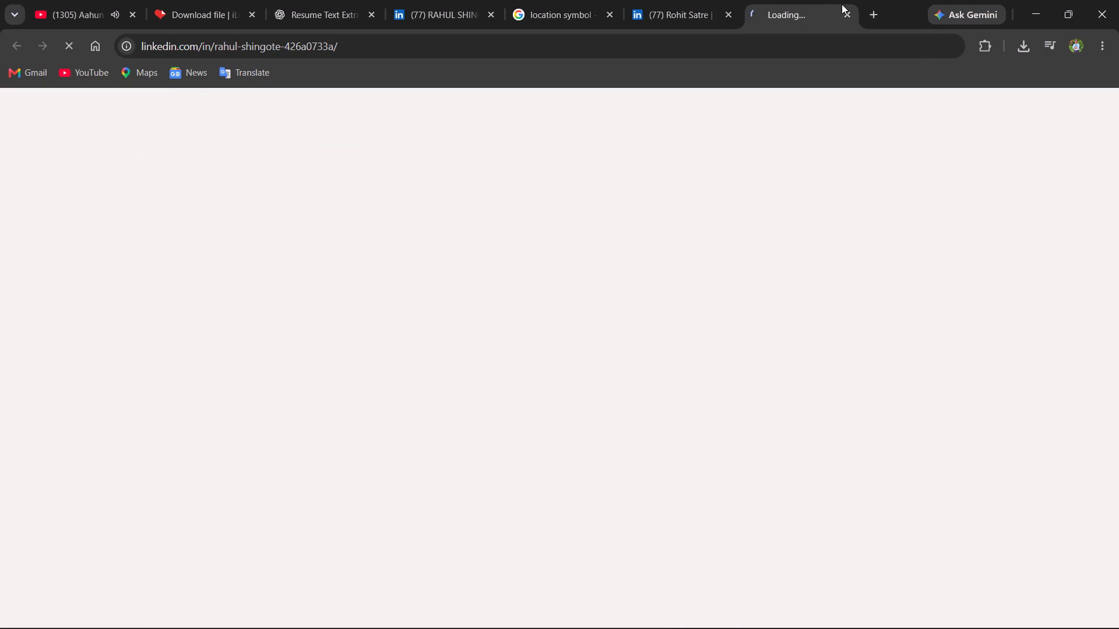
pyautogui.click(848, 9)
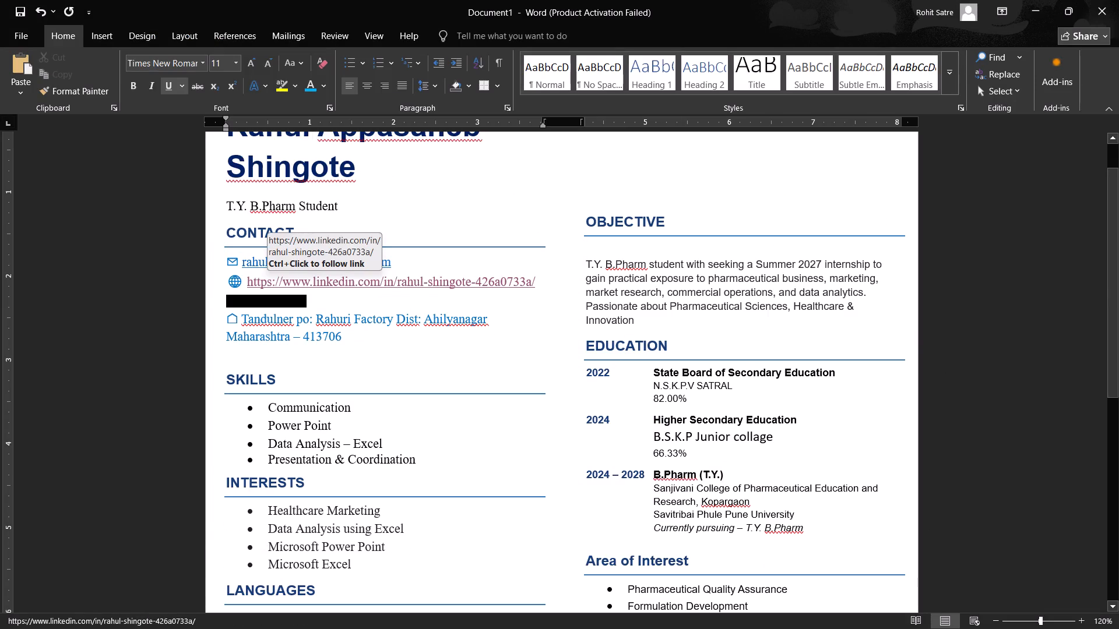
pyautogui.moveTo(247, 281); pyautogui.dragTo(371, 268)
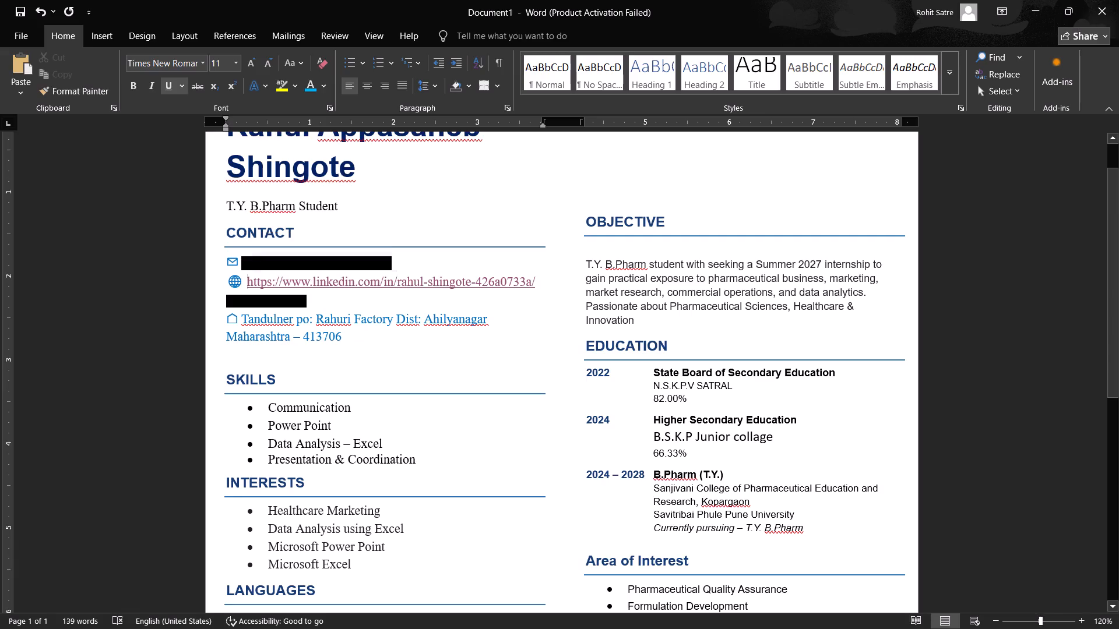
pyautogui.moveTo(371, 268); pyautogui.dragTo(543, 285)
pyautogui.hotkey('ctrl', 'c')
pyautogui.hotkey('alt', 'Tab')
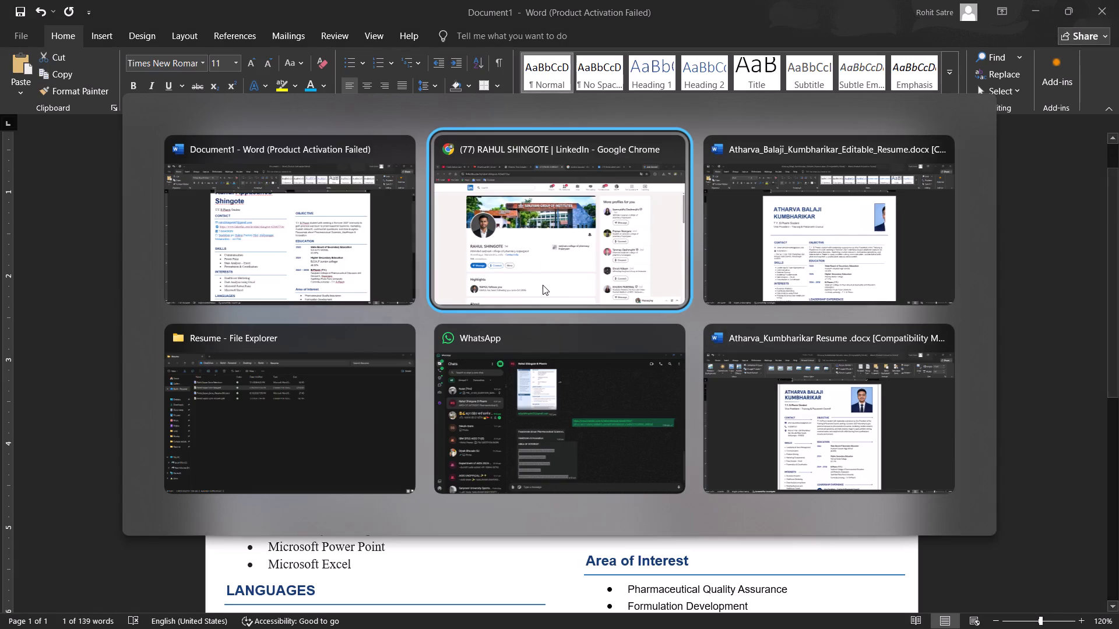
pyautogui.hotkey('alt', 'Tab')
pyautogui.hotkey('alt', 'Tab')
pyautogui.hotkey('alt', 'Tab')
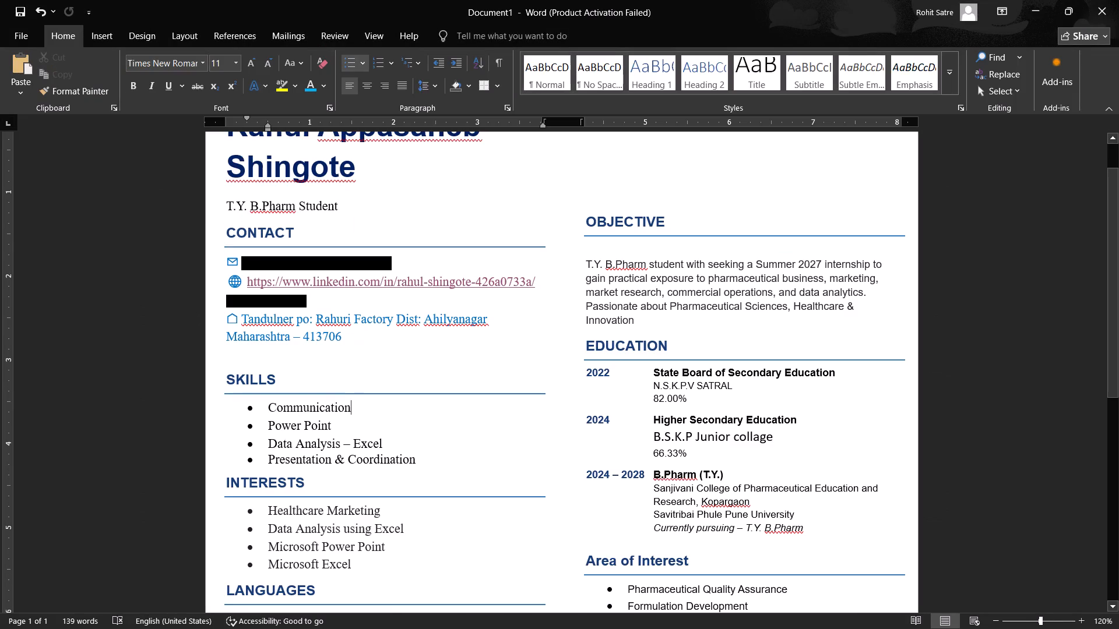
pyautogui.moveTo(539, 281); pyautogui.dragTo(273, 278)
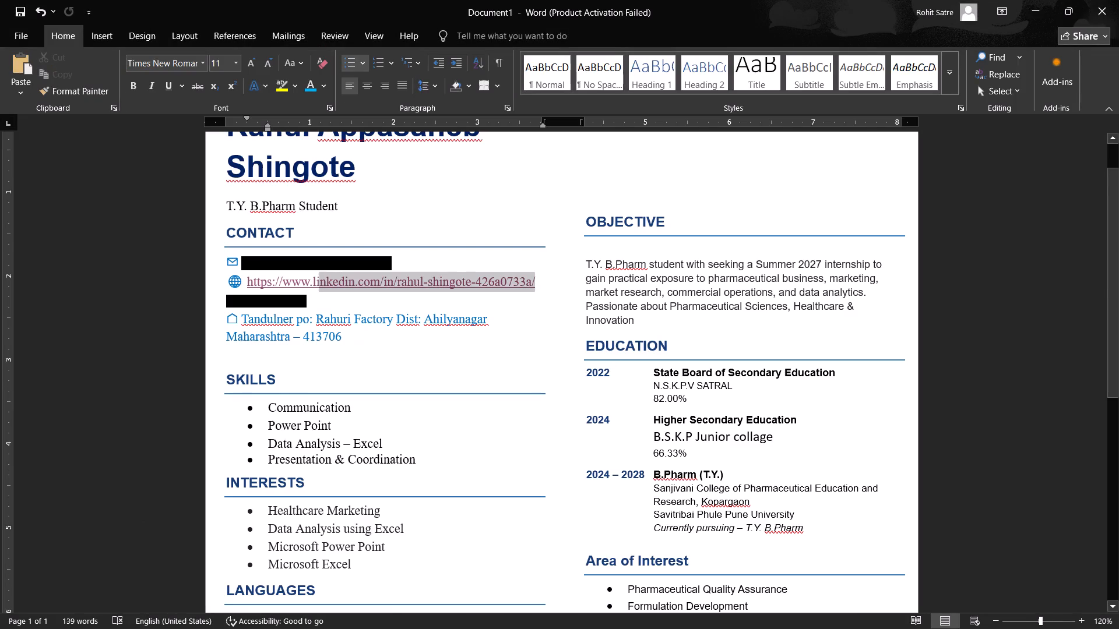
pyautogui.moveTo(273, 278); pyautogui.dragTo(248, 281)
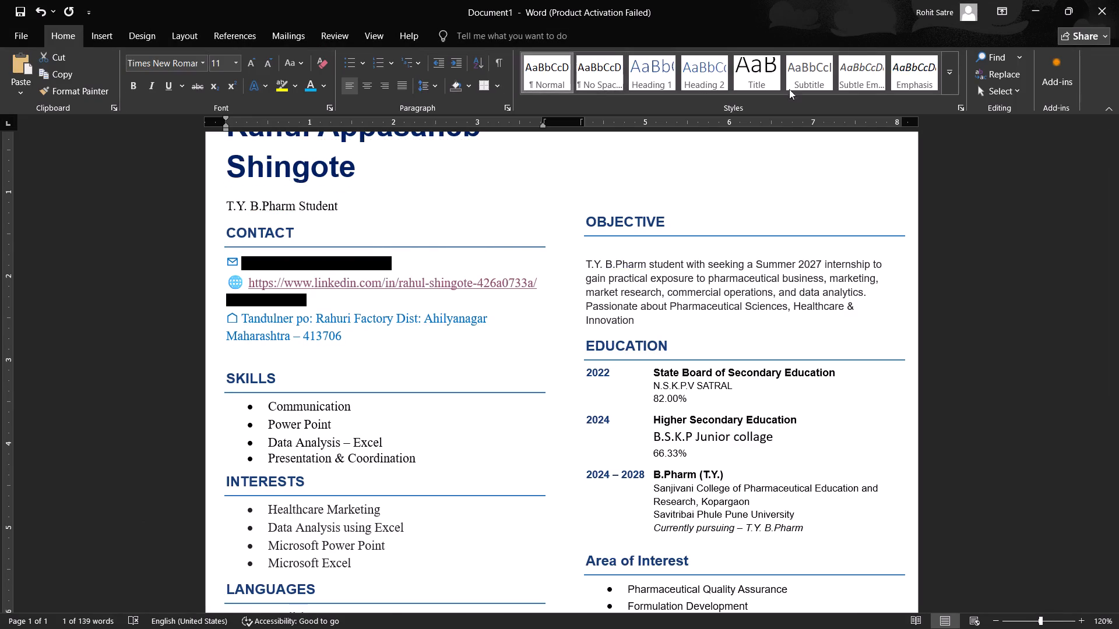
pyautogui.click(948, 87)
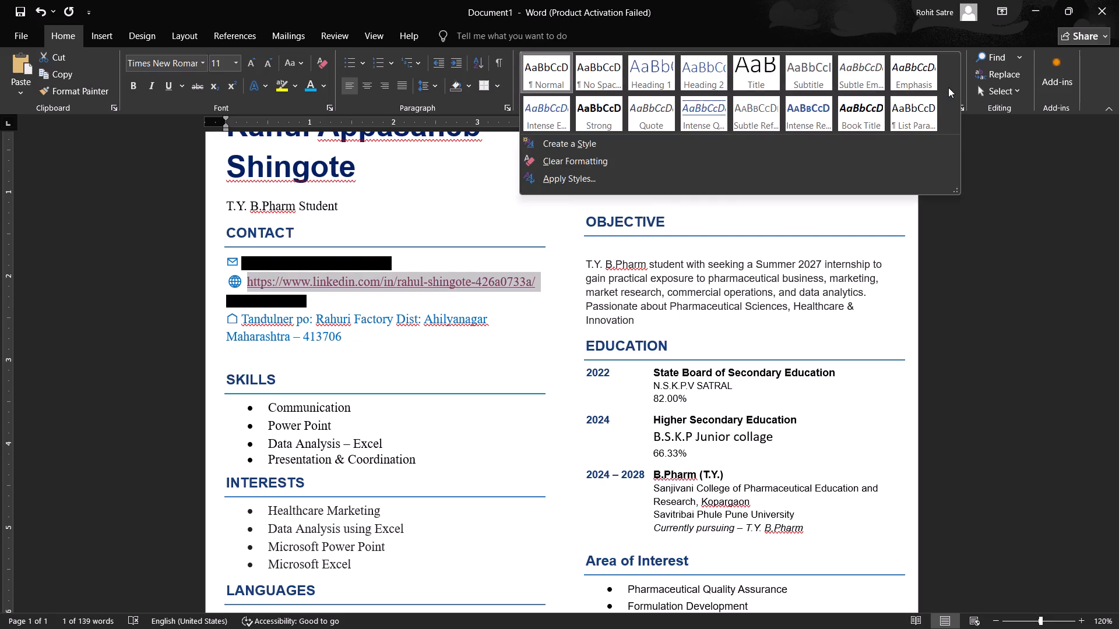
pyautogui.click(581, 177)
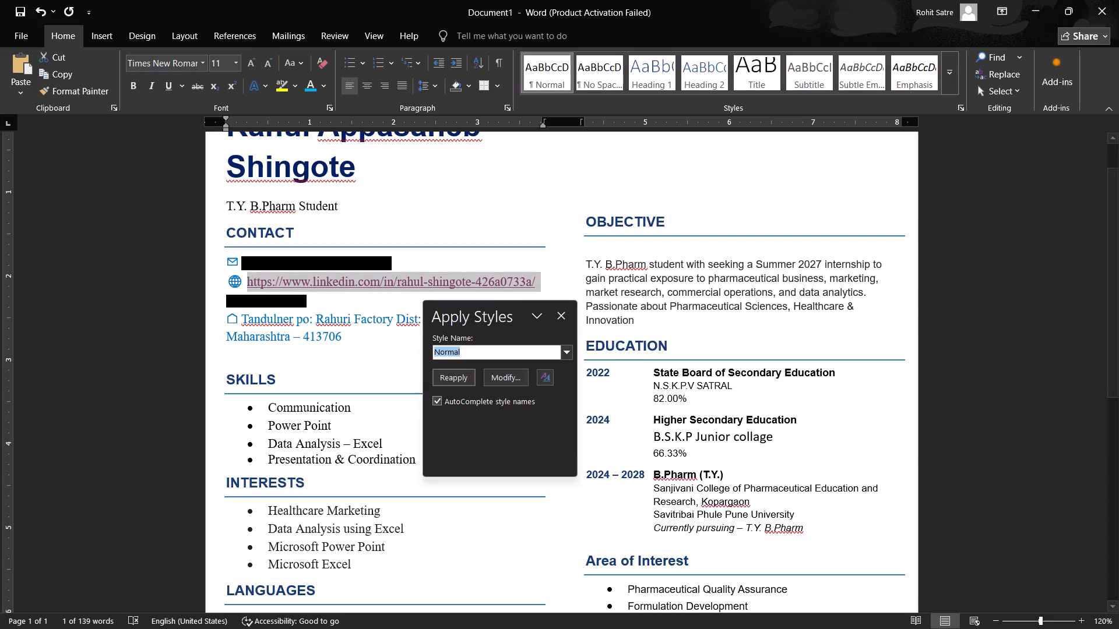
pyautogui.click(568, 350)
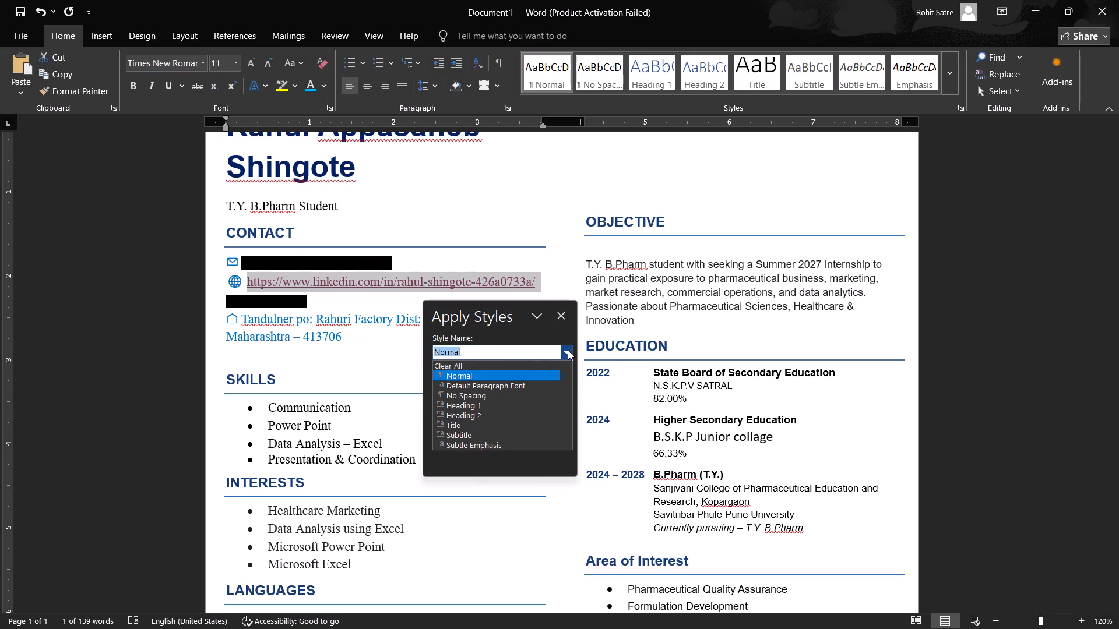
pyautogui.write('hy')
pyautogui.press('Return')
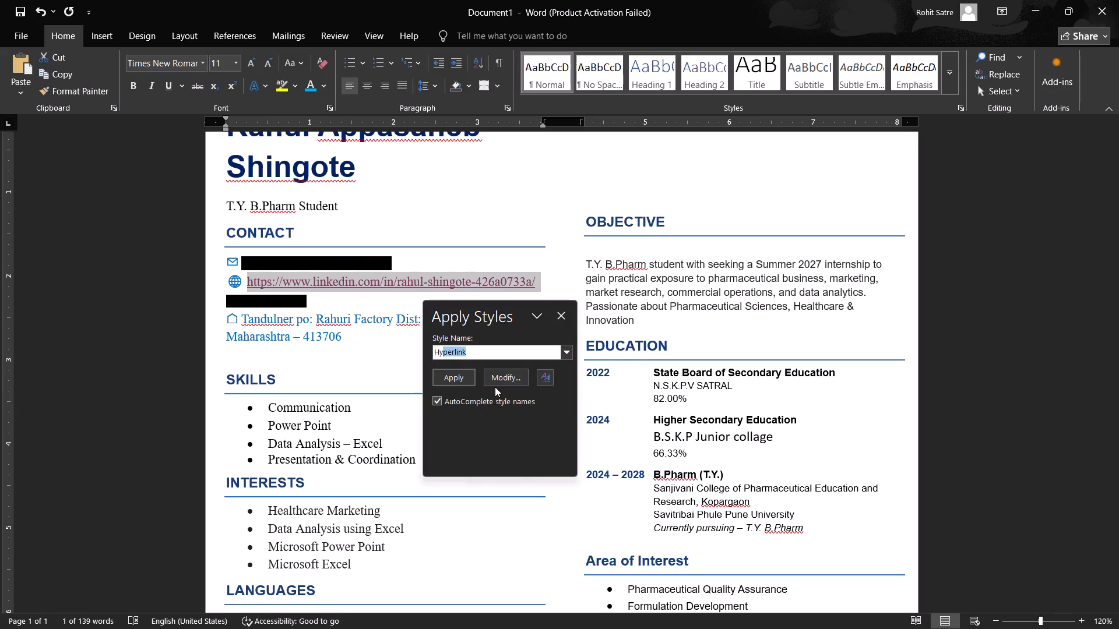
pyautogui.click(461, 379)
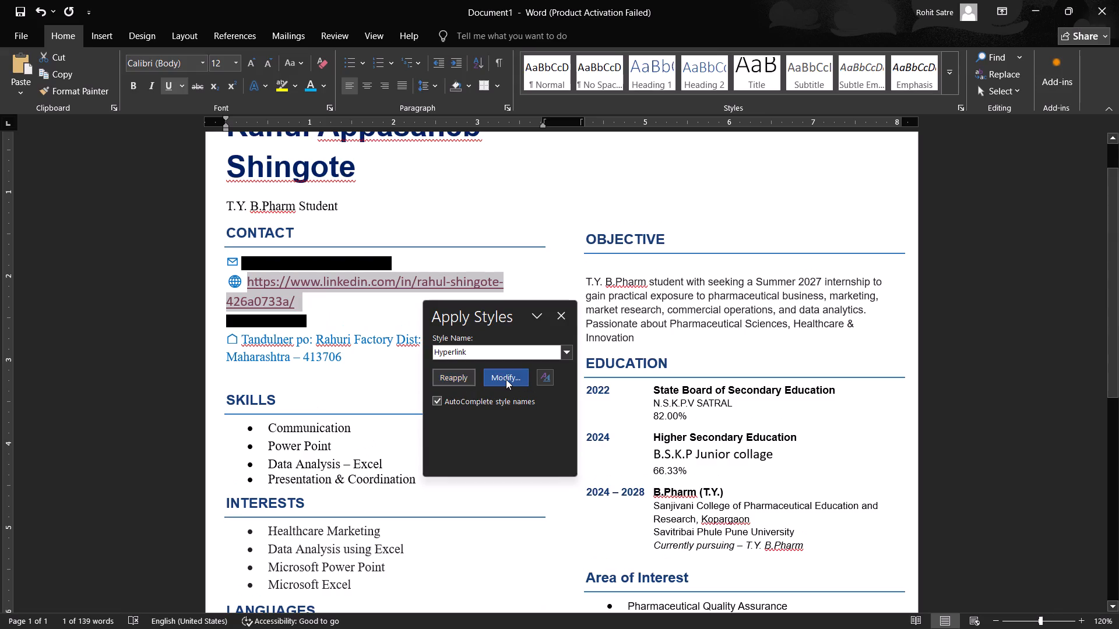
pyautogui.click(452, 374)
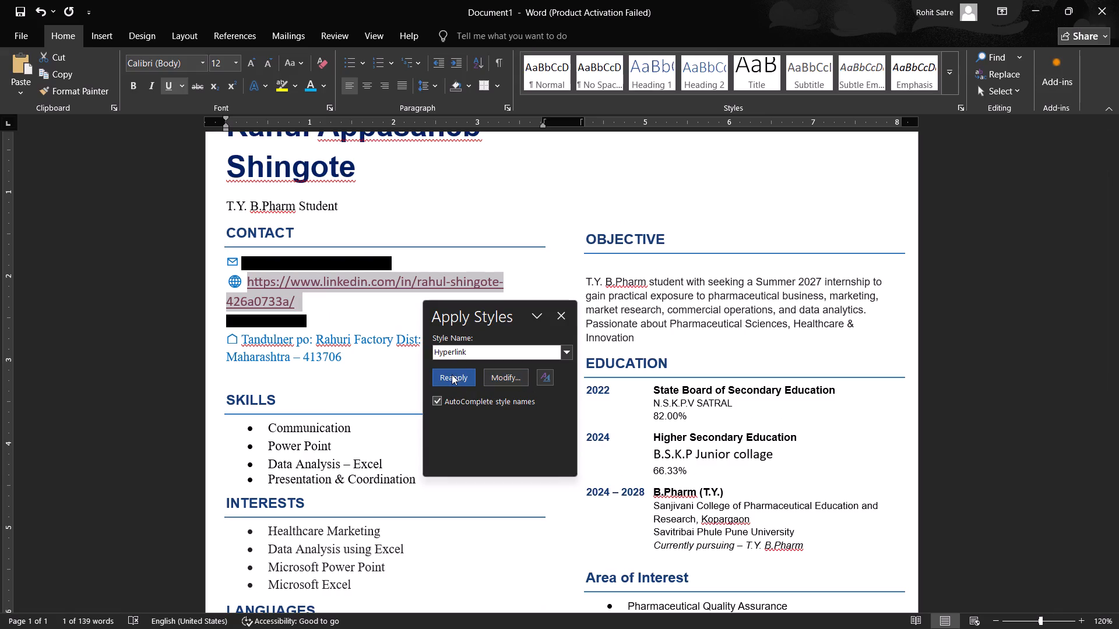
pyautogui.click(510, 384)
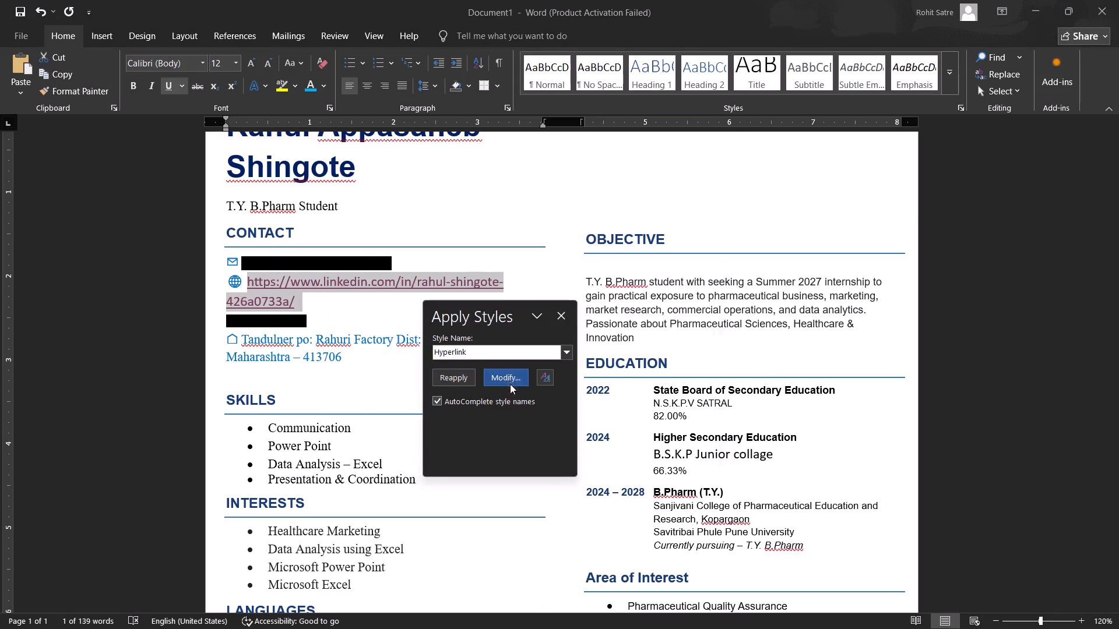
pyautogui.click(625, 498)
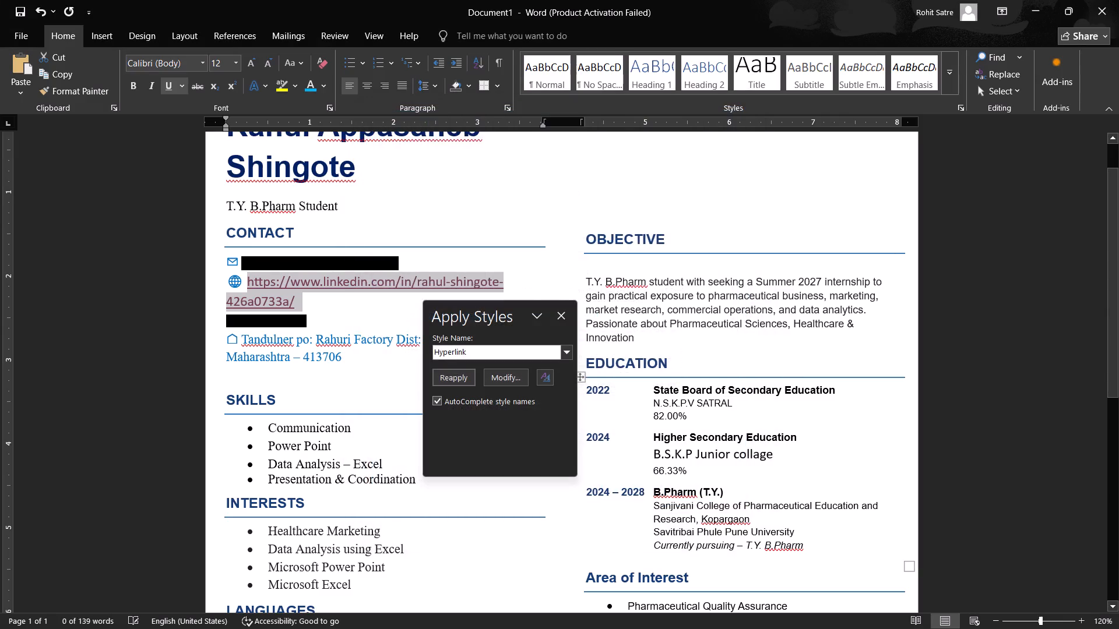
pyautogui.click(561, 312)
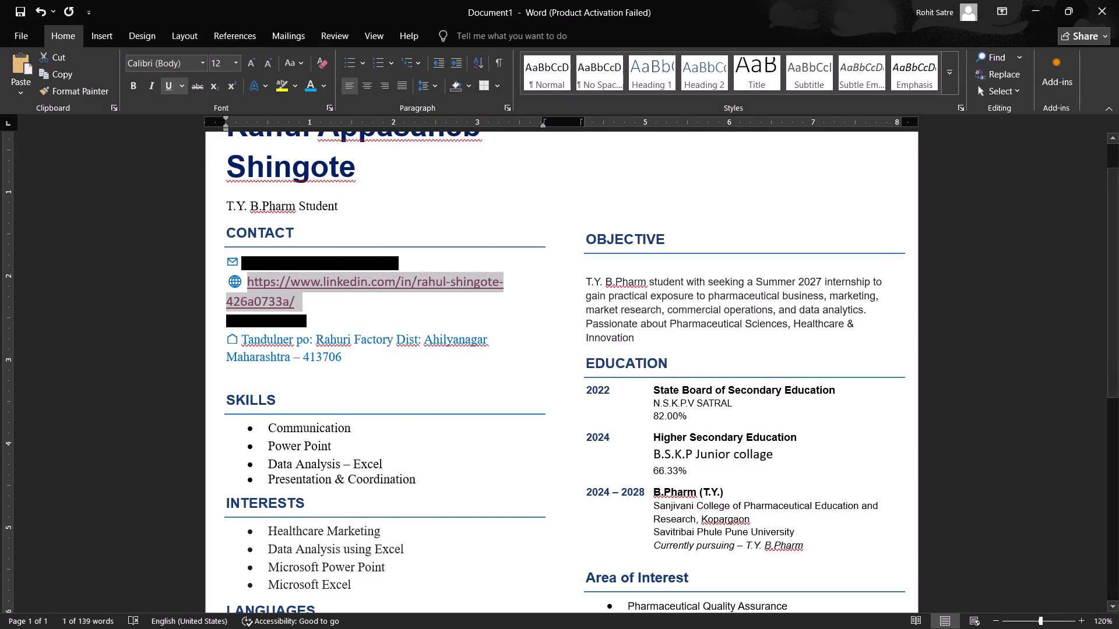
# Undo the Hyperlink style and the link on the LinkedIn address under CONTACT, back to plain selected text.
pyautogui.hotkey('ctrl', 'z')
pyautogui.hotkey('ctrl', 'z')
pyautogui.hotkey('ctrl', 'z')
pyautogui.hotkey('ctrl', 'z')
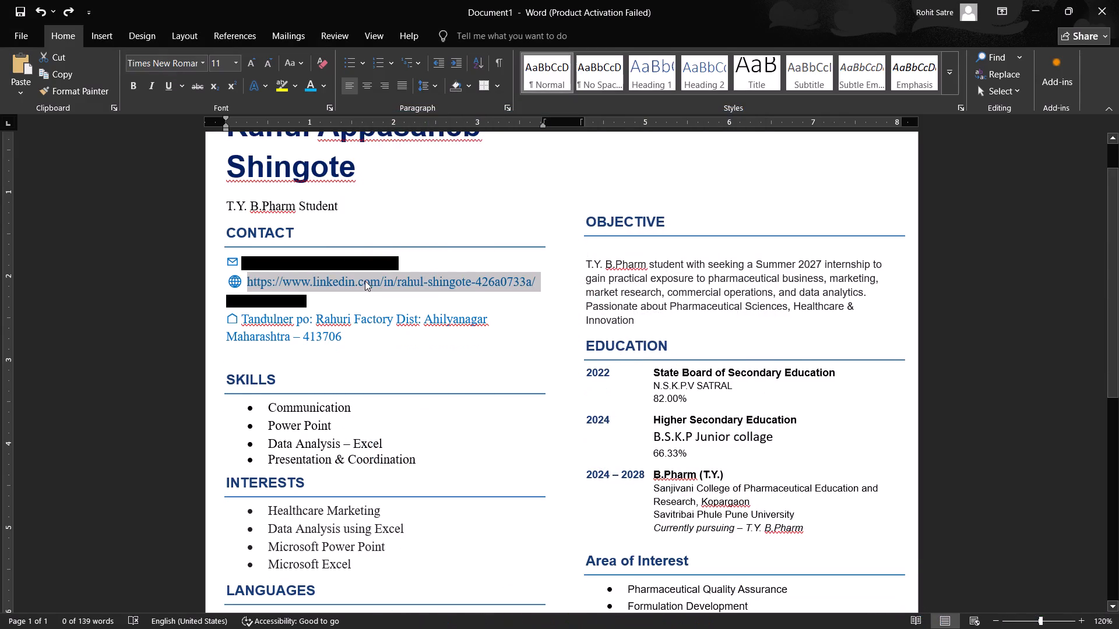
pyautogui.hotkey('ctrl', 'y')
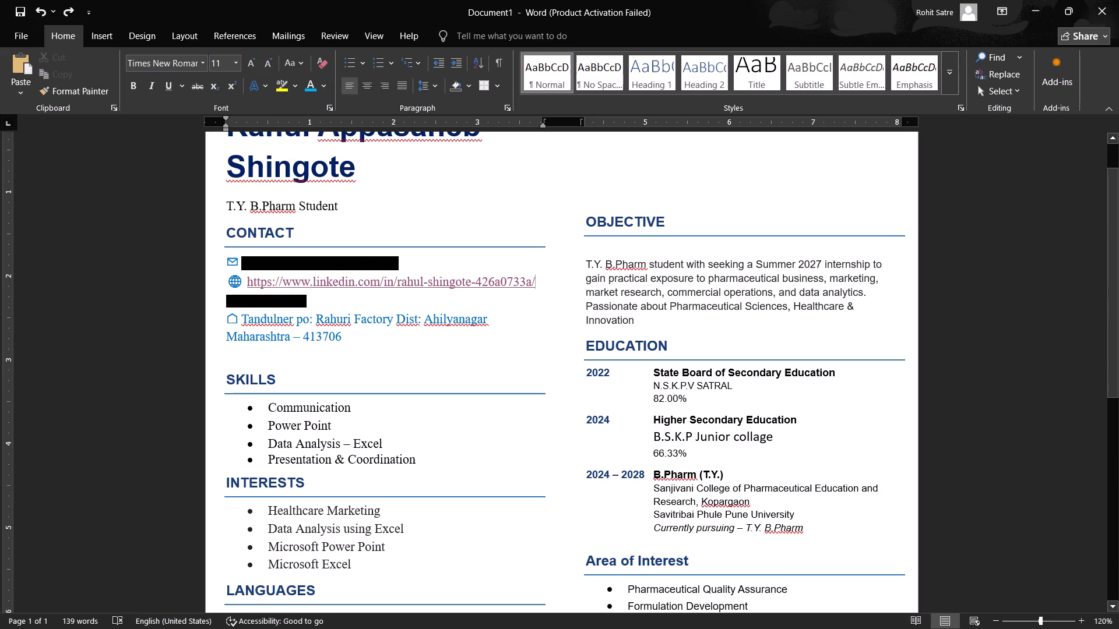
pyautogui.hotkey('ctrl', 'z')
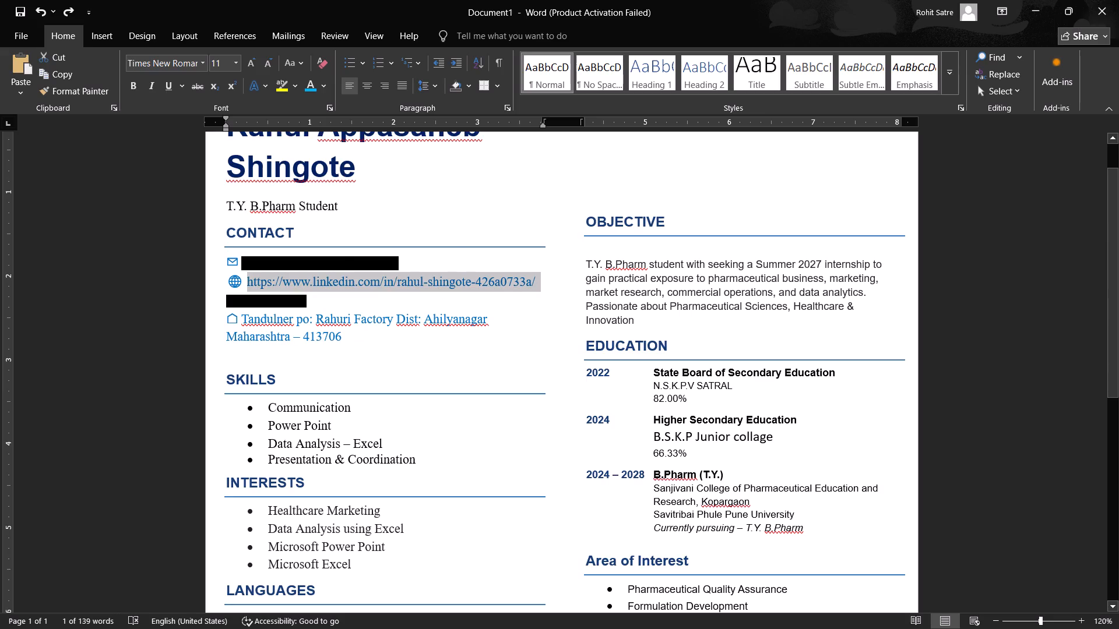
# Insert a fresh hyperlink on the selected LinkedIn address under CONTACT, keeping the suggested link settings.
pyautogui.hotkey('ctrl', 'k')
pyautogui.press('Return')
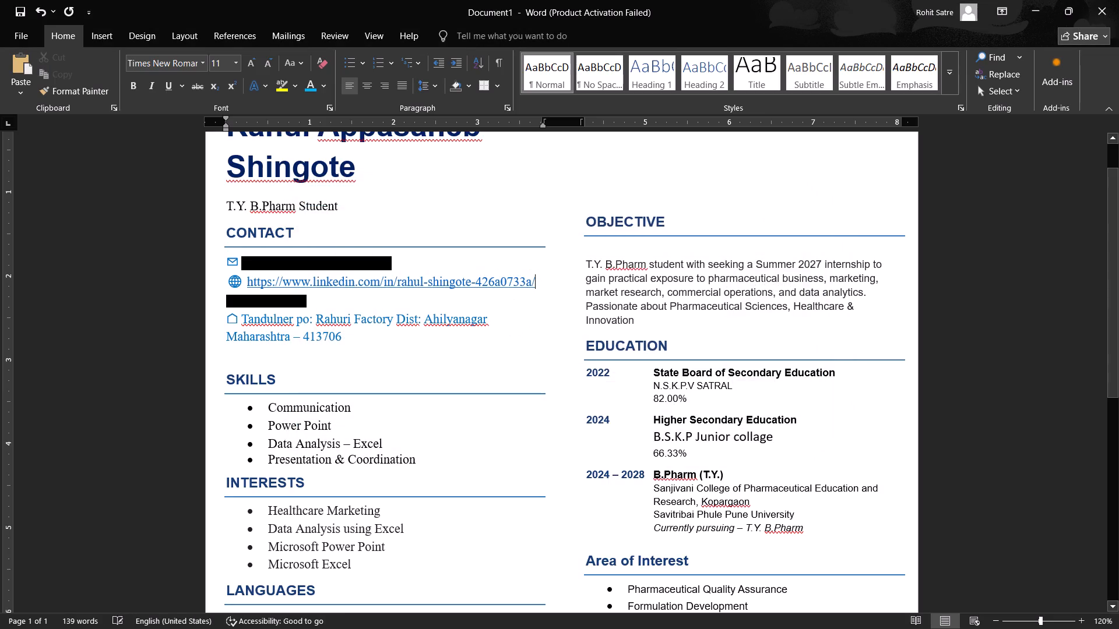
# Save the resume as a PDF in the OneDrive - Personal Desktop folder, keeping the suggested file name.
pyautogui.scroll(-2, 525, 427)
pyautogui.scroll(7, 525, 427)
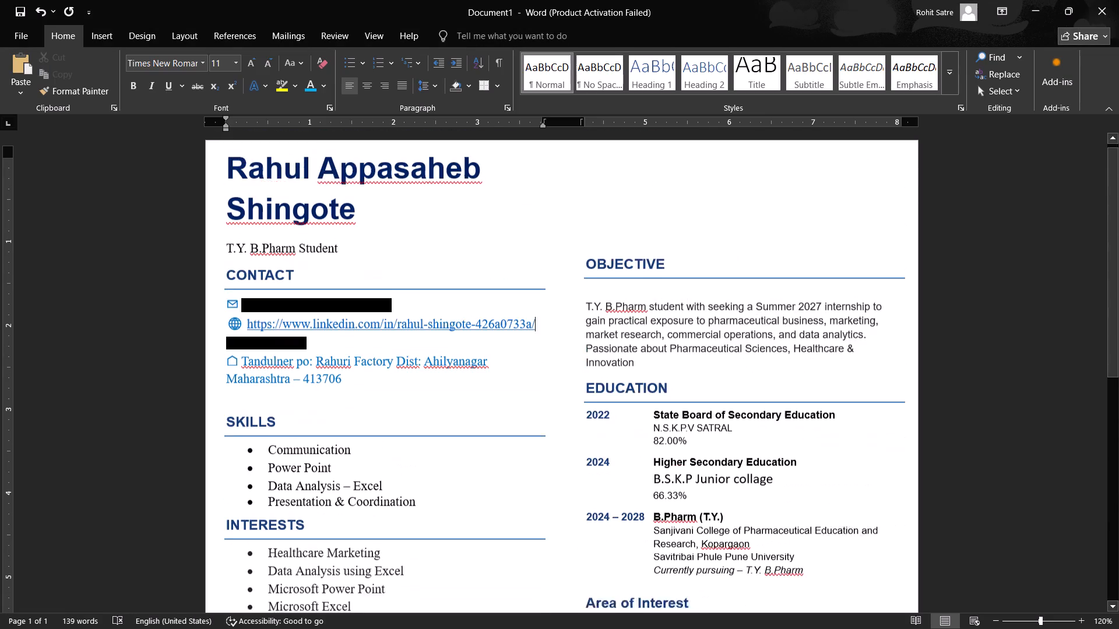
pyautogui.hotkey('ctrl', 's')
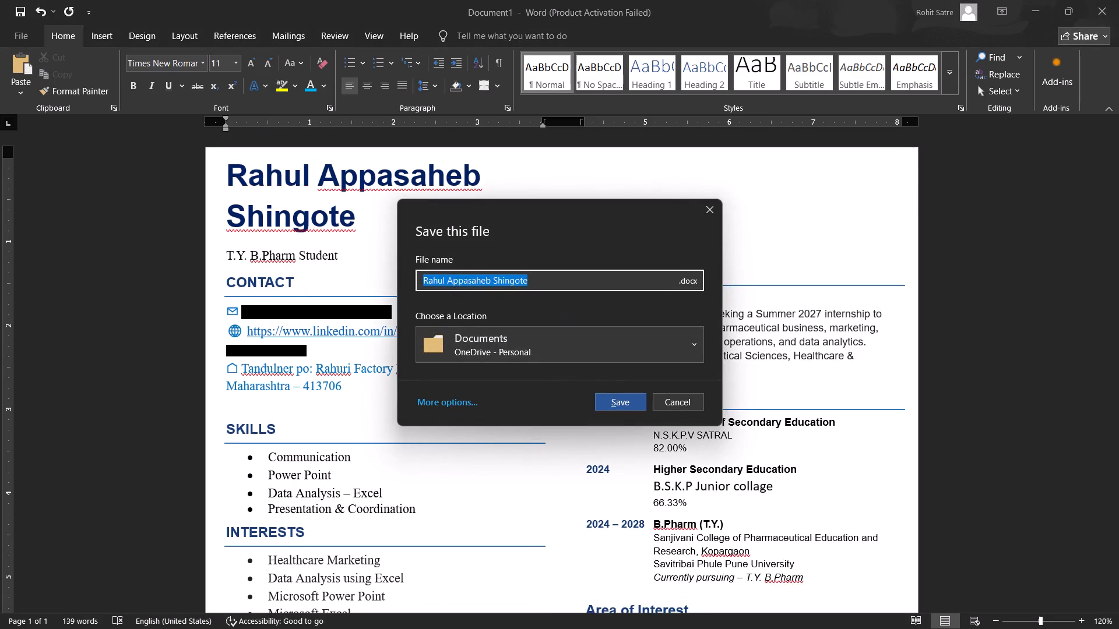
pyautogui.click(580, 350)
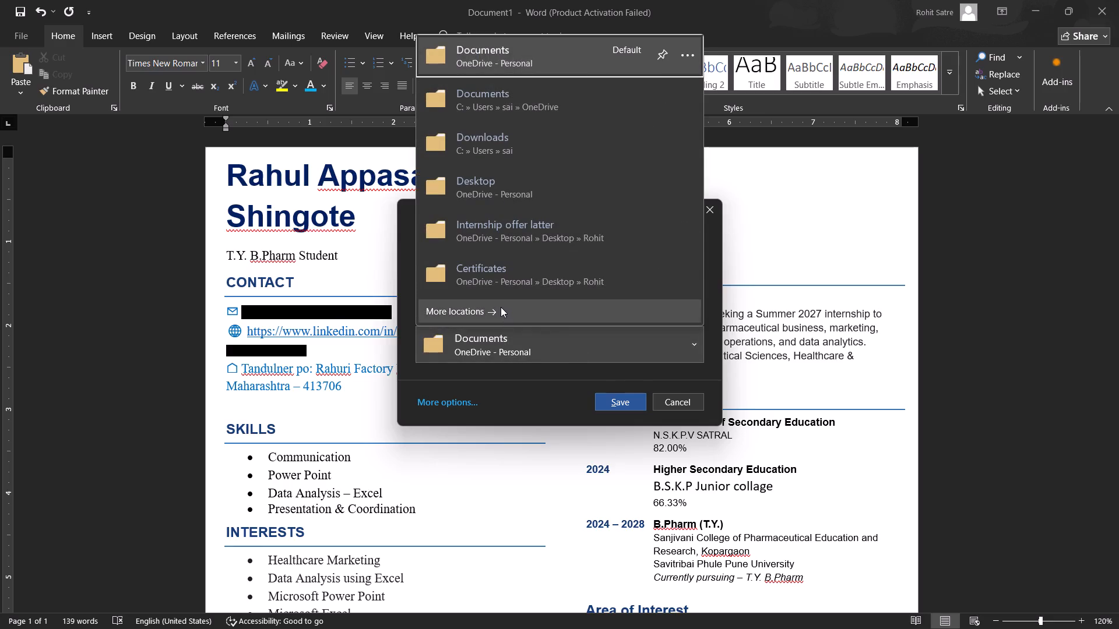
pyautogui.click(515, 190)
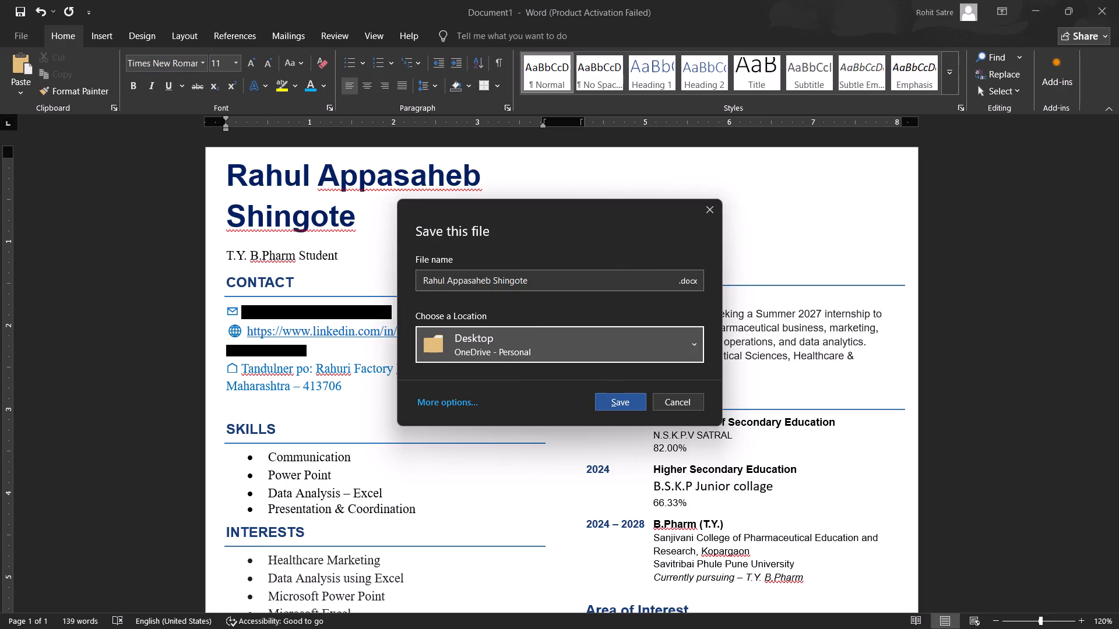
pyautogui.click(692, 276)
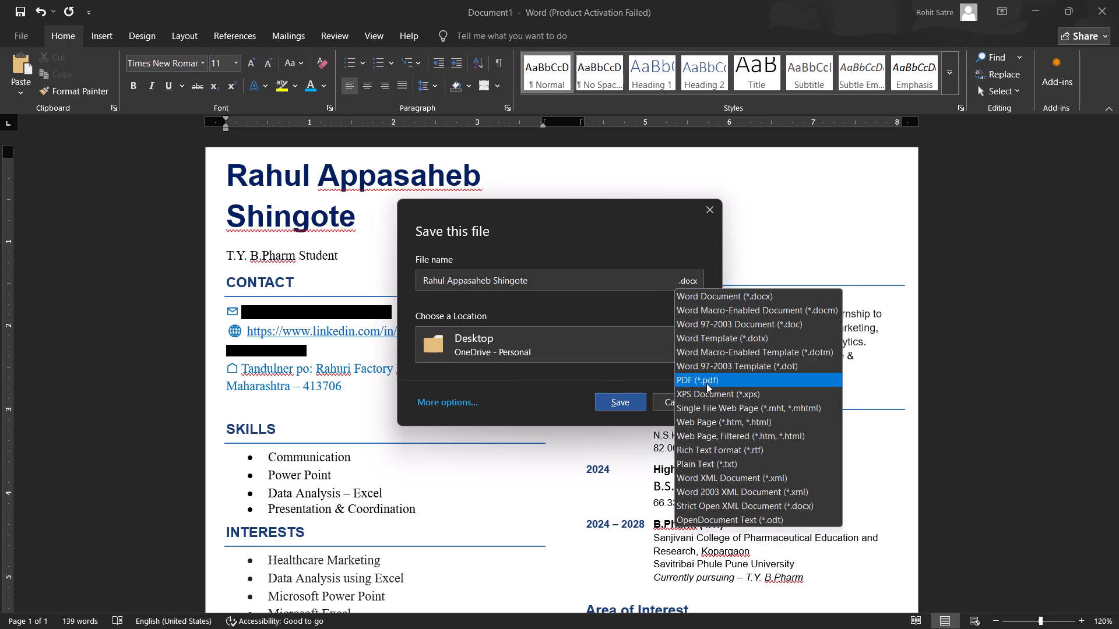
pyautogui.click(706, 384)
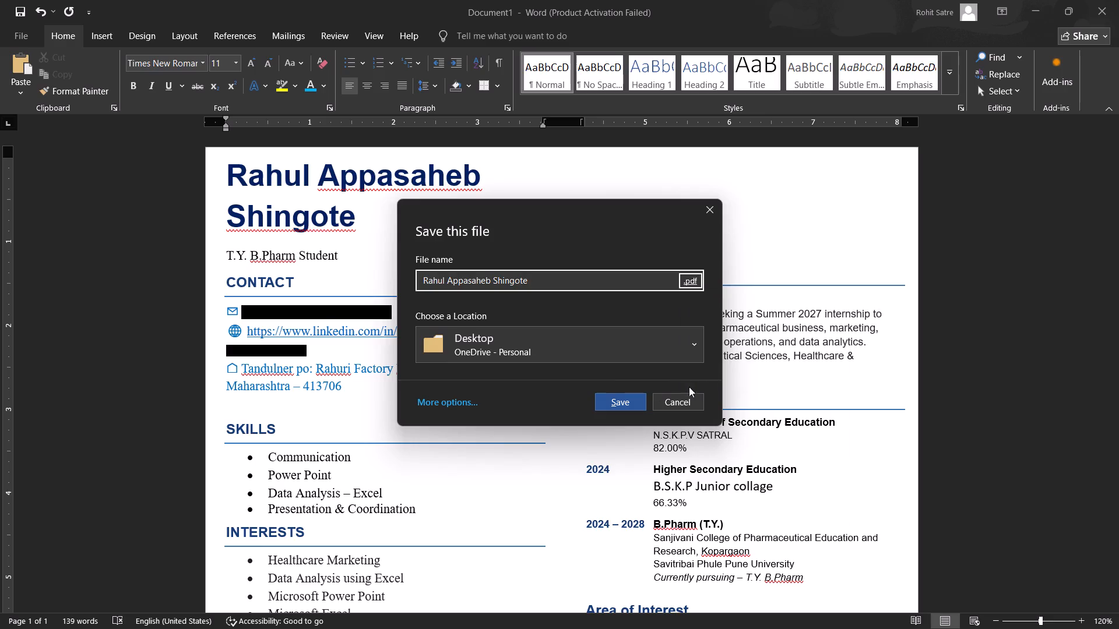
pyautogui.click(611, 401)
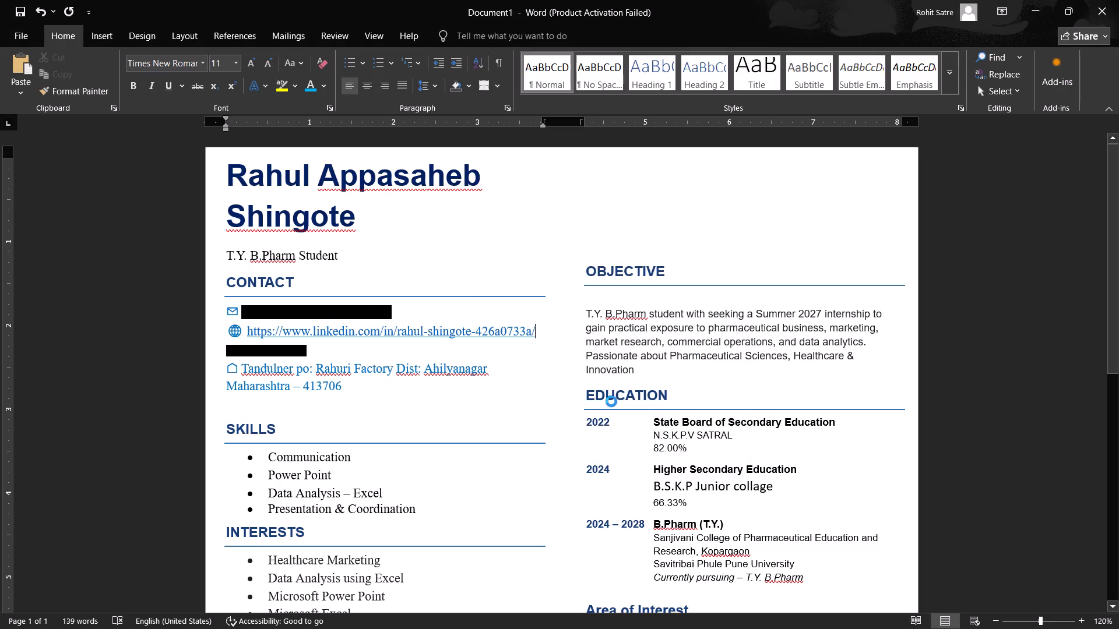